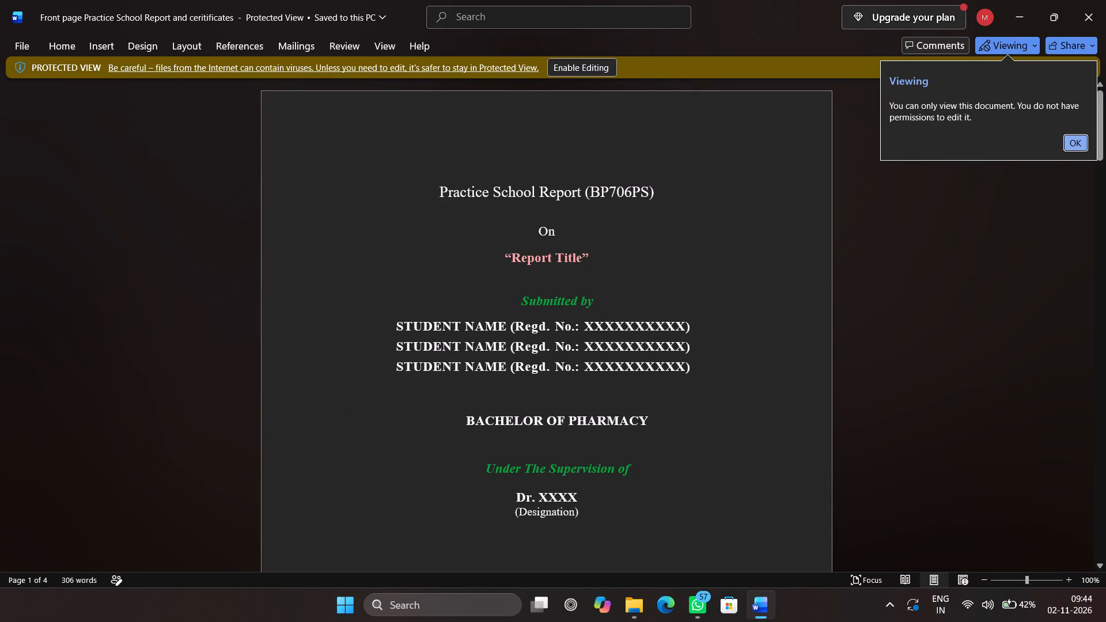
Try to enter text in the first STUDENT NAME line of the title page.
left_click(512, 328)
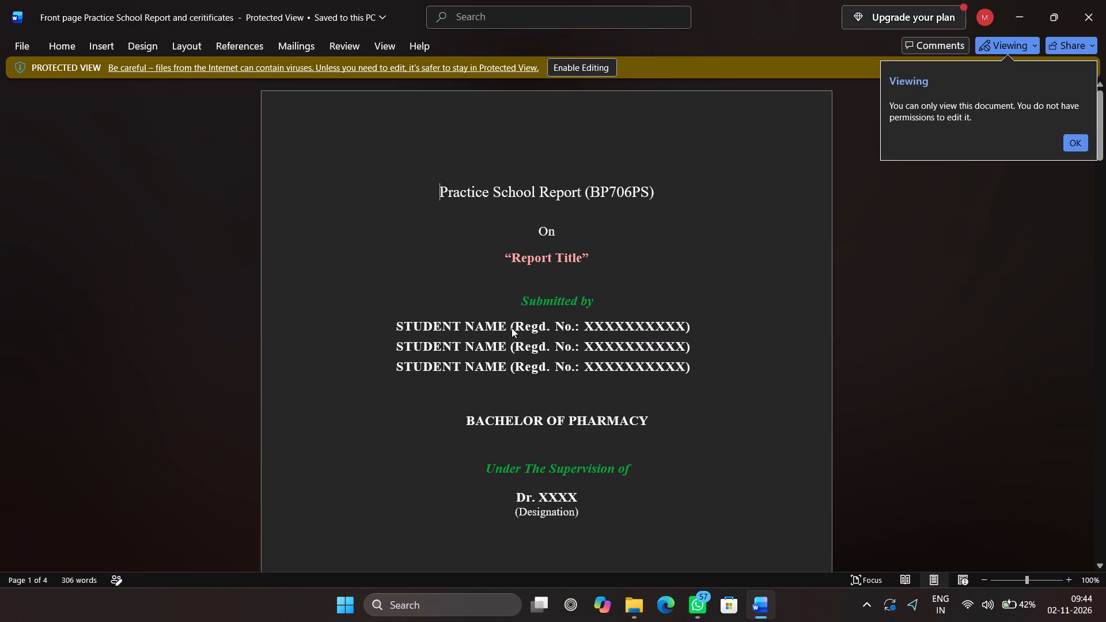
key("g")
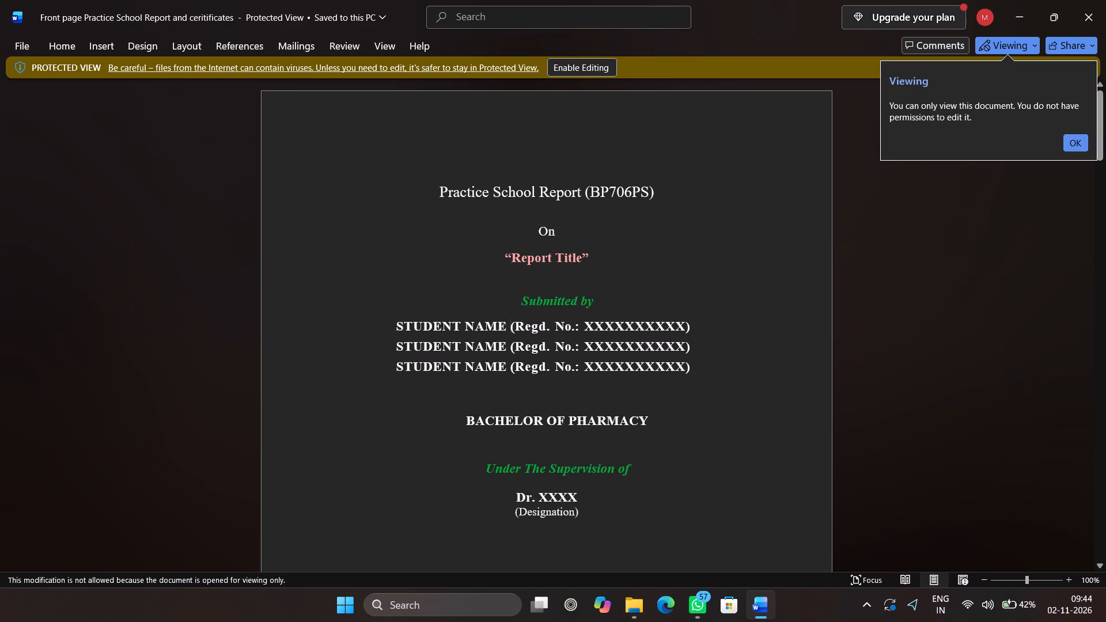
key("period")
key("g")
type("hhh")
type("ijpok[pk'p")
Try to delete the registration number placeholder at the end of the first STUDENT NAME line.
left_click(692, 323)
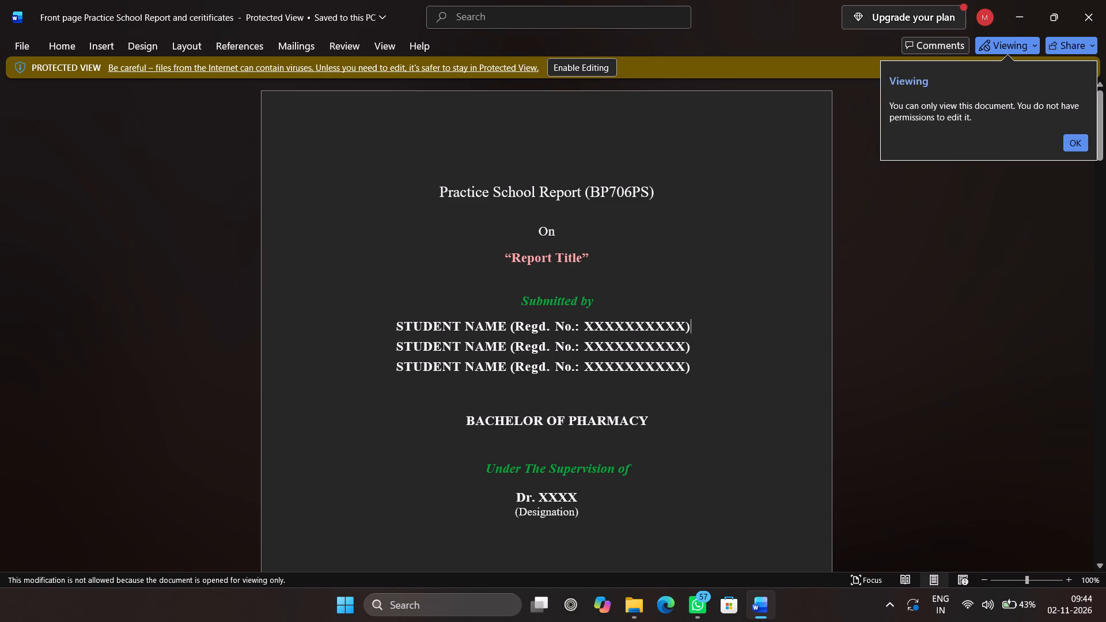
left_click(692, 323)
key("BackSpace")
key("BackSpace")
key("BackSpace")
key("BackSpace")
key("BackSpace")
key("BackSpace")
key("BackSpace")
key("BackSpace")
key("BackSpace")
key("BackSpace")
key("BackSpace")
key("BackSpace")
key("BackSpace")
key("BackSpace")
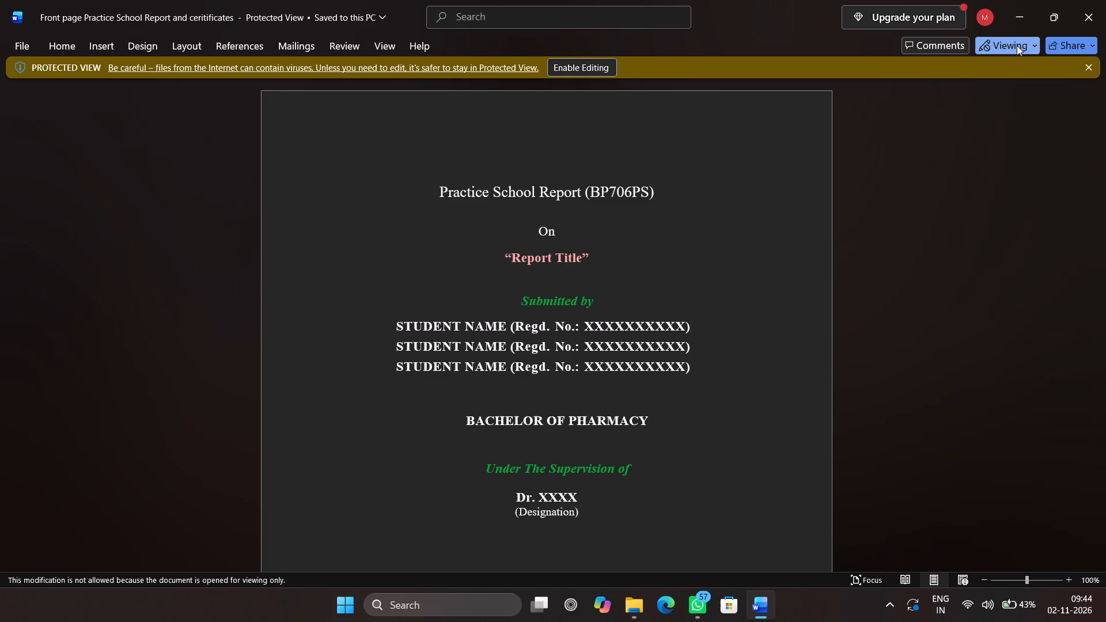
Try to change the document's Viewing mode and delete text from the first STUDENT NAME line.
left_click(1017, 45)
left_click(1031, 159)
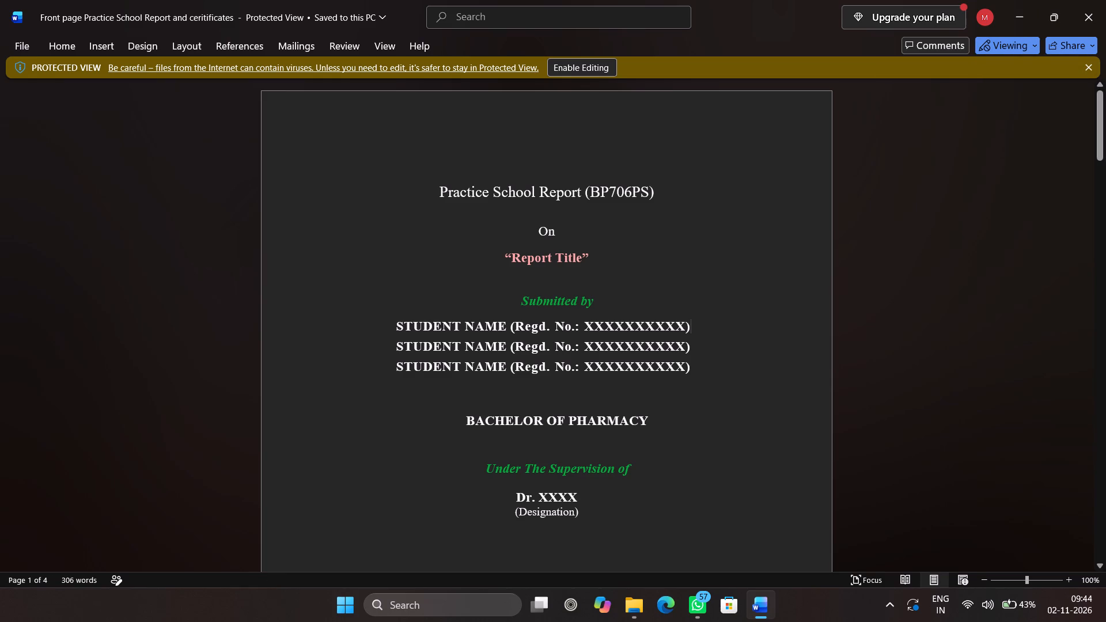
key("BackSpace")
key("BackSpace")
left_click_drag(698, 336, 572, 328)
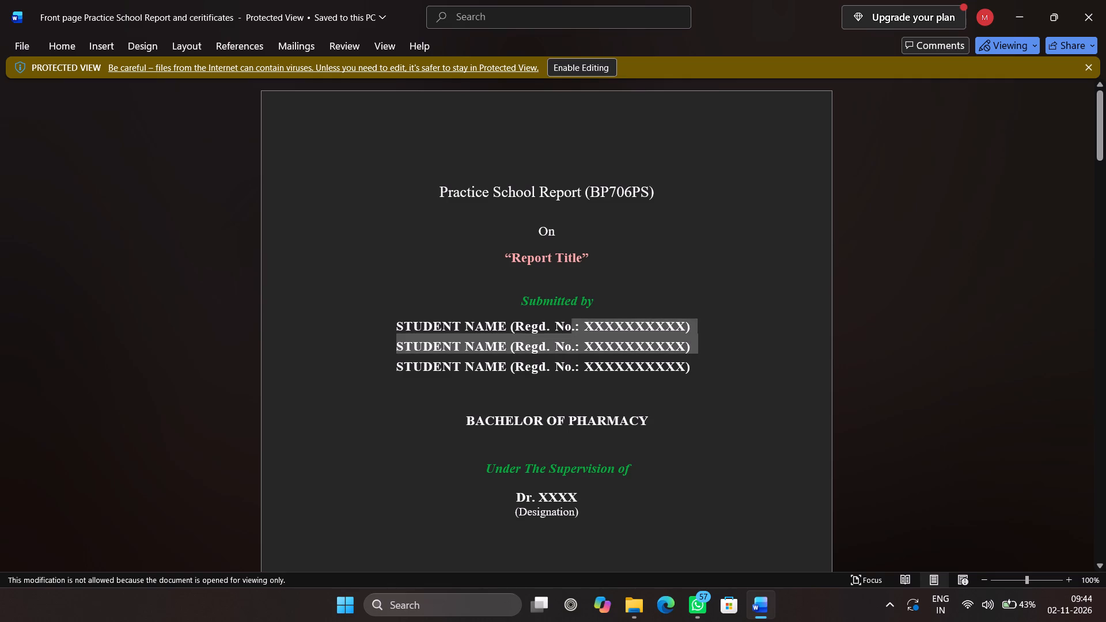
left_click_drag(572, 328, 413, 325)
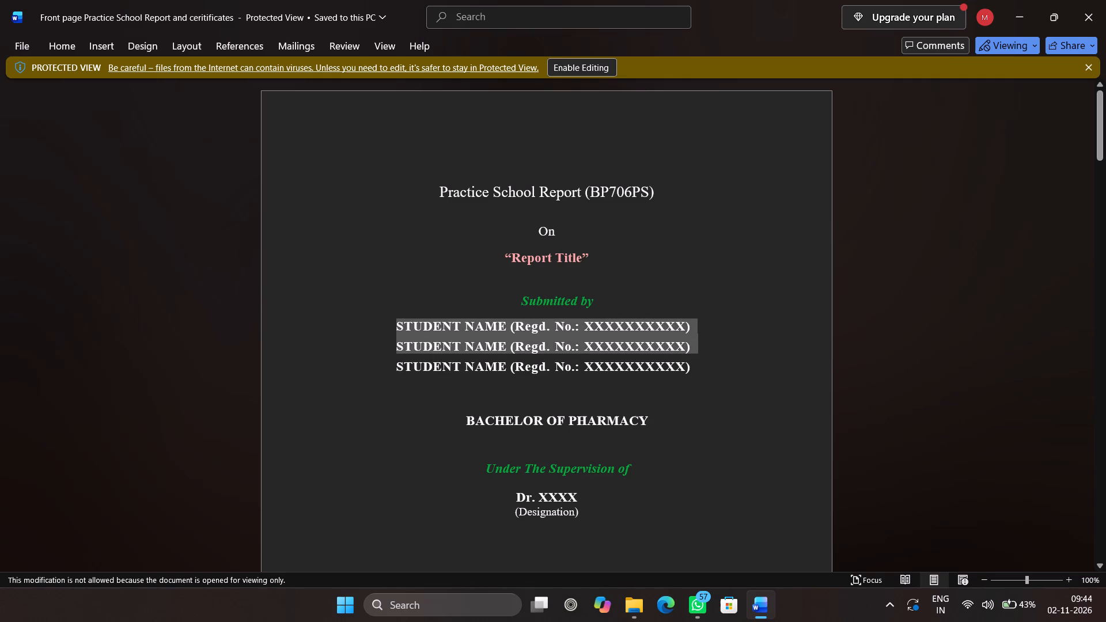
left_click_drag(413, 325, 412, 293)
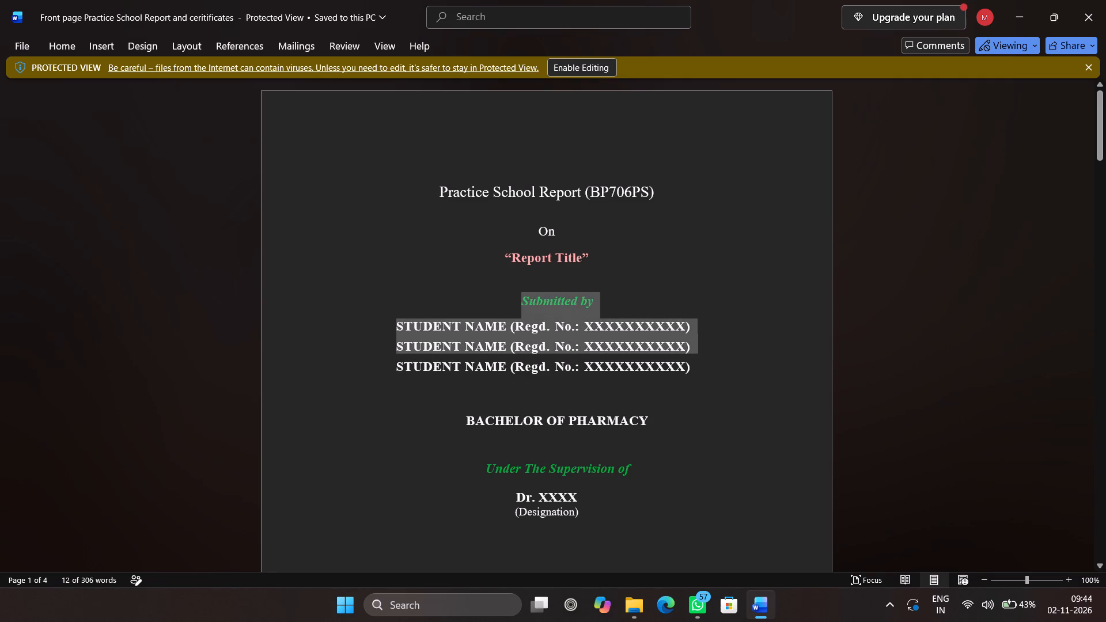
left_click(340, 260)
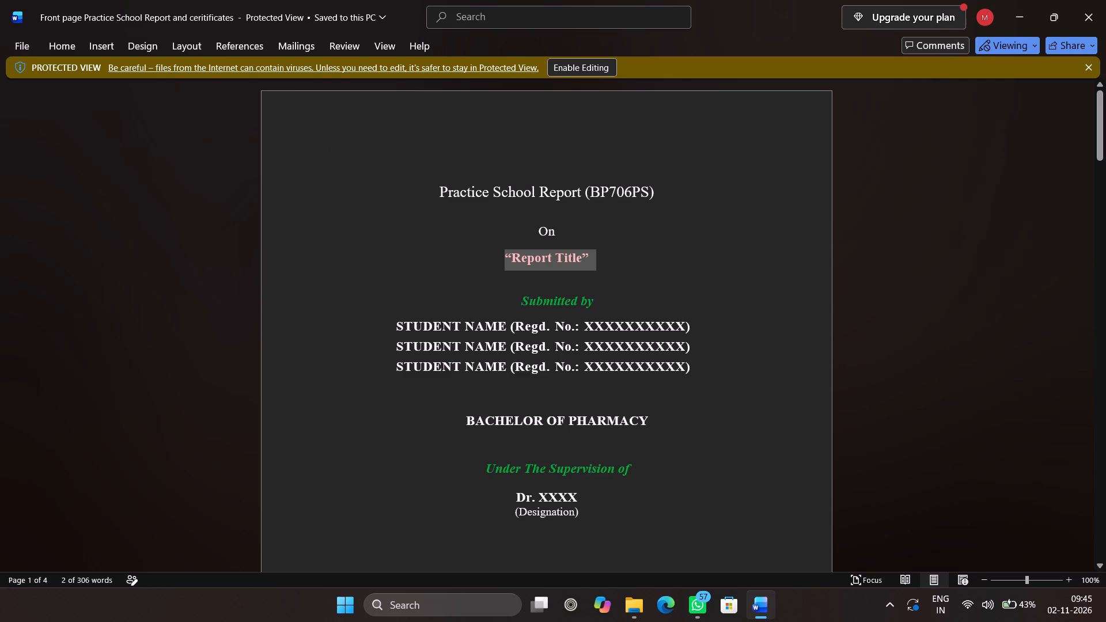
Copy the title page text from "Practice School Report (BP706PS)" through "BACHELOR OF PHARMACY".
left_click_drag(418, 180, 639, 426)
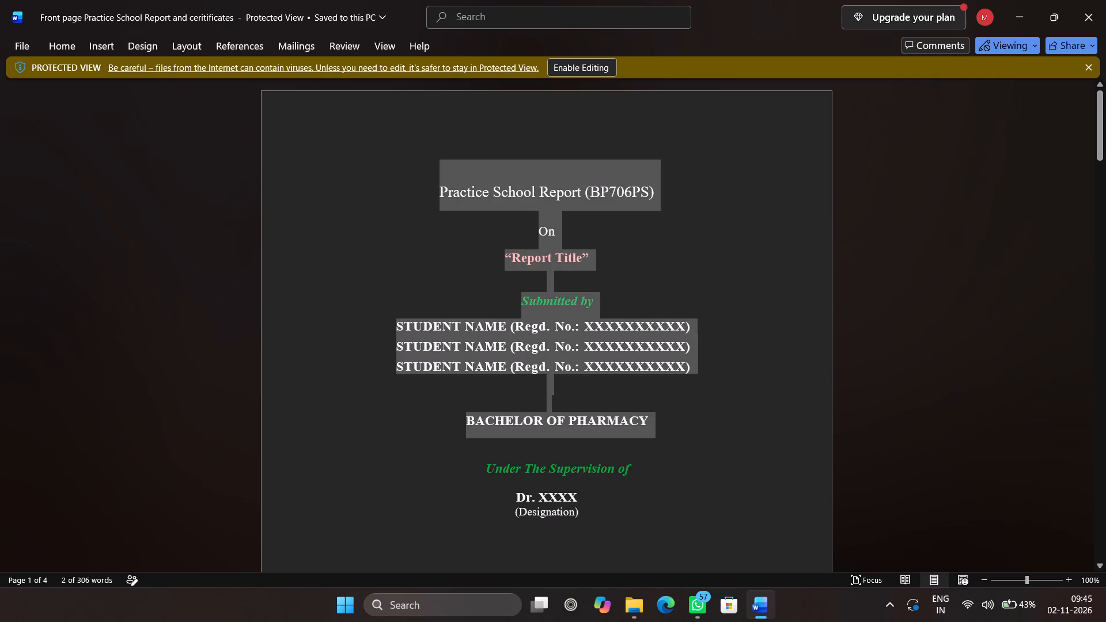
left_click_drag(639, 426, 641, 421)
key("ctrl+c")
Copy the rest of the title page from "Under The Supervision of" through "Academic Year: 2026-27", including the GITAM logo.
scroll(703, 509, "down", 1)
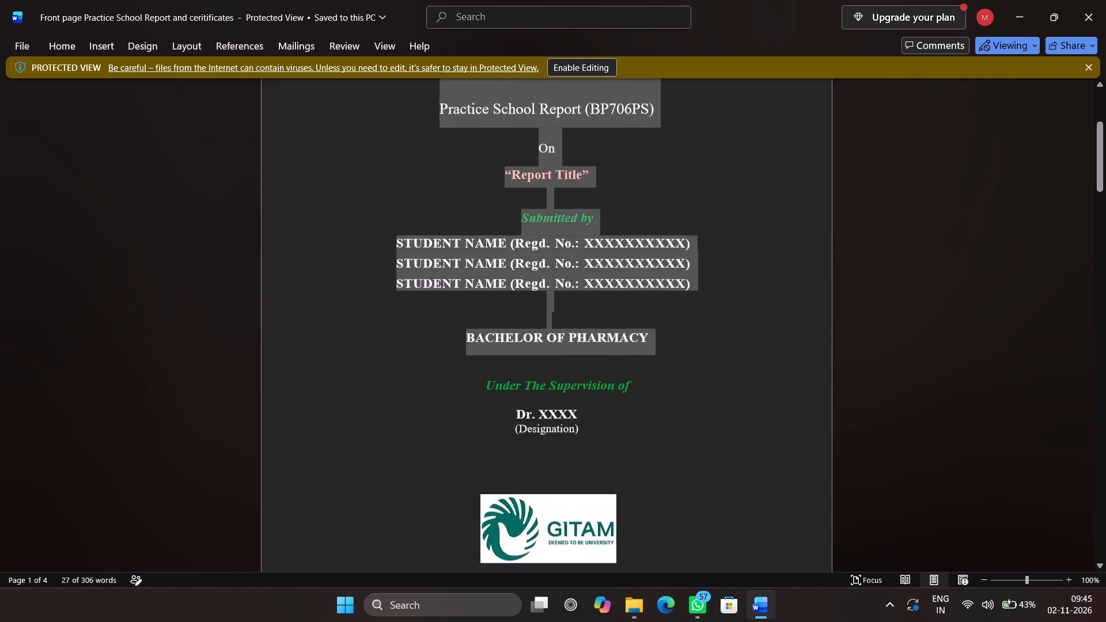
scroll(703, 509, "down", 1)
scroll(703, 514, "up", 1)
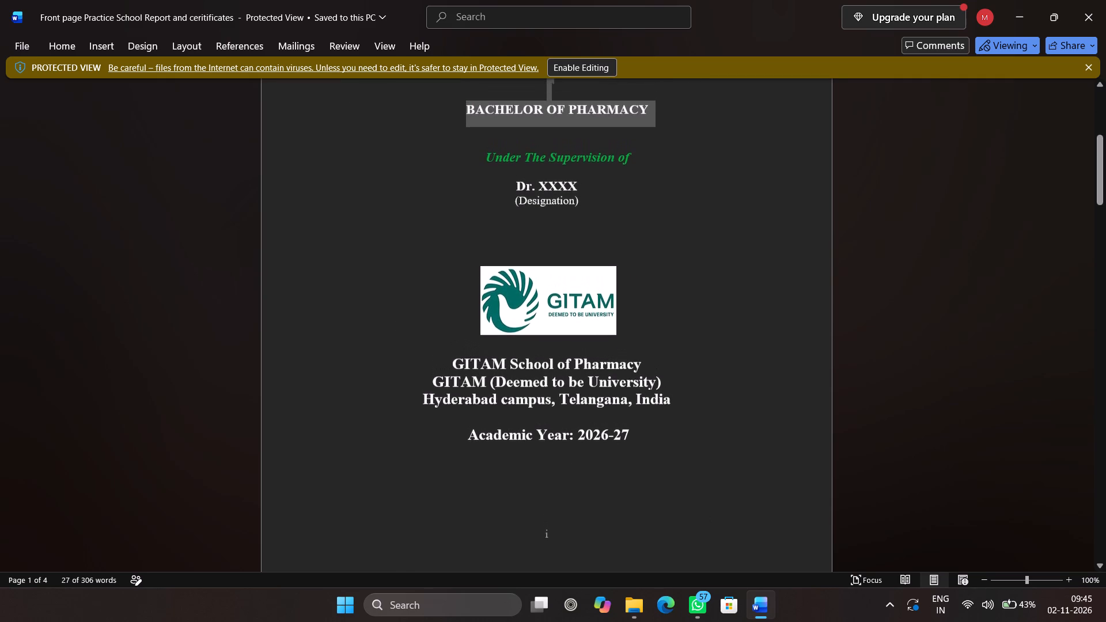
scroll(703, 514, "up", 1)
left_click_drag(482, 145, 586, 252)
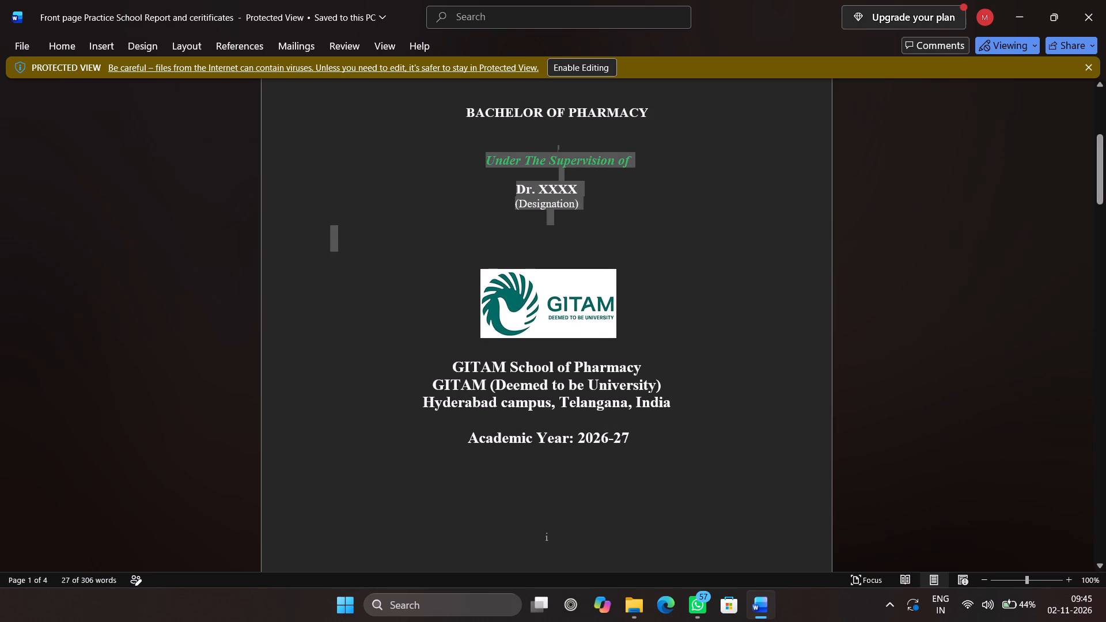
left_click_drag(586, 252, 756, 453)
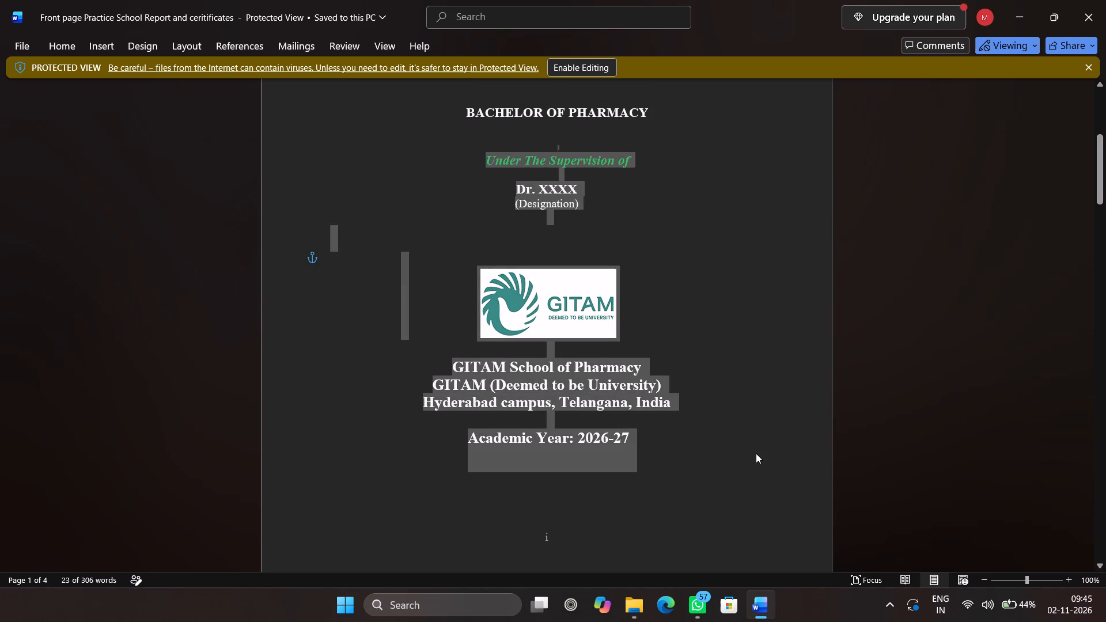
key("ctrl+c")
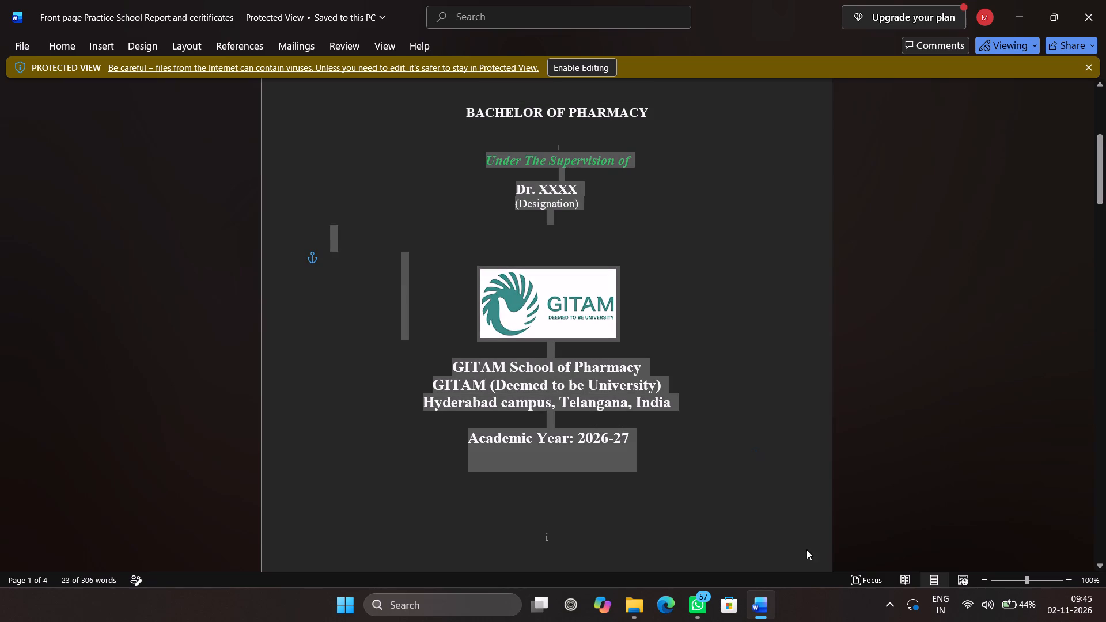
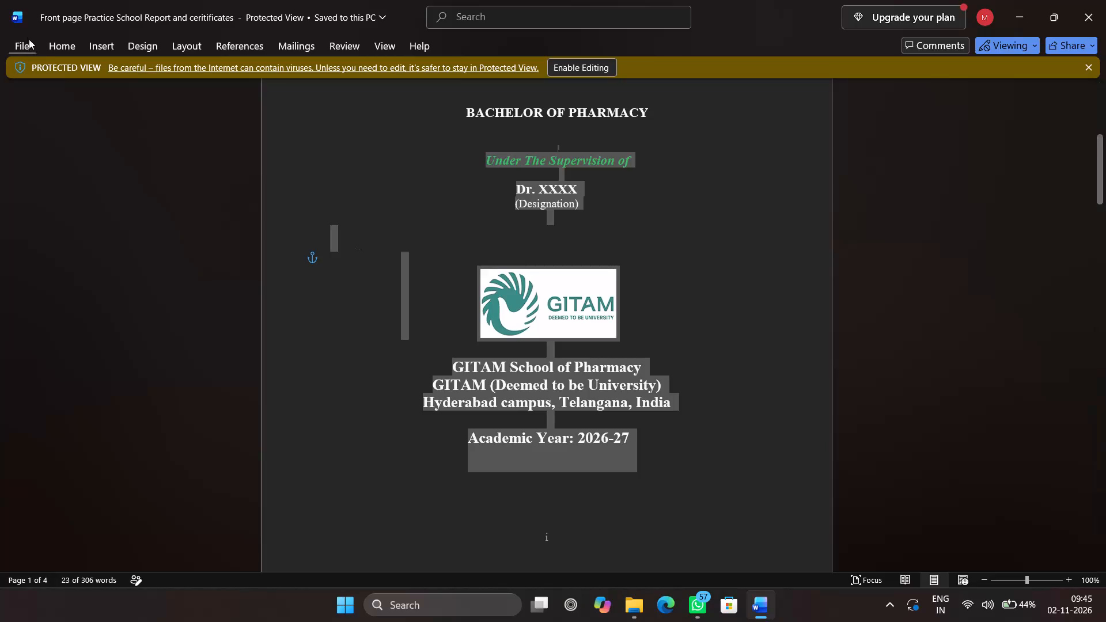
Deselect the copied title page text and place the text cursor just before "(Regd. No.:" in the second STUDENT NAME line.
left_click(50, 45)
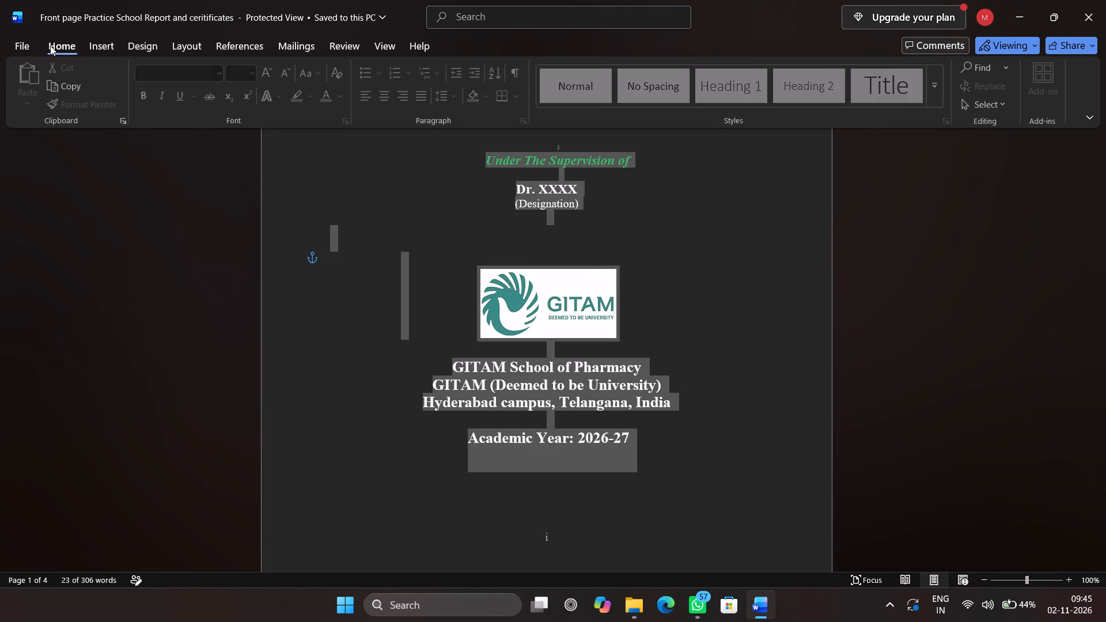
scroll(297, 241, "up", 8)
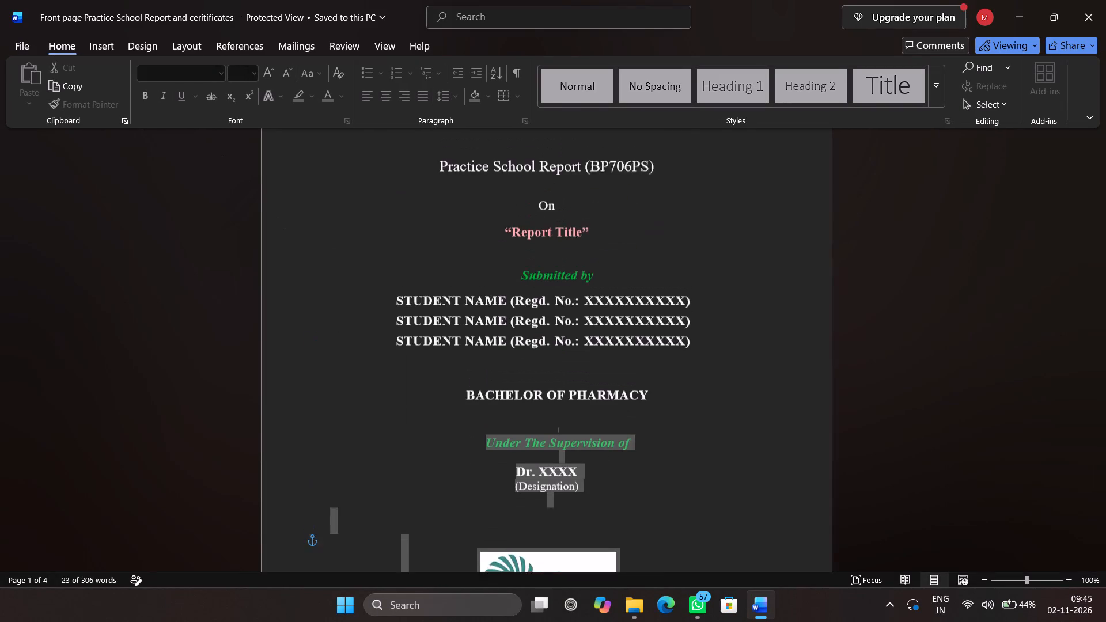
scroll(297, 241, "up", 10)
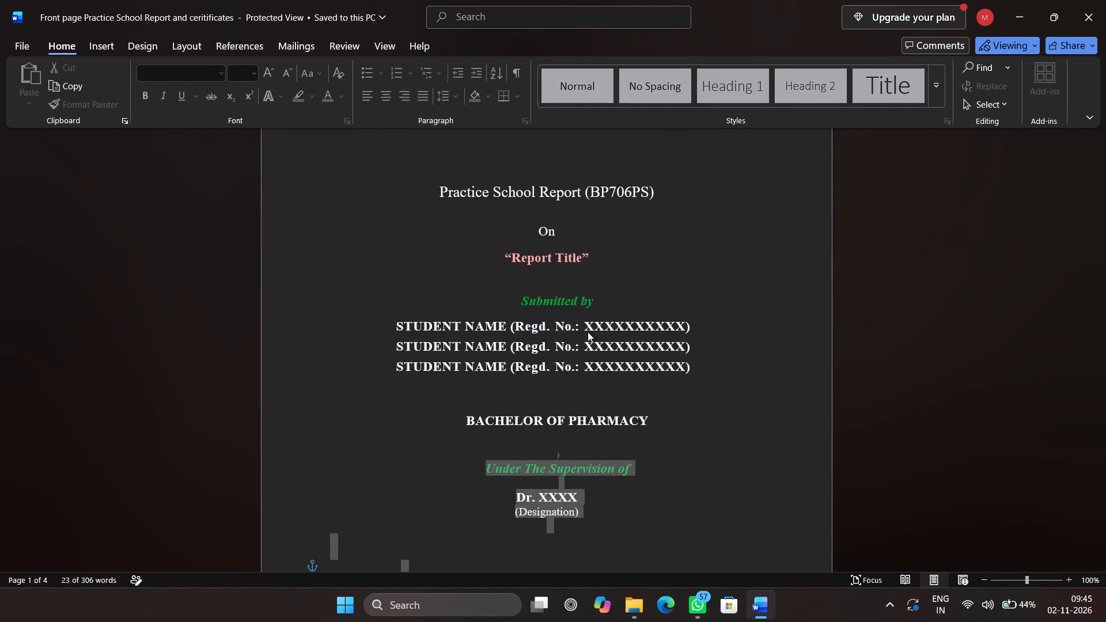
left_click(509, 323)
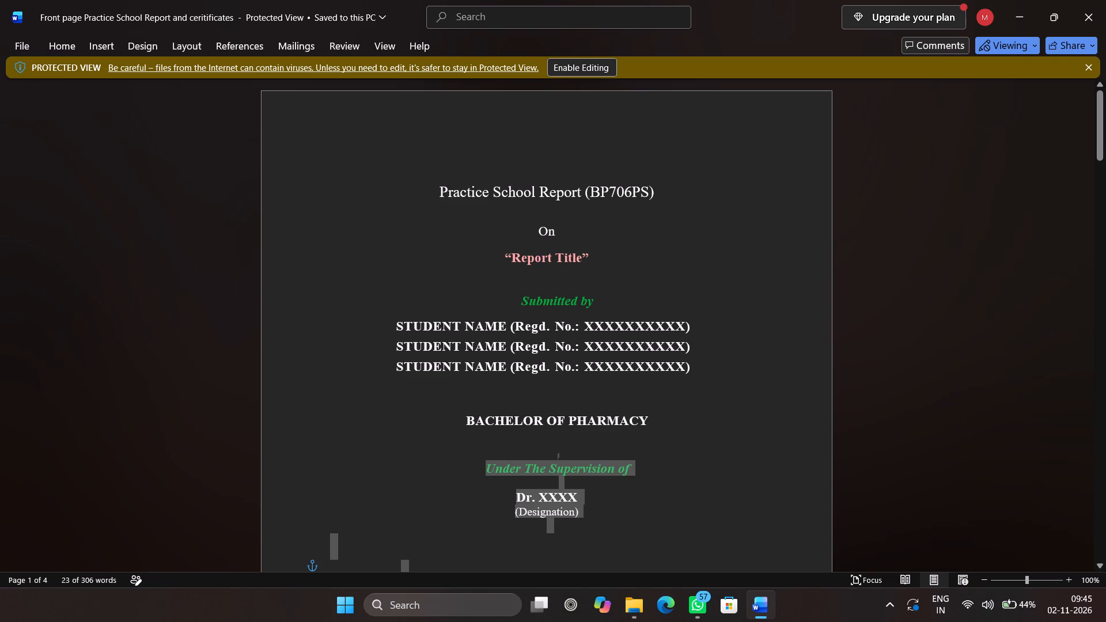
left_click(511, 344)
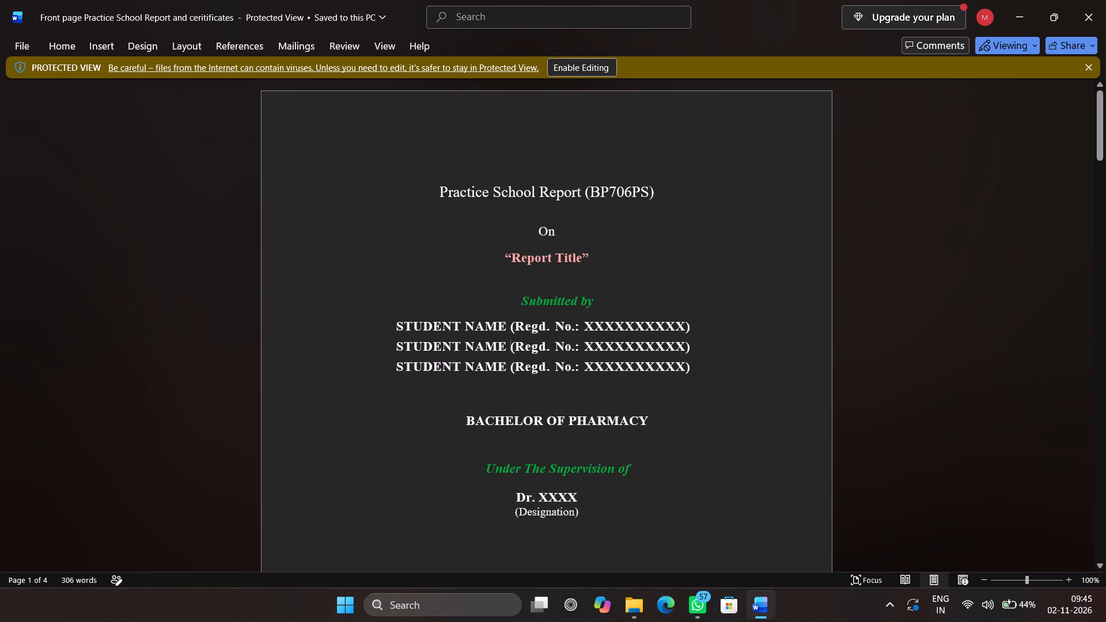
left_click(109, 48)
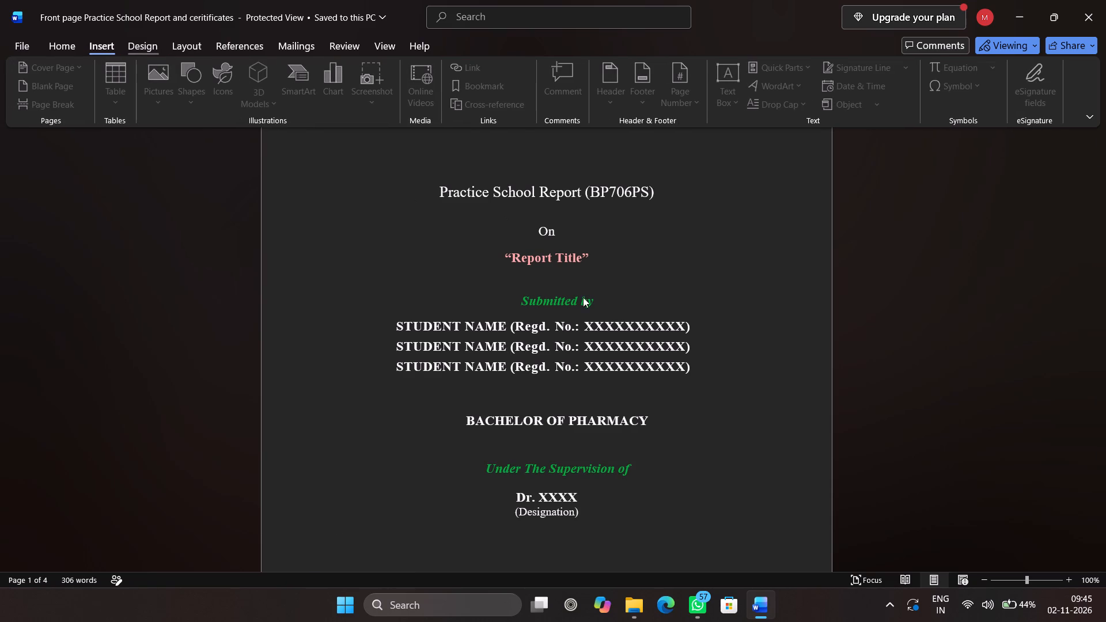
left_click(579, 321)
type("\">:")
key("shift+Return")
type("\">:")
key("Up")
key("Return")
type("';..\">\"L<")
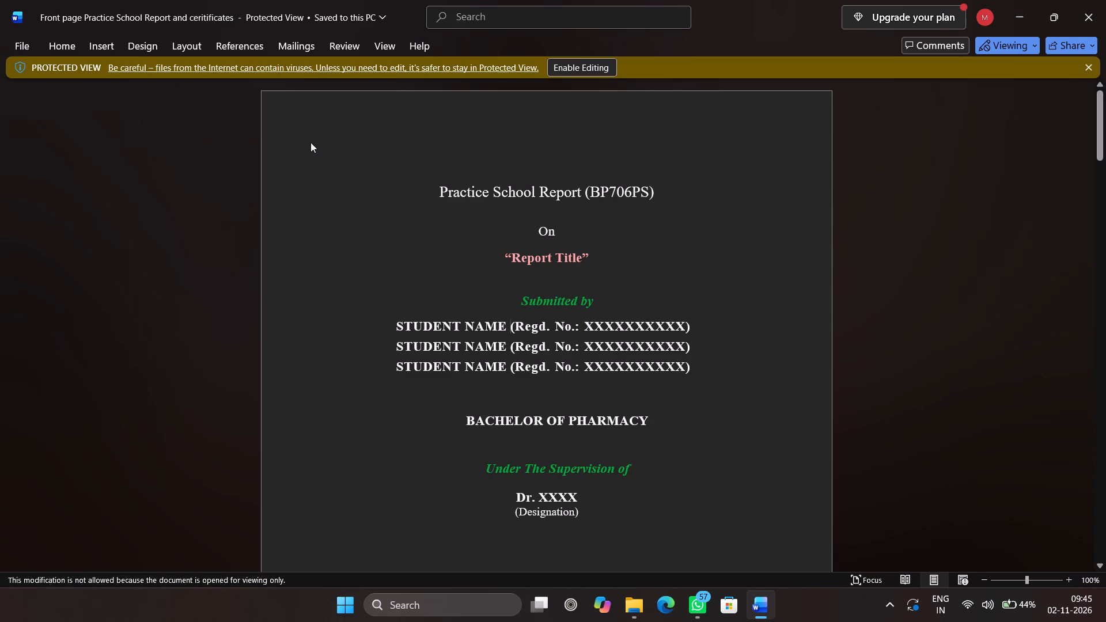
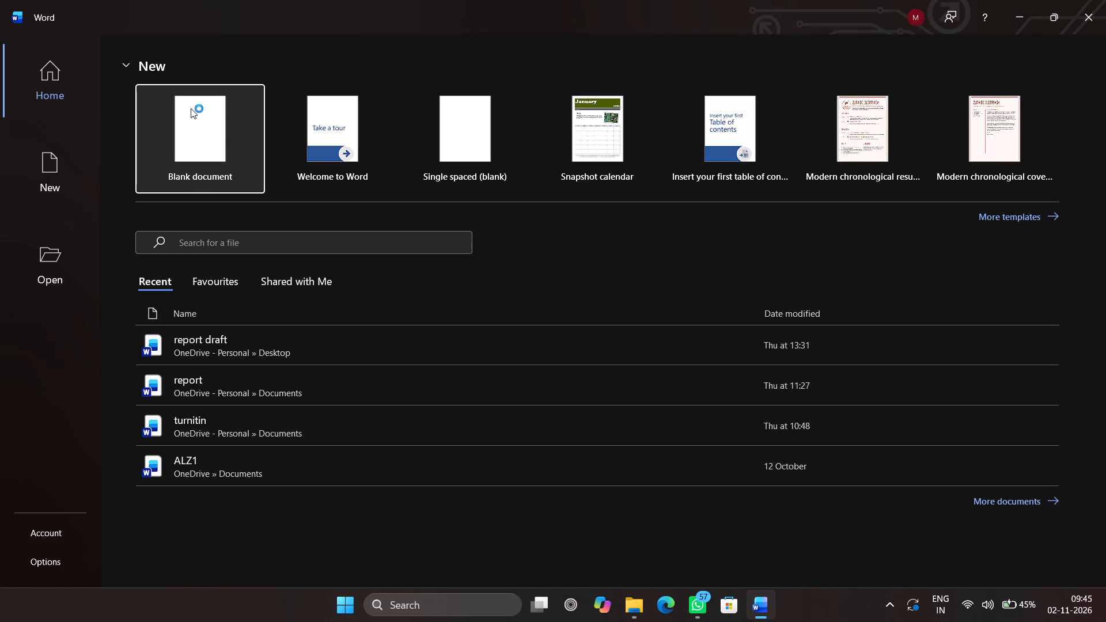
left_click(213, 130)
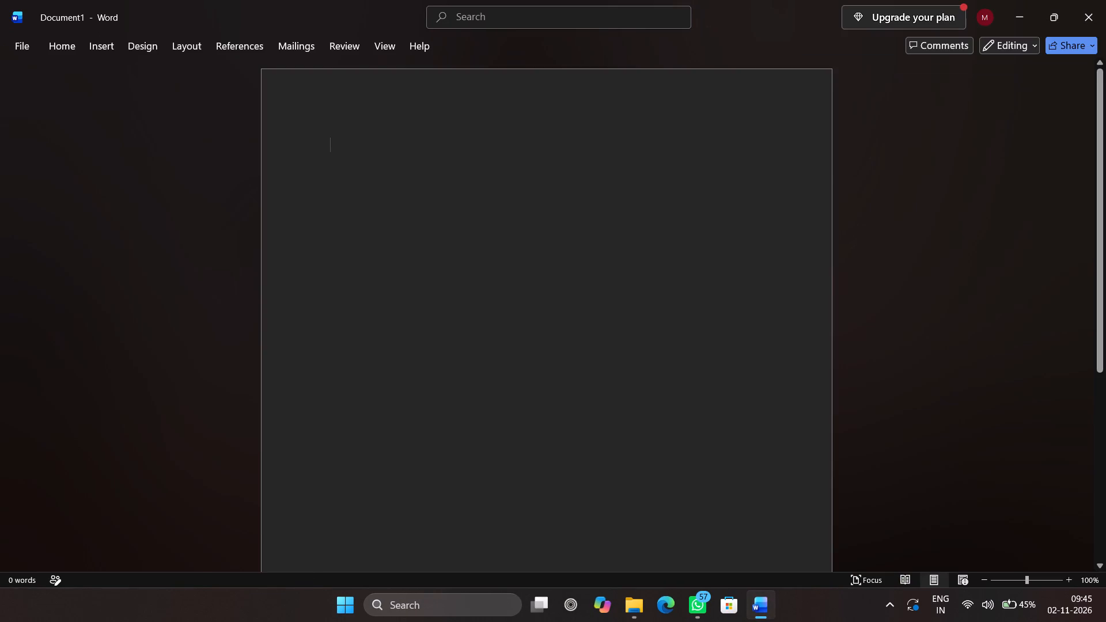
Paste the copied title page section, from "Under The Supervision of" through "Academic Year: 2026-27", into the blank document.
key("ctrl+v")
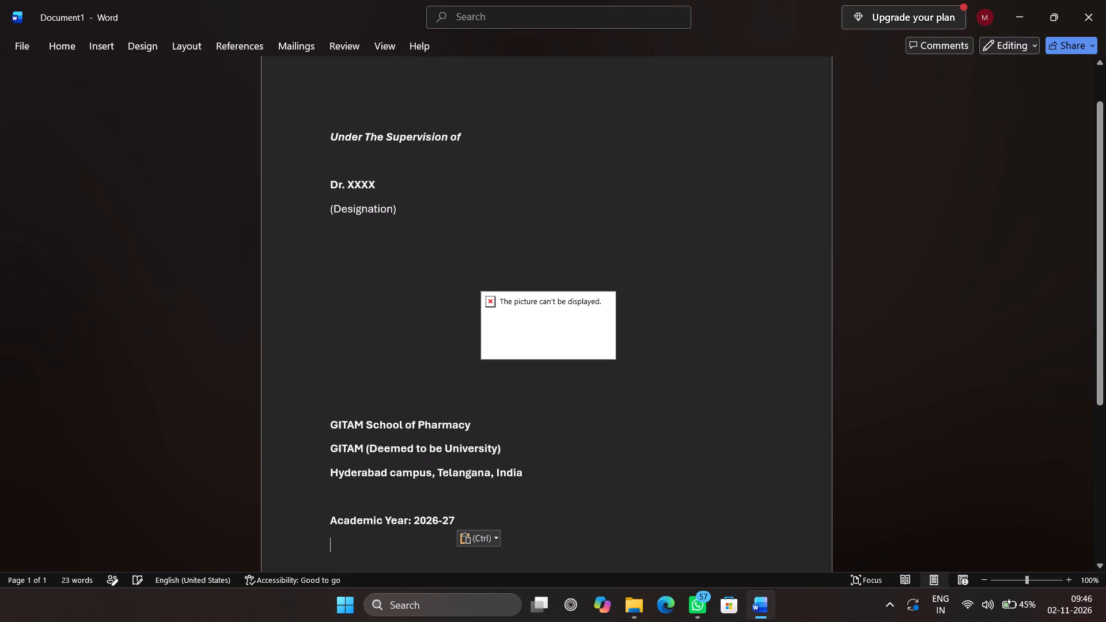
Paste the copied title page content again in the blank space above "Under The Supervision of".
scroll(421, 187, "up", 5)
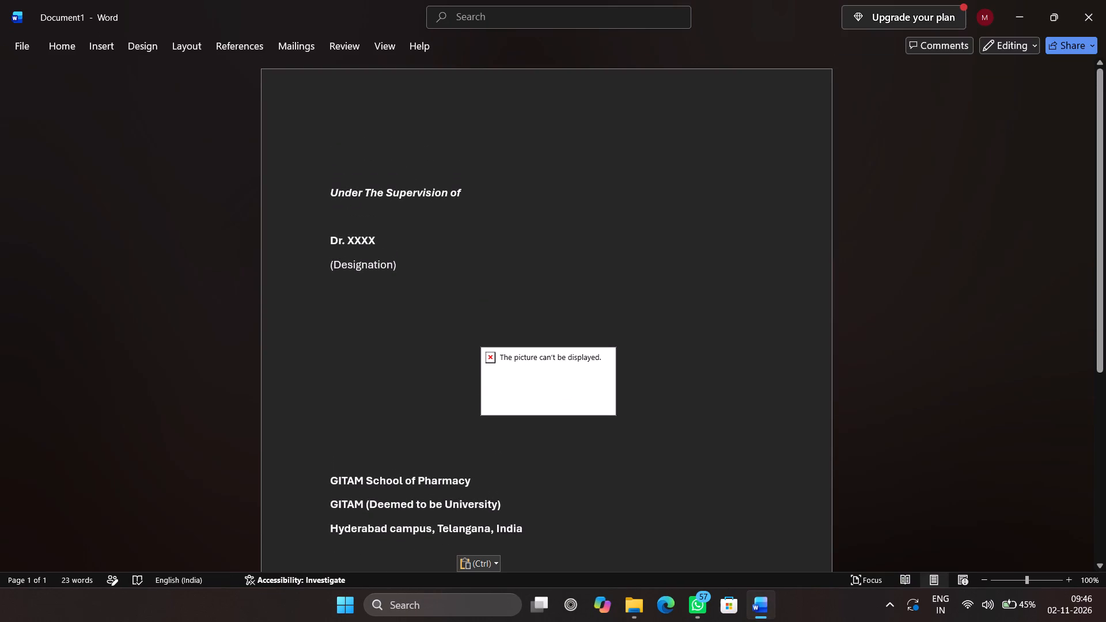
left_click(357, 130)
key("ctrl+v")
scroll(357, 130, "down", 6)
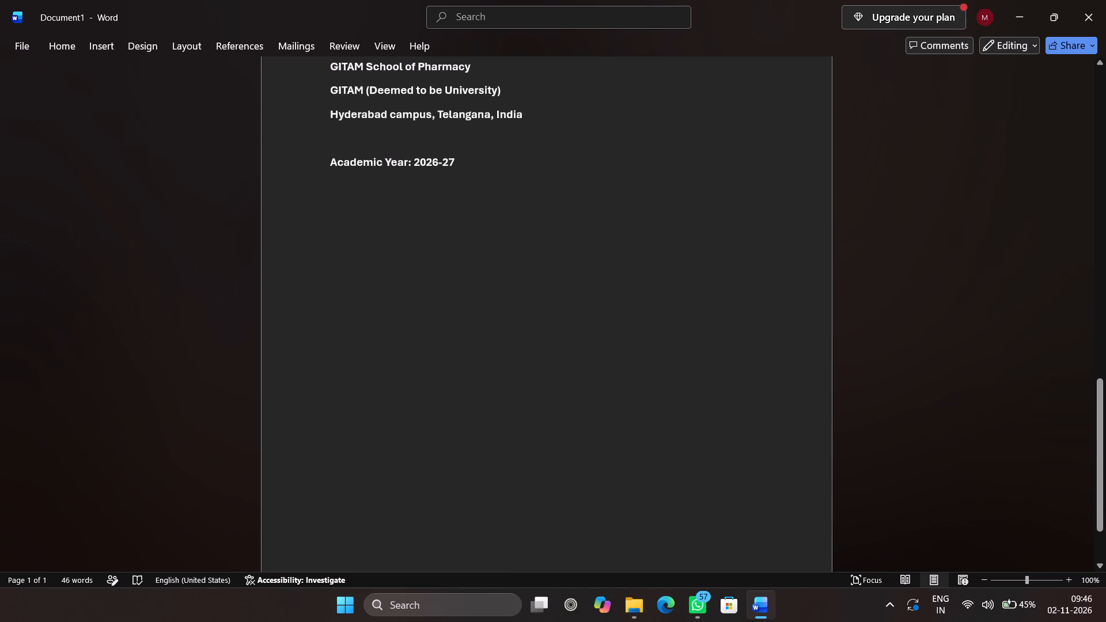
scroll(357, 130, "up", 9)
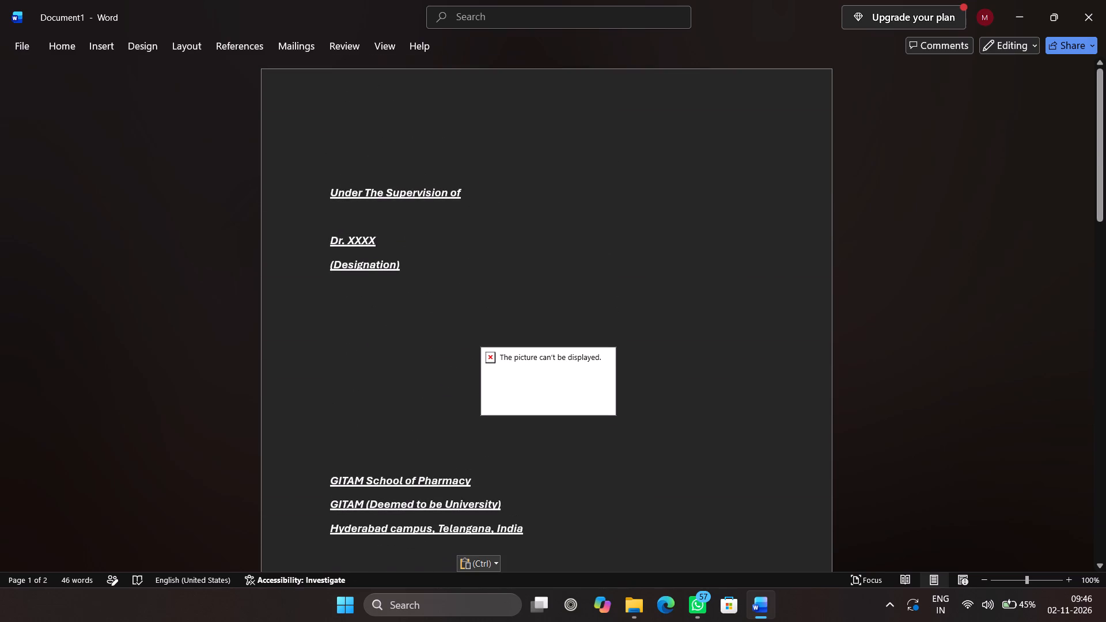
Delete all pasted title page text from the document, from "Academic Year: 2026-27" back to the start.
scroll(357, 130, "down", 7)
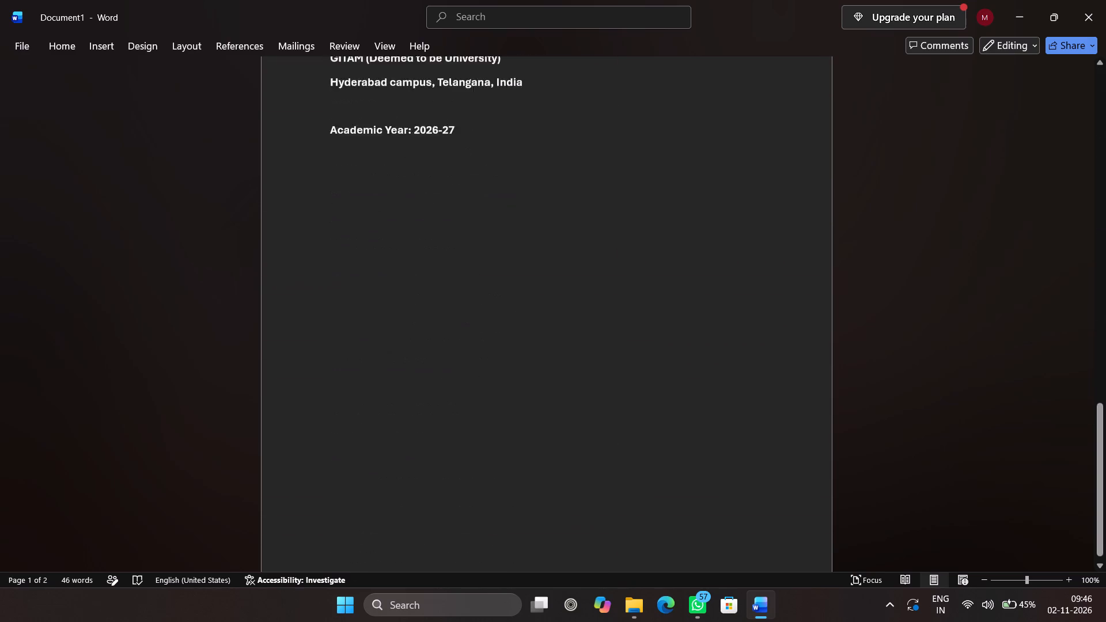
scroll(357, 130, "down", 1)
scroll(357, 130, "up", 2)
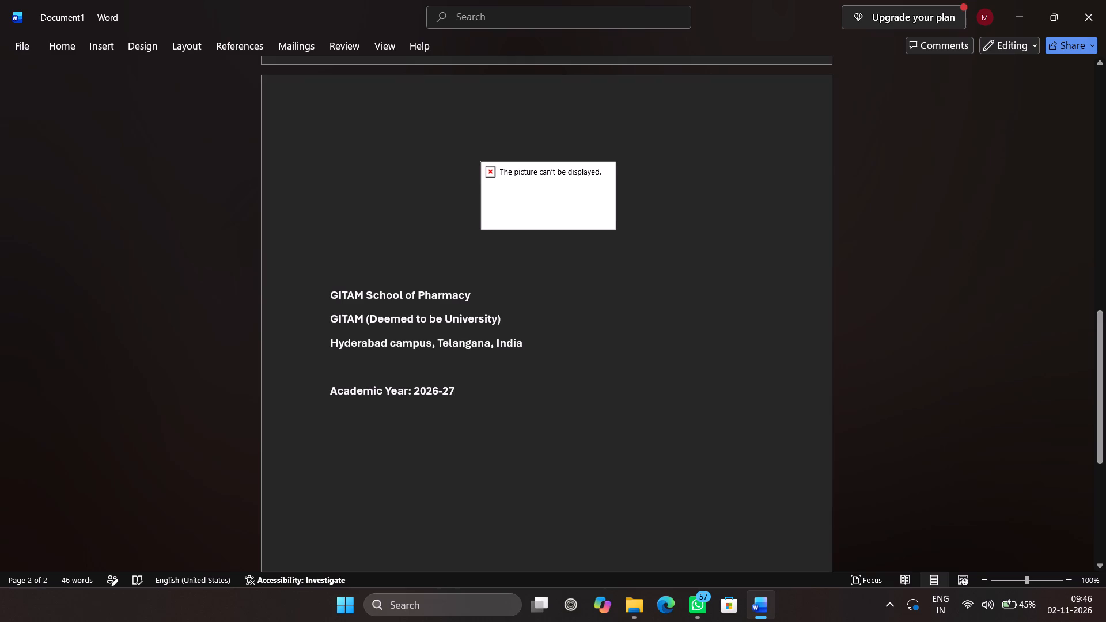
left_click(503, 375)
left_click(503, 375)
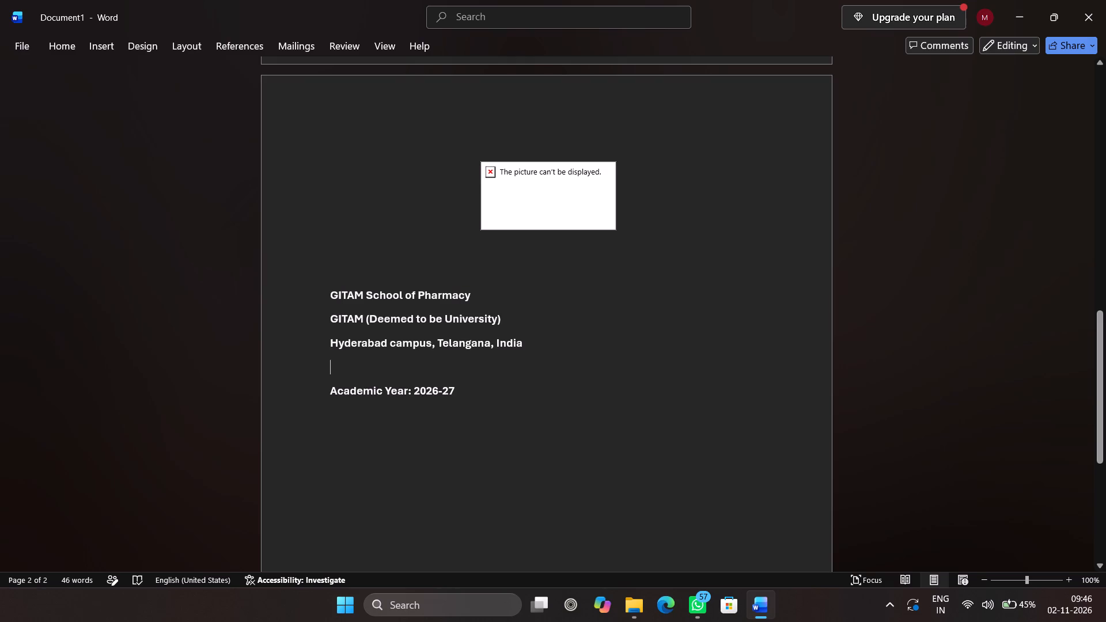
left_click(478, 395)
key("BackSpace")
key("BackSpace")
key("BackSpace")
key("BackSpace")
key("BackSpace")
key("BackSpace")
key("BackSpace")
key("BackSpace")
key("BackSpace")
key("BackSpace")
key("BackSpace")
key("BackSpace")
key("BackSpace")
key("BackSpace")
key("BackSpace")
key("BackSpace")
key("BackSpace")
key("BackSpace")
key("BackSpace")
key("BackSpace")
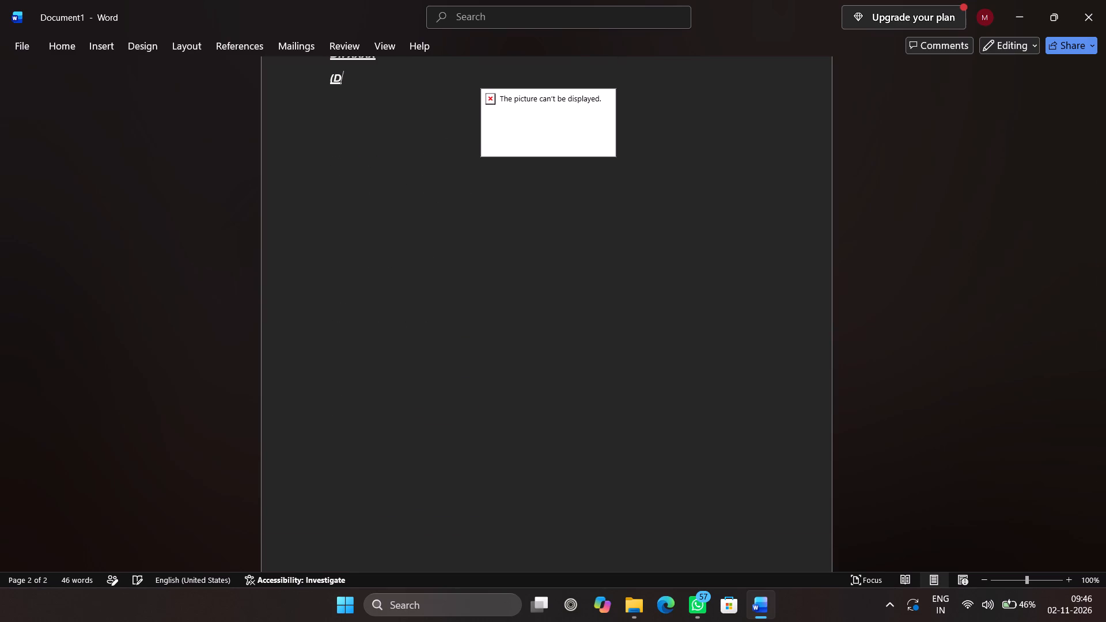
key("BackSpace")
key("BackSpace")
key("BackSpace")
key("BackSpace")
key("BackSpace")
key("BackSpace")
key("BackSpace")
key("BackSpace")
key("BackSpace")
key("BackSpace")
key("BackSpace")
key("BackSpace")
key("BackSpace")
key("BackSpace")
key("BackSpace")
key("BackSpace")
key("BackSpace")
key("BackSpace")
key("BackSpace")
key("BackSpace")
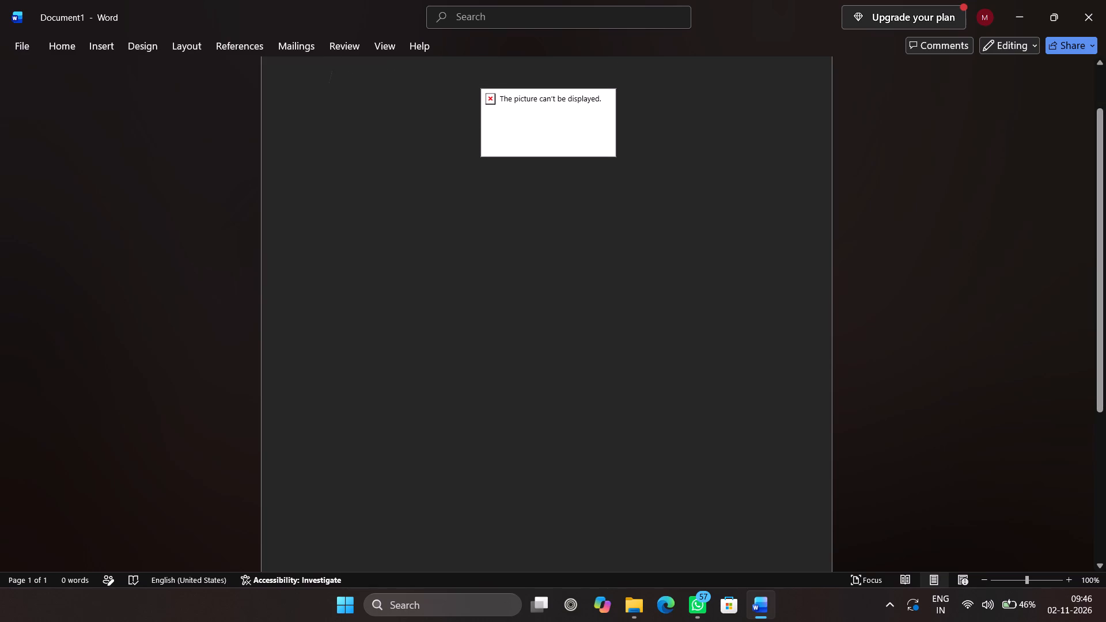
Select the picture placeholder remaining on the otherwise emptied page.
left_click(493, 97)
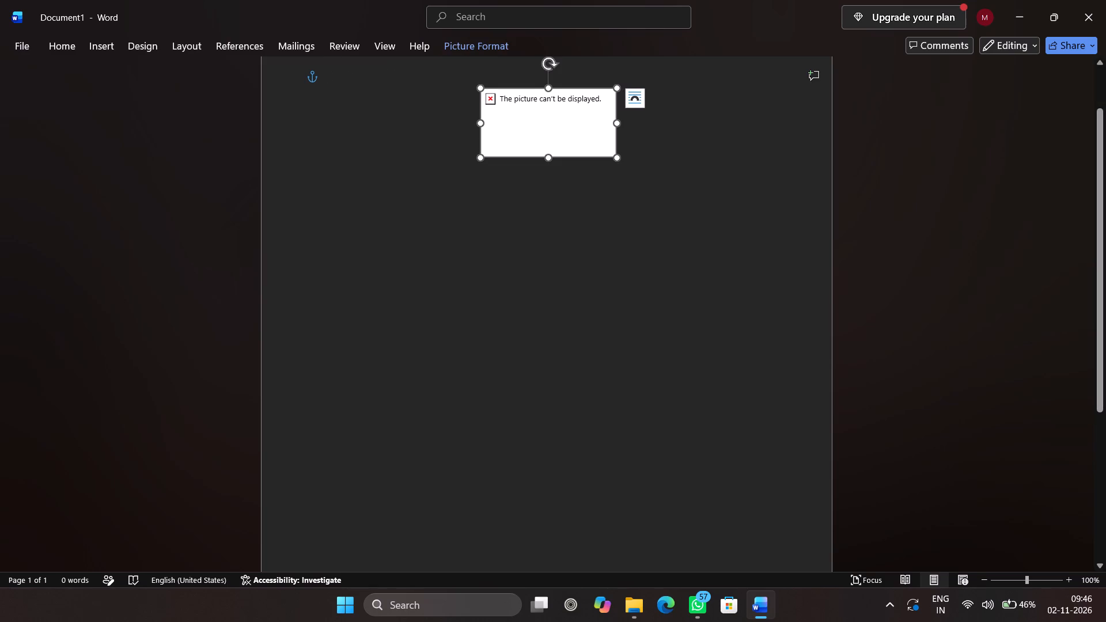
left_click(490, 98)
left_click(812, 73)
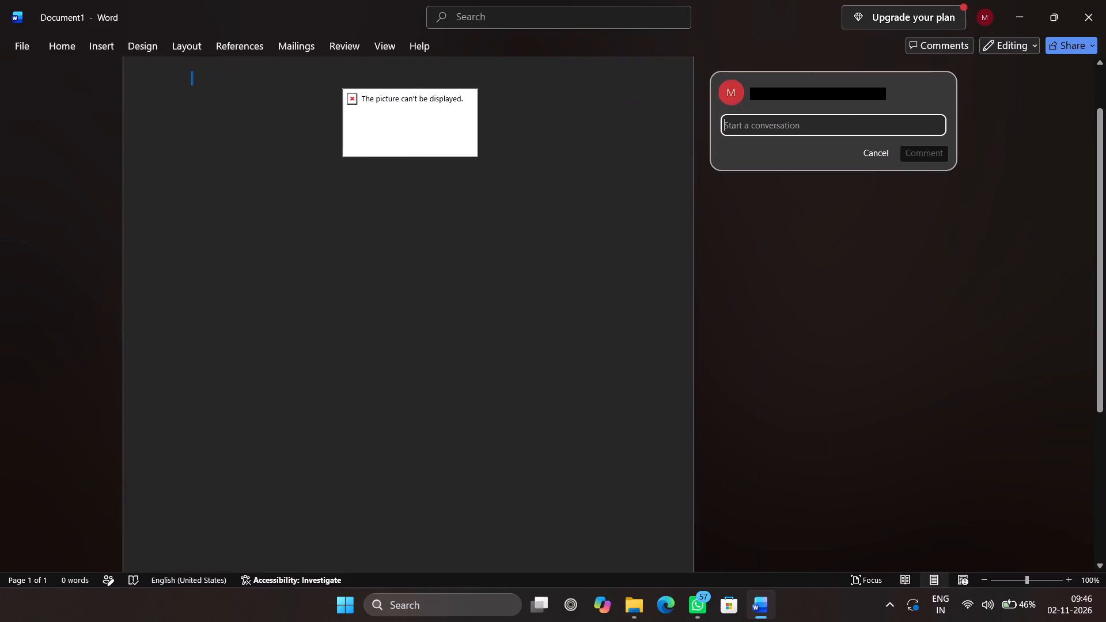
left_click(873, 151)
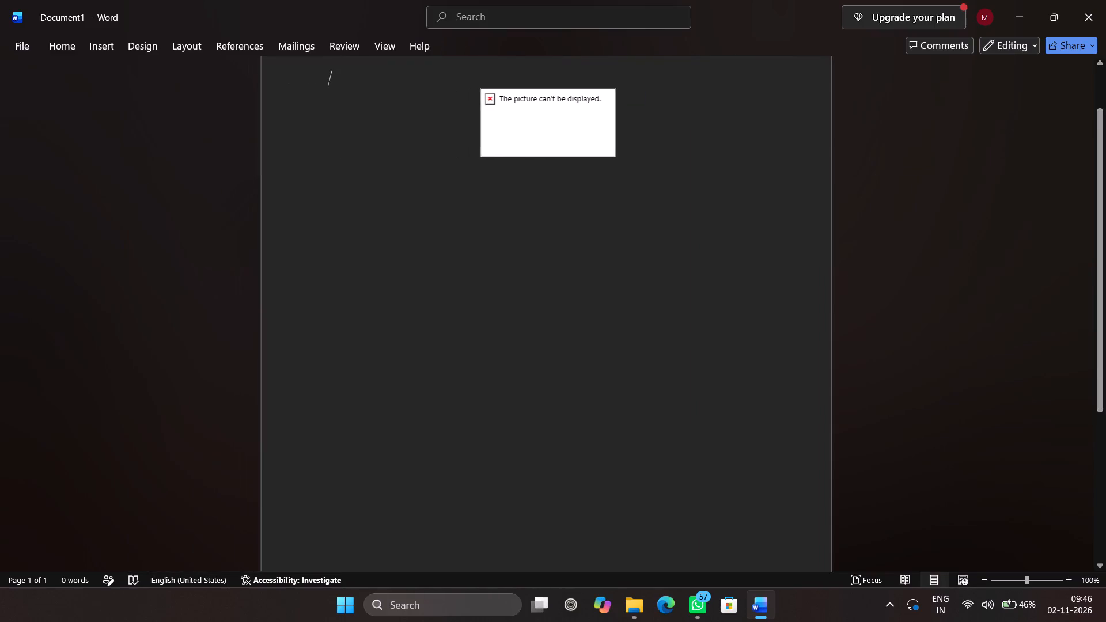
Select the undisplayed picture placeholder and its anchor near the top of the emptied page.
scroll(580, 157, "up", 12)
scroll(580, 157, "left", 3)
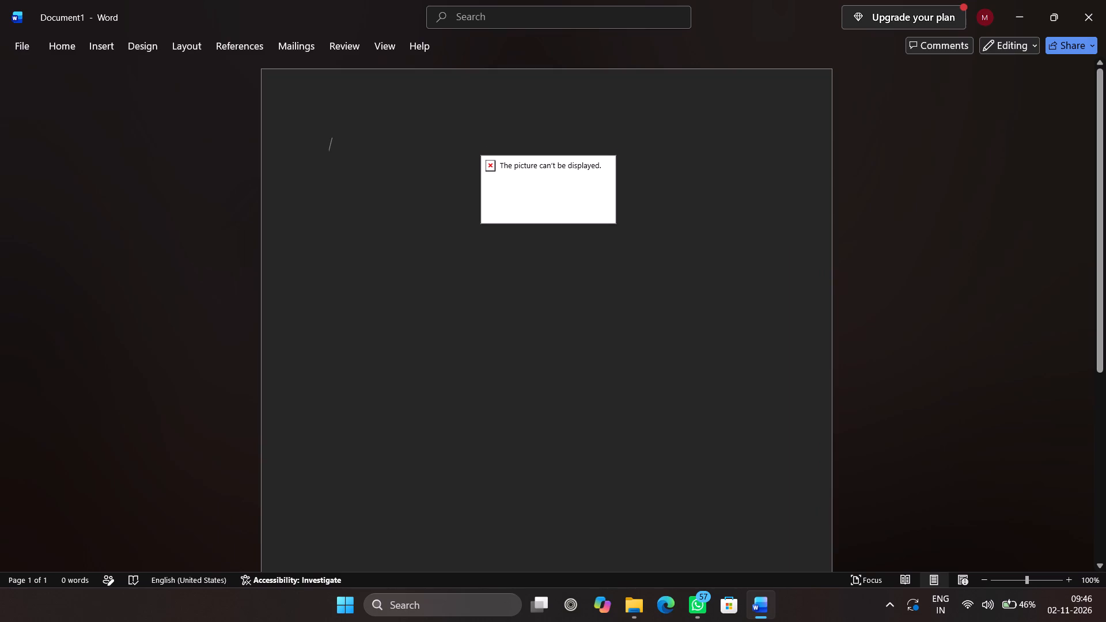
left_click(491, 166)
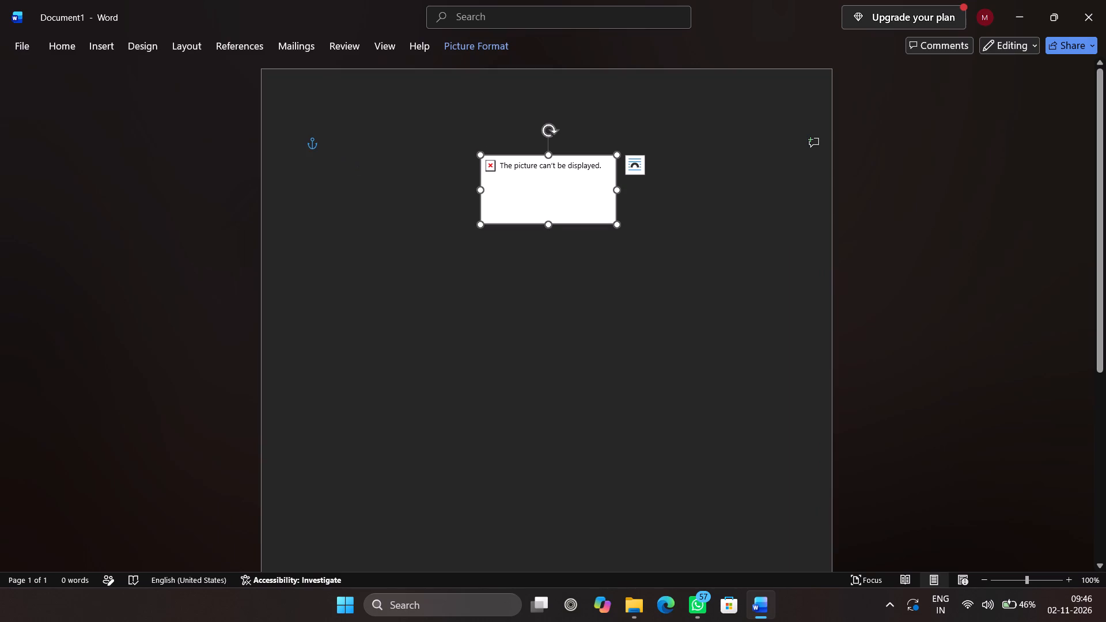
left_click(314, 146)
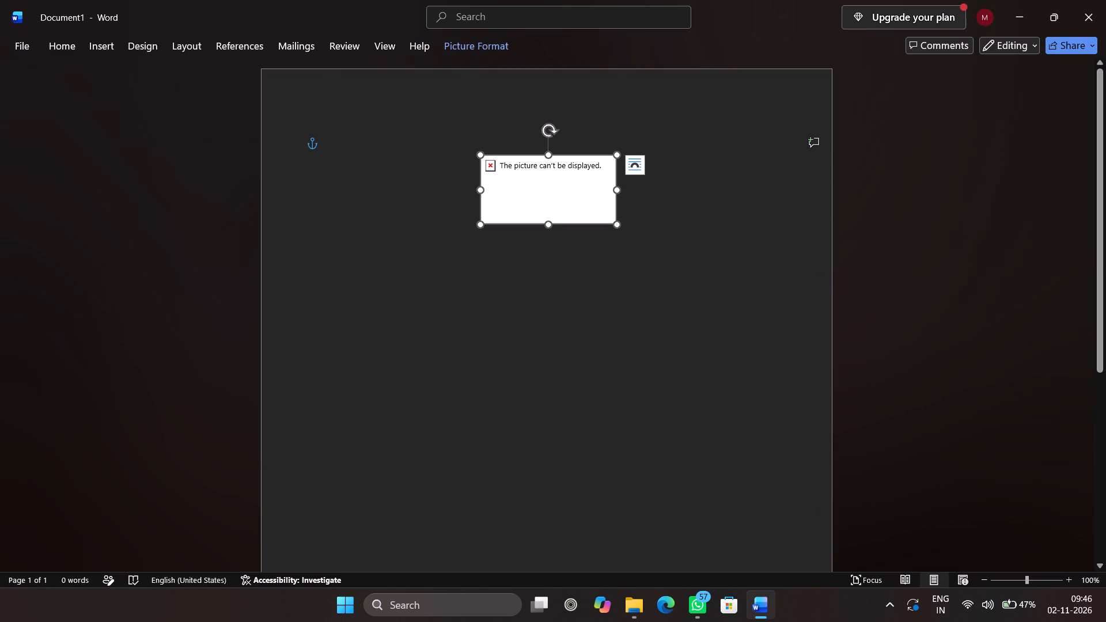
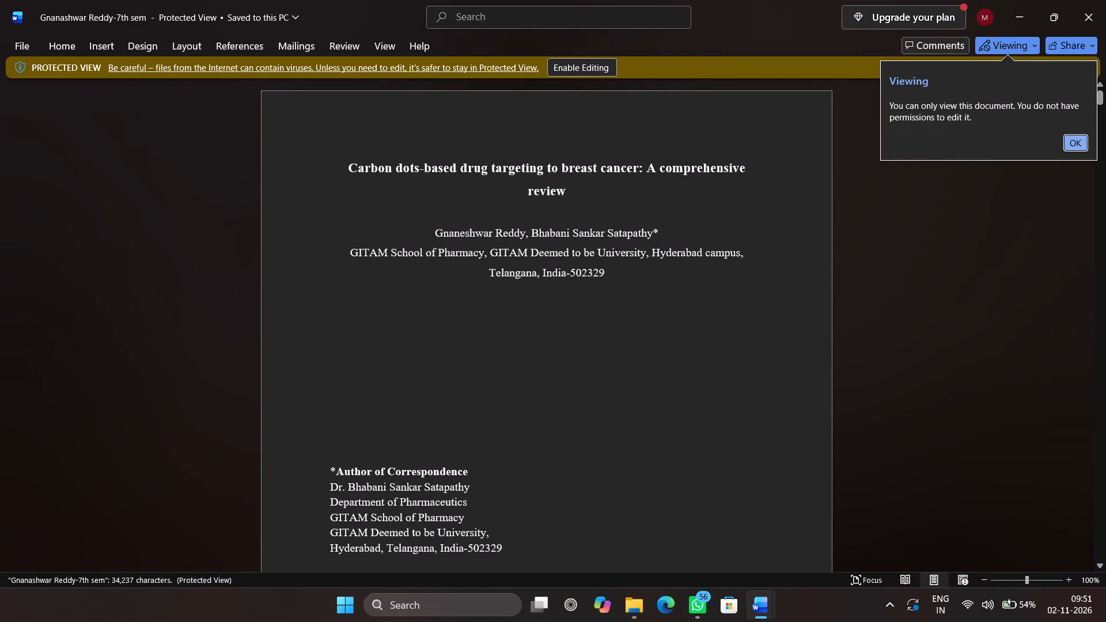
Copy the title text "Carbon dots-based drug targeting to breast cancer" from the first page of the protected review document.
left_click_drag(346, 169, 375, 160)
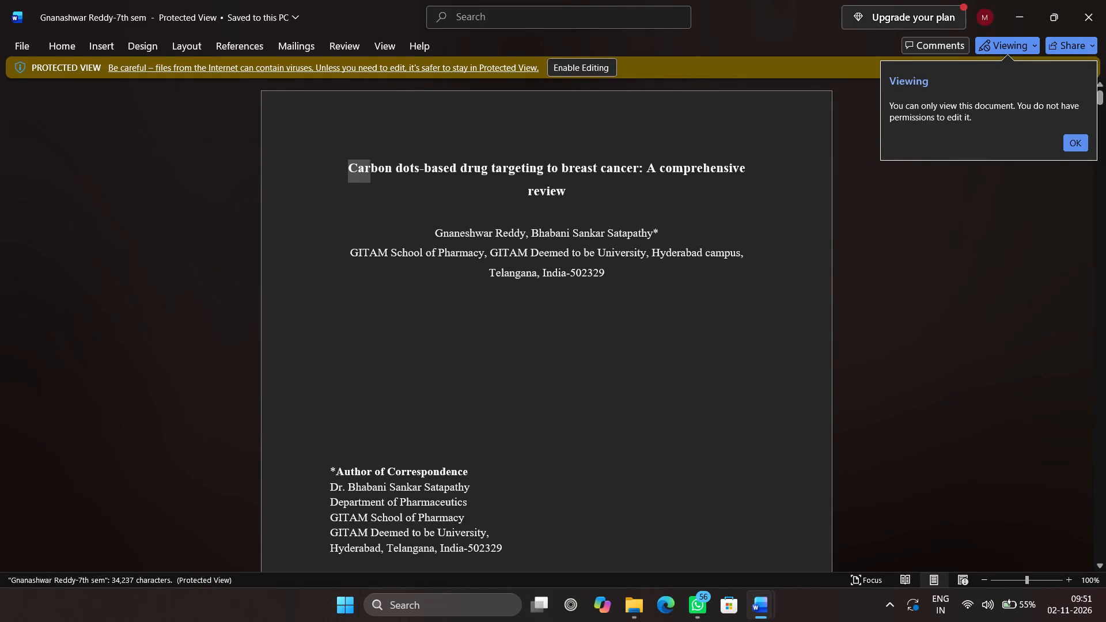
left_click_drag(375, 160, 619, 173)
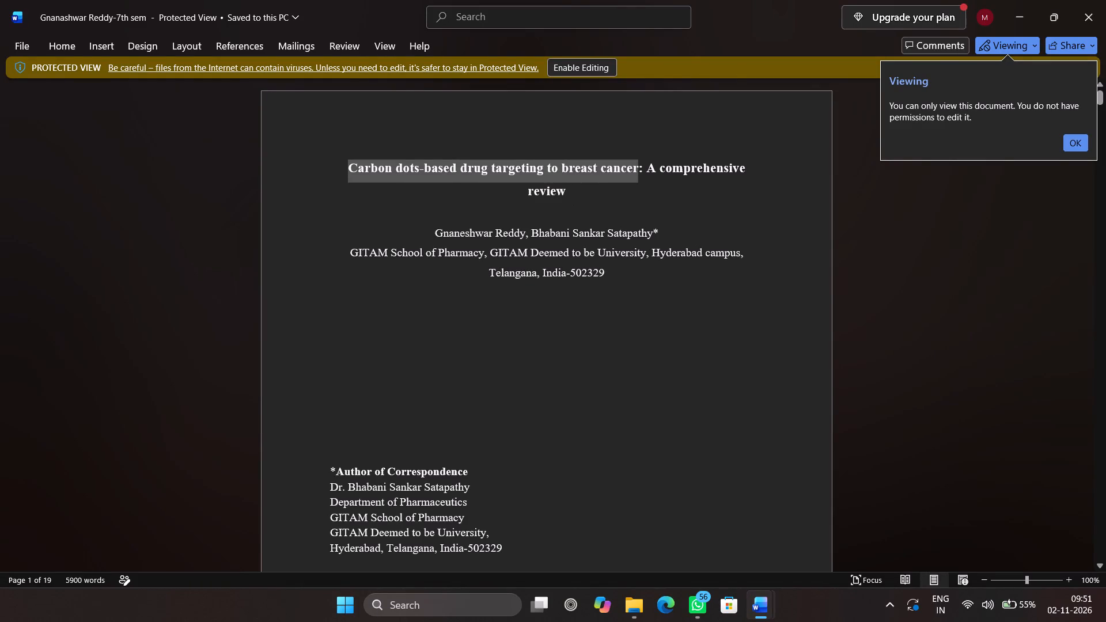
left_click_drag(619, 173, 617, 172)
key("ctrl+c")
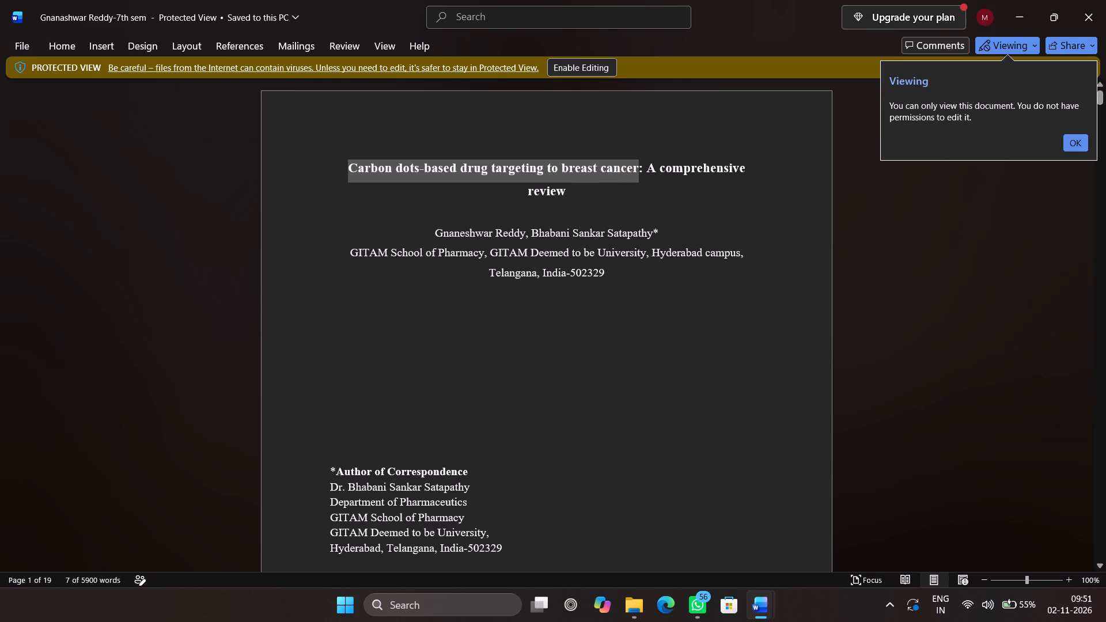
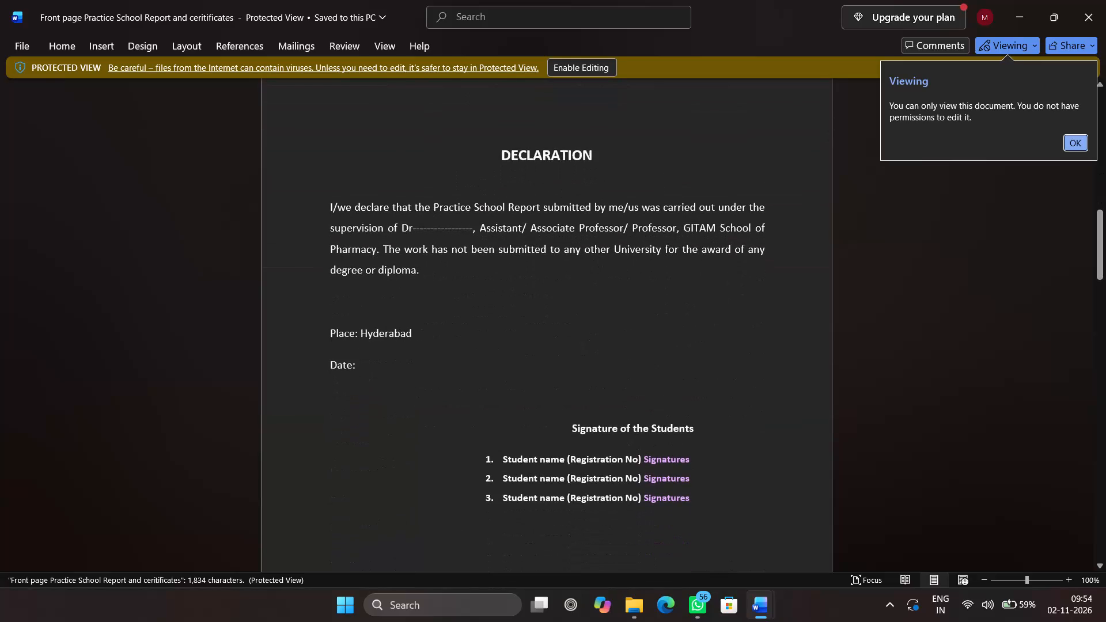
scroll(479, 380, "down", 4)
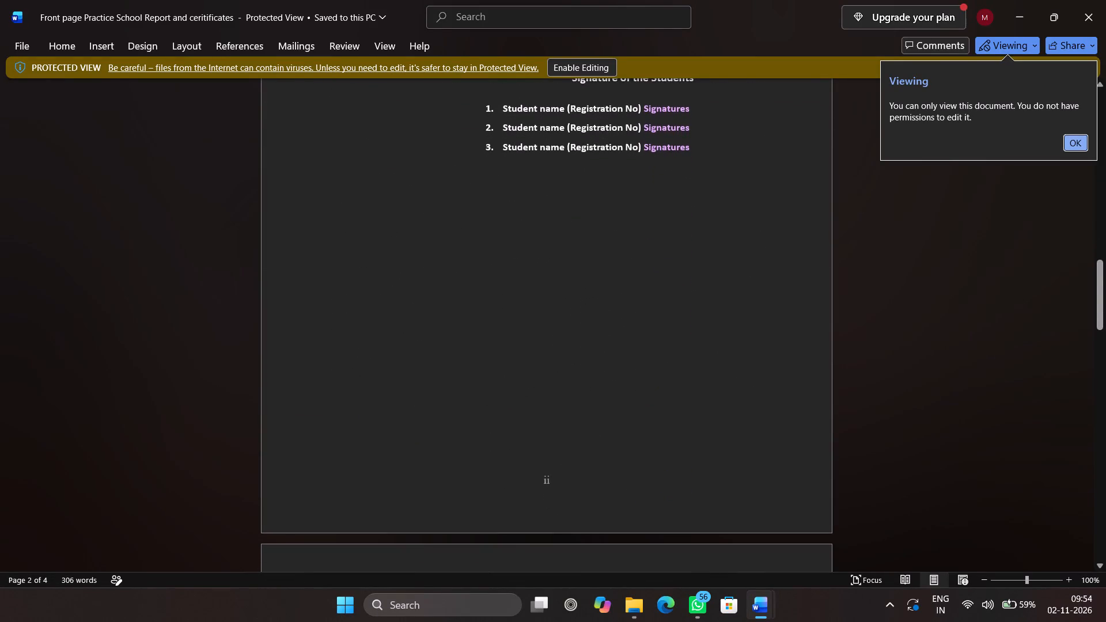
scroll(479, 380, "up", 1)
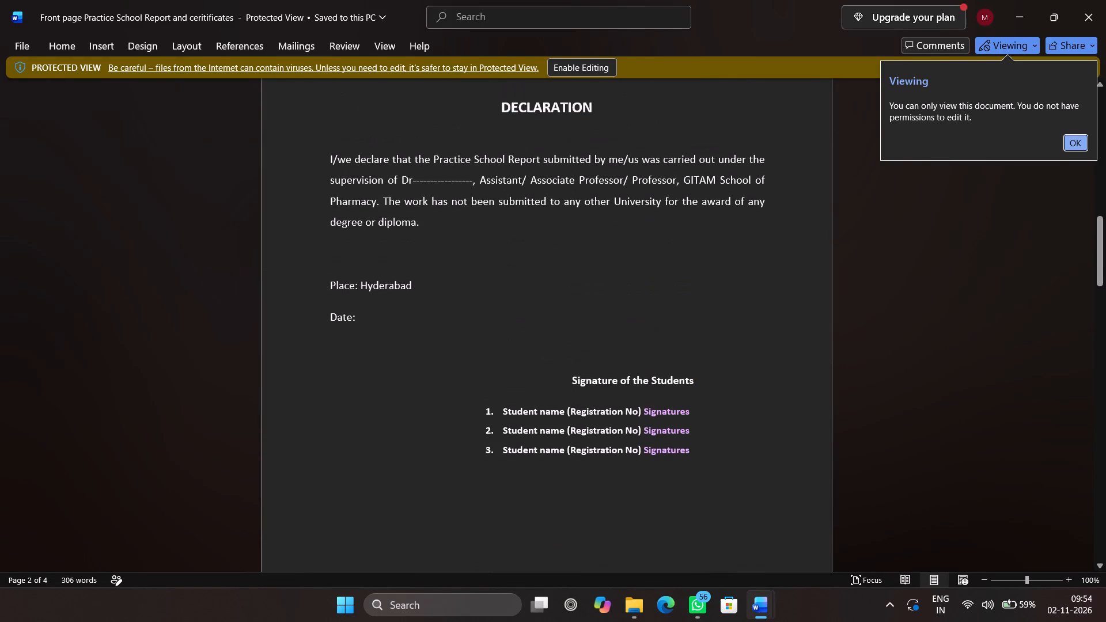
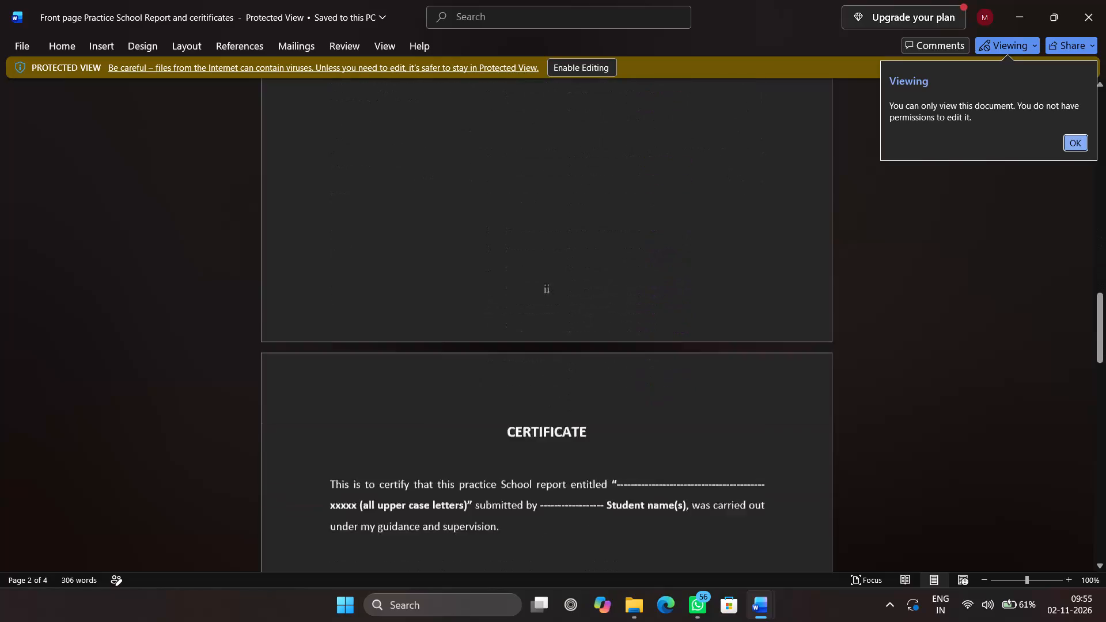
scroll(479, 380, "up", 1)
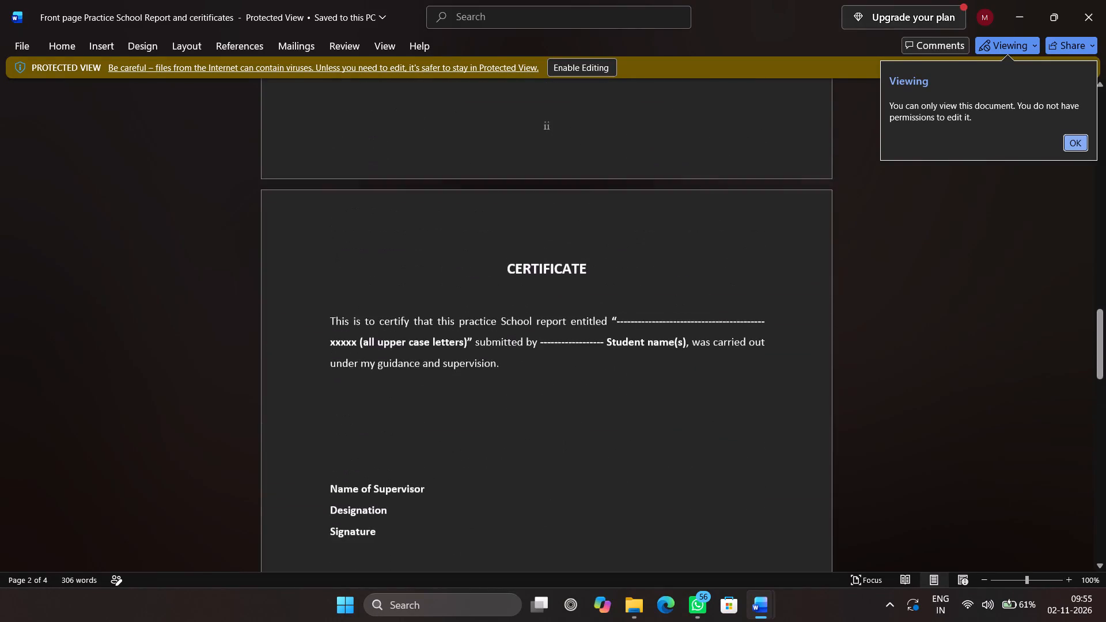
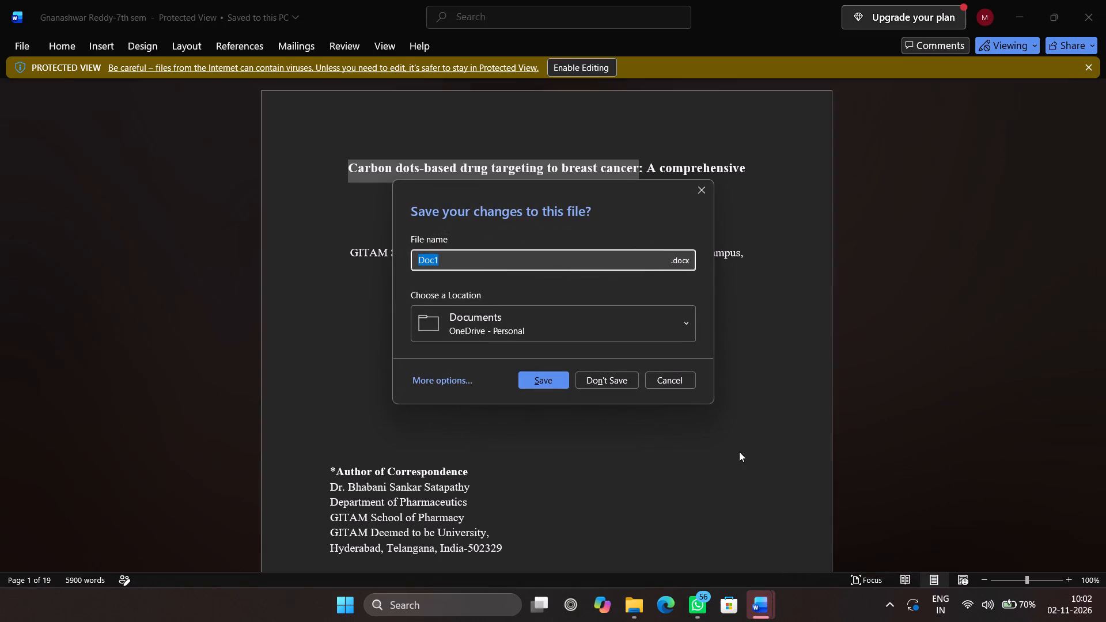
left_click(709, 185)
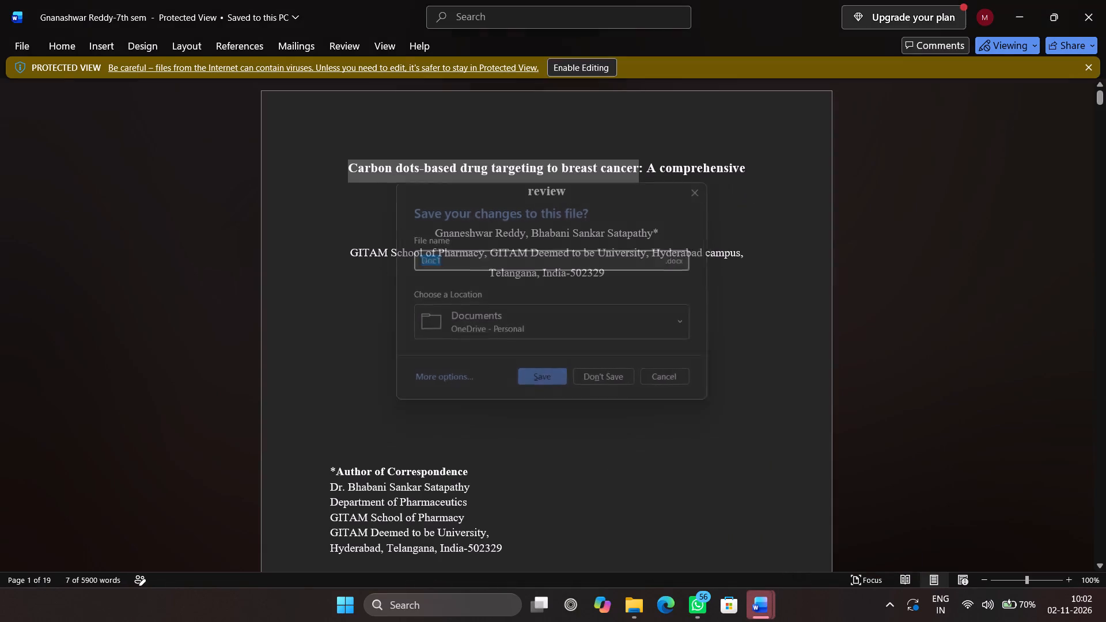
Look through the carbon dots review document, from its title page through the figure and literature summaries and back to the start.
left_click(788, 229)
scroll(669, 455, "down", 14)
scroll(669, 455, "down", 9)
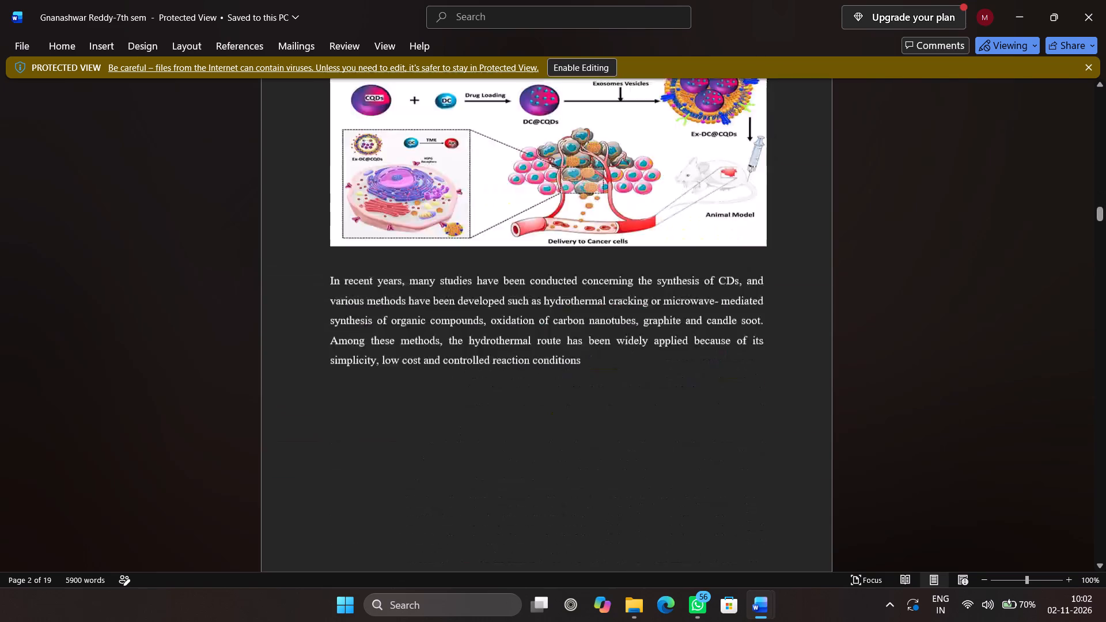
scroll(669, 455, "up", 6)
scroll(669, 455, "down", 12)
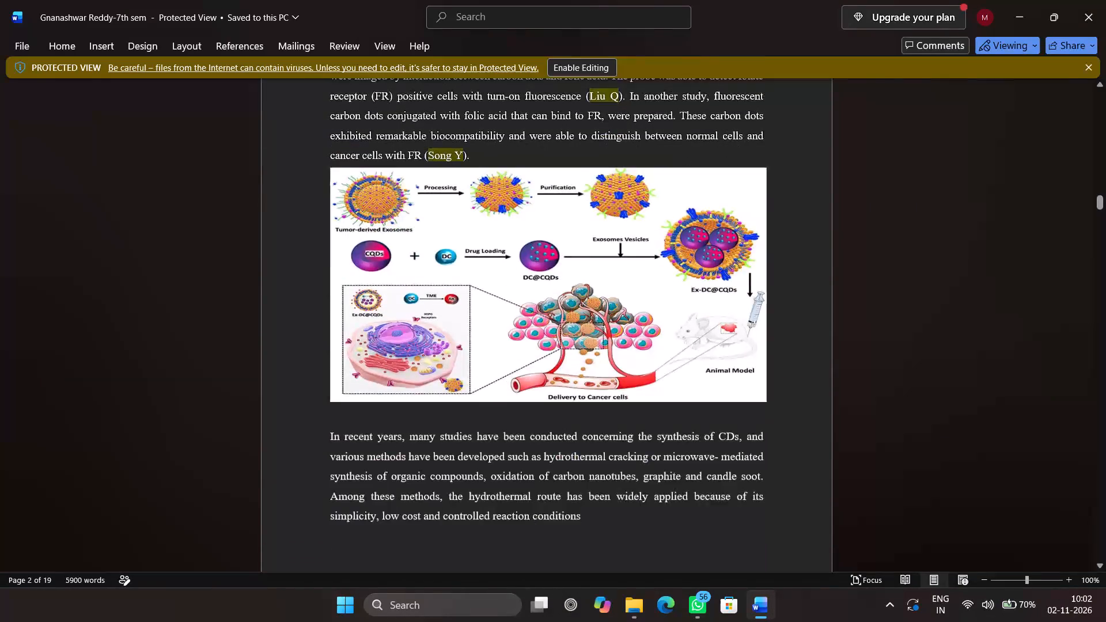
scroll(669, 455, "down", 16)
scroll(669, 455, "down", 12)
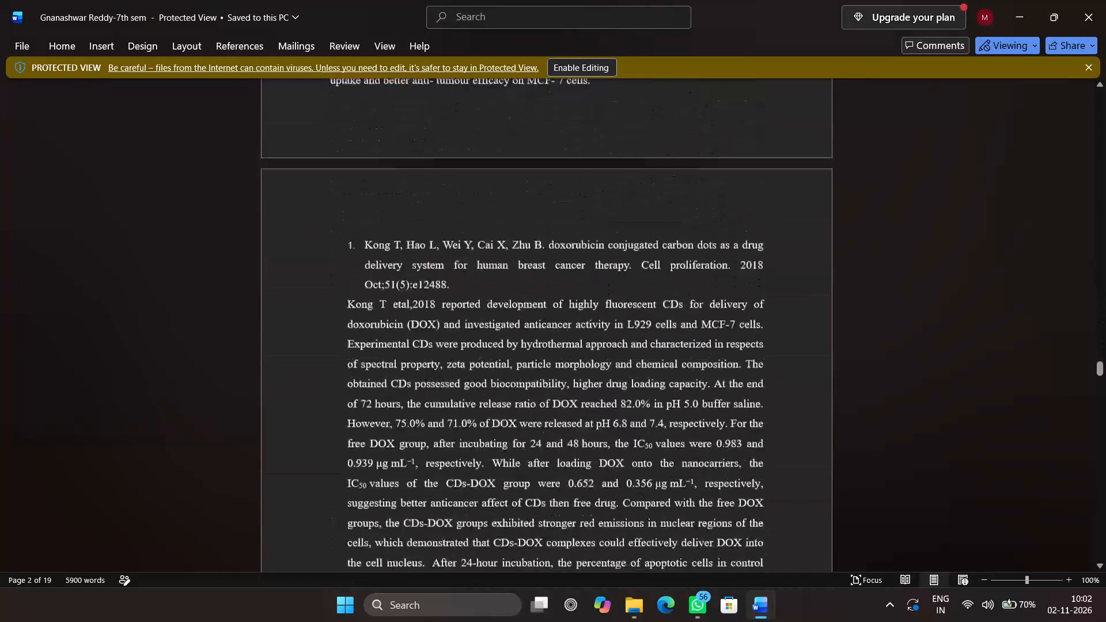
scroll(669, 455, "down", 14)
scroll(669, 455, "up", 8)
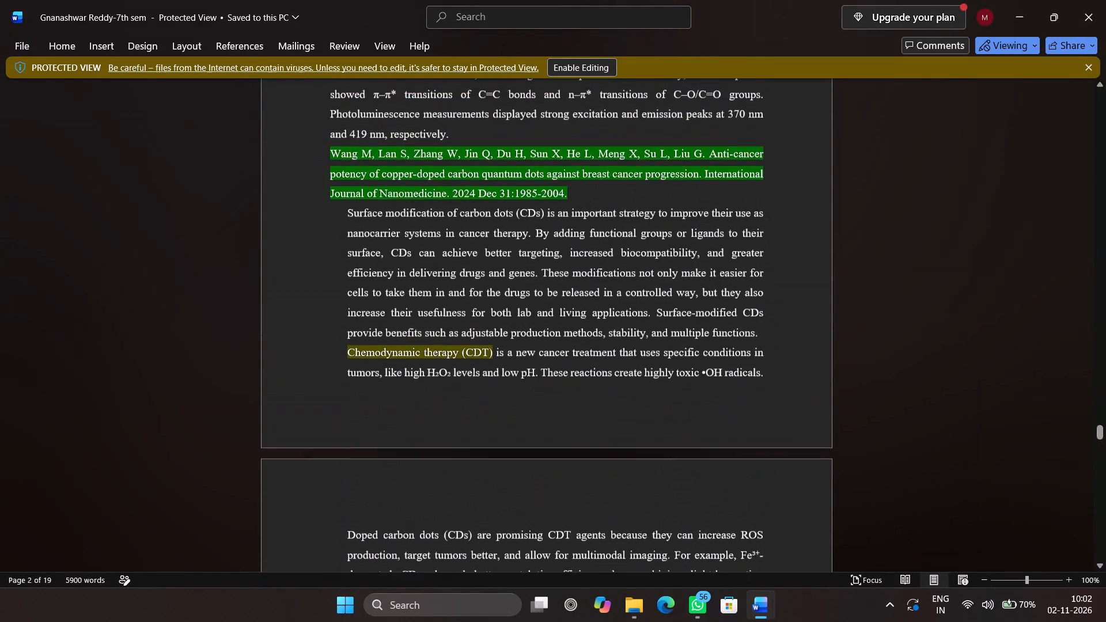
scroll(669, 455, "up", 19)
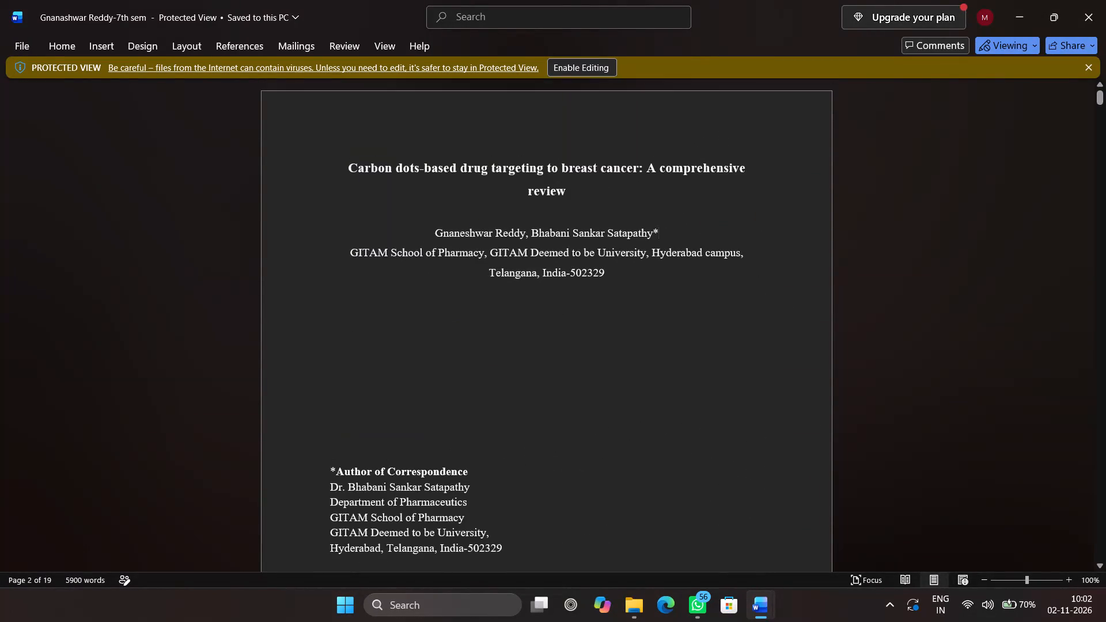
Close the carbon dots review document, leaving the new document open.
left_click(1088, 14)
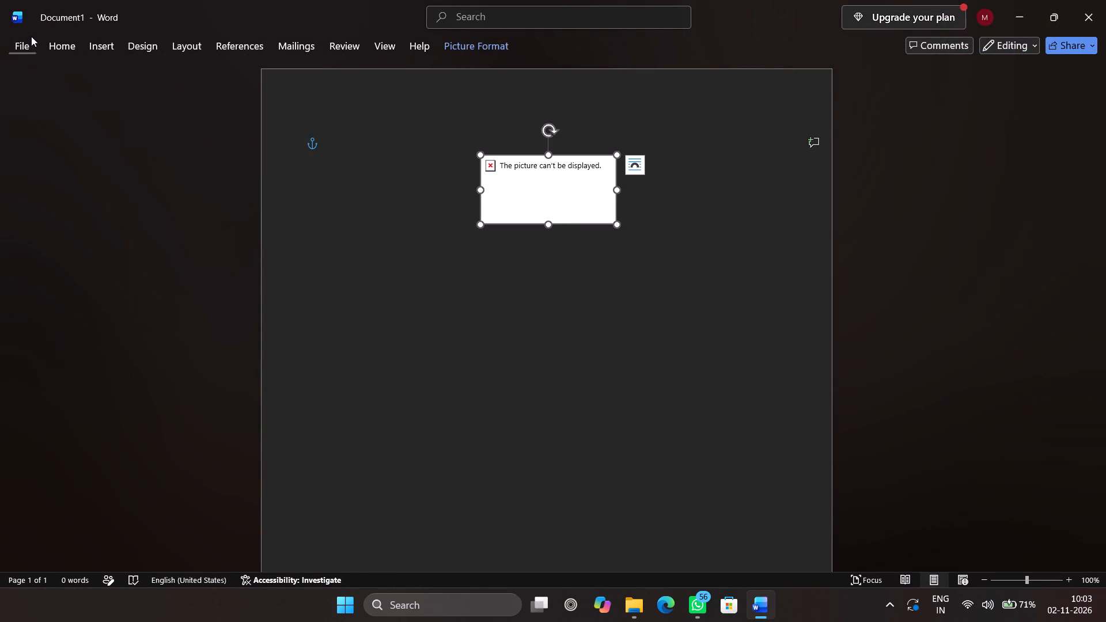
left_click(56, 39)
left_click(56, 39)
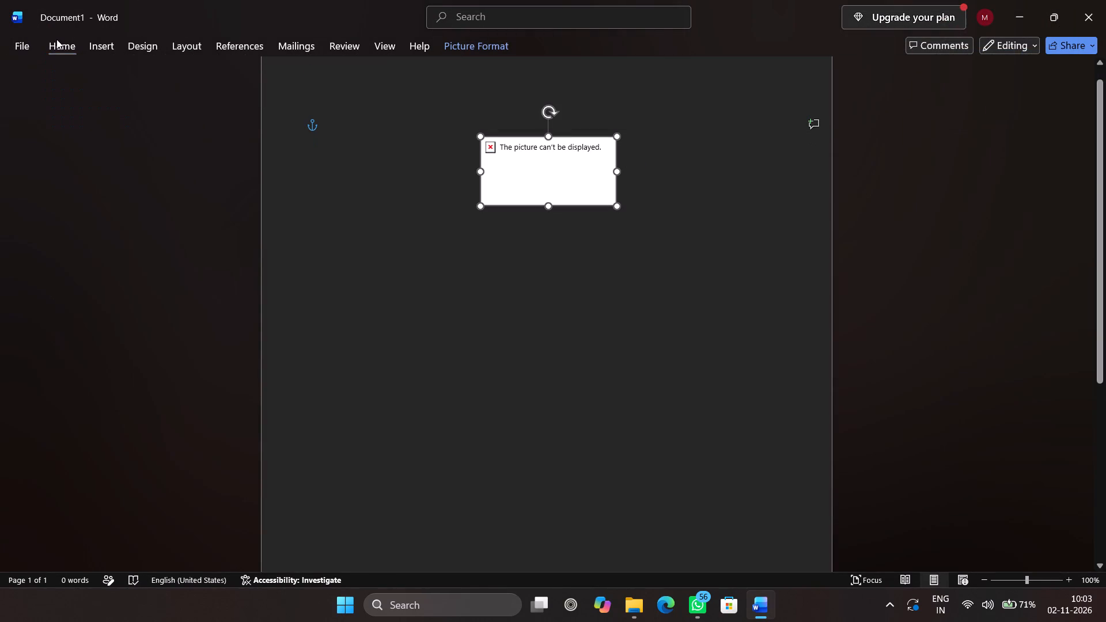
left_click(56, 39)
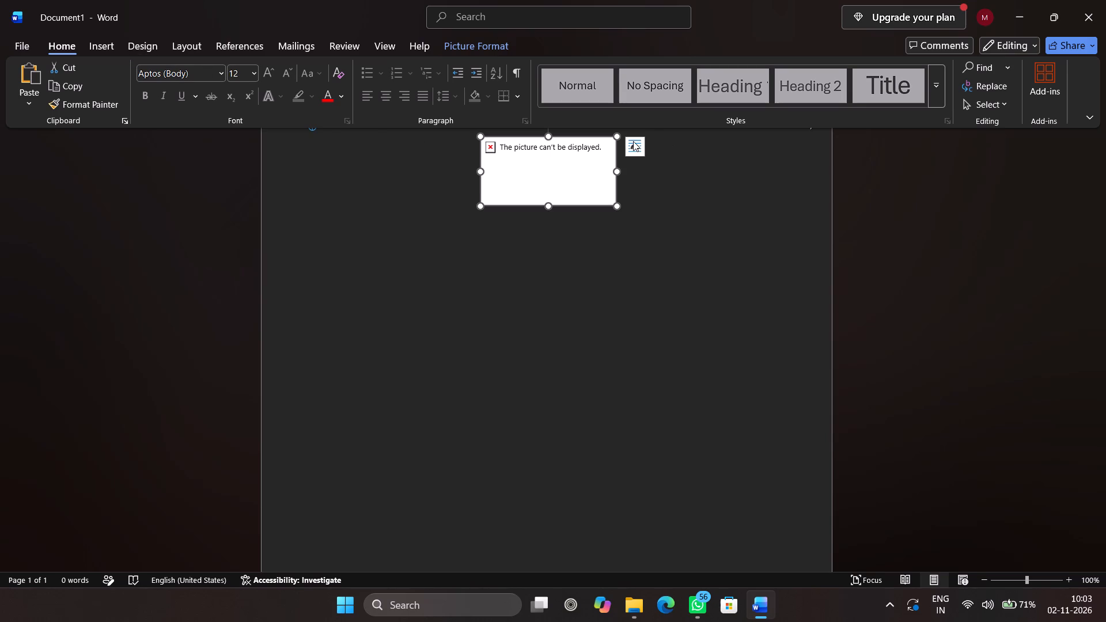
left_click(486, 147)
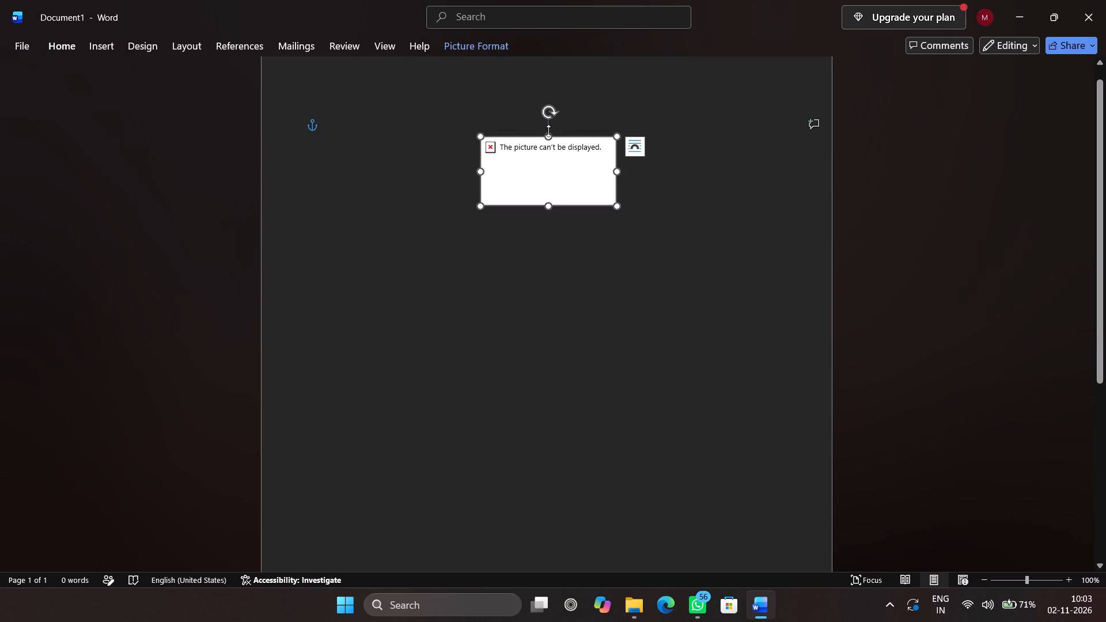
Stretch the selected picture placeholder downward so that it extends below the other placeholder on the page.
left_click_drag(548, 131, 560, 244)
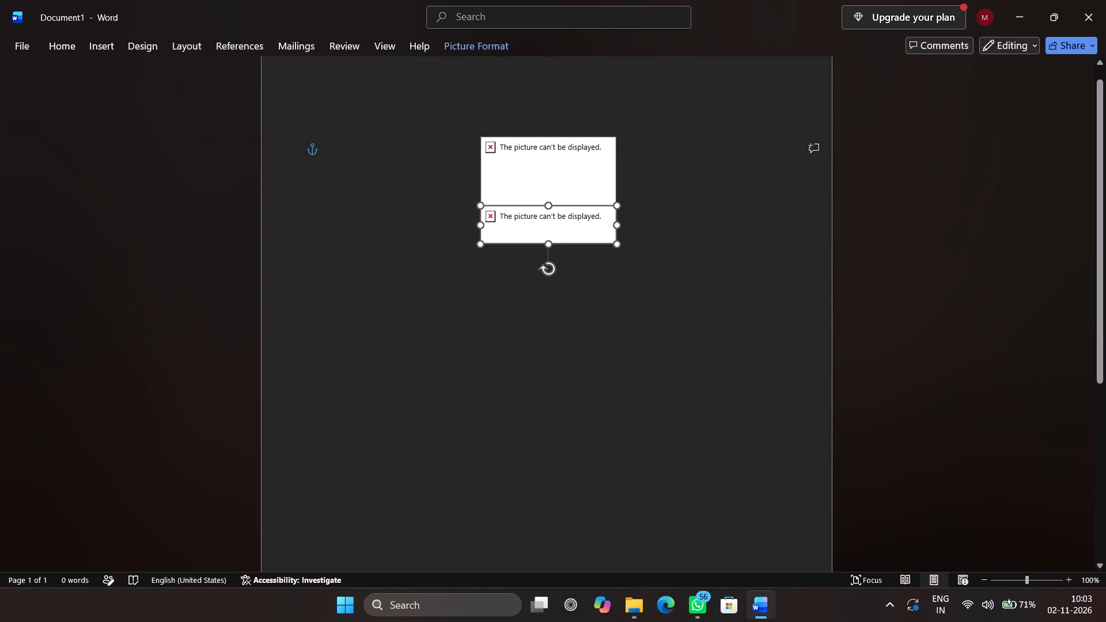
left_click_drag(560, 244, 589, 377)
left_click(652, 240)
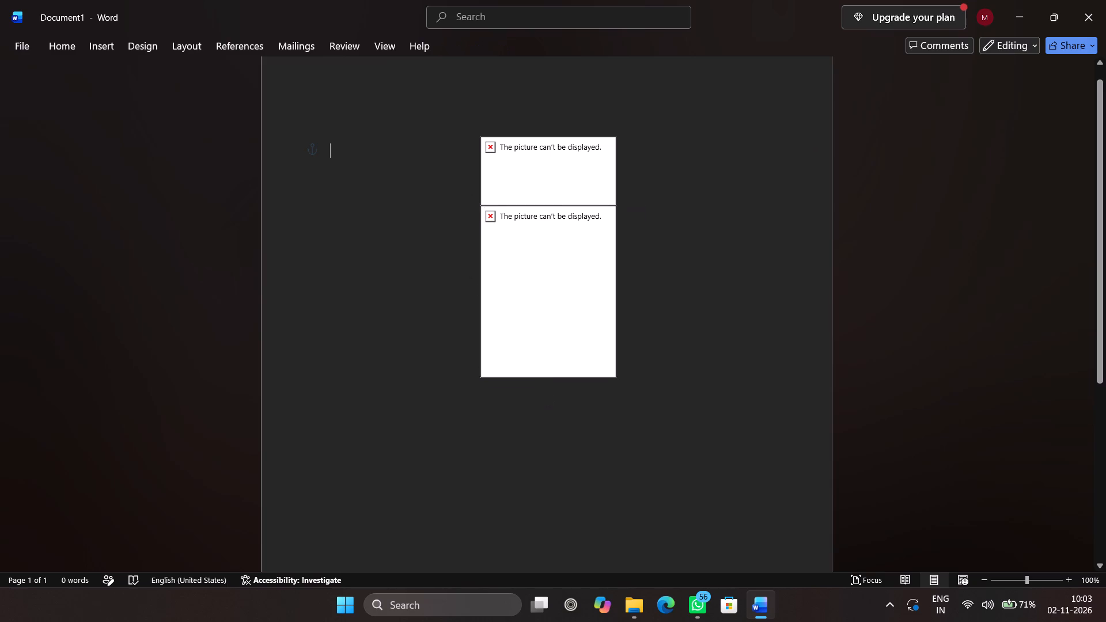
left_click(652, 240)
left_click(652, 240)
Delete the stretched lower picture placeholder from the page.
left_click(621, 346)
double_click(621, 346)
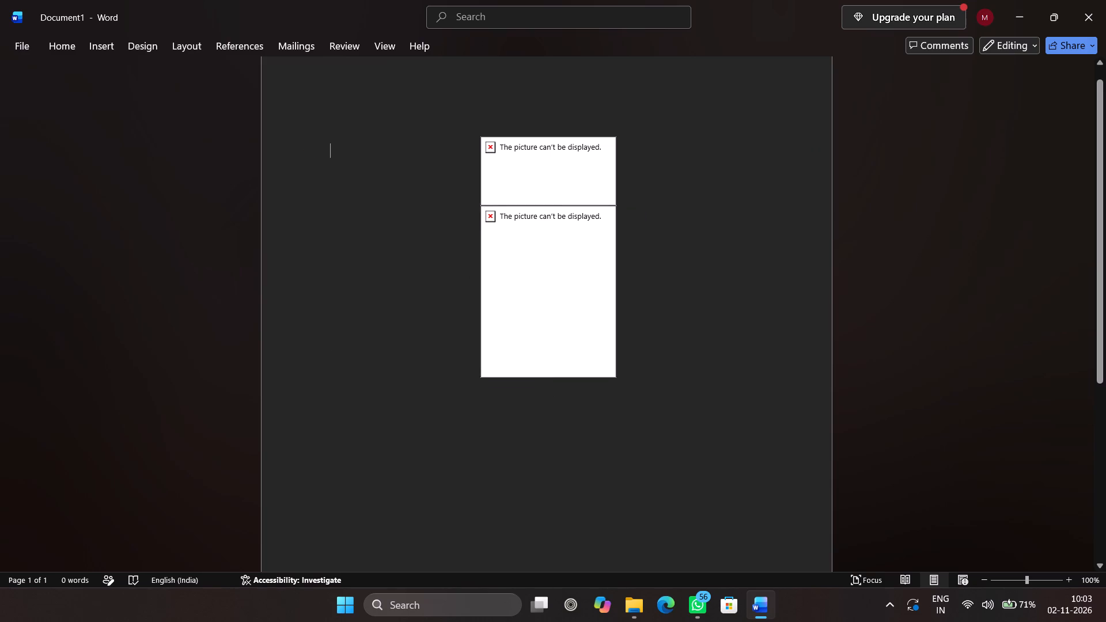
left_click(621, 346)
key("BackSpace")
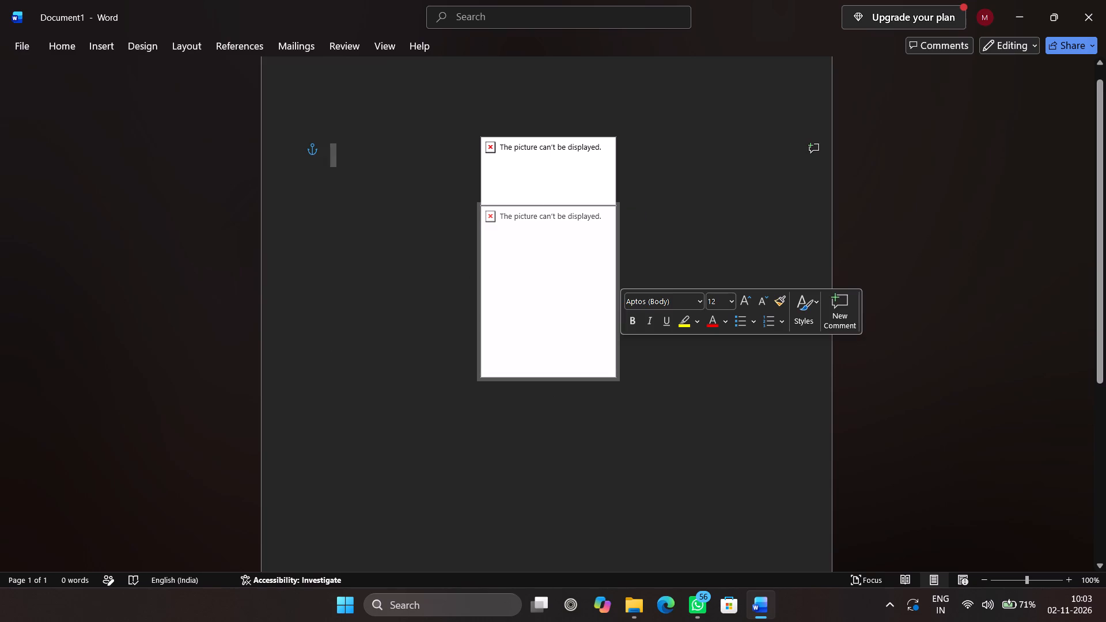
Try to delete the remaining picture placeholder near the top of the page, along with the empty line beside it.
left_click(630, 196)
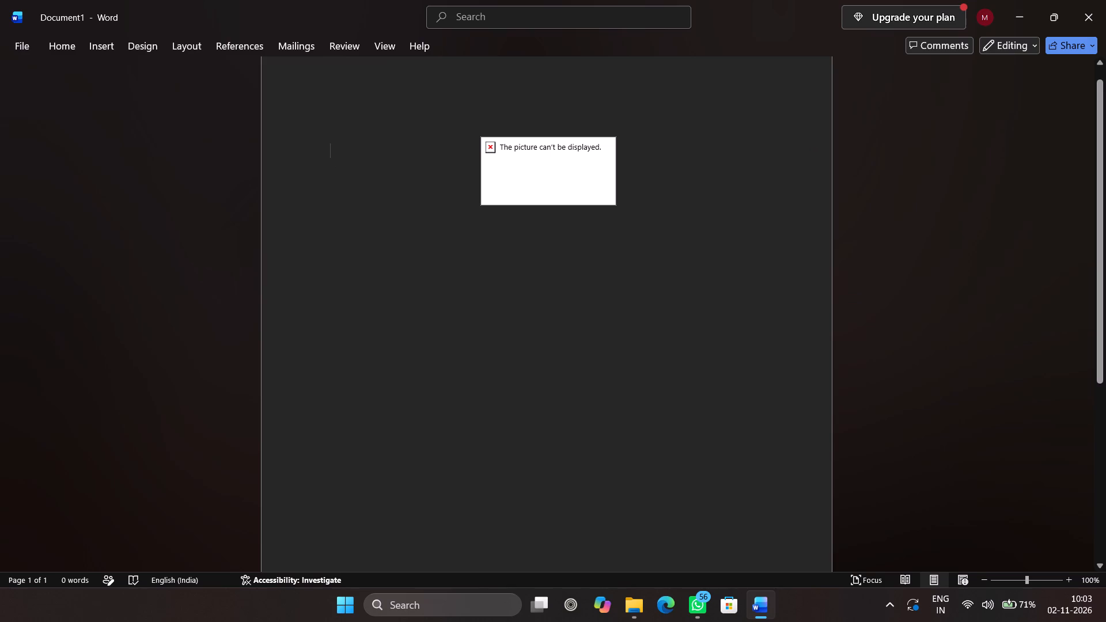
left_click(630, 196)
left_click_drag(630, 196, 622, 197)
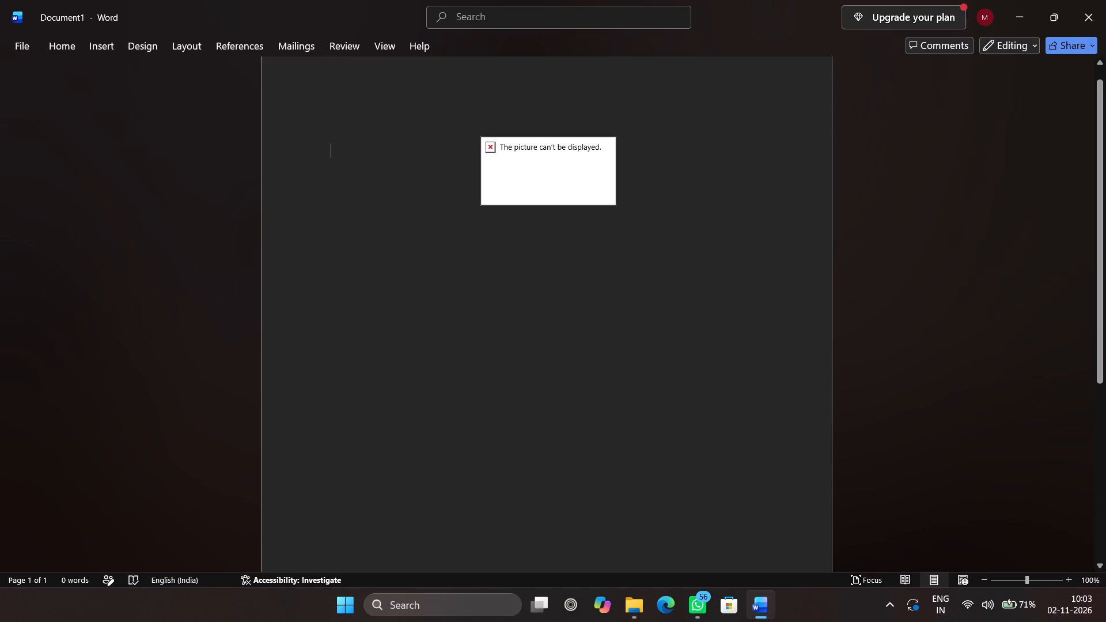
left_click_drag(622, 197, 617, 196)
double_click(617, 196)
key("BackSpace")
key("BackSpace")
key("BackSpace")
key("BackSpace")
key("BackSpace")
key("BackSpace")
key("BackSpace")
key("BackSpace")
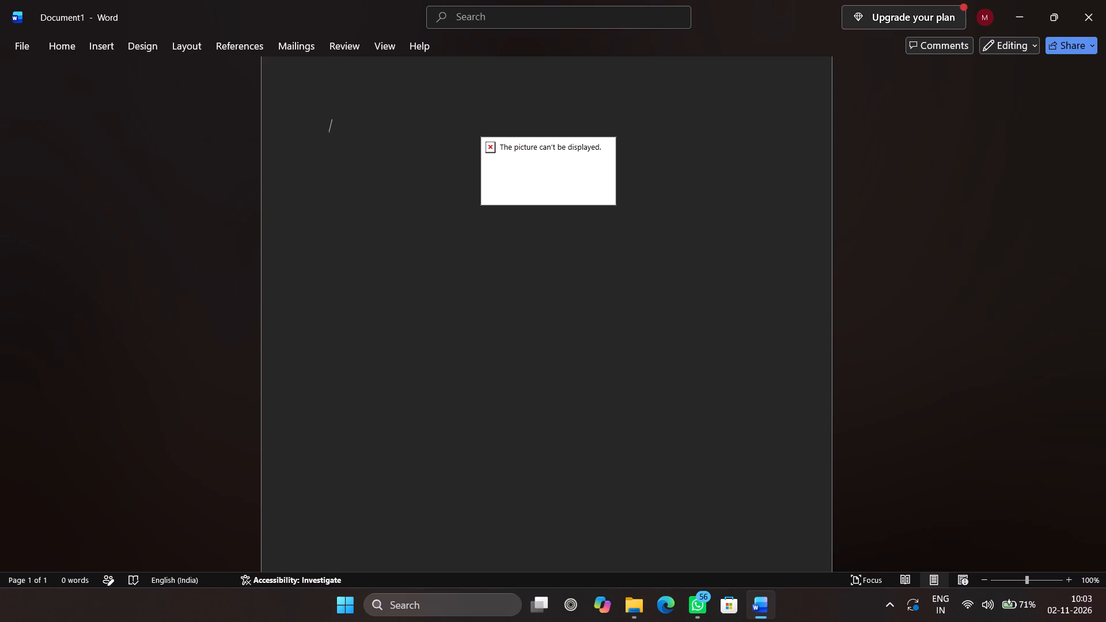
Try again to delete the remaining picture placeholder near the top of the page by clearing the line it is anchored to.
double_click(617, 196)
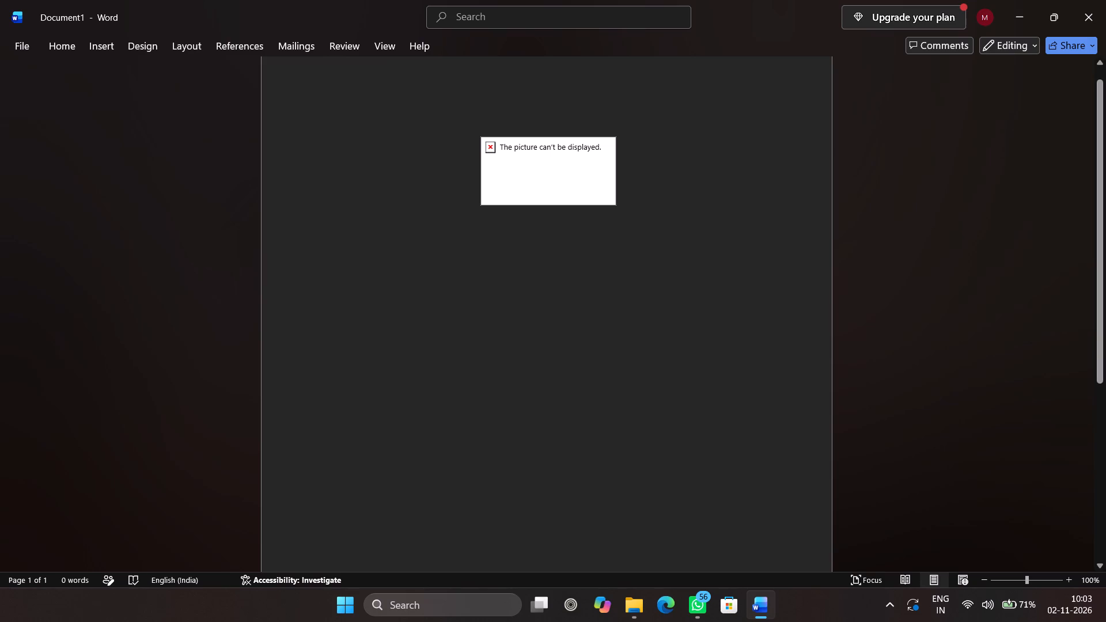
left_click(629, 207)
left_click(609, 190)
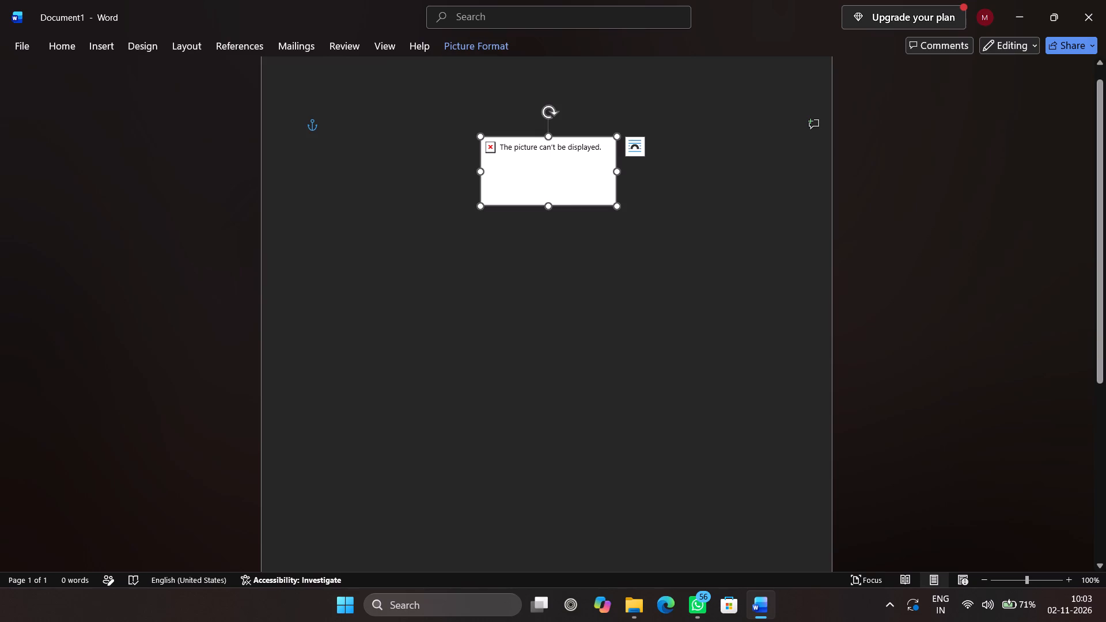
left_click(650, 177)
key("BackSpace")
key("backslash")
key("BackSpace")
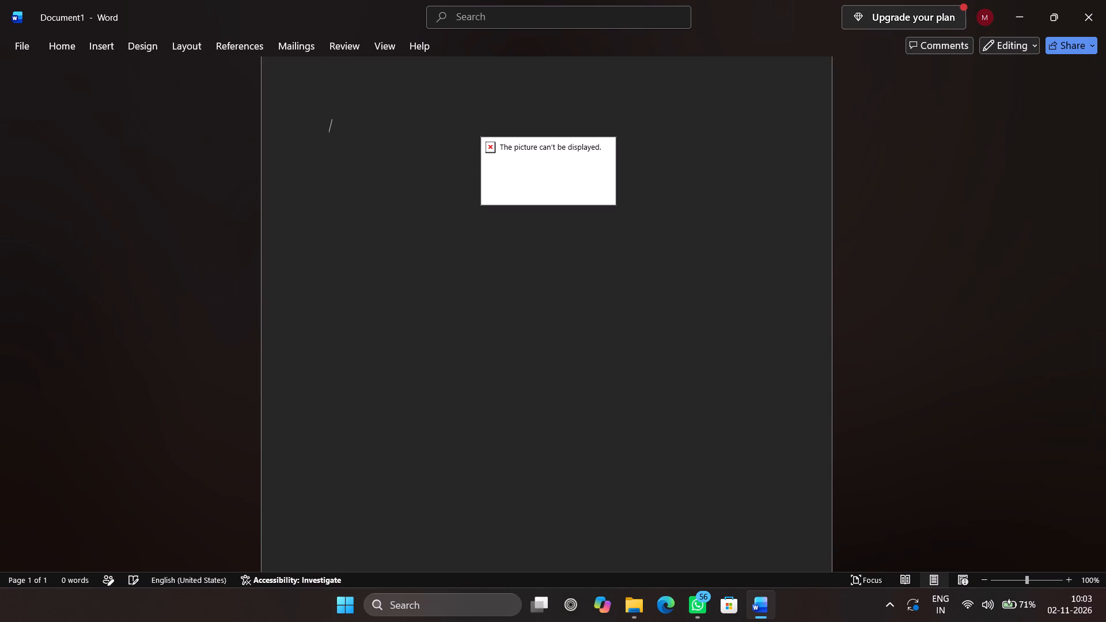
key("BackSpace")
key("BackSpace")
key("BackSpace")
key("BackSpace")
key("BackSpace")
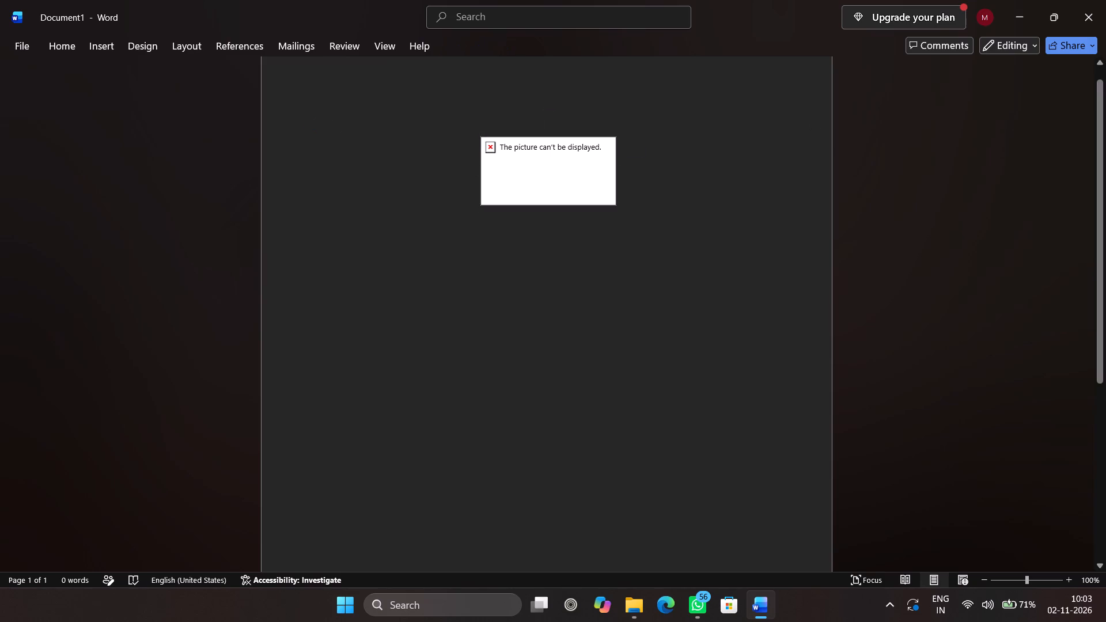
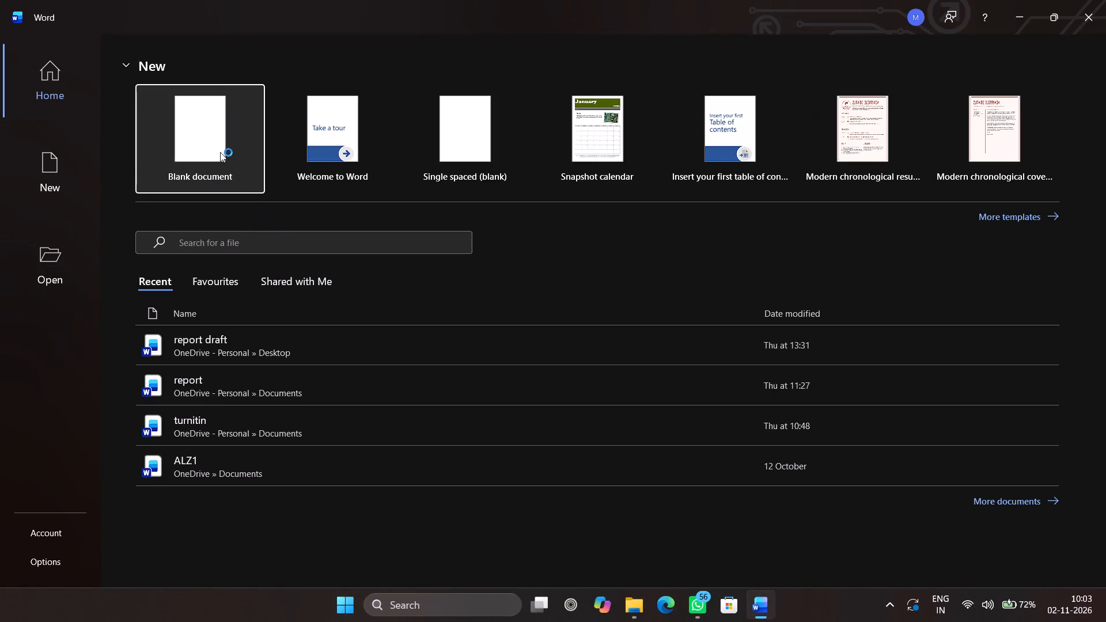
left_click(219, 151)
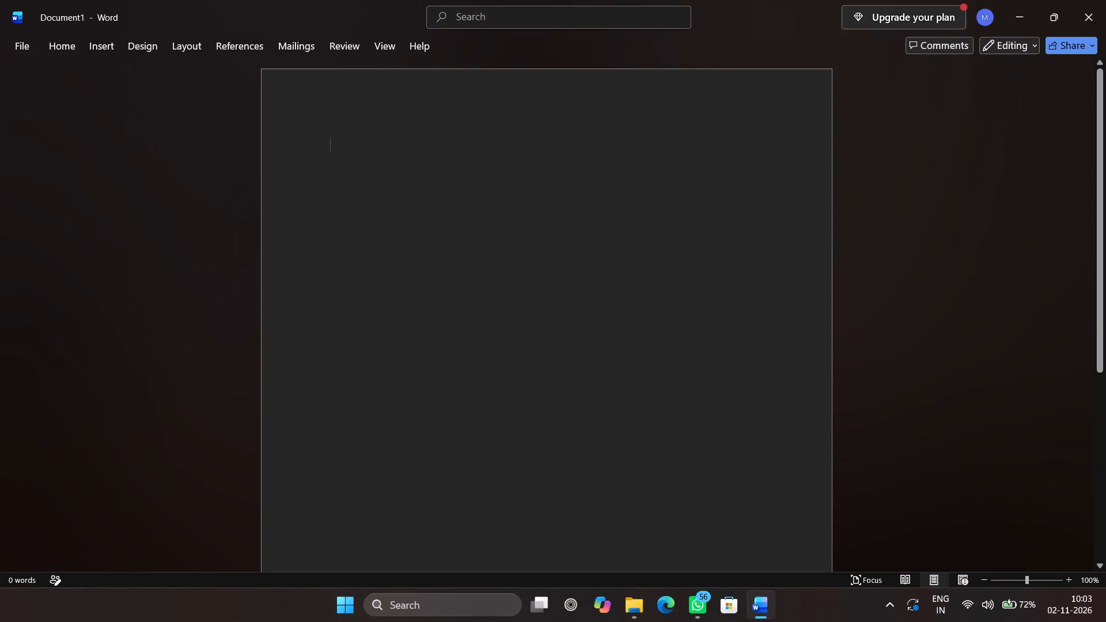
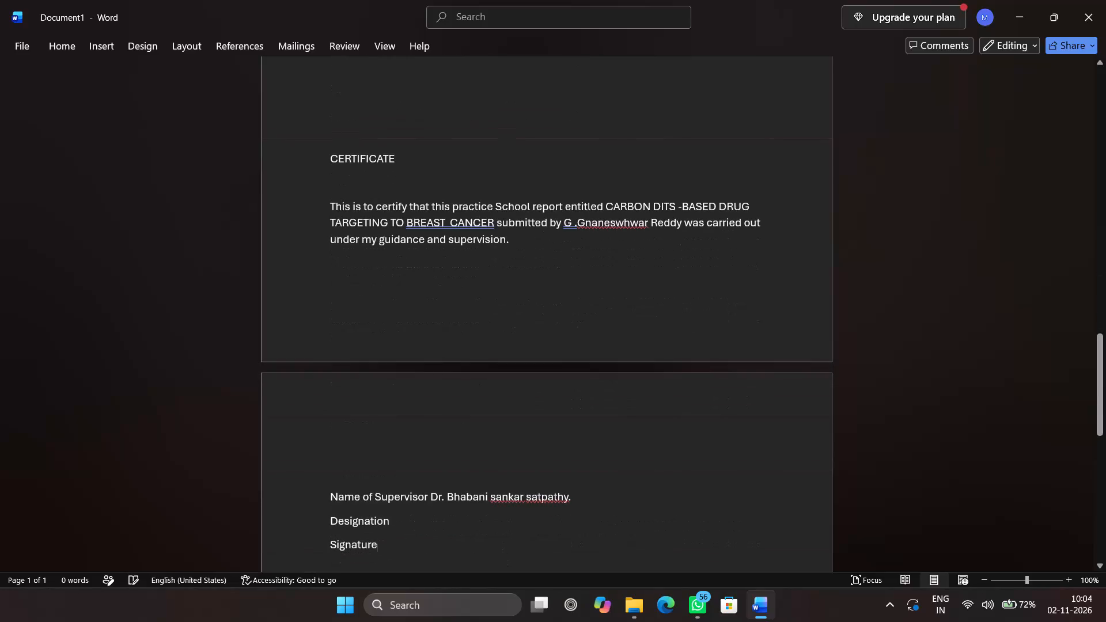
Look over the report text from the certificate section back to the front page and bring up the text formatting options.
scroll(402, 223, "up", 1)
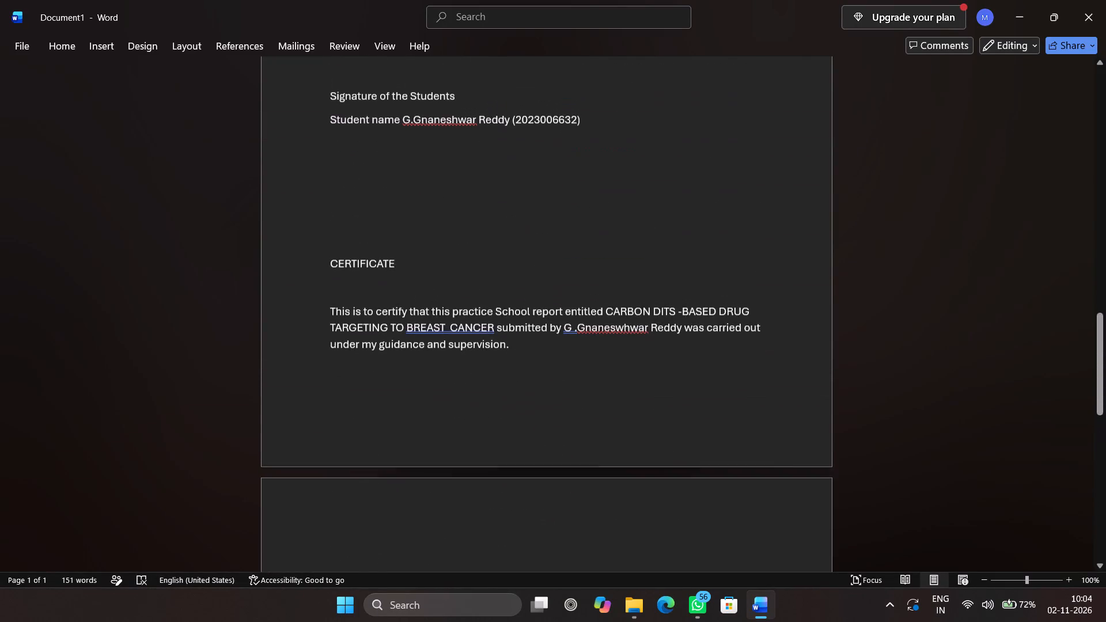
scroll(402, 223, "up", 14)
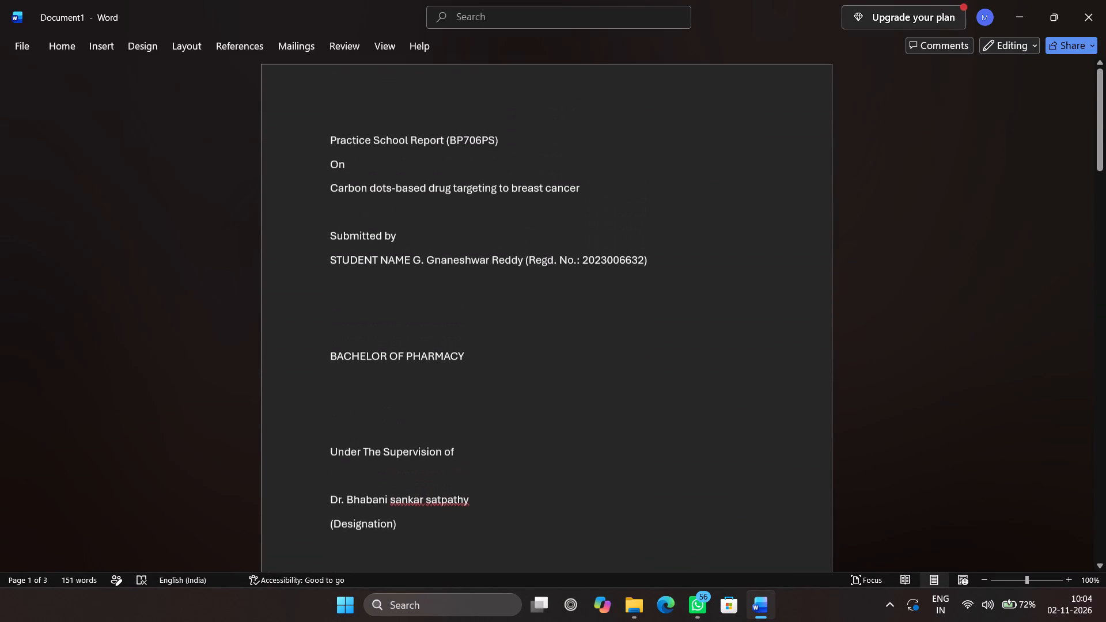
scroll(402, 223, "up", 2)
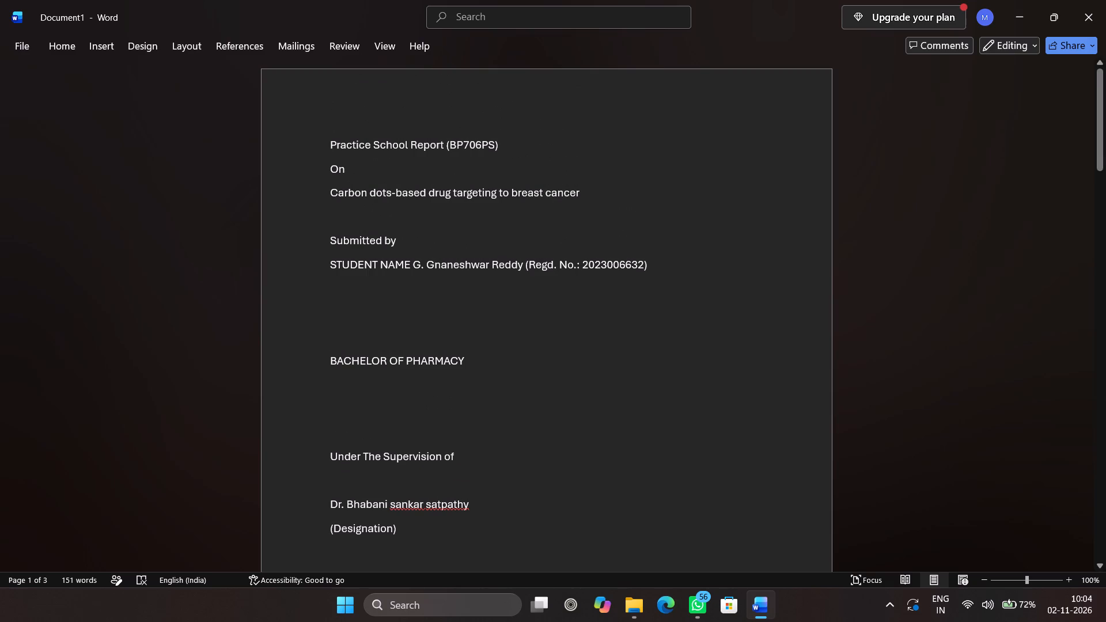
left_click(64, 45)
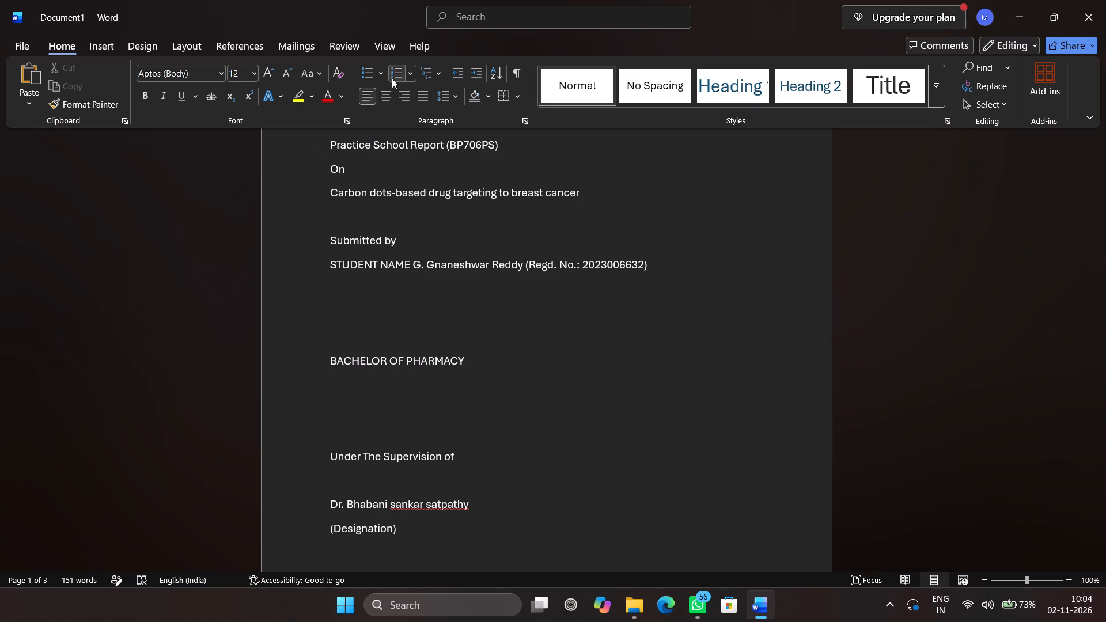
Apply the 1. 2. 3. number format to the Signature line on the last page.
left_click(398, 66)
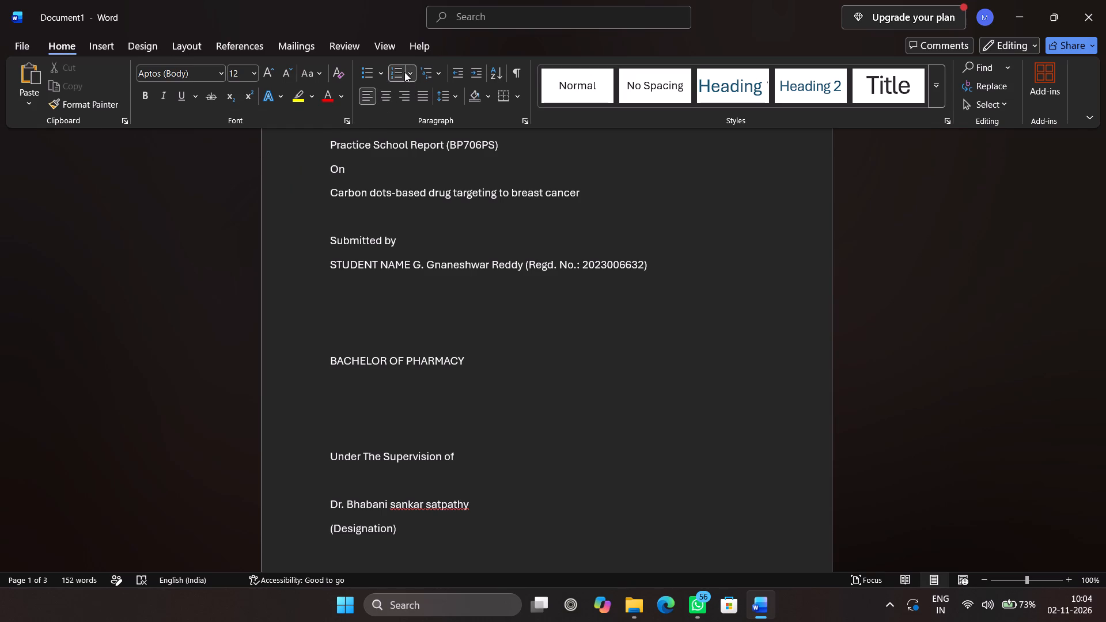
left_click(414, 71)
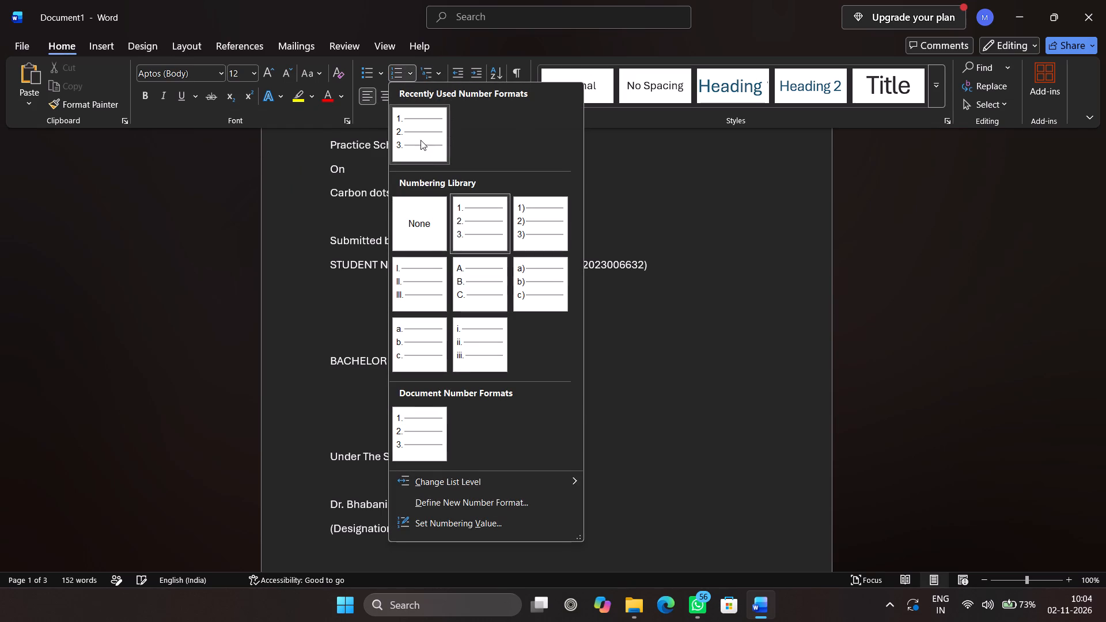
left_click(421, 140)
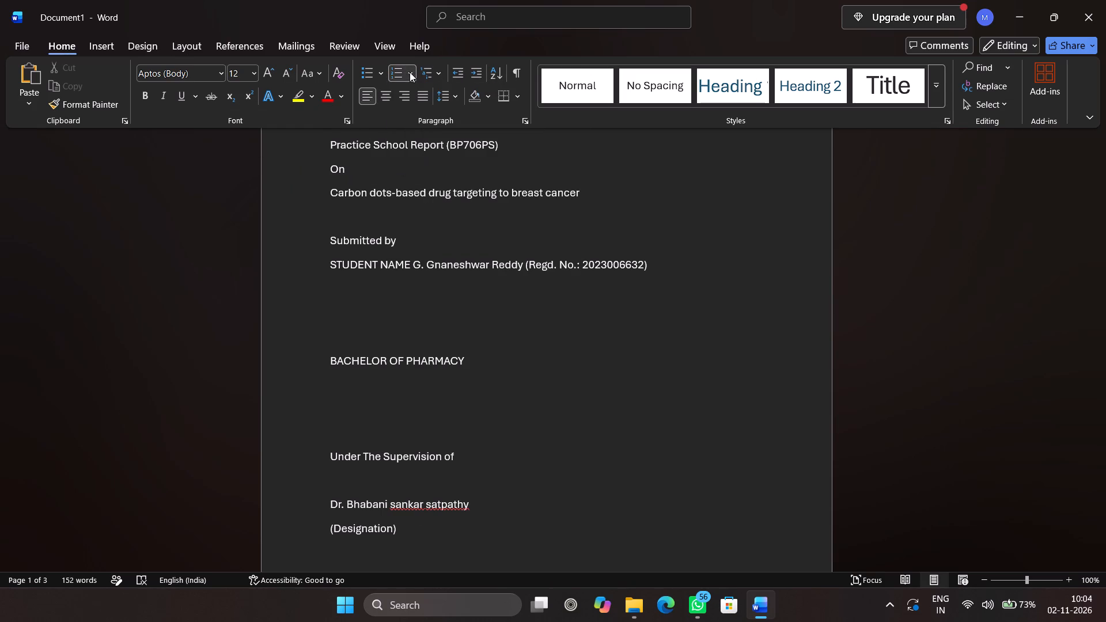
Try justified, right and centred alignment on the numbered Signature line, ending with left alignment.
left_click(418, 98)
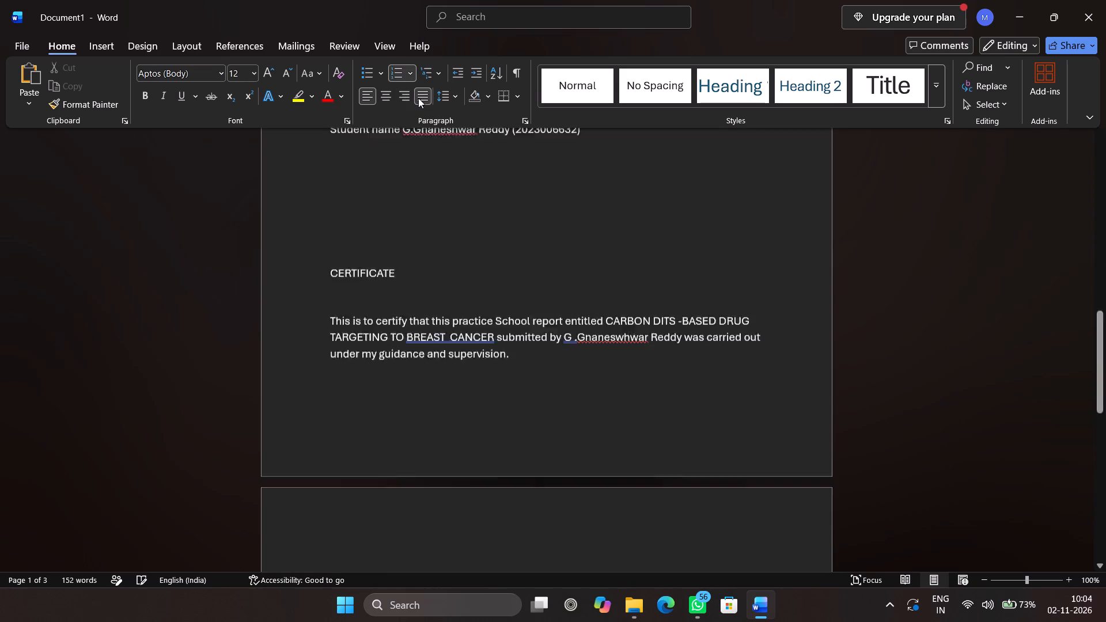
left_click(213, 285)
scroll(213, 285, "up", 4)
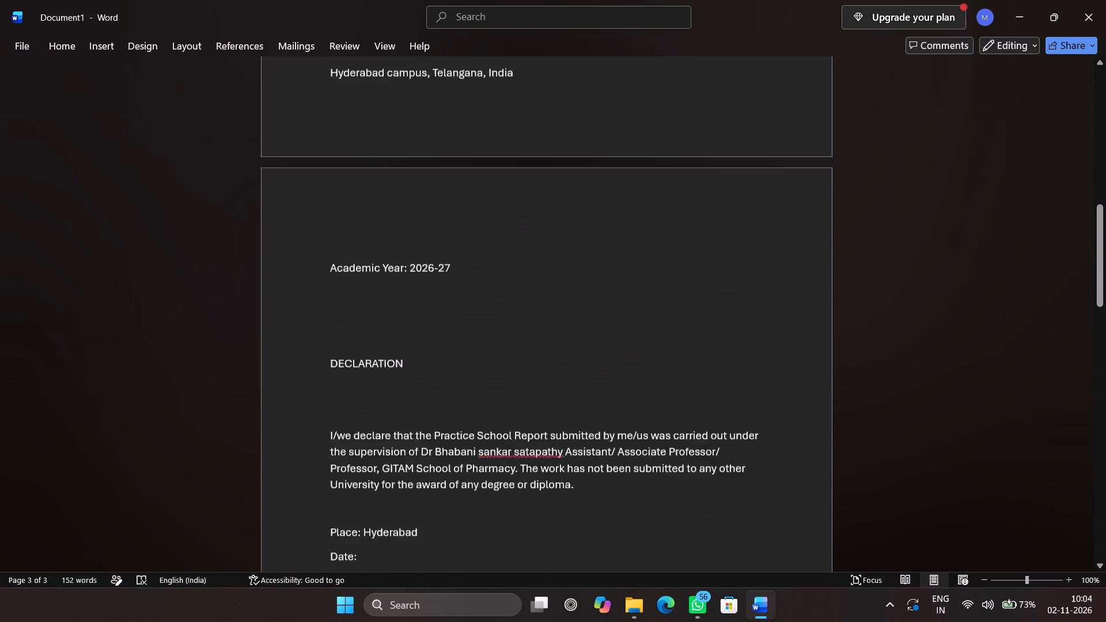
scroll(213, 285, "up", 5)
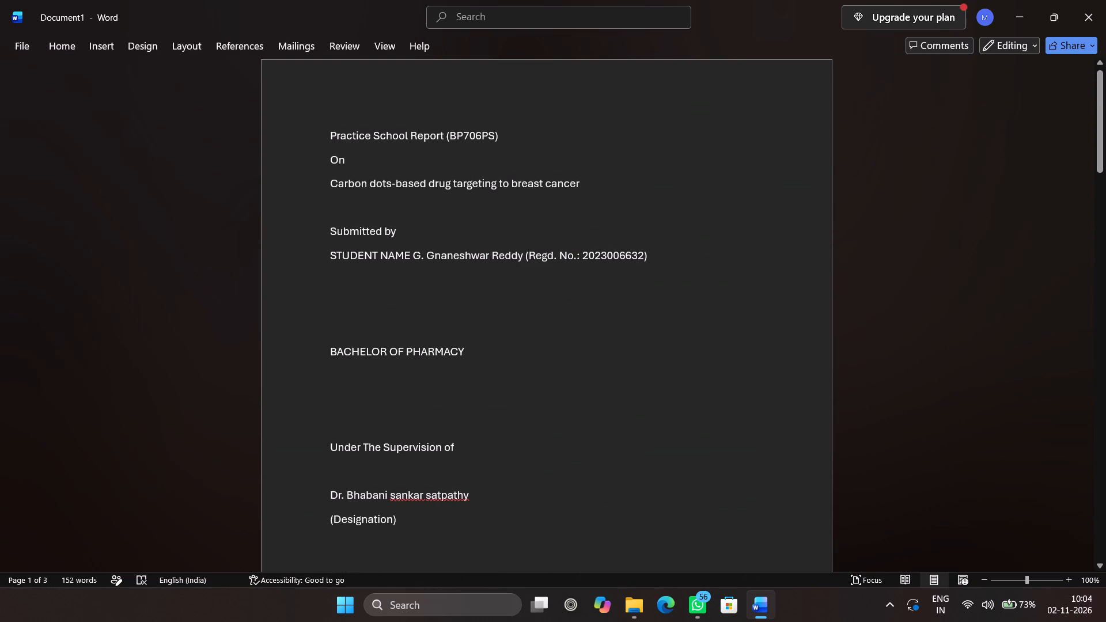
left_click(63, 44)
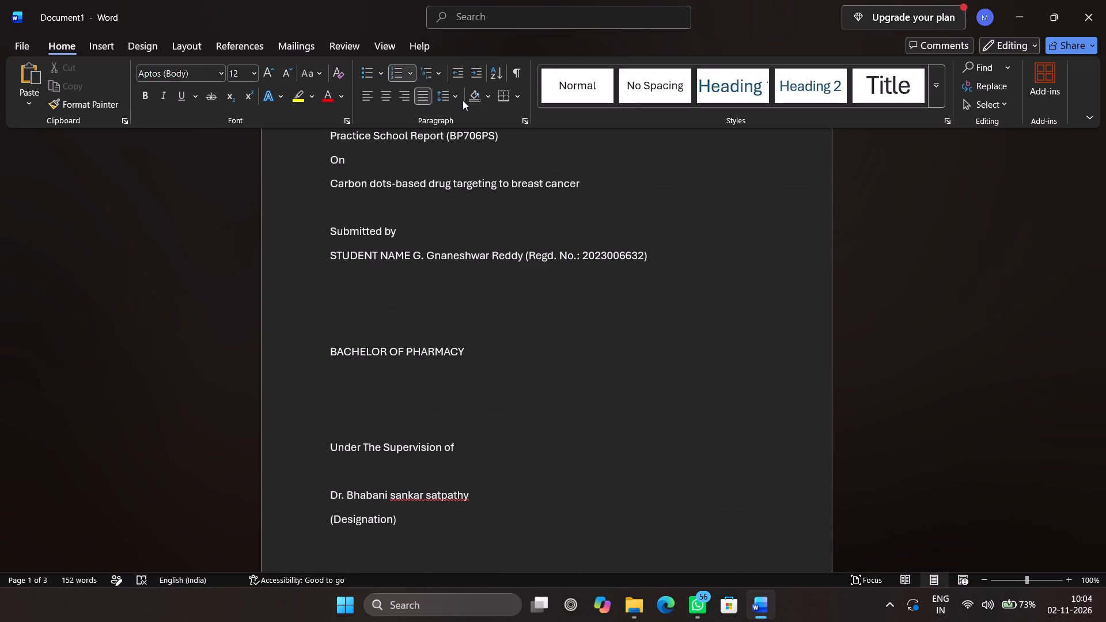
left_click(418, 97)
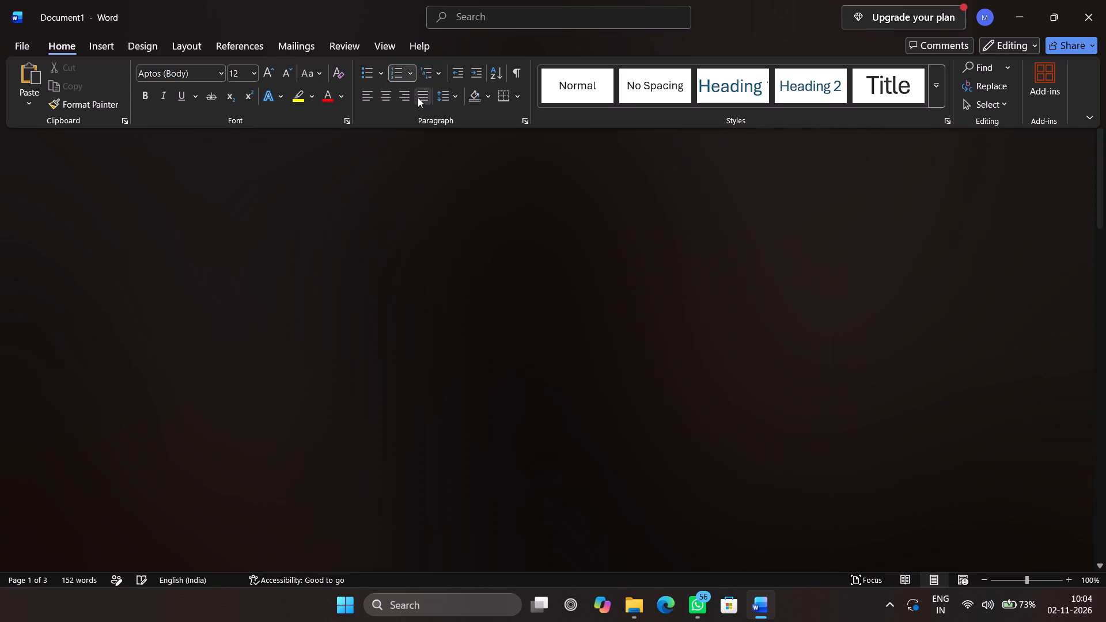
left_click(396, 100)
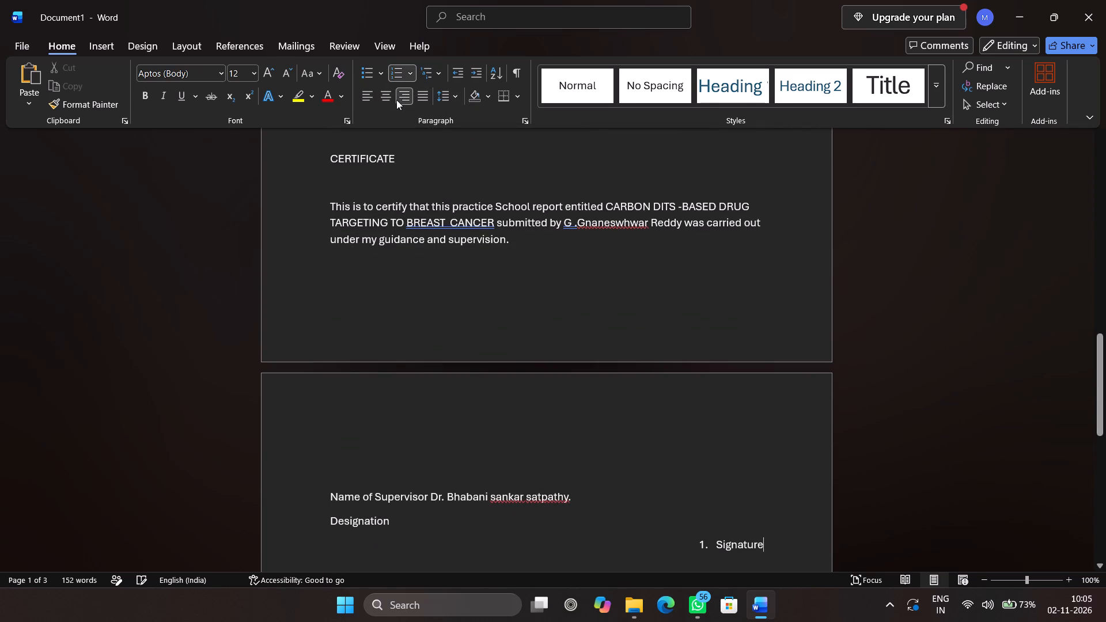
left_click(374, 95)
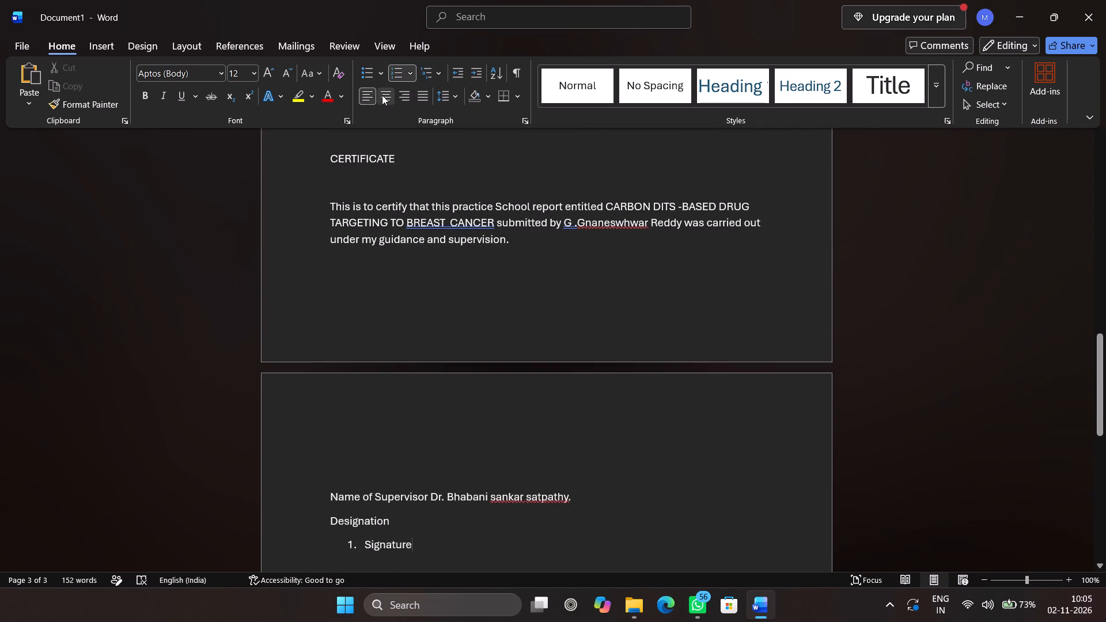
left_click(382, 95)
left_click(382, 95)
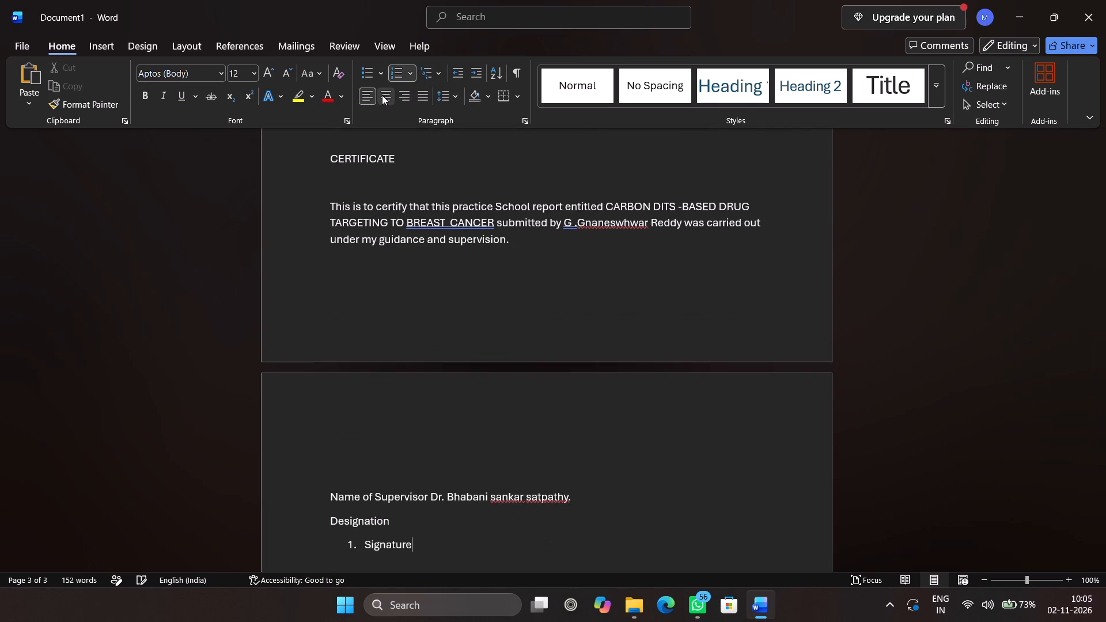
Examine the cover page text from the report title down to the supervisor's designation.
scroll(452, 225, "up", 1)
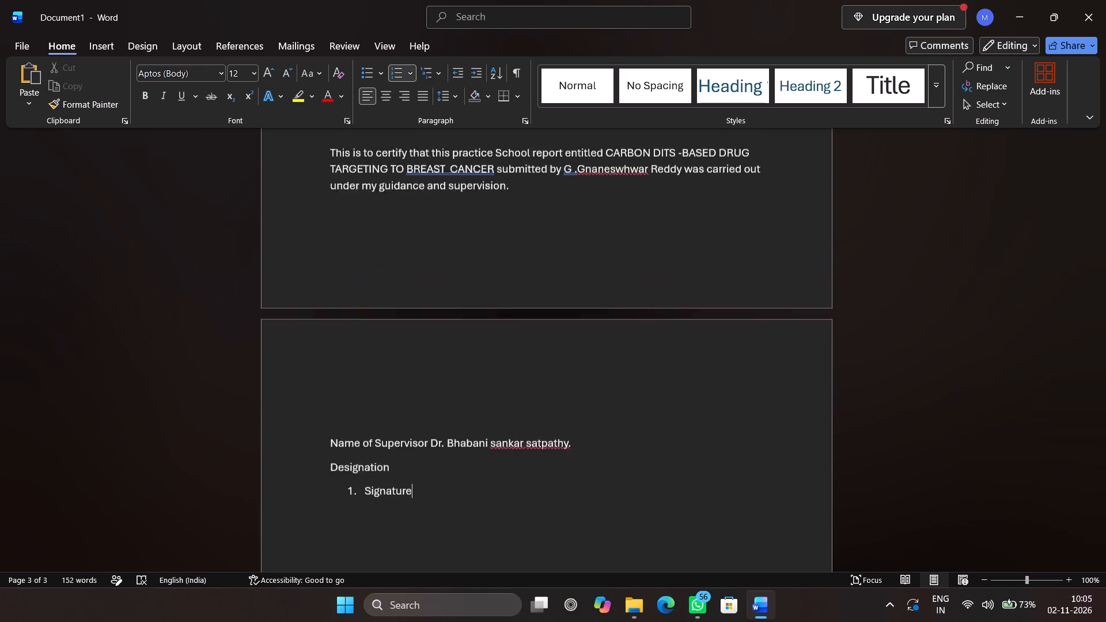
scroll(452, 225, "up", 15)
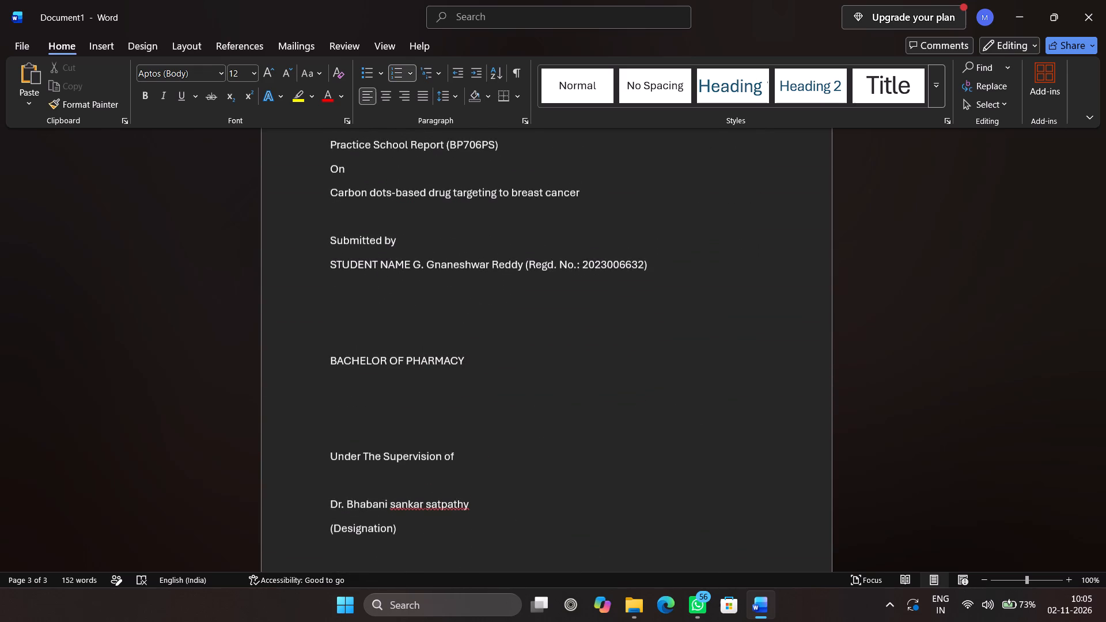
scroll(452, 225, "up", 14)
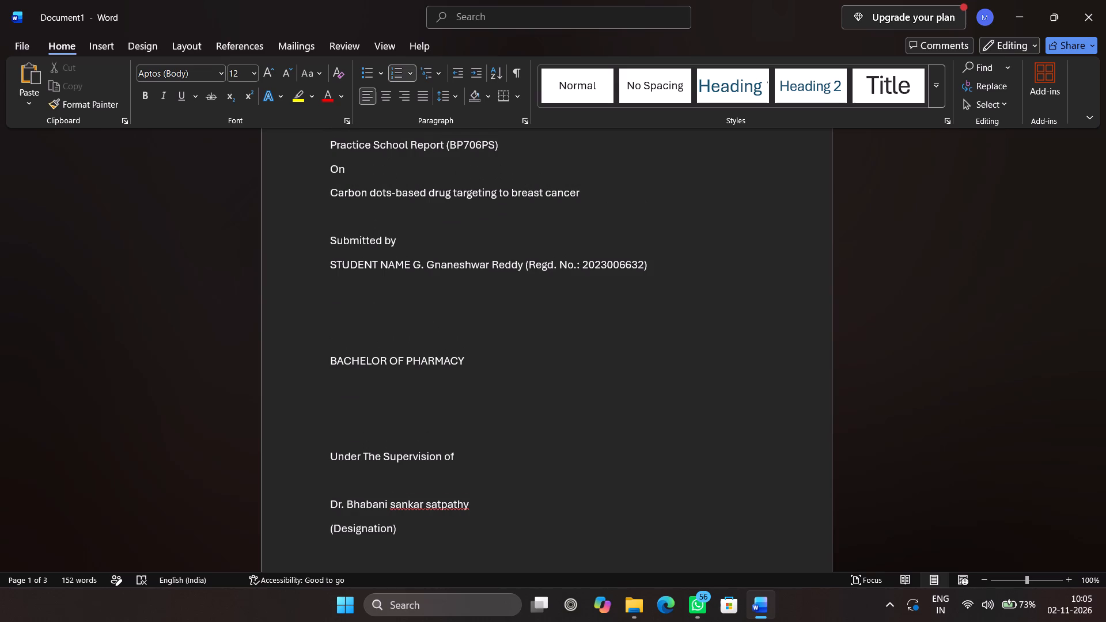
scroll(452, 225, "up", 12)
scroll(452, 225, "down", 1)
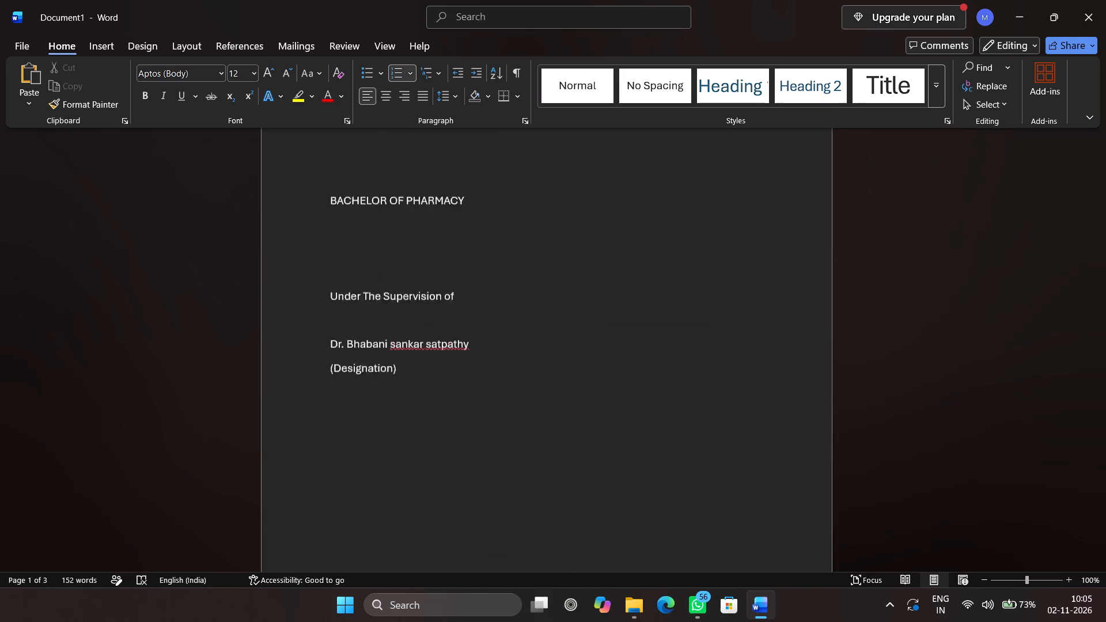
scroll(452, 225, "up", 2)
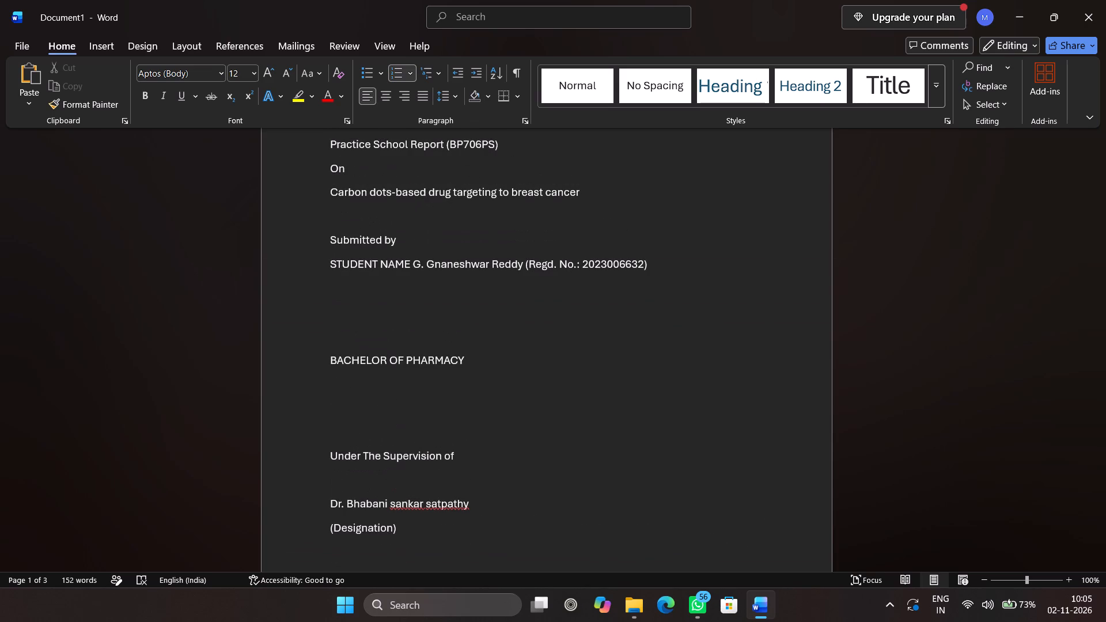
scroll(452, 225, "up", 1)
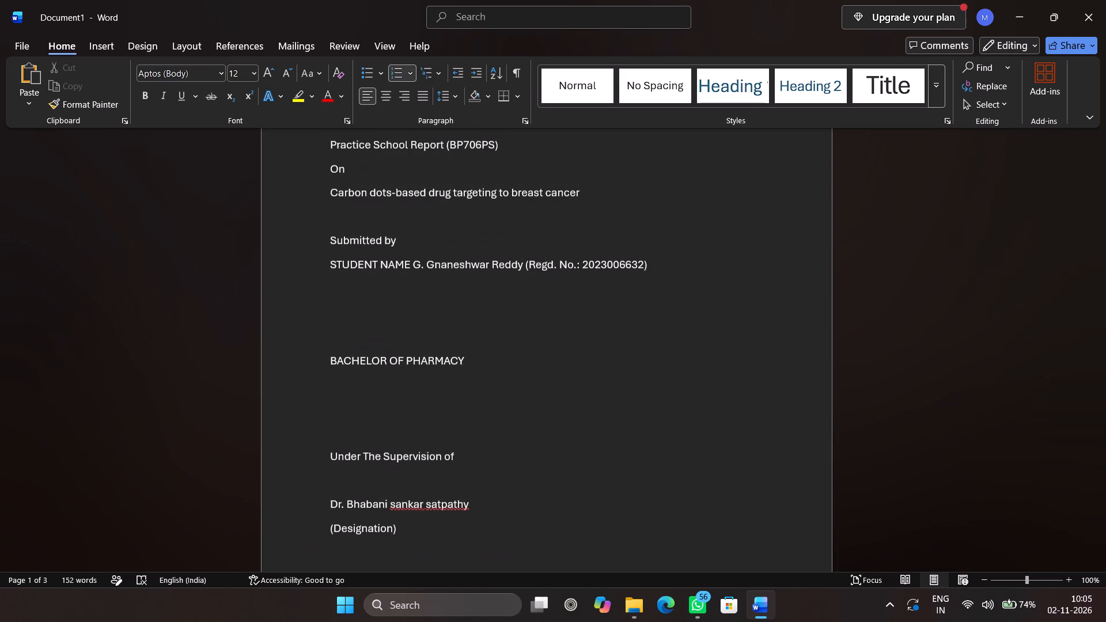
scroll(452, 225, "up", 1)
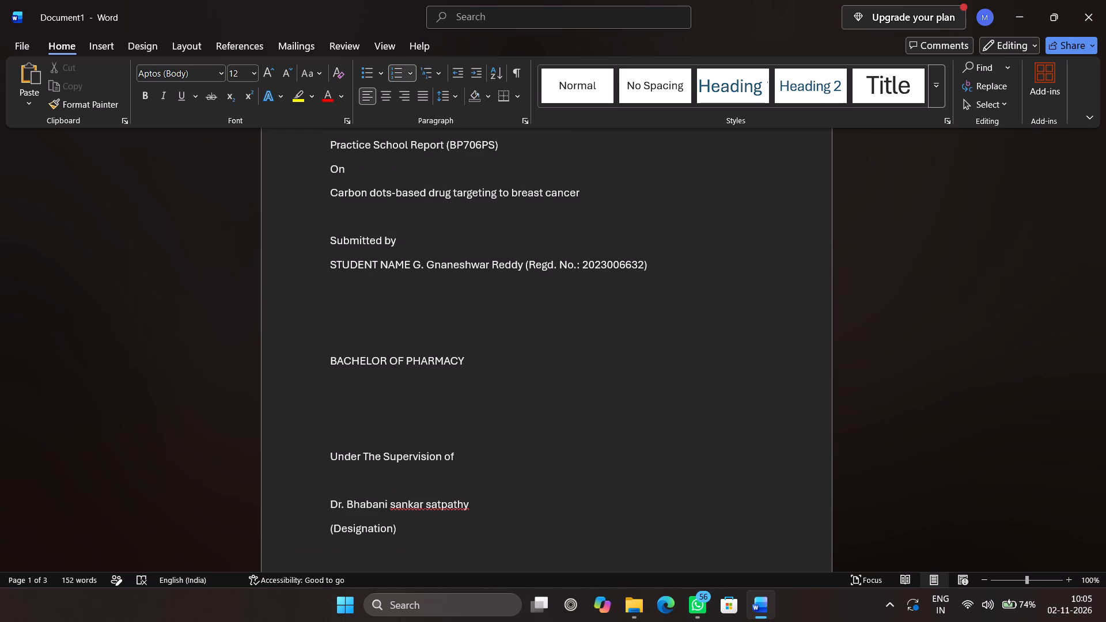
scroll(452, 225, "up", 2)
Move the bracketed registration number onto its own line below the student name on the cover page.
left_click(523, 261)
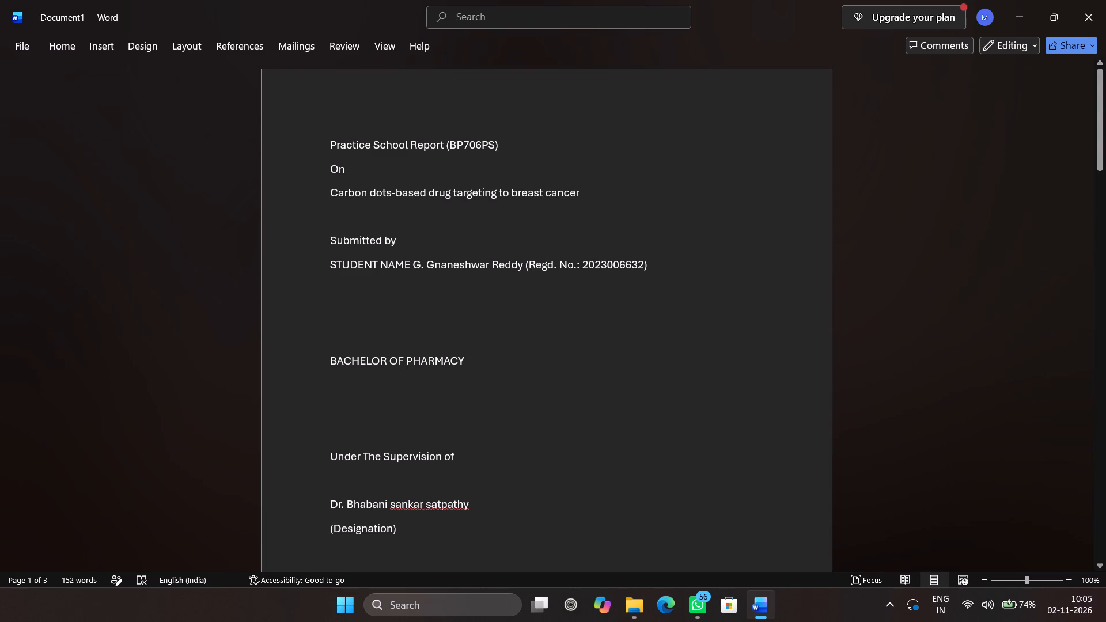
left_click(524, 265)
key("Return")
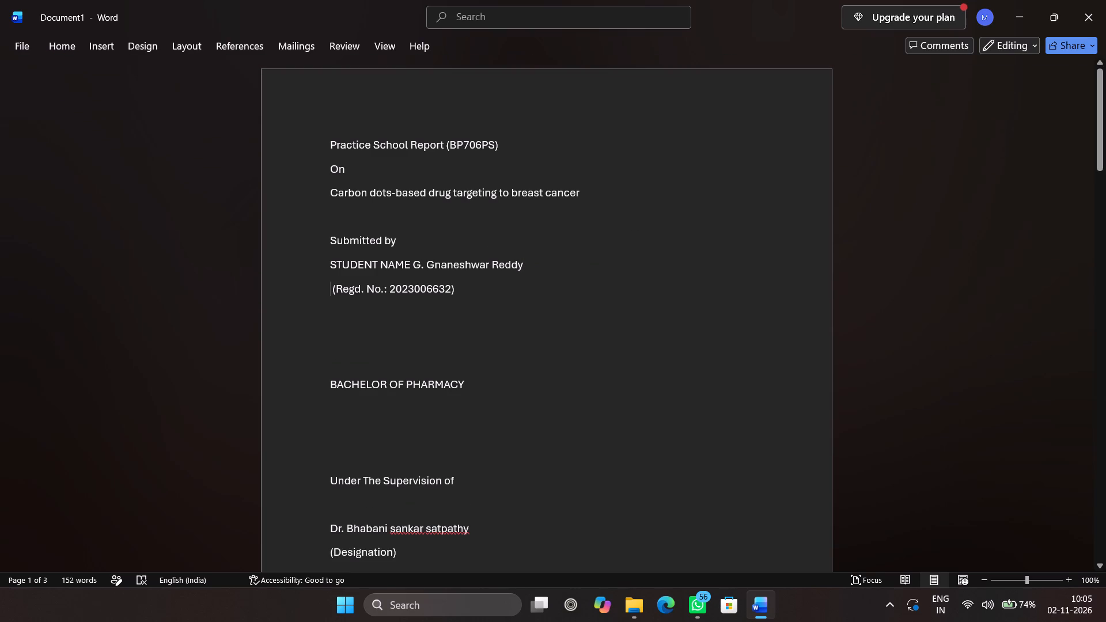
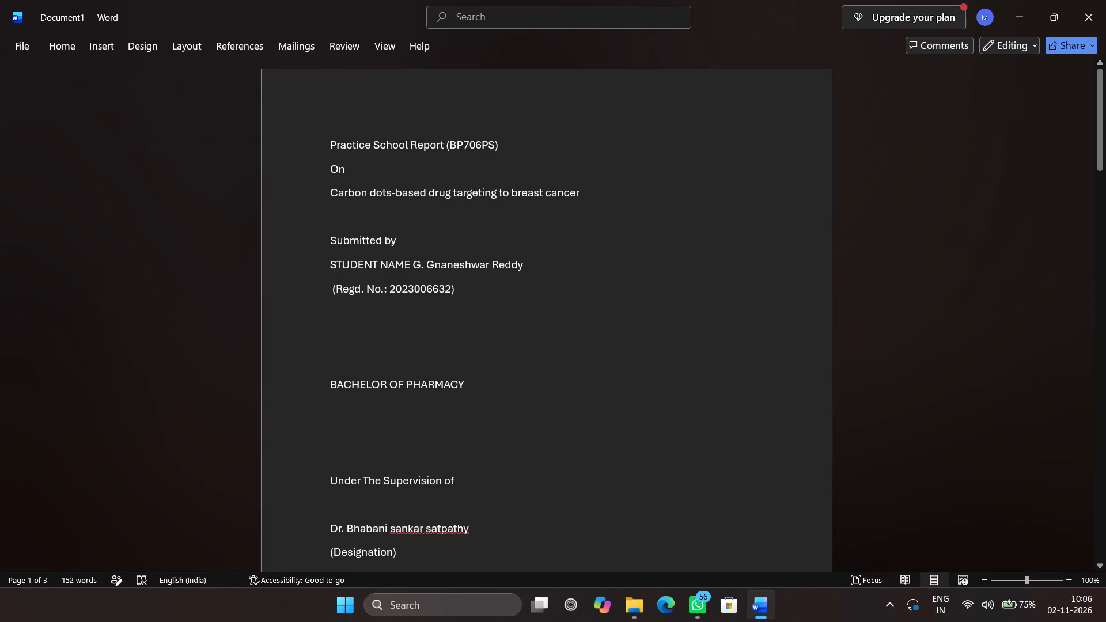
Paste the copied GITAM logo into the blank area below the (Designation) line on the cover page.
scroll(541, 388, "down", 1)
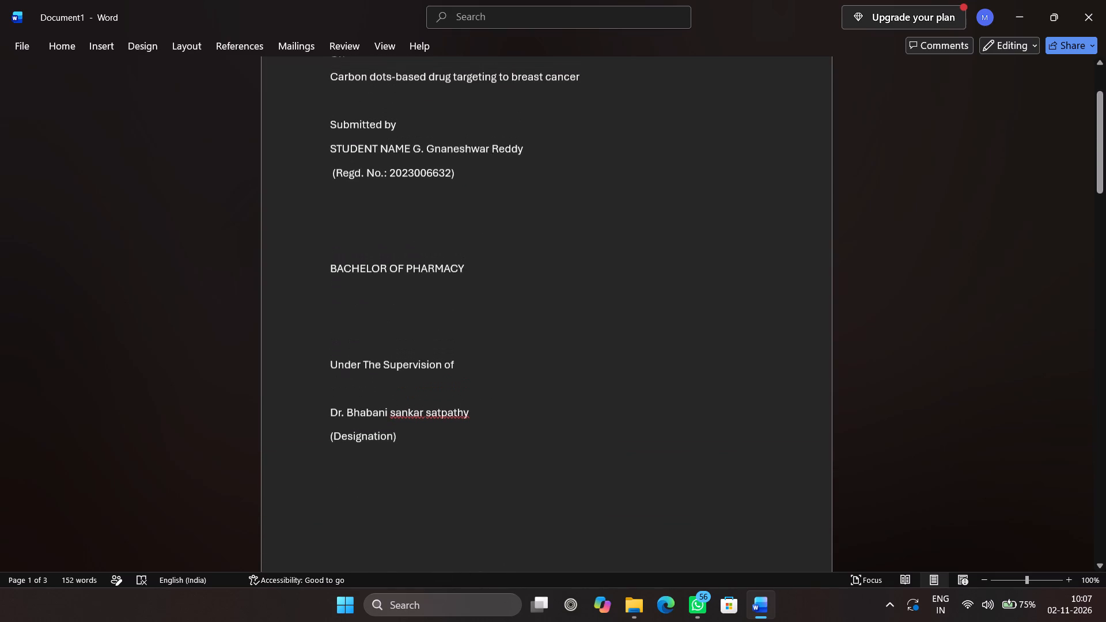
scroll(541, 388, "down", 3)
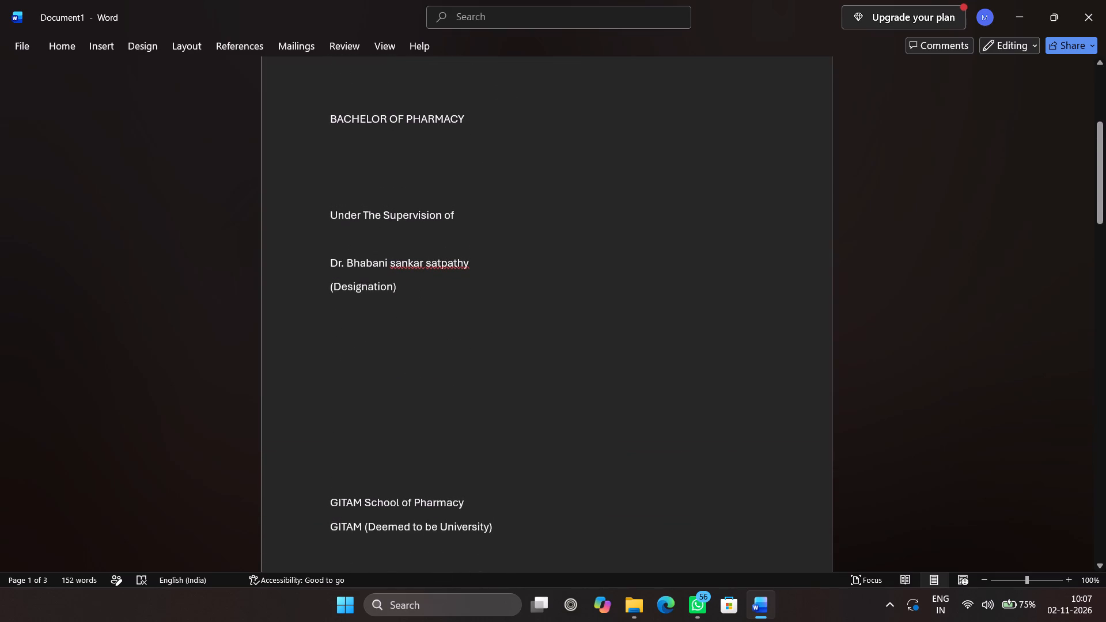
scroll(522, 379, "down", 2)
left_click(397, 363)
key("ctrl+v")
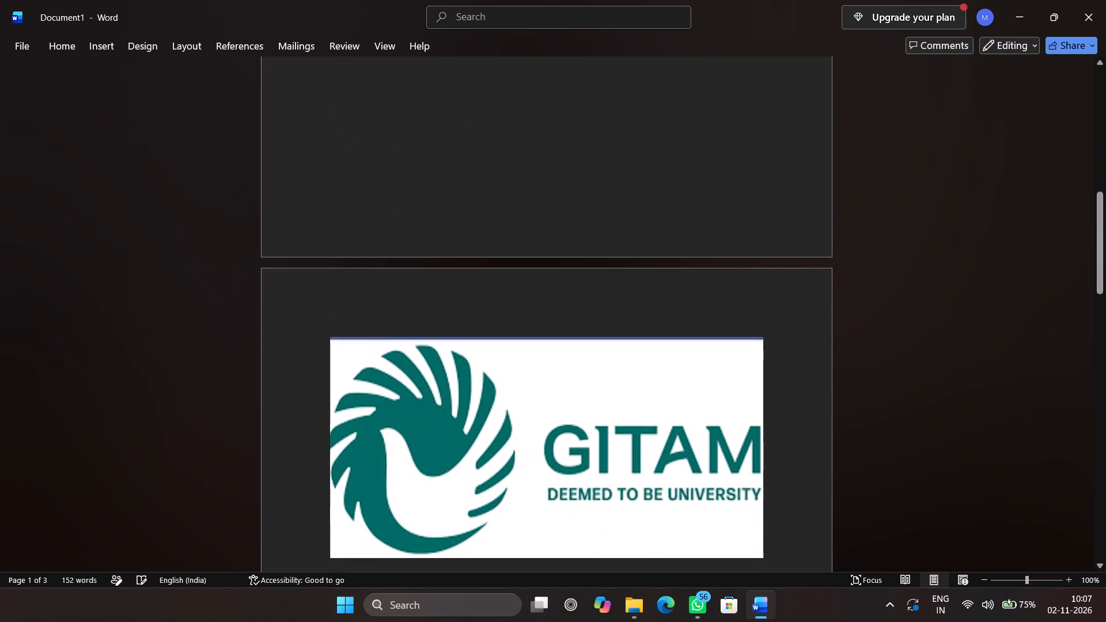
Shrink the GITAM logo to just under half the text width with a reduced height, so it fits on the cover page.
left_click(397, 363)
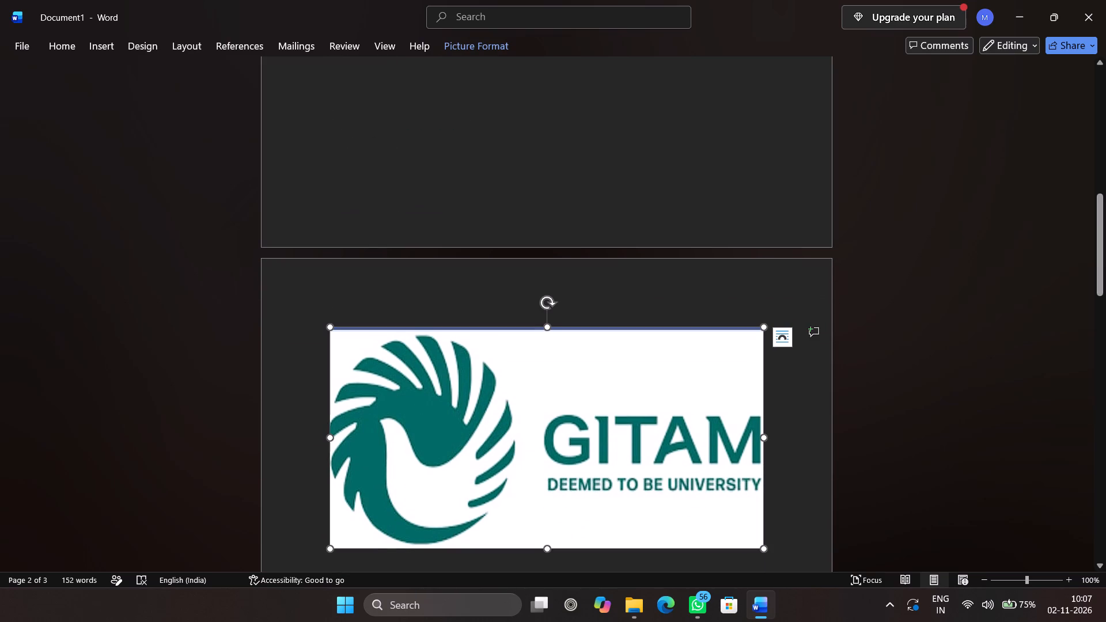
left_click_drag(546, 546, 541, 496)
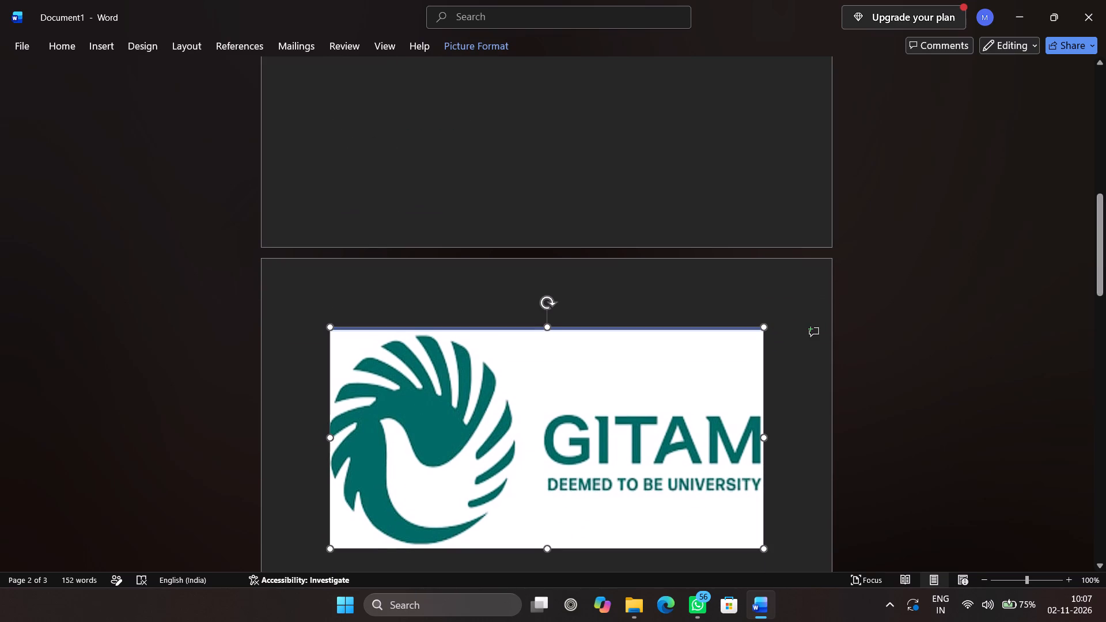
left_click_drag(541, 496, 549, 388)
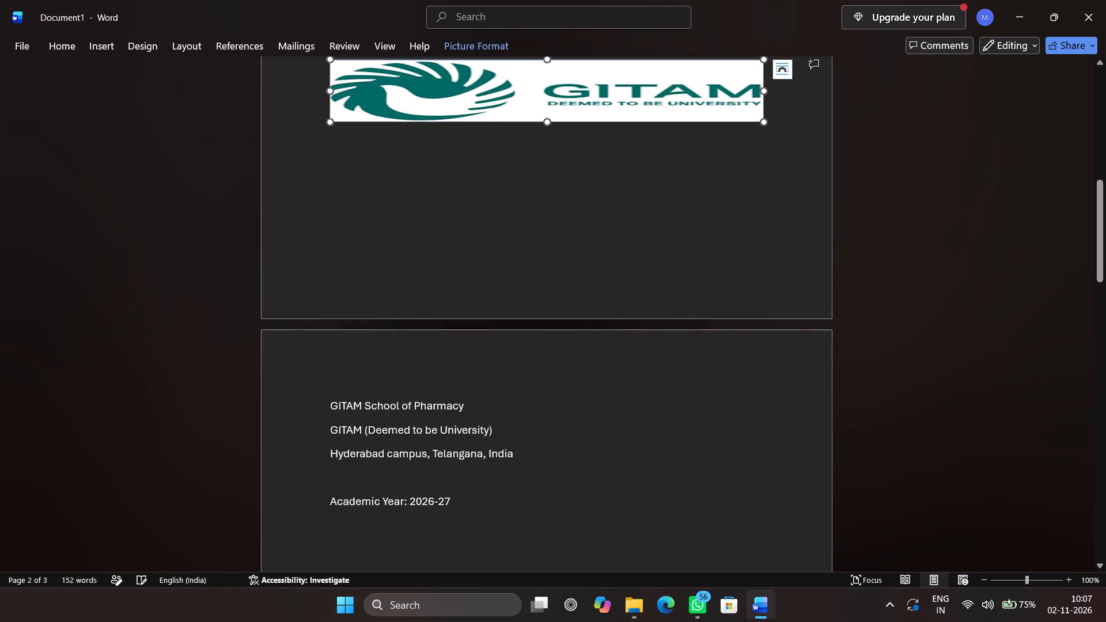
scroll(541, 411, "up", 1)
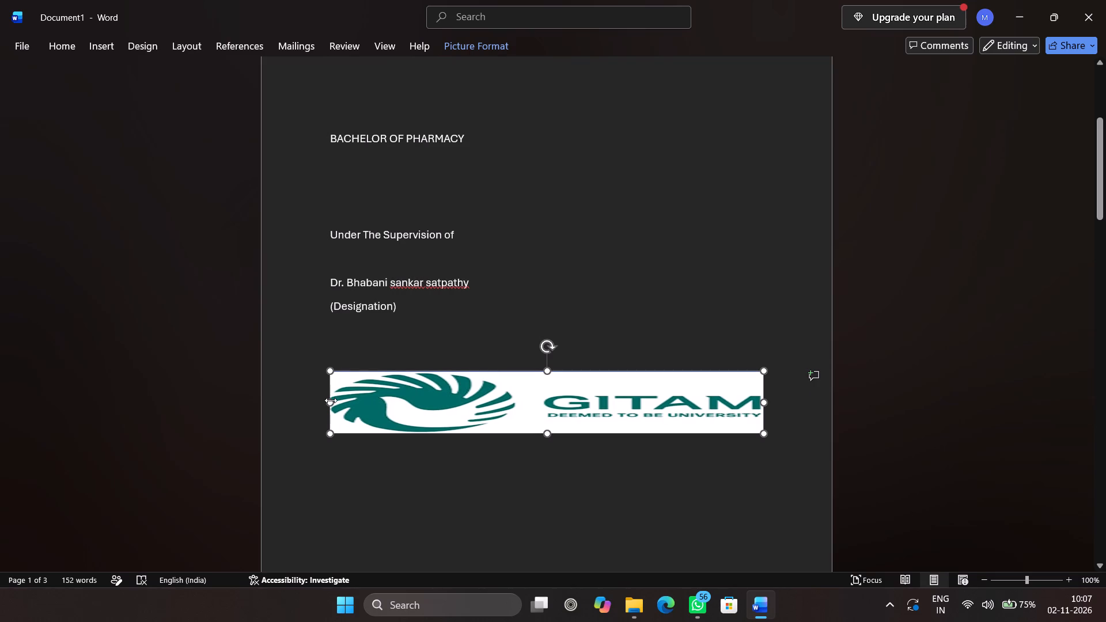
left_click_drag(330, 402, 483, 401)
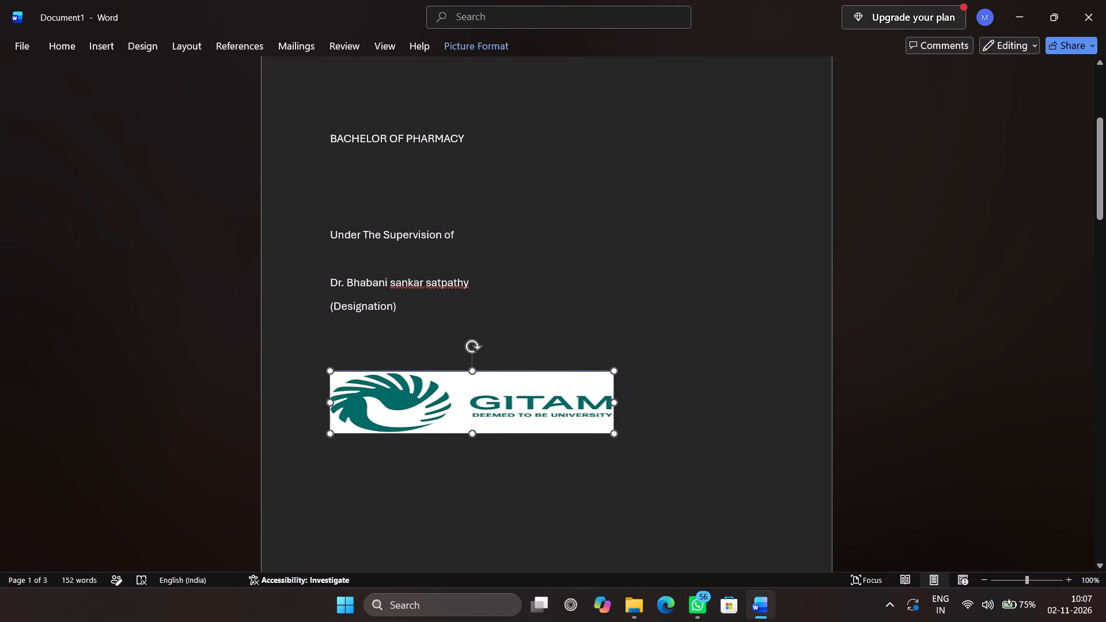
left_click_drag(483, 401, 669, 405)
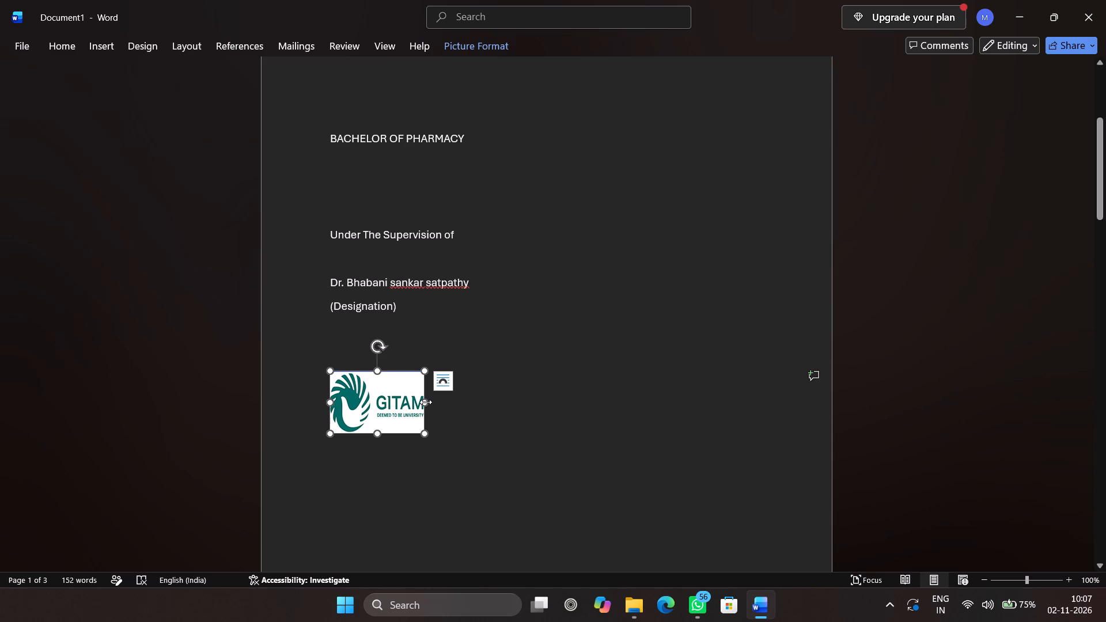
left_click_drag(426, 402, 441, 403)
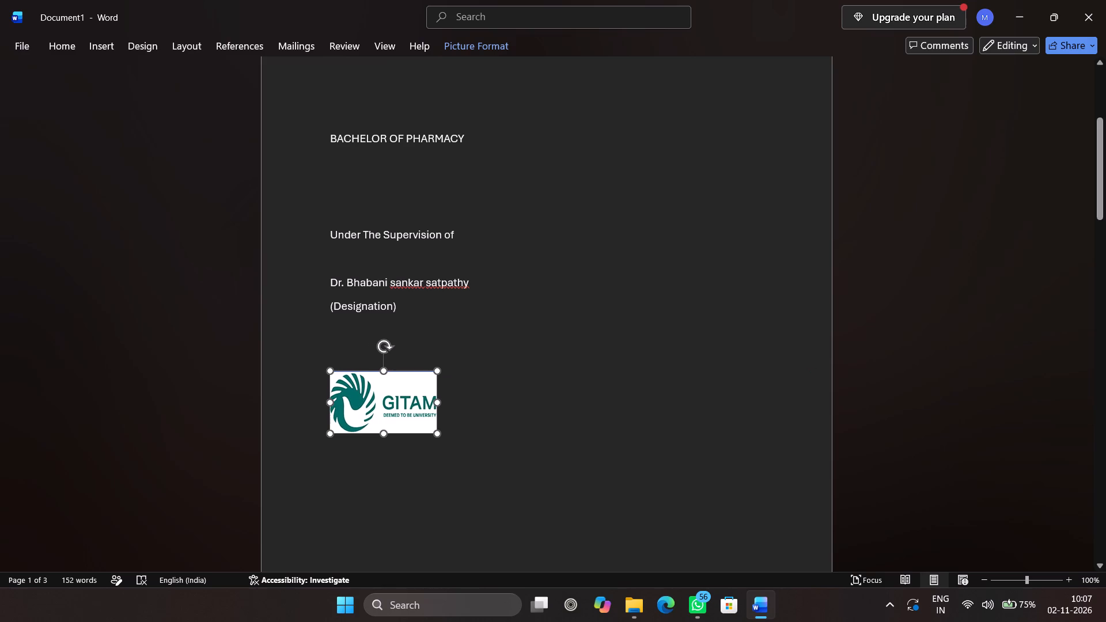
left_click_drag(441, 403, 529, 404)
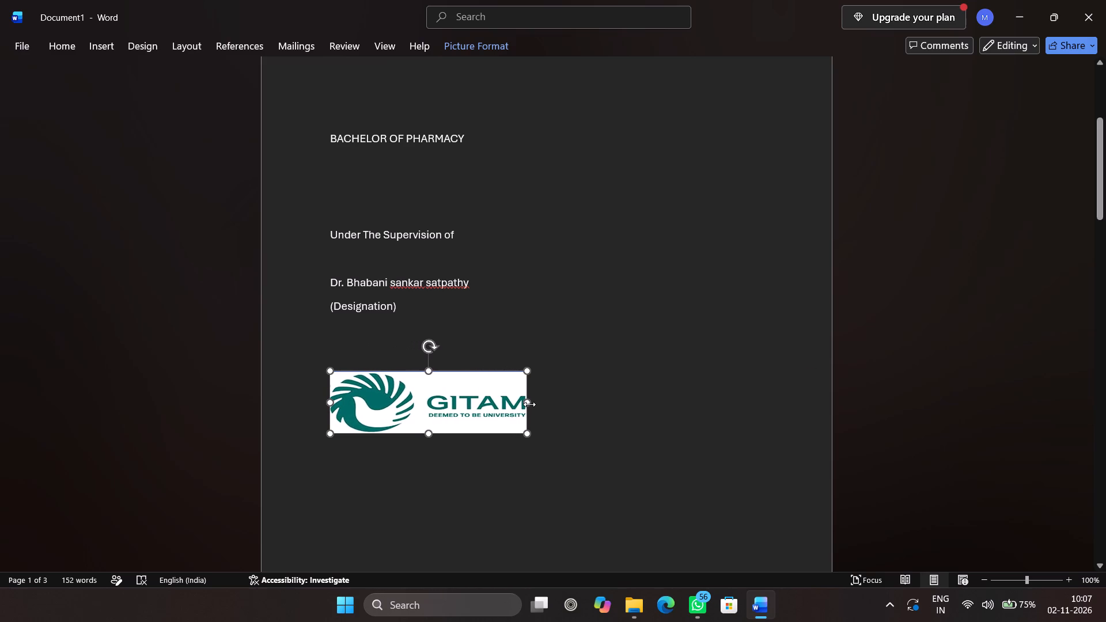
left_click_drag(428, 433, 430, 439)
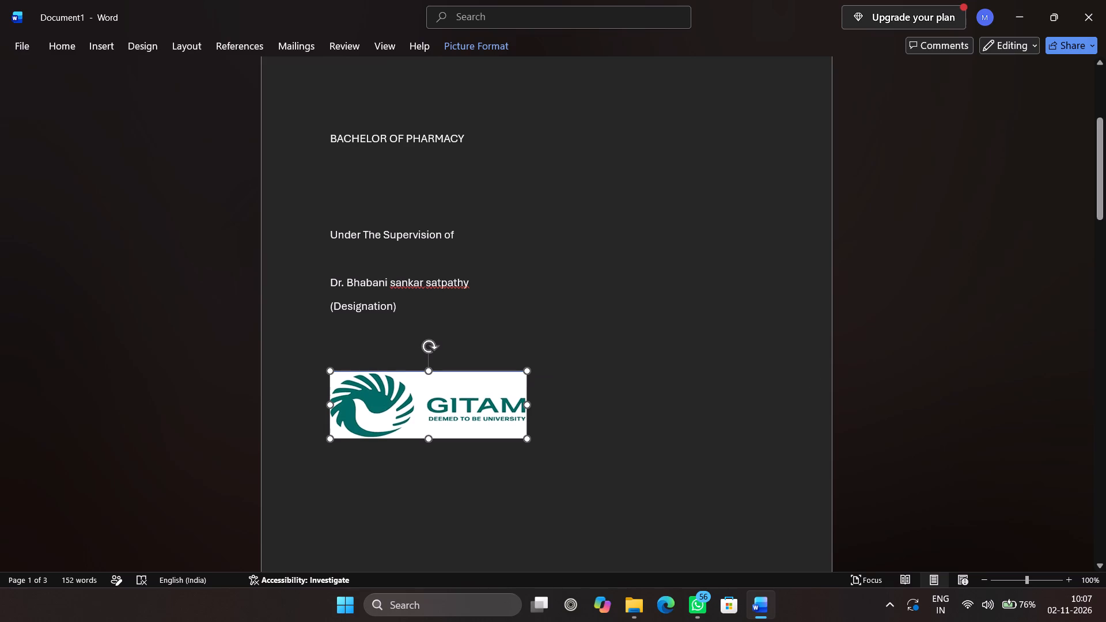
left_click_drag(430, 439, 437, 462)
left_click(593, 426)
Colour the cover page line "Carbon dots-based drug targeting to breast cancer" red and open the further font colour choices.
scroll(593, 426, "up", 4)
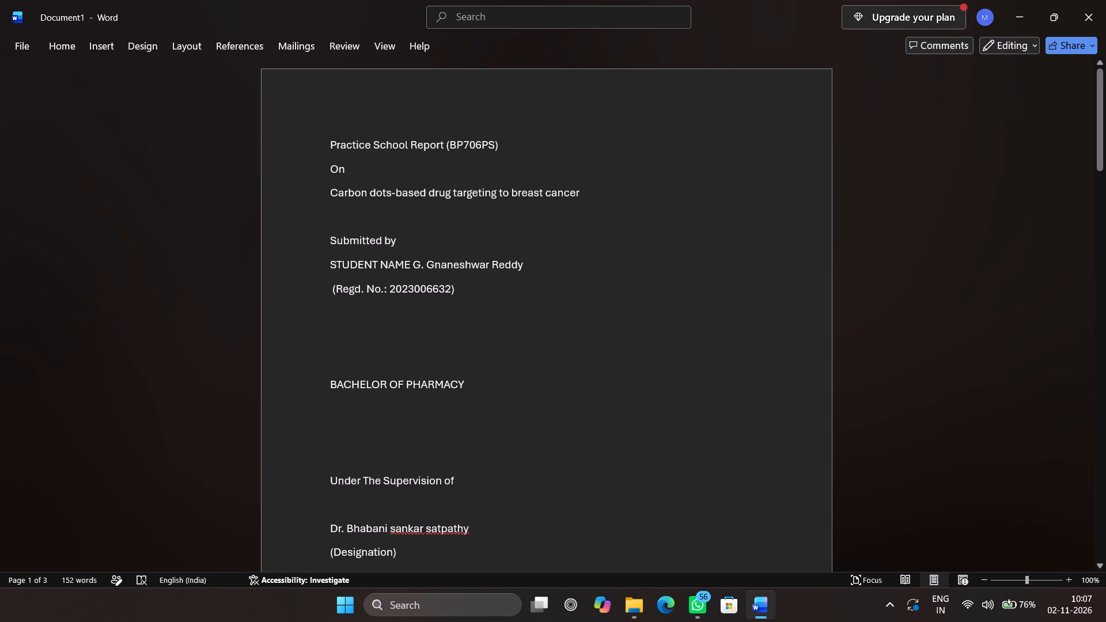
left_click_drag(333, 192, 490, 188)
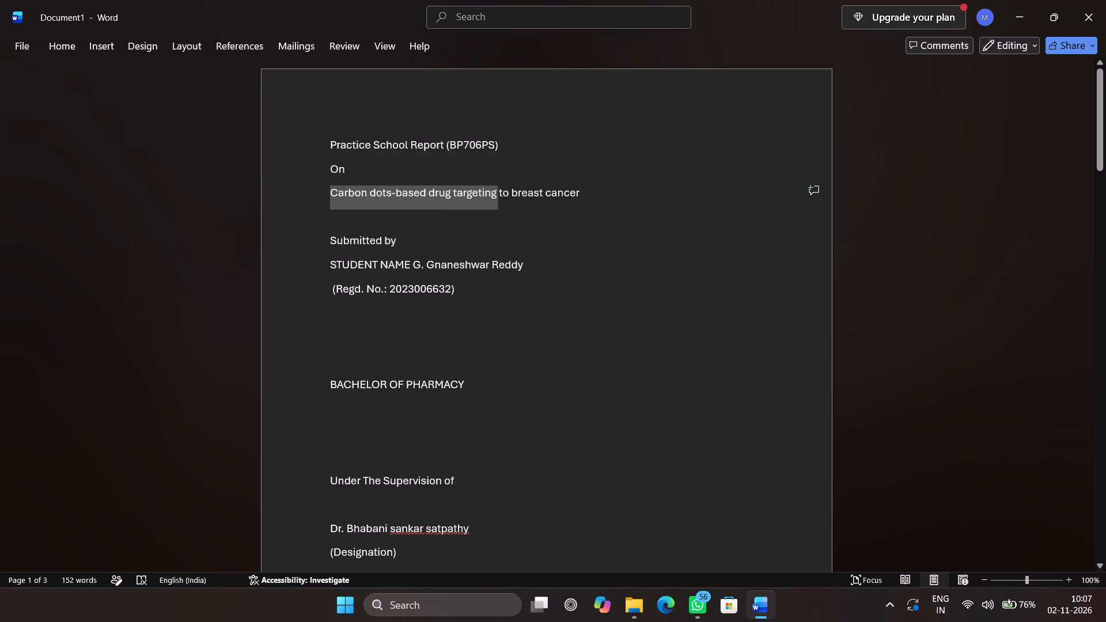
left_click_drag(490, 188, 587, 189)
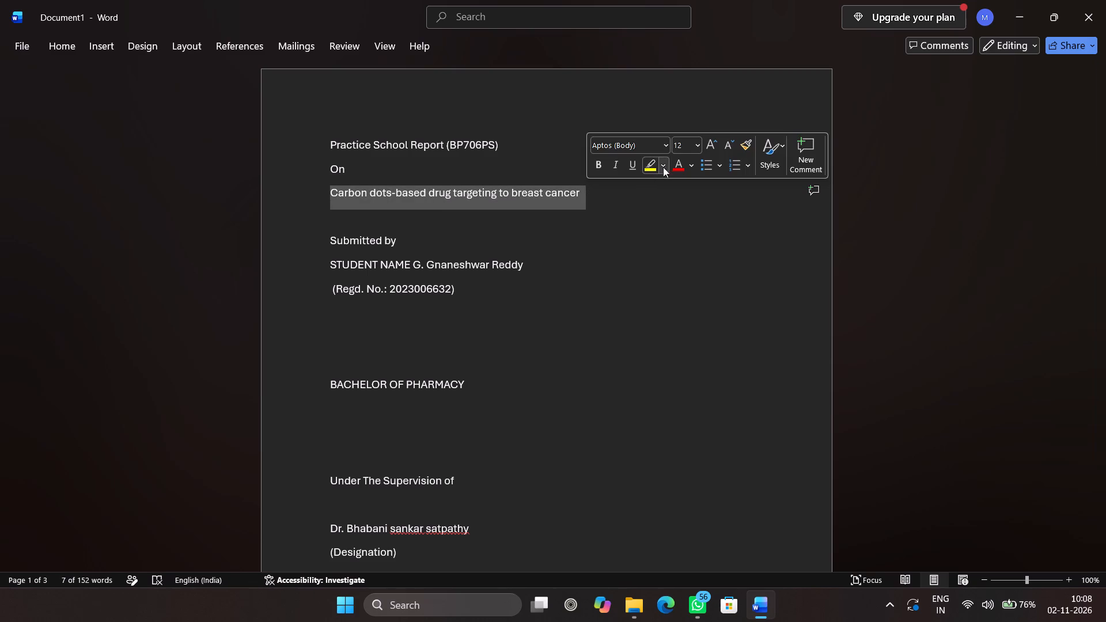
left_click(683, 166)
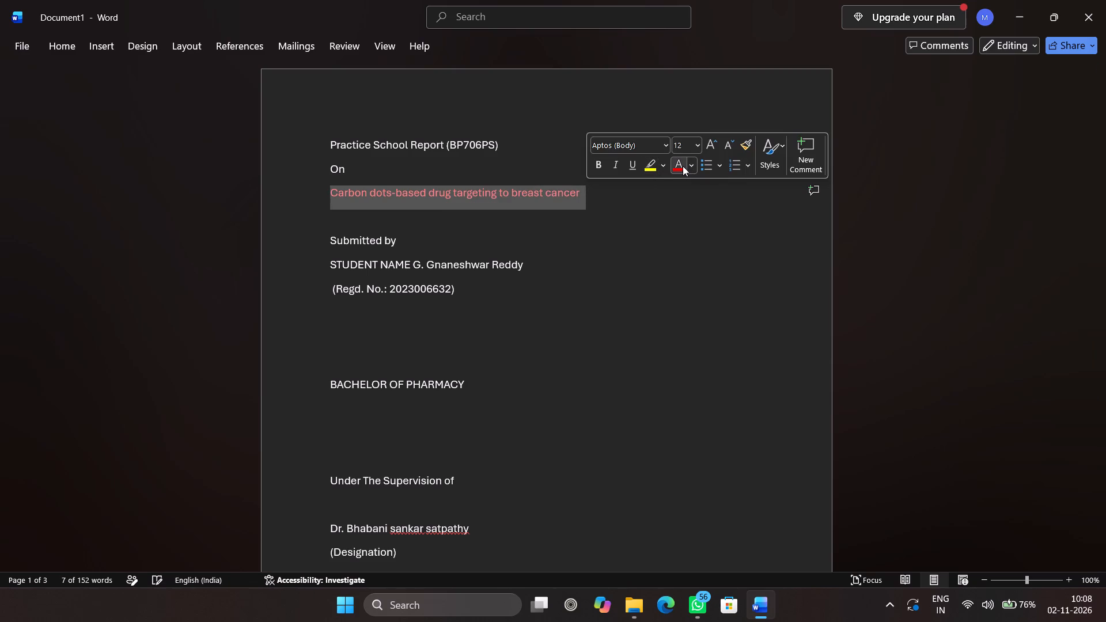
left_click(683, 166)
left_click(690, 166)
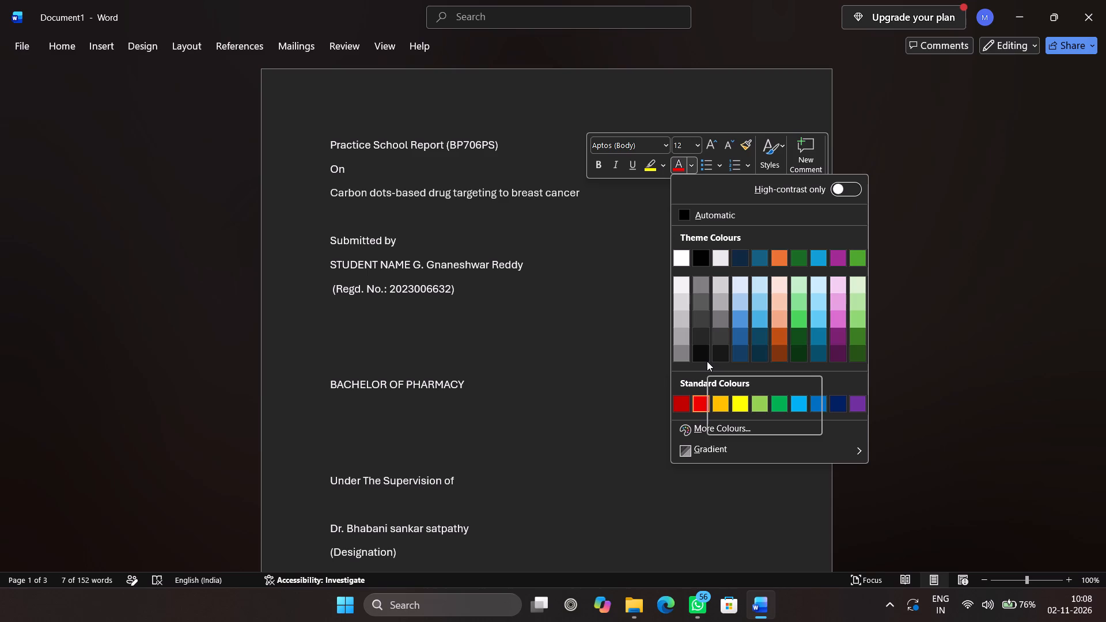
Colour the cover page line "Carbon dots-based drug targeting to breast cancer" dark red from the standard colours.
left_click(684, 407)
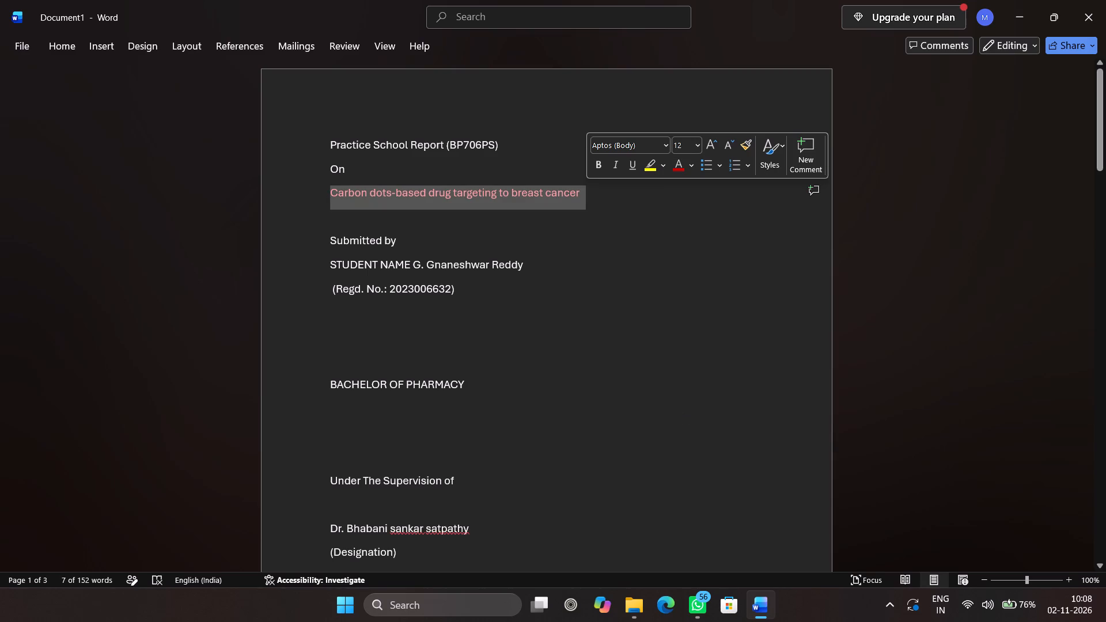
Colour the cover page line "Submitted by" in a green theme shade.
left_click_drag(331, 238, 357, 237)
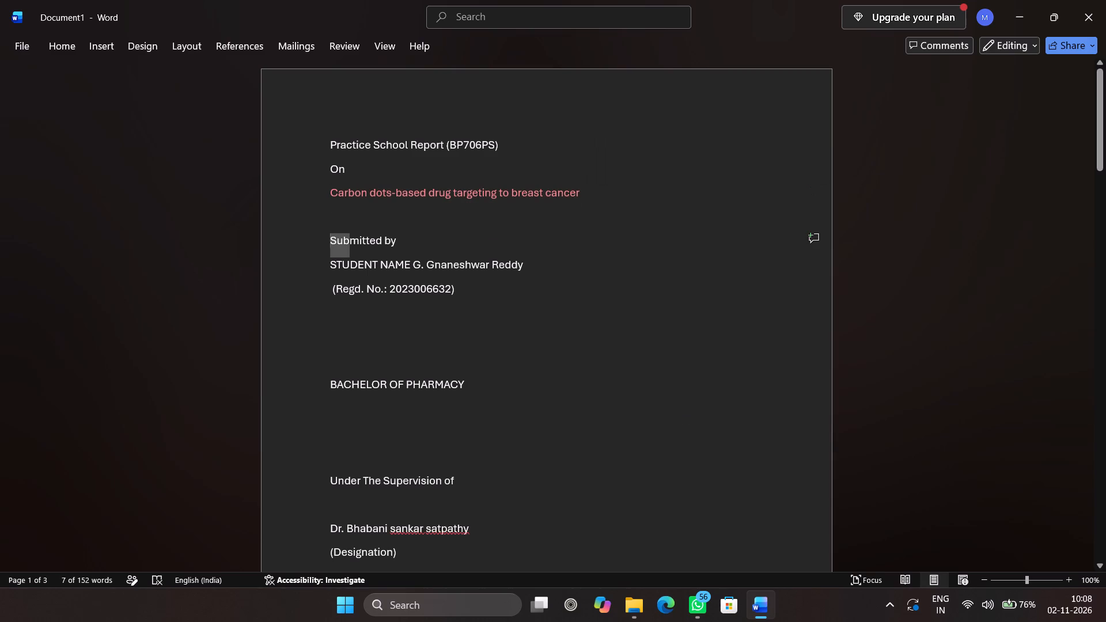
left_click_drag(357, 237, 402, 233)
left_click(505, 203)
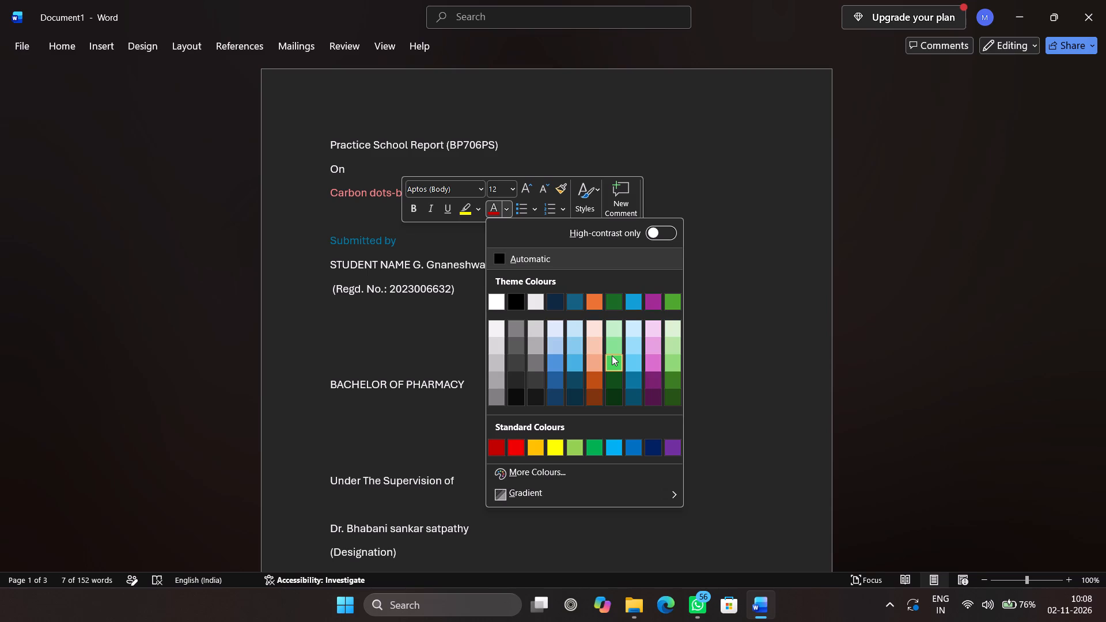
left_click(612, 355)
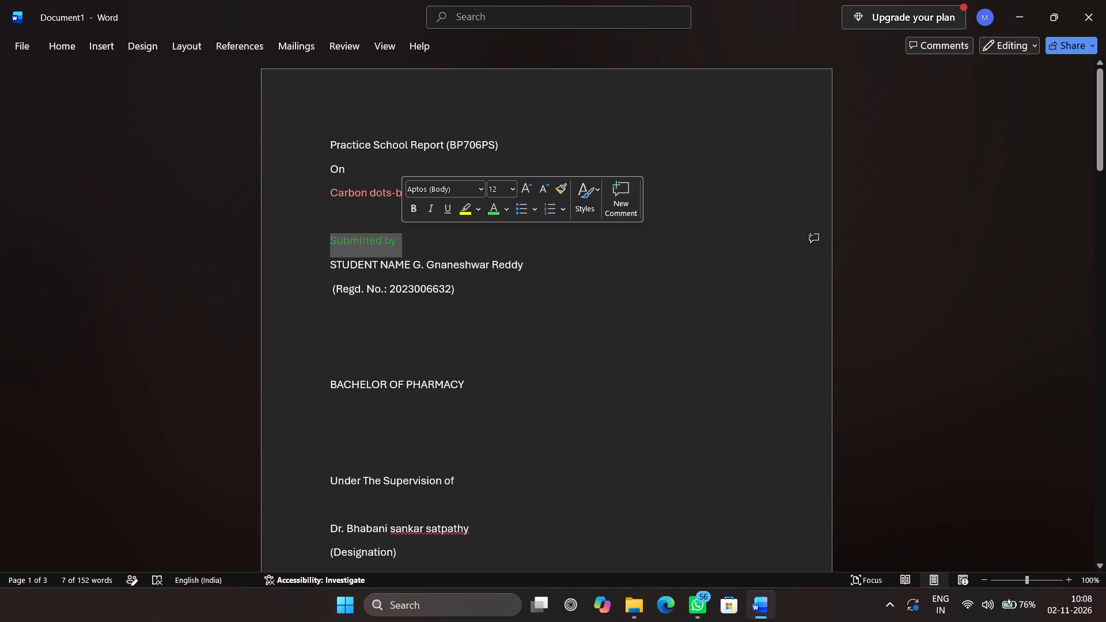
Apply the same green font colour to the cover page line "Under The Supervision of".
left_click_drag(465, 479, 397, 467)
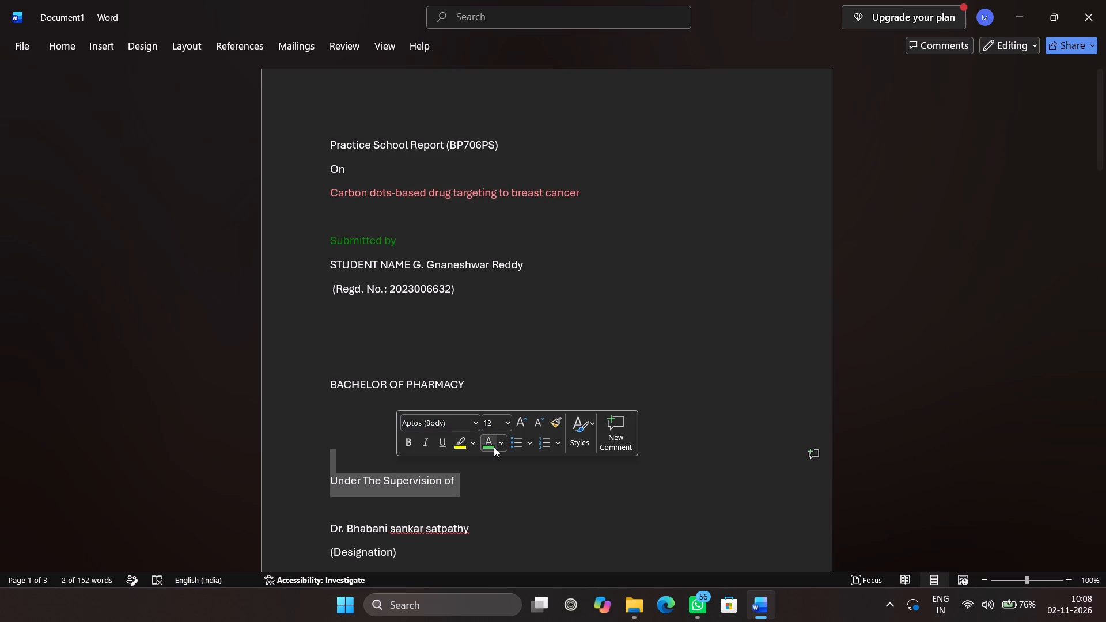
left_click(494, 447)
left_click(541, 533)
Review the rest of the report, from the cover page logo through the declaration to the certificate text.
scroll(541, 533, "down", 1)
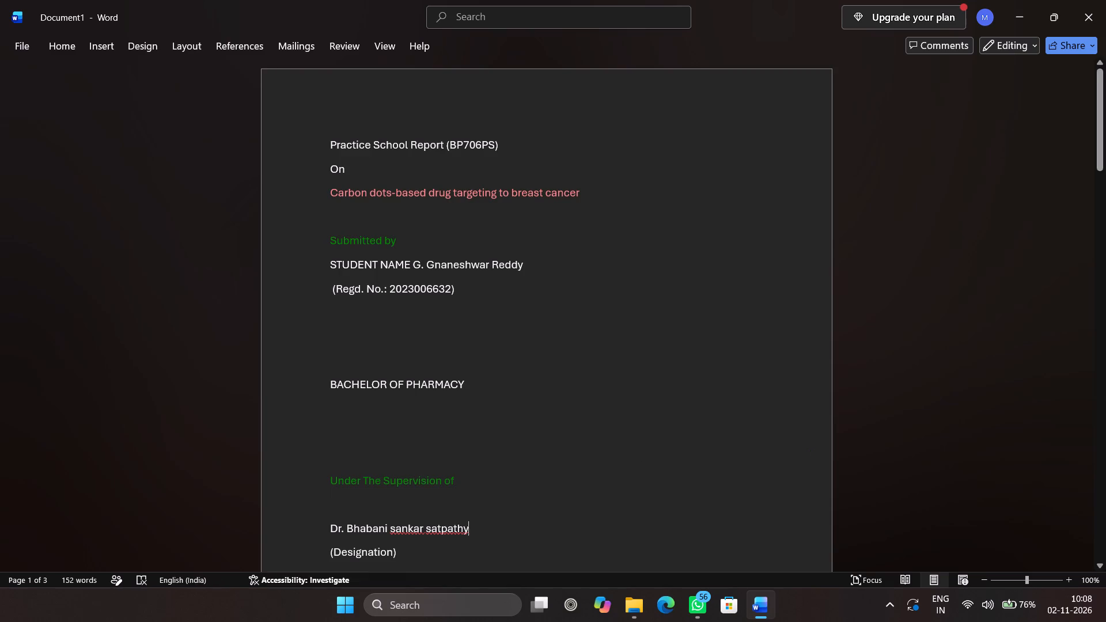
scroll(541, 533, "down", 3)
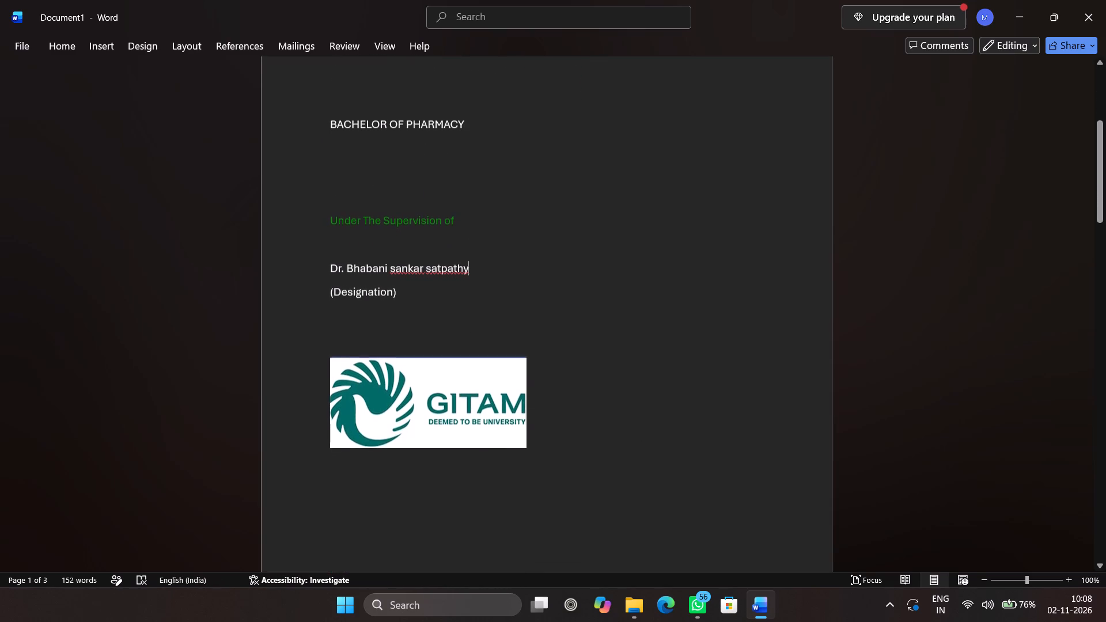
scroll(541, 533, "down", 3)
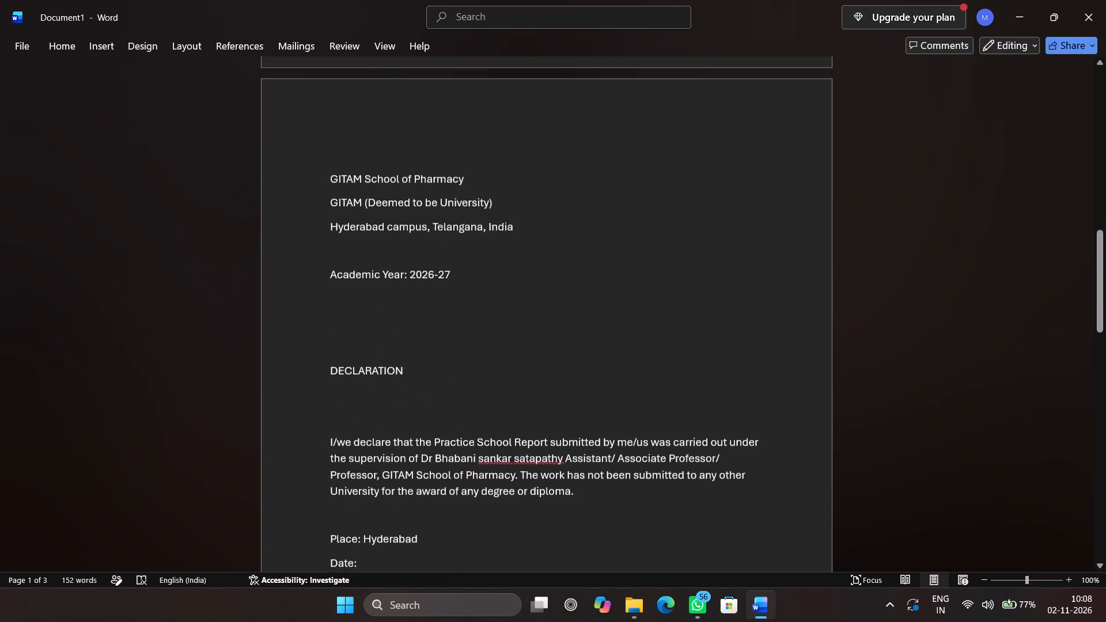
scroll(541, 533, "down", 5)
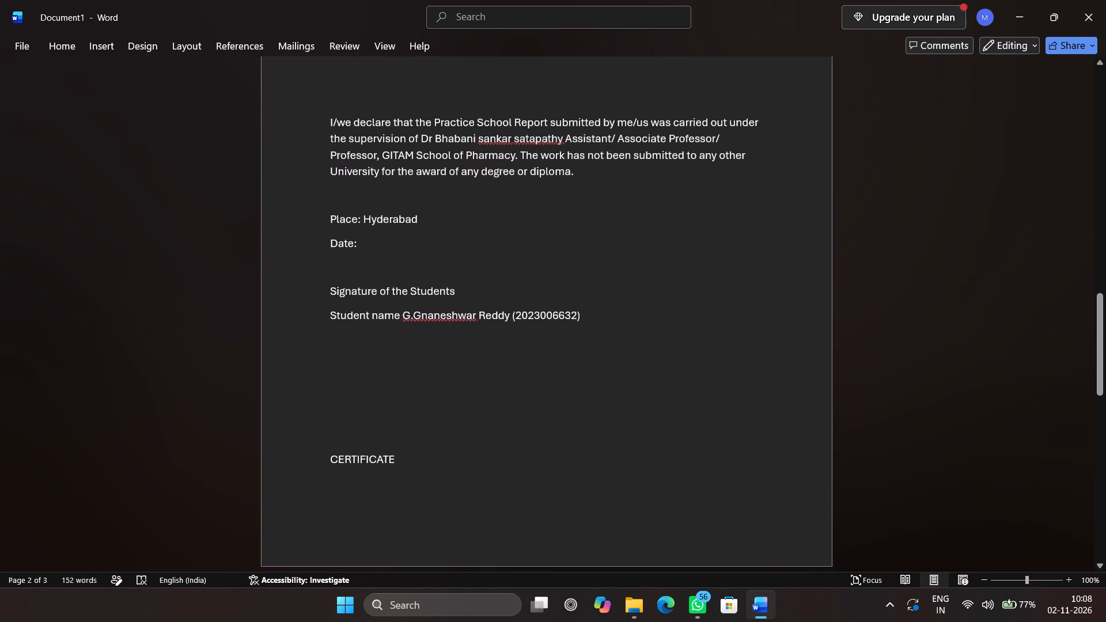
scroll(541, 533, "down", 2)
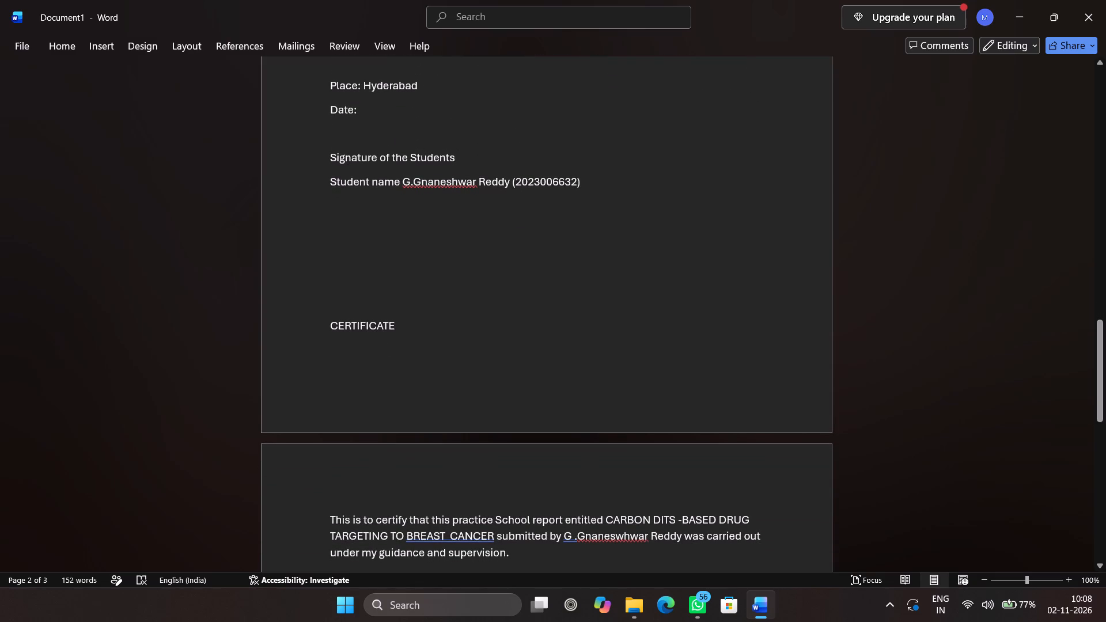
scroll(538, 490, "down", 1)
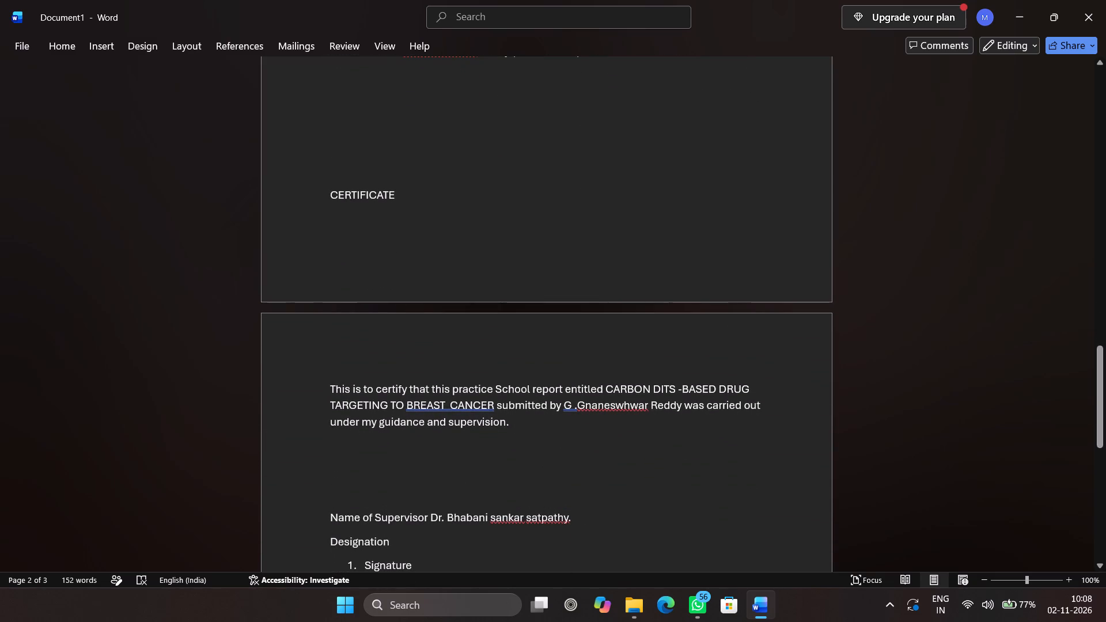
Add four blank lines after the CERTIFICATE heading and paste a copy of the heading at the top of the certificate text's page.
left_click(436, 191)
key("Return")
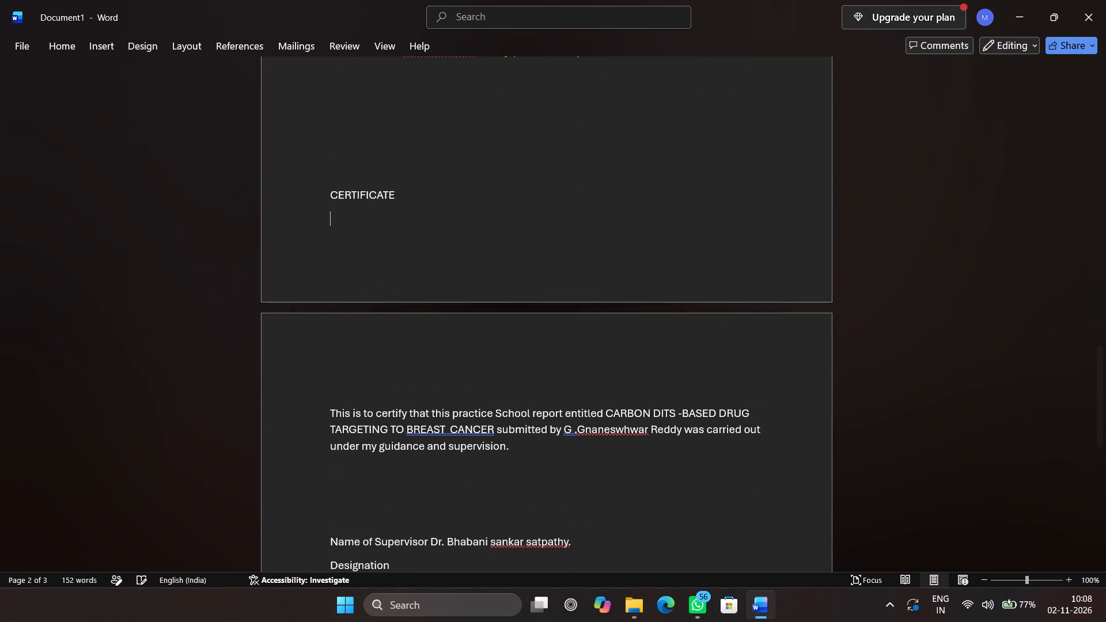
key("Return")
key("Return")
key("Return")
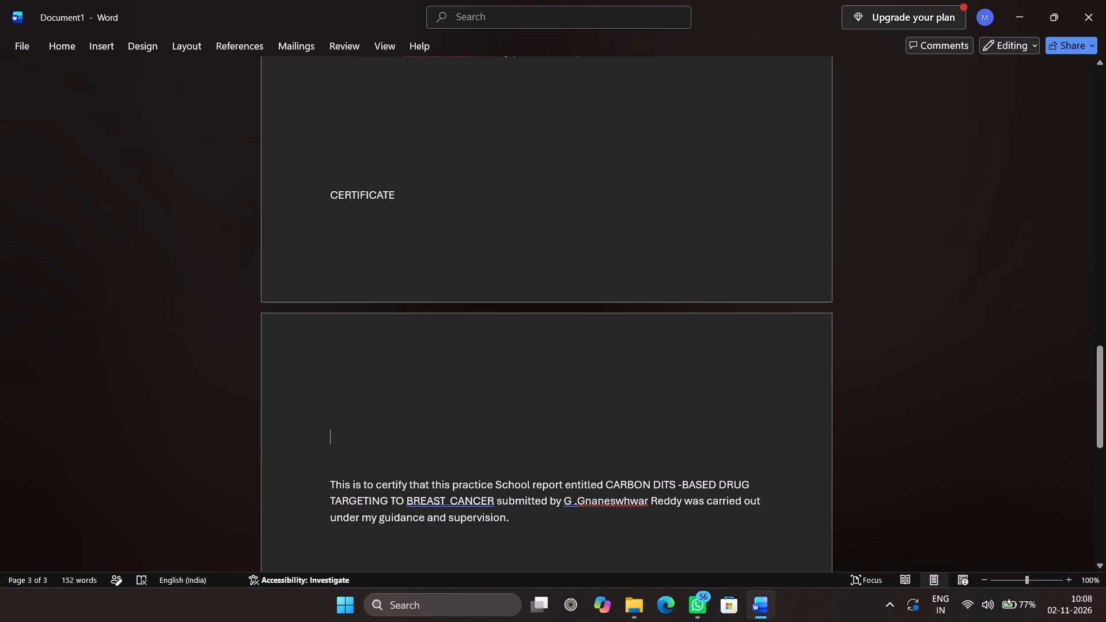
left_click_drag(430, 199, 329, 190)
key("ctrl+c")
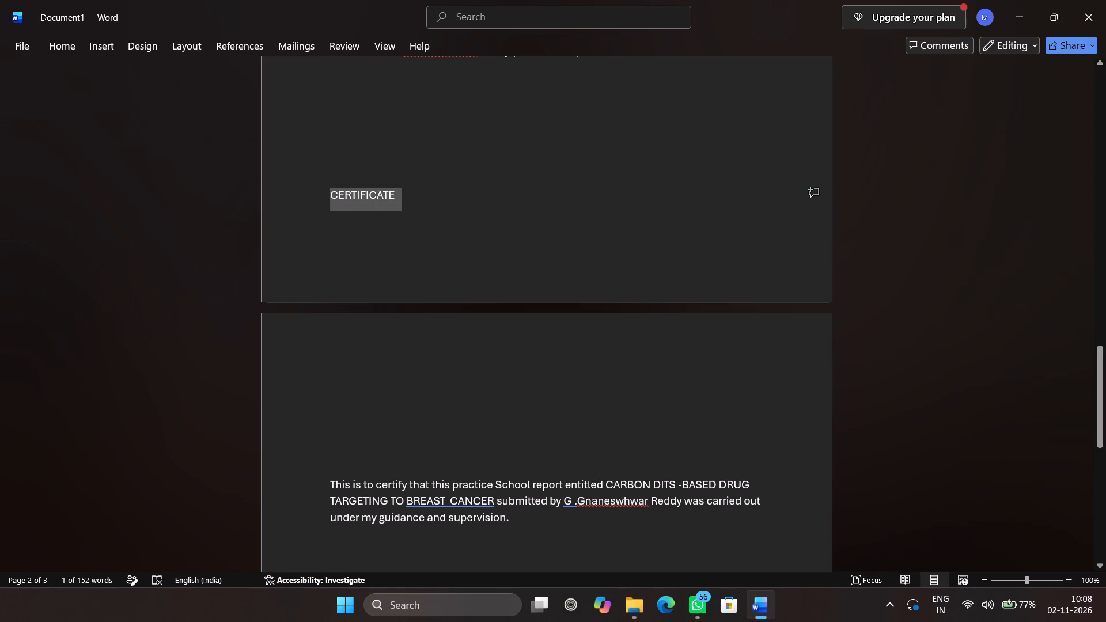
left_click(351, 368)
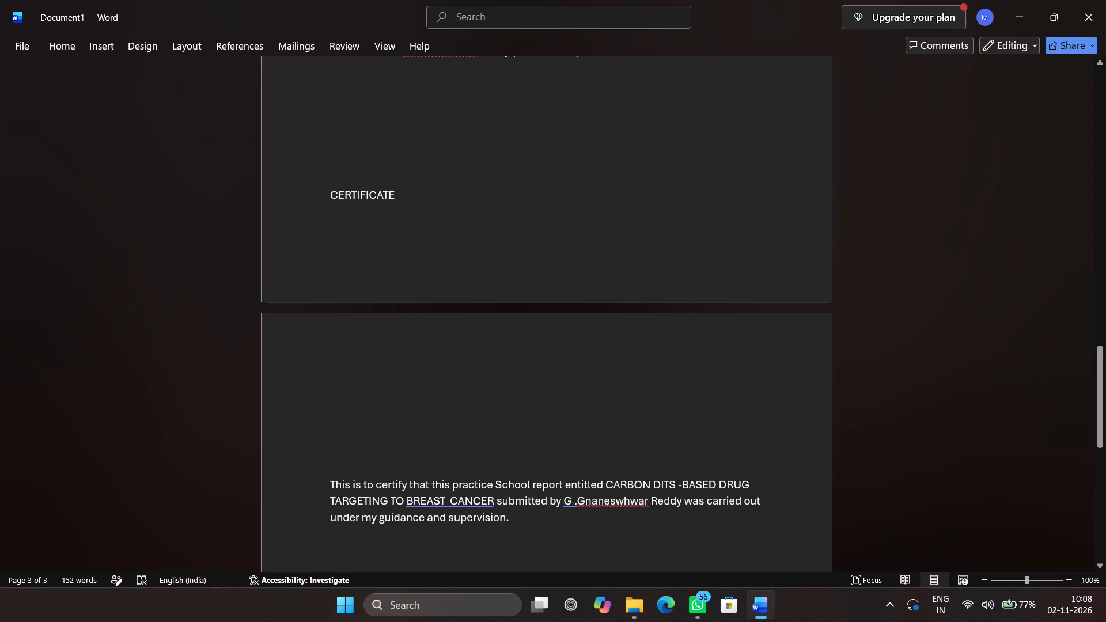
key("ctrl+v")
Delete the original CERTIFICATE heading from the bottom of page 2.
left_click(410, 187)
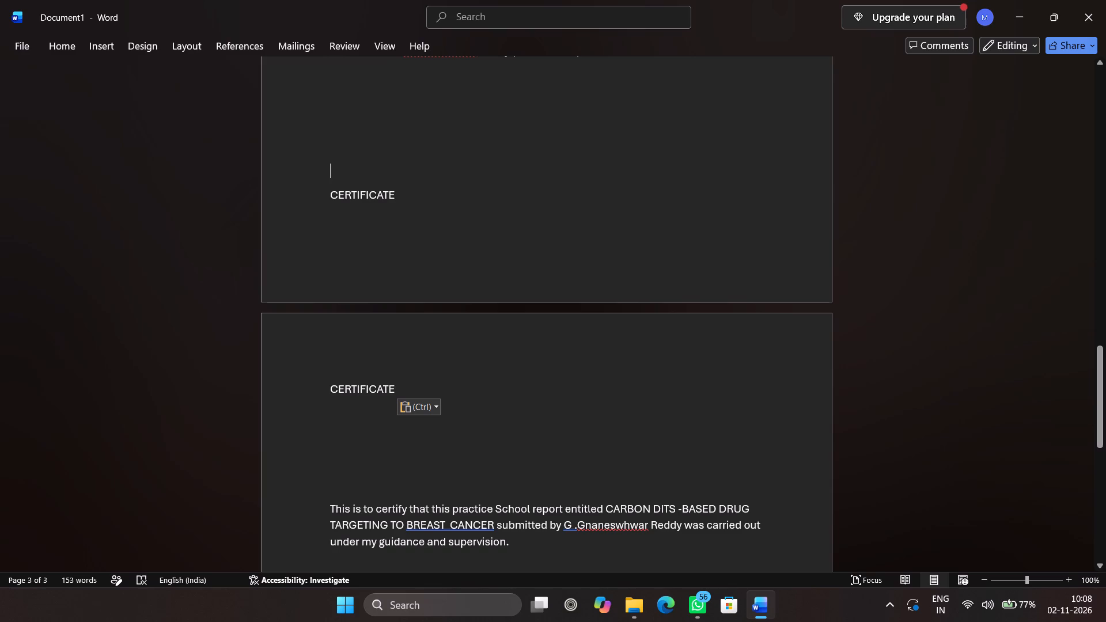
left_click_drag(410, 187, 411, 209)
left_click(411, 209)
key("BackSpace")
key("BackSpace")
key("BackSpace")
key("BackSpace")
key("BackSpace")
key("BackSpace")
key("BackSpace")
key("BackSpace")
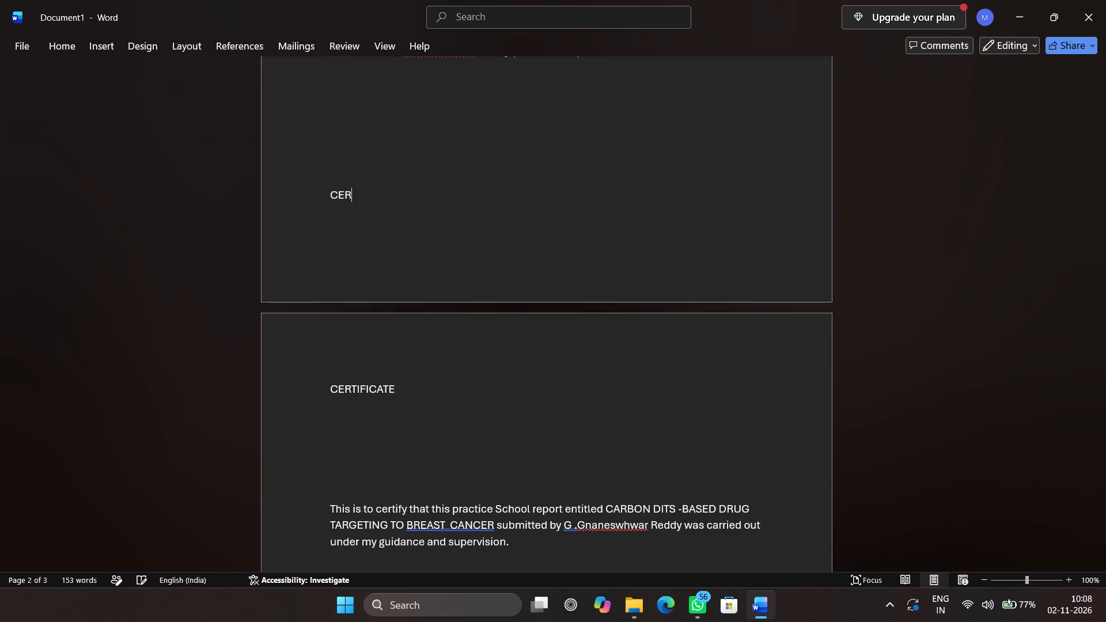
key("BackSpace")
key("BackSpace")
key("BackSpace")
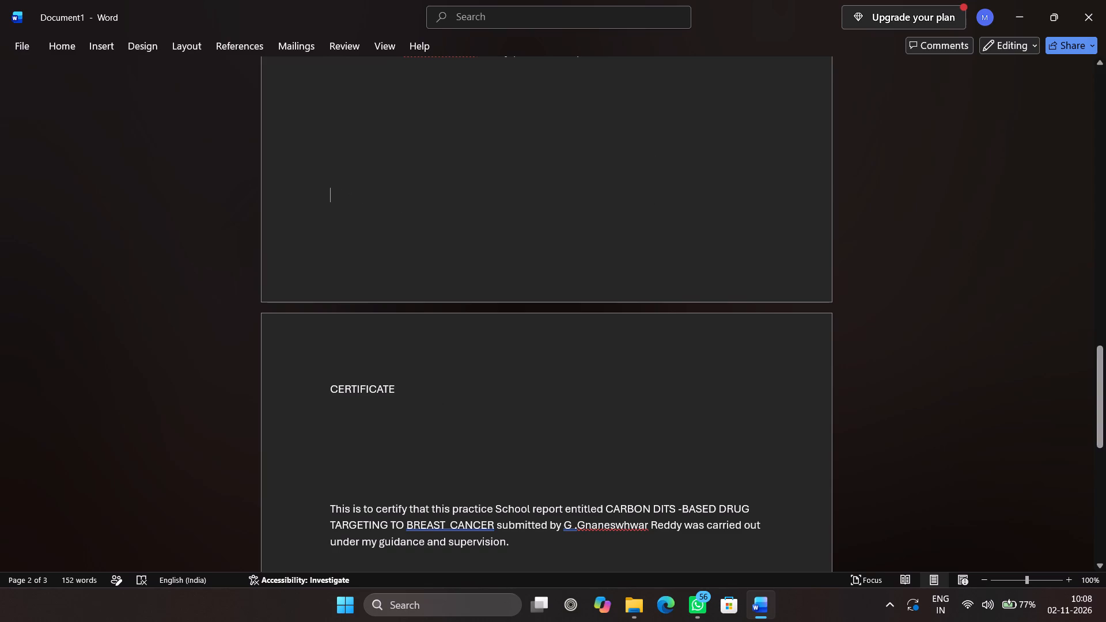
Add ten trailing spaces after the CERTIFICATE heading on page 3.
left_click(483, 382)
key("space")
key("space")
key("space")
key("space")
key("space")
key("space")
key("space")
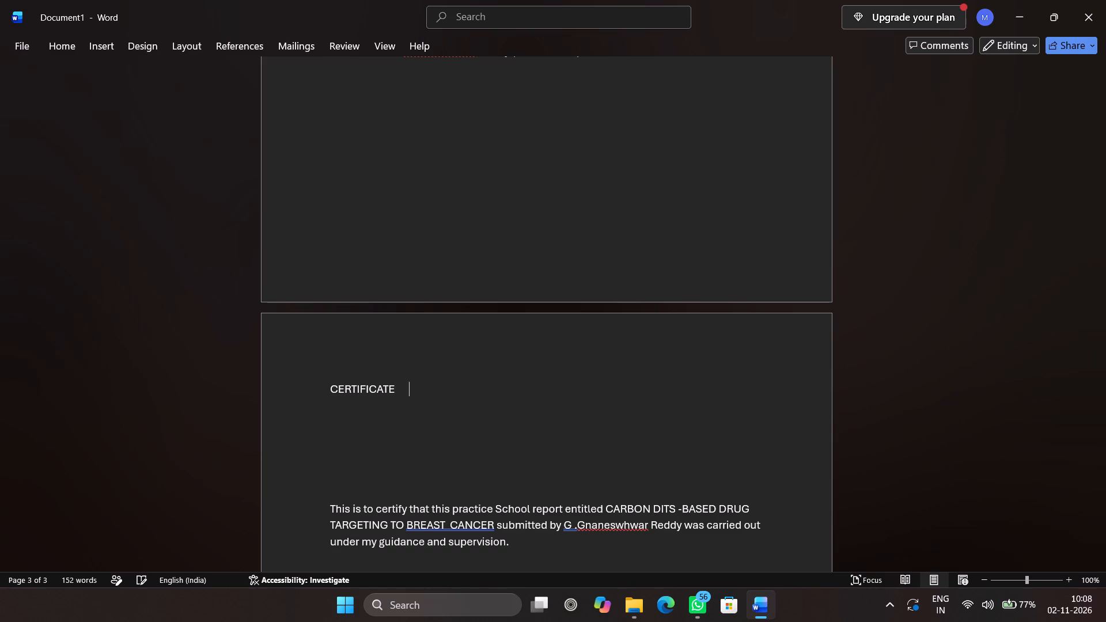
key("space")
key("space")
key("space")
key("space")
key("space")
key("space")
key("BackSpace")
key("BackSpace")
key("BackSpace")
Shift the CERTIFICATE heading on page 3 towards the middle of its line by adding 56 spaces before it.
left_click(317, 383)
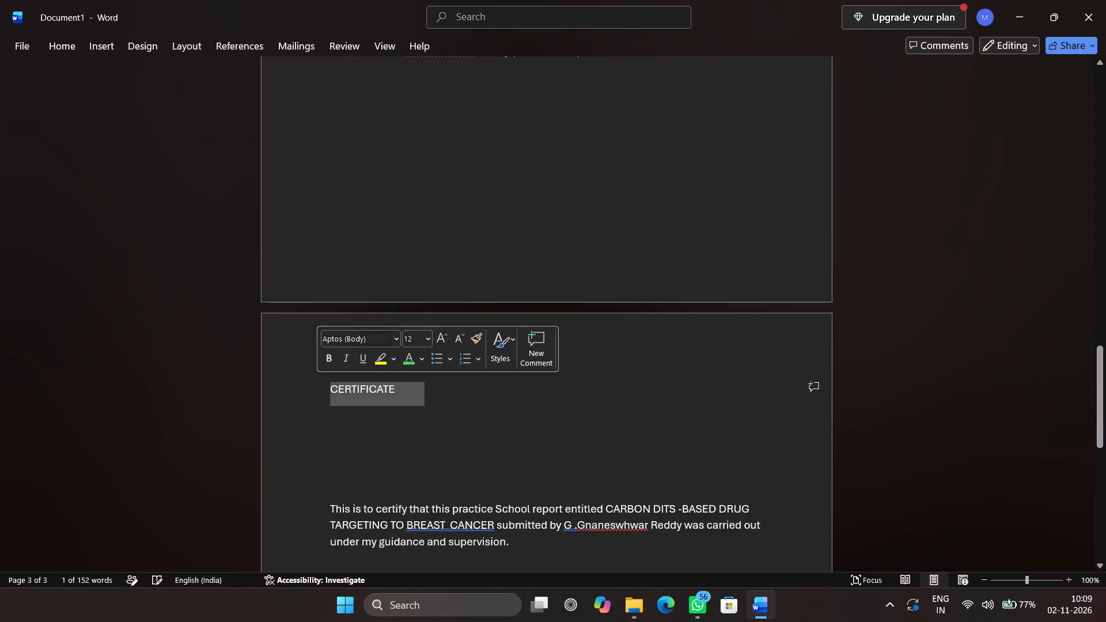
left_click(313, 397)
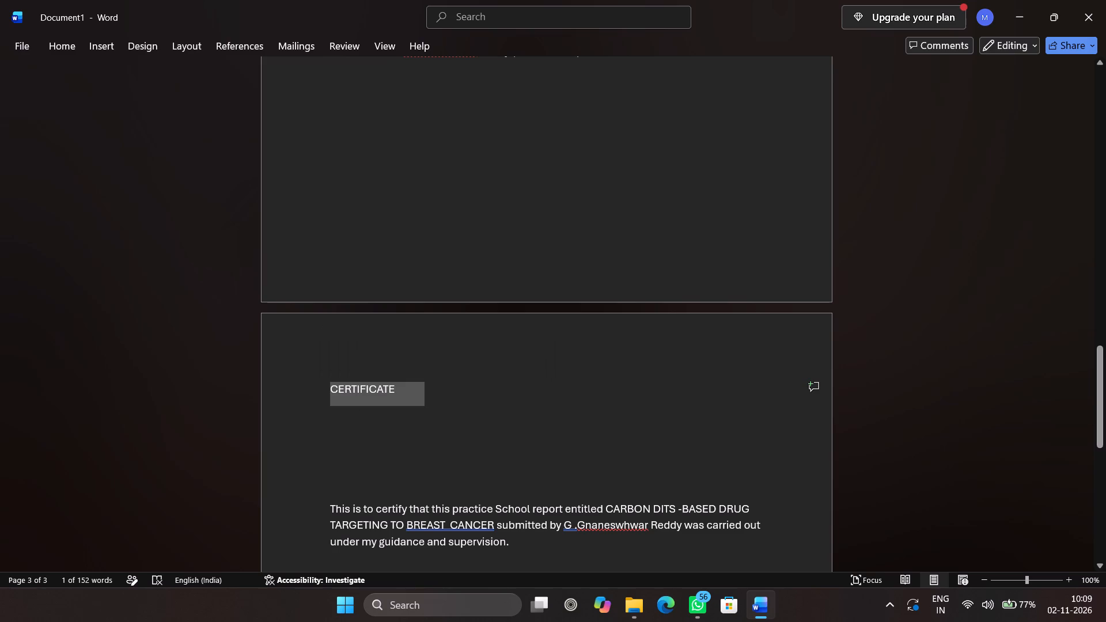
left_click(437, 419)
left_click(311, 384)
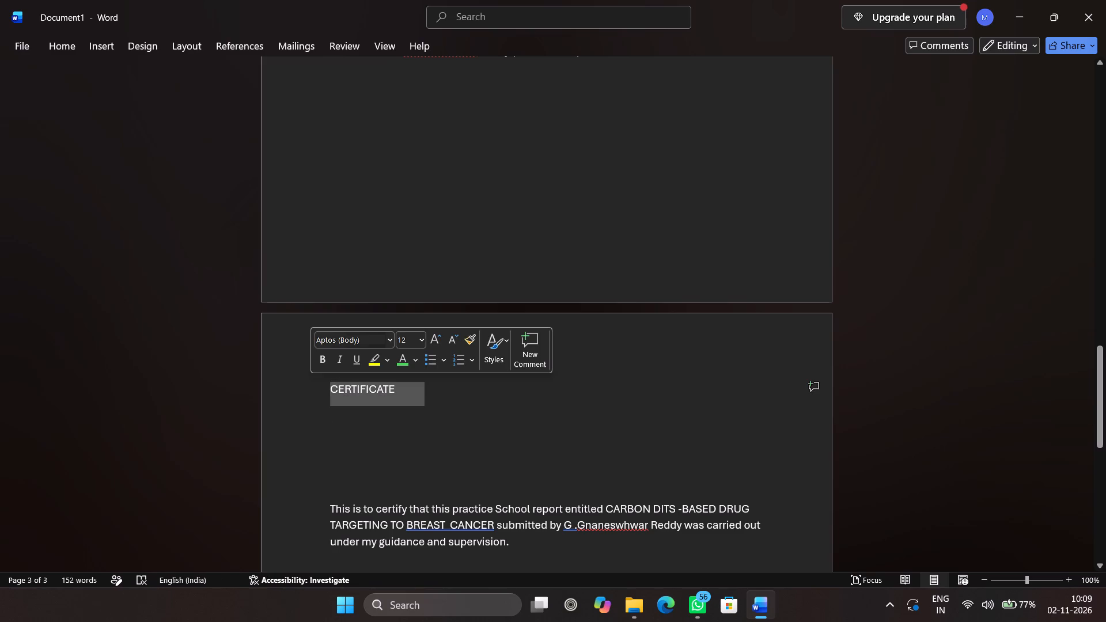
left_click(324, 388)
left_click(324, 388)
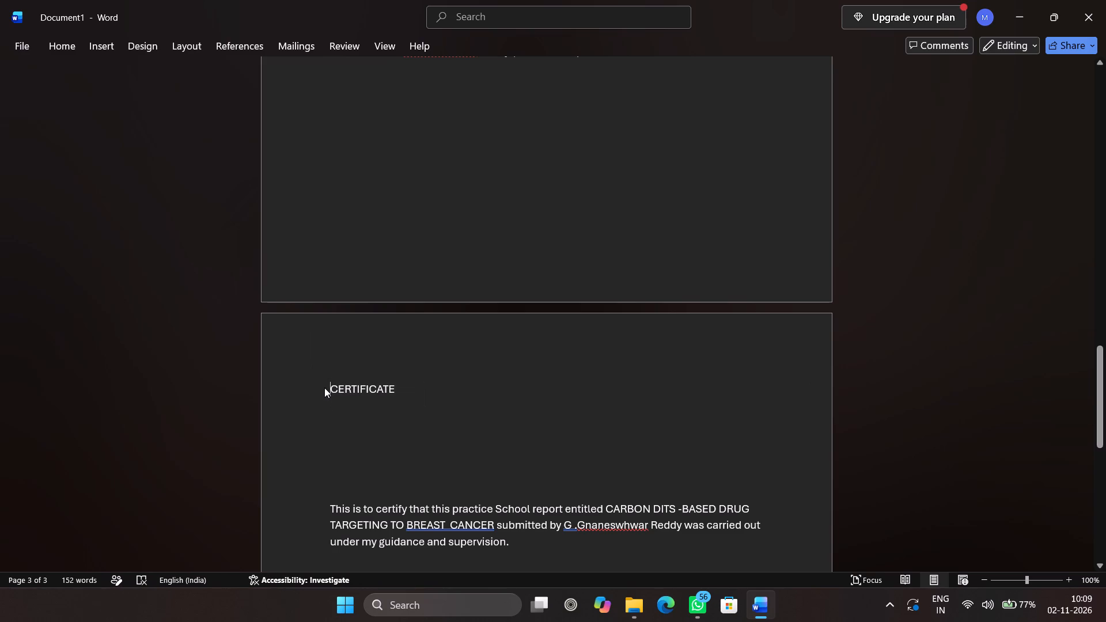
key("space")
key("space")
key("space")
key("space")
key("space")
key("space")
key("space")
key("space")
key("space")
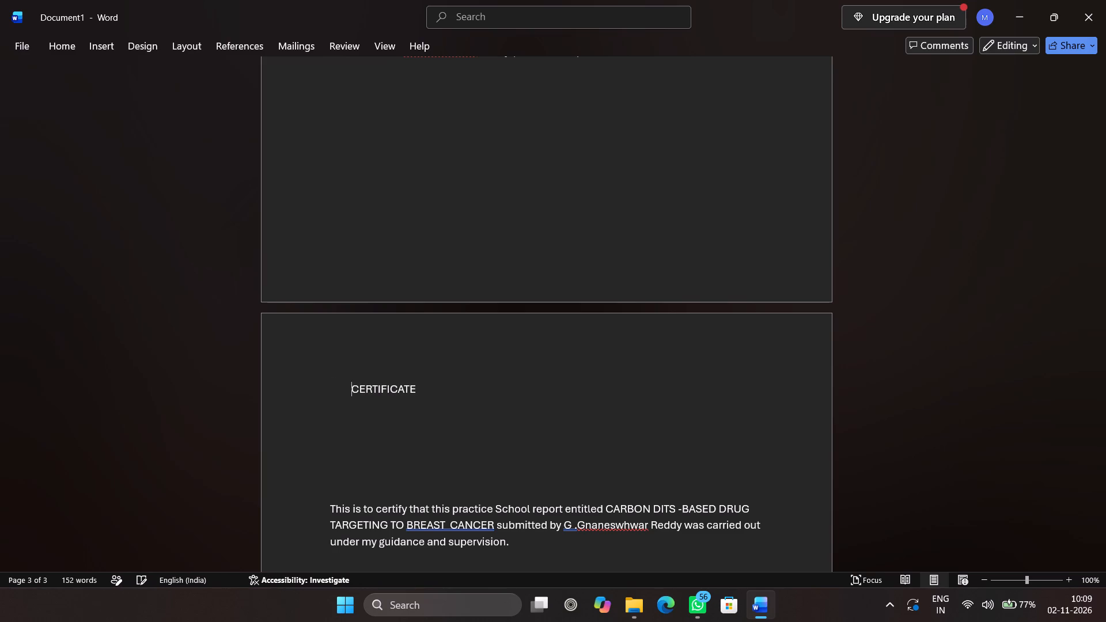
key("space")
key("space")
key("space")
key("space")
key("space")
key("space")
key("space")
key("space")
key("space")
key("space")
key("space")
key("space")
key("space")
key("space")
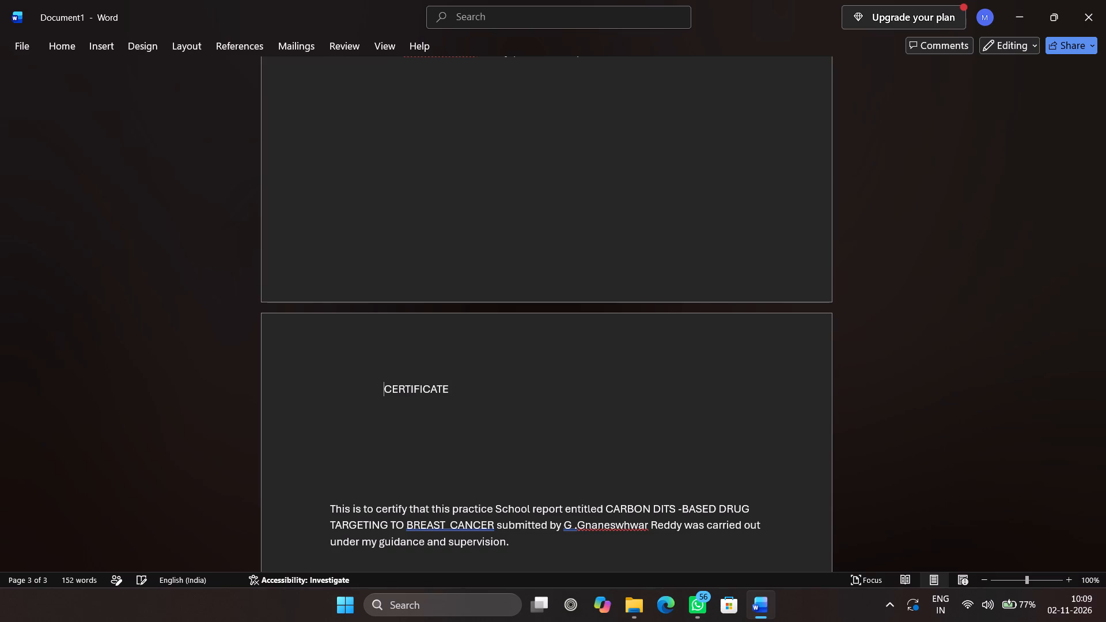
key("space")
key("space")
key("space")
key("space")
key("space")
key("space")
key("space")
key("space")
key("space")
key("space")
key("space")
key("space")
key("space")
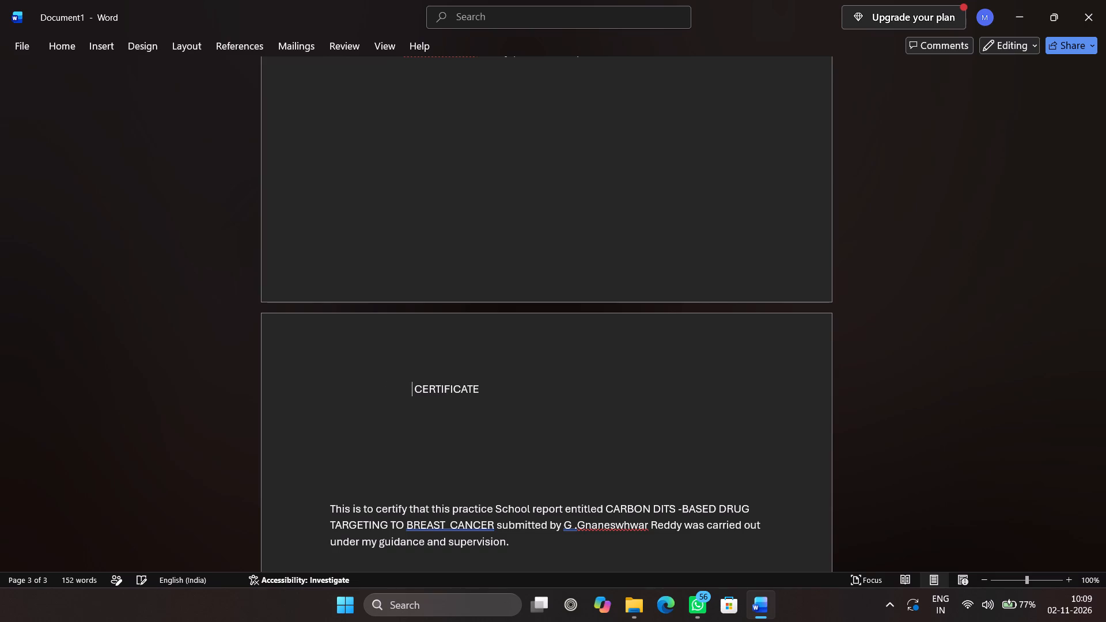
key("space")
key("space")
key("space")
key("space")
key("space")
key("space")
key("space")
key("space")
key("space")
key("space")
key("space")
key("space")
key("space")
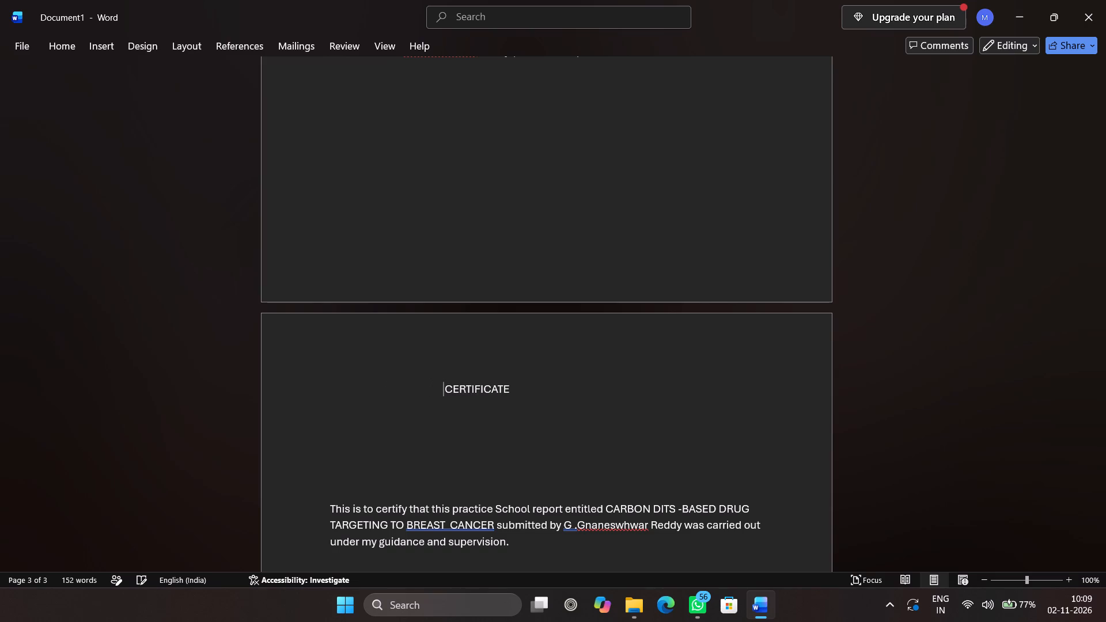
key("space")
key("space")
key("space")
key("space")
key("space")
key("space")
key("space")
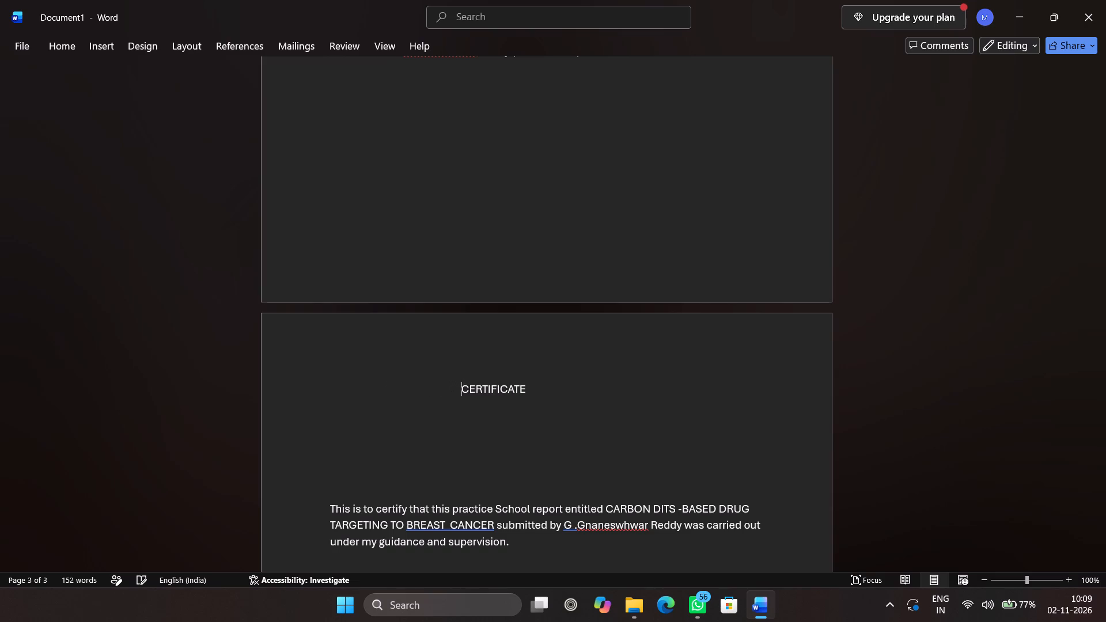
Reduce the gap between the CERTIFICATE heading and the certificate paragraph by two blank lines.
left_click(341, 460)
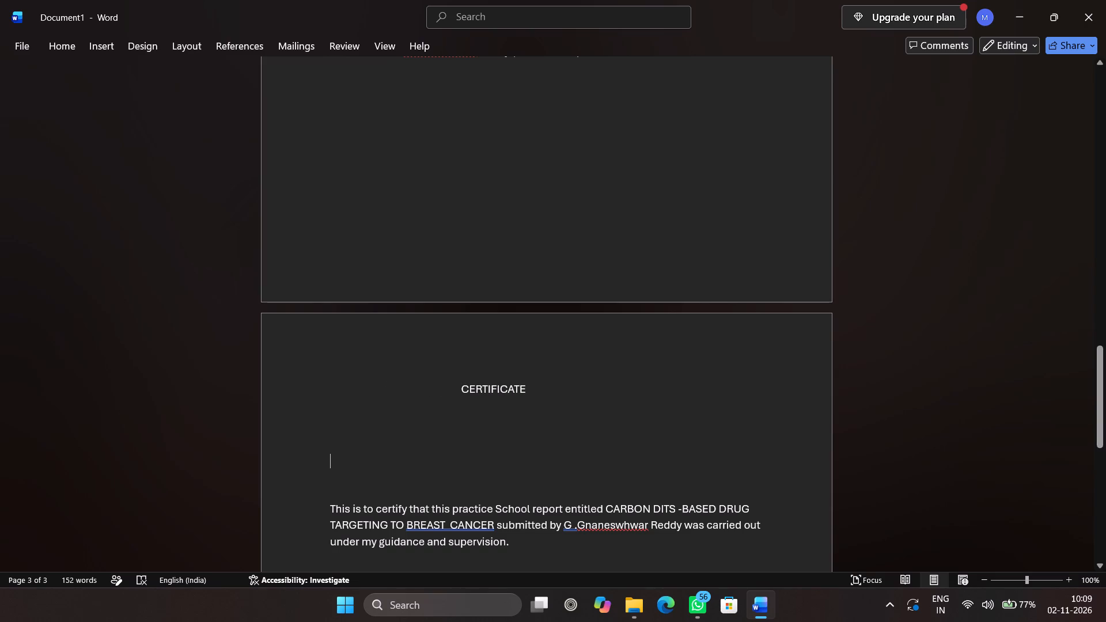
key("Return")
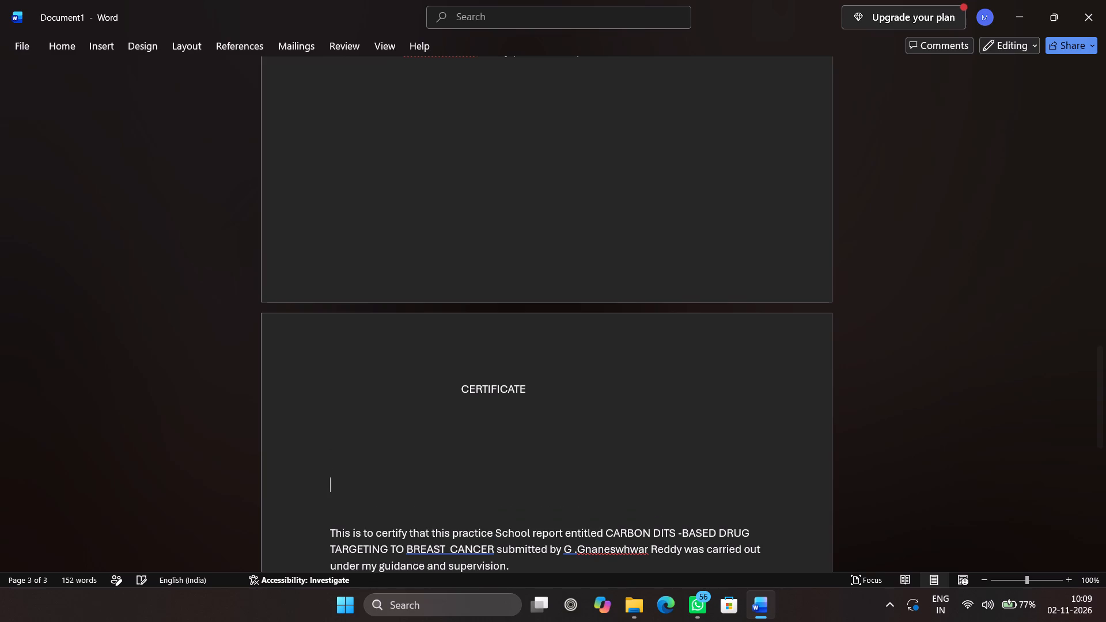
key("BackSpace")
key("BackSpace")
key("BackSpace")
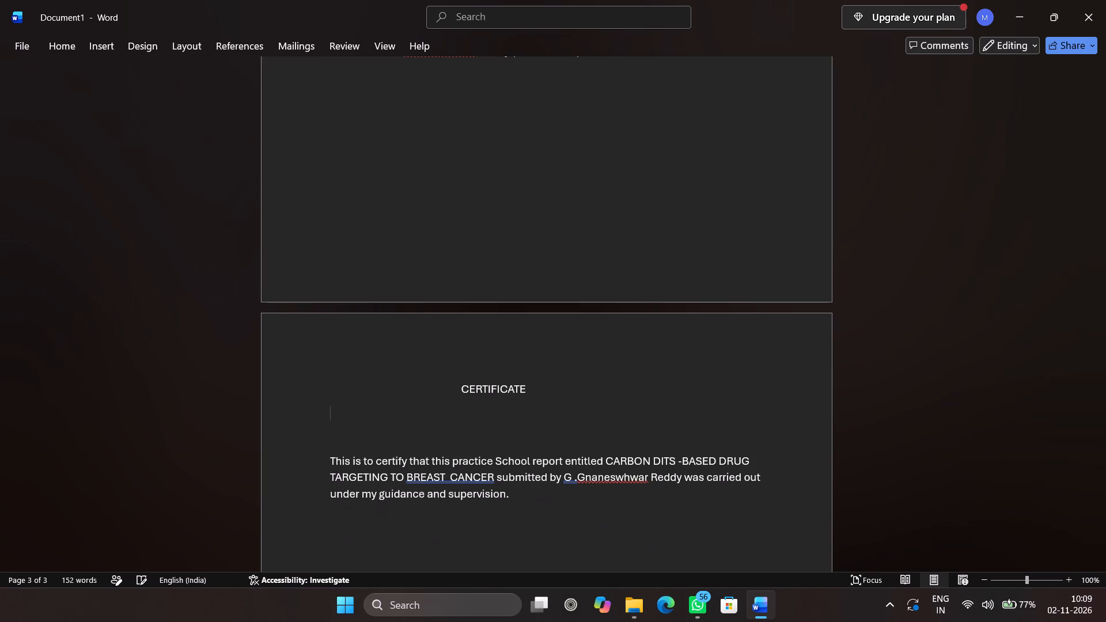
Copy the block from GITAM School of Pharmacy to Academic Year: 2026-27 on page 2 and paste it below the GITAM logo on the cover page.
scroll(341, 460, "down", 2)
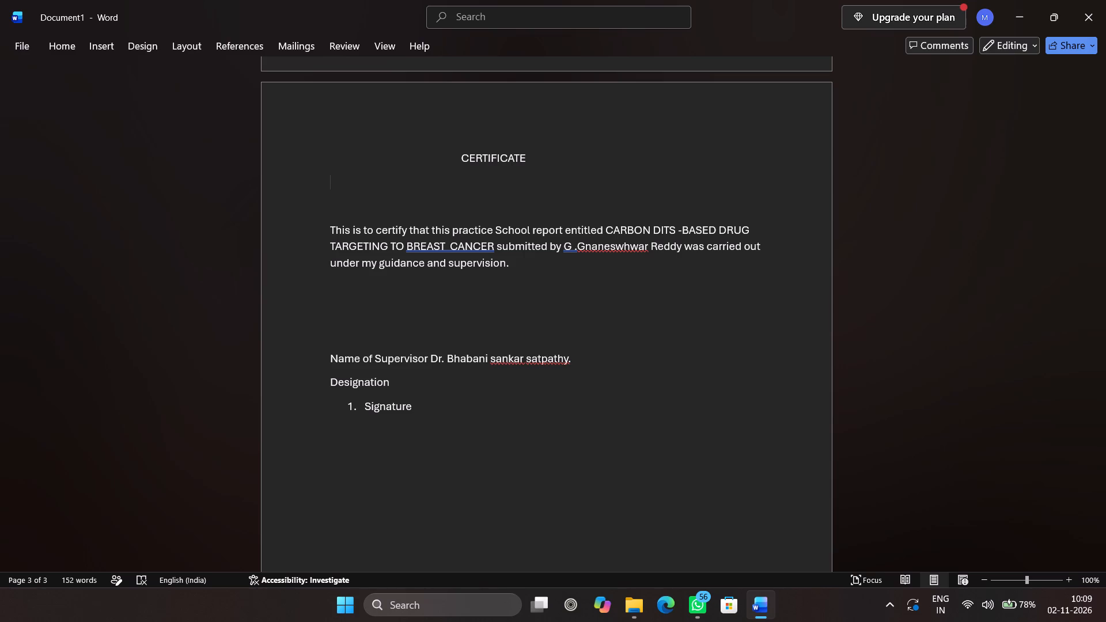
scroll(341, 460, "up", 2)
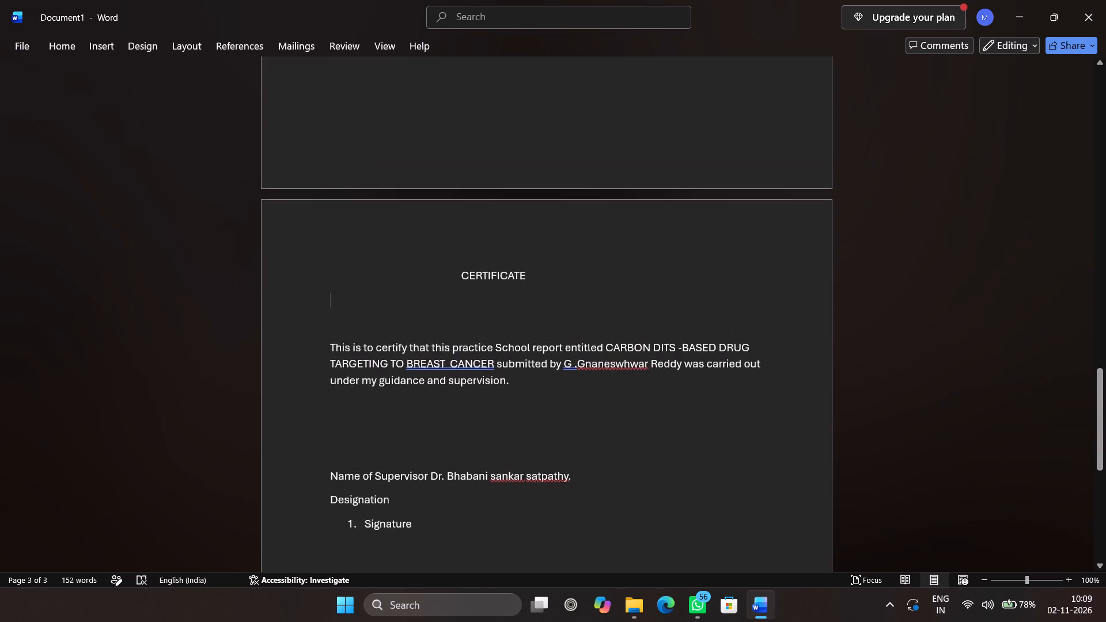
scroll(341, 460, "up", 3)
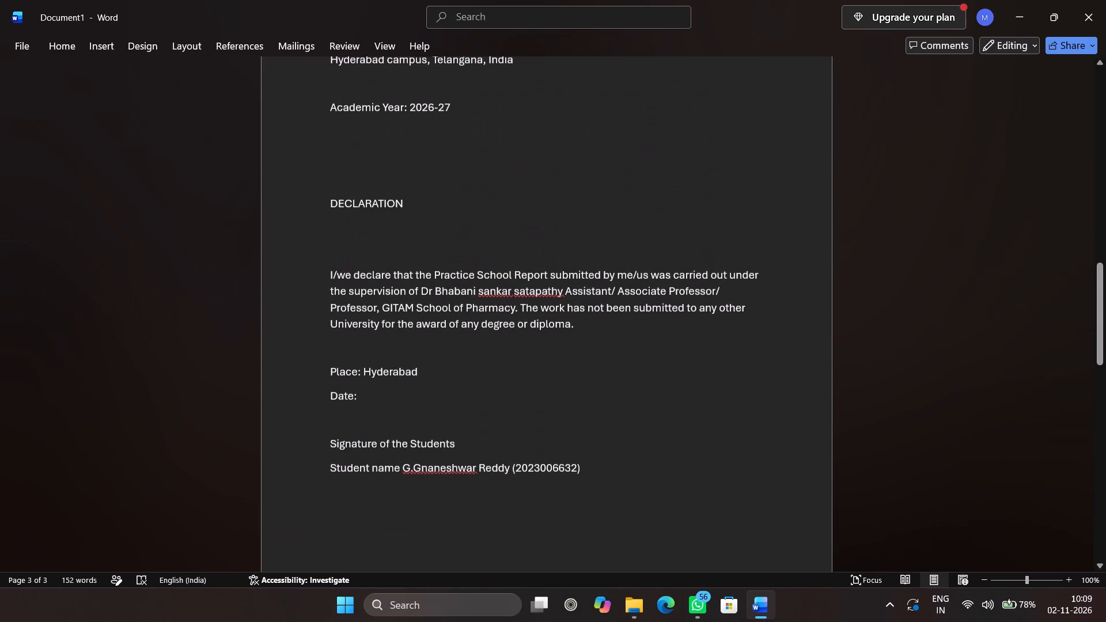
scroll(341, 460, "up", 1)
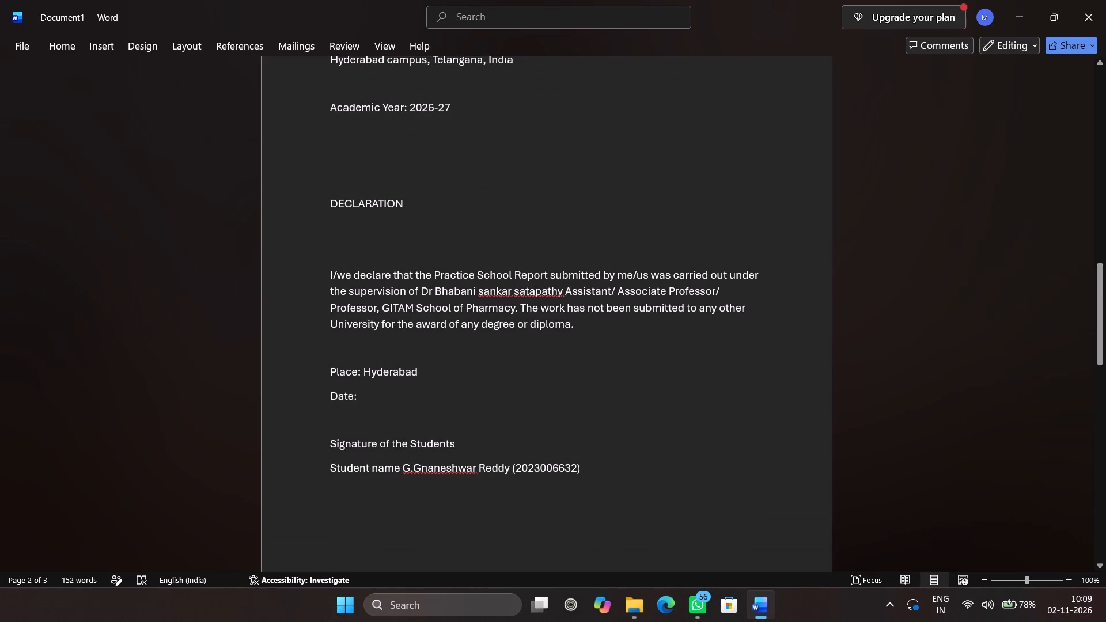
scroll(341, 460, "up", 3)
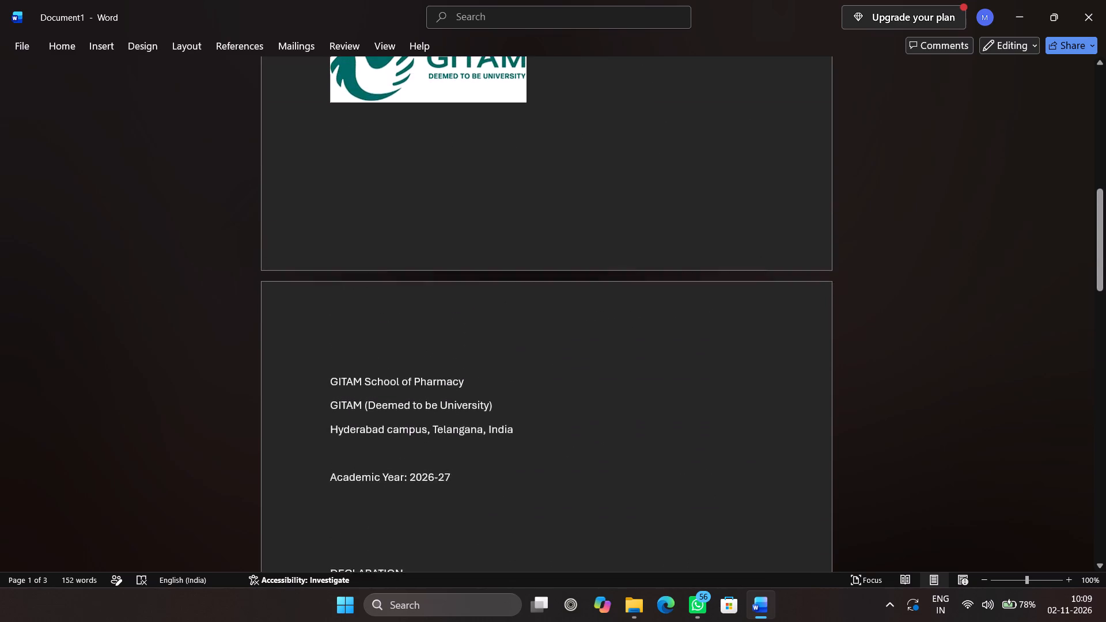
scroll(341, 460, "up", 1)
left_click_drag(462, 490, 447, 472)
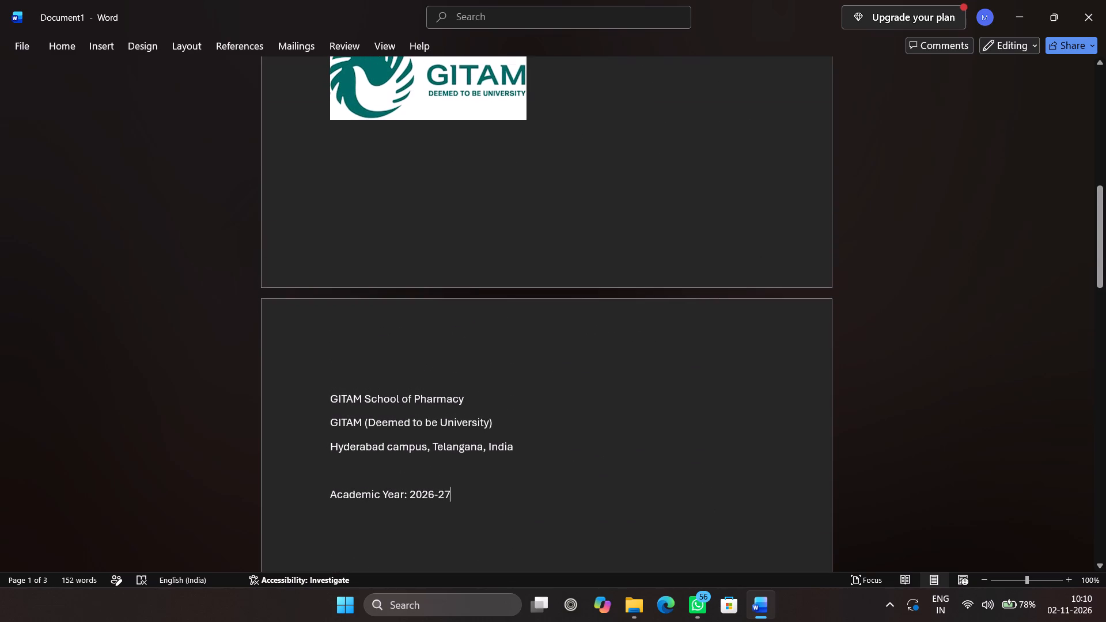
left_click_drag(447, 472, 358, 389)
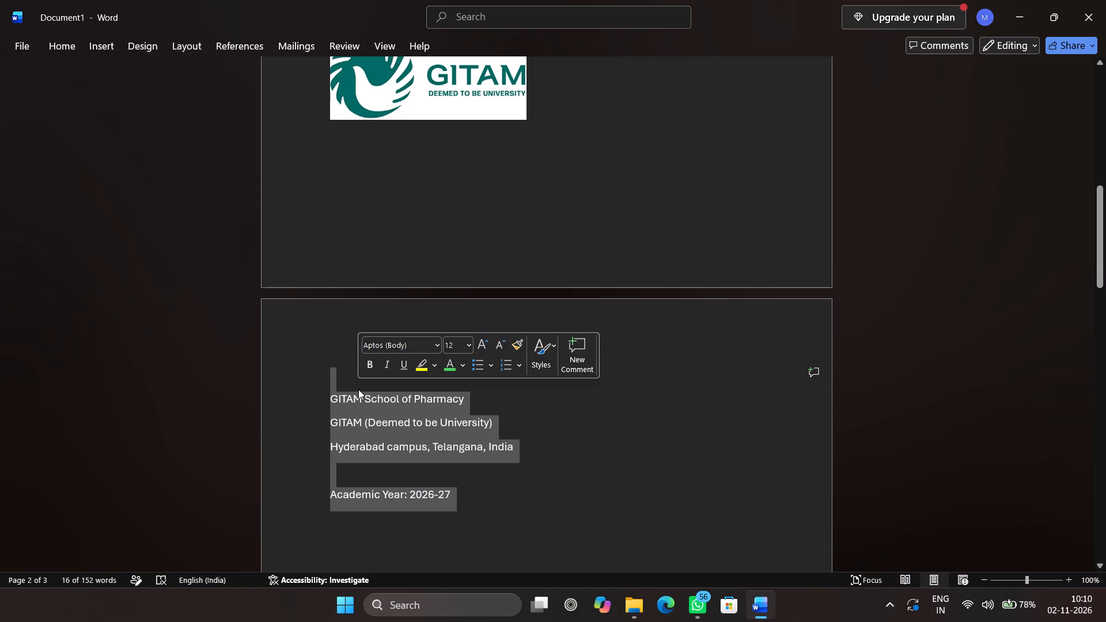
key("ctrl+c")
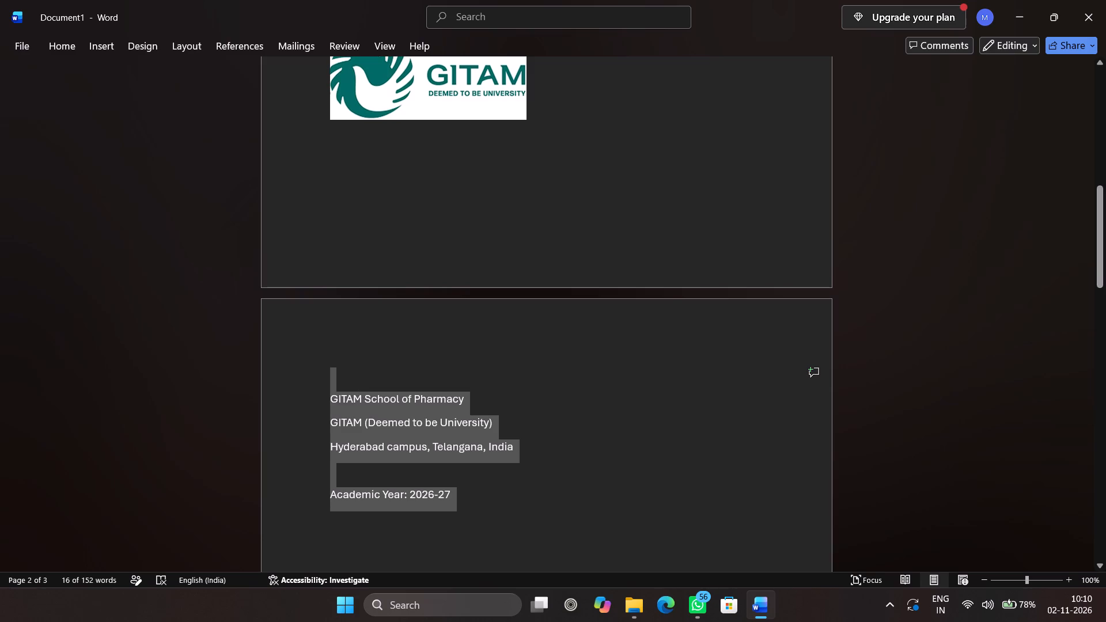
left_click(346, 154)
key("ctrl+v")
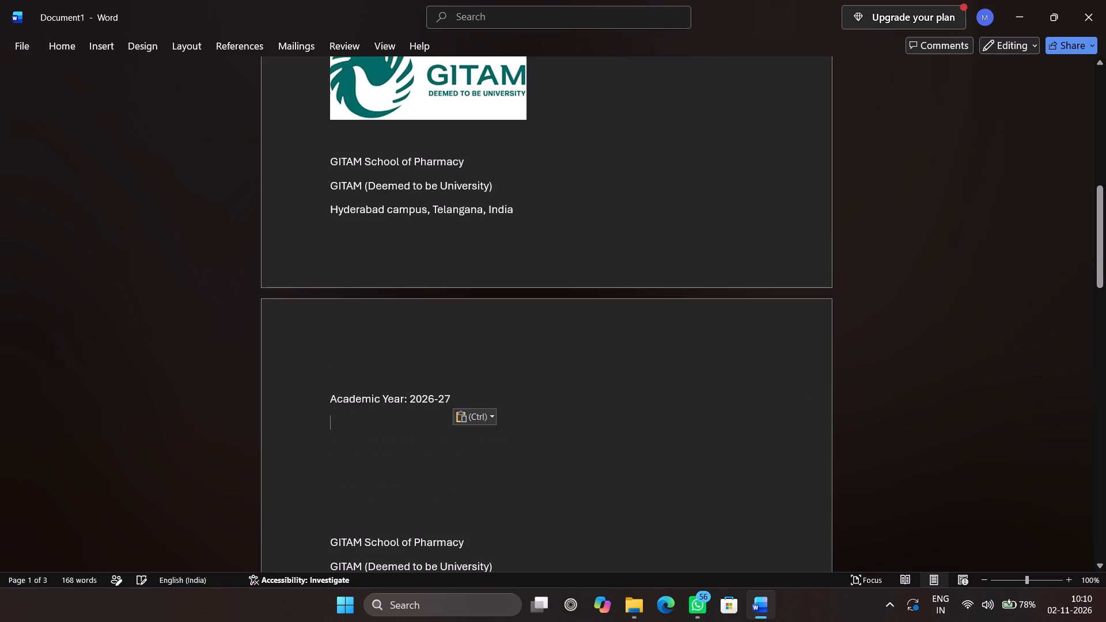
Remove five blank lines from the cover page: two above and two below BACHELOR OF PHARMACY, and one above the GITAM logo.
scroll(475, 234, "up", 2)
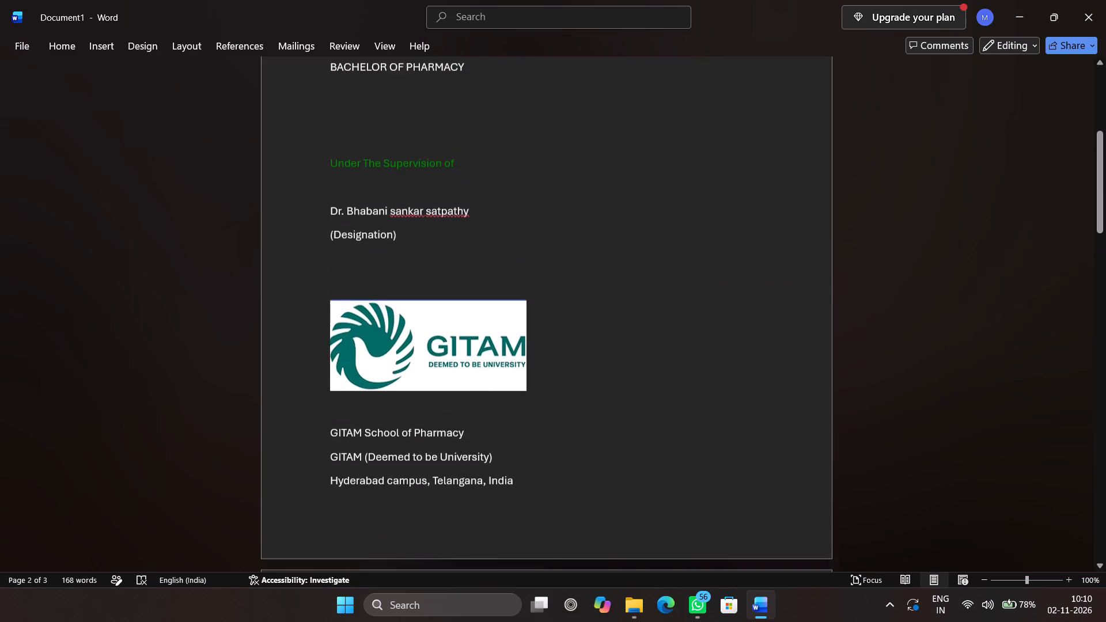
scroll(475, 234, "up", 2)
left_click(334, 433)
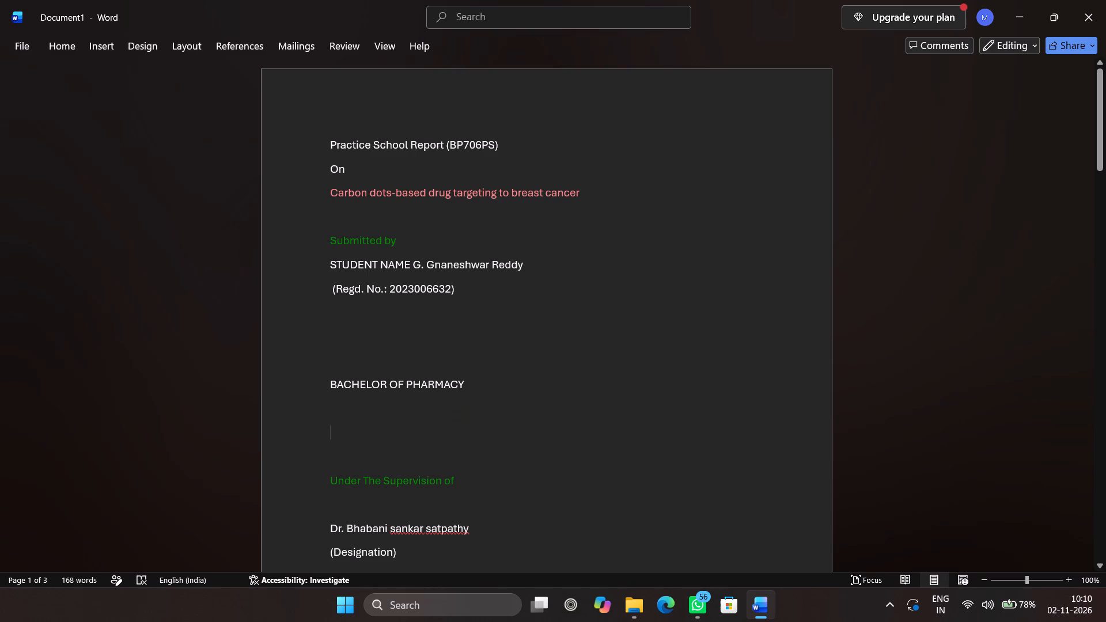
key("BackSpace")
scroll(493, 482, "down", 1)
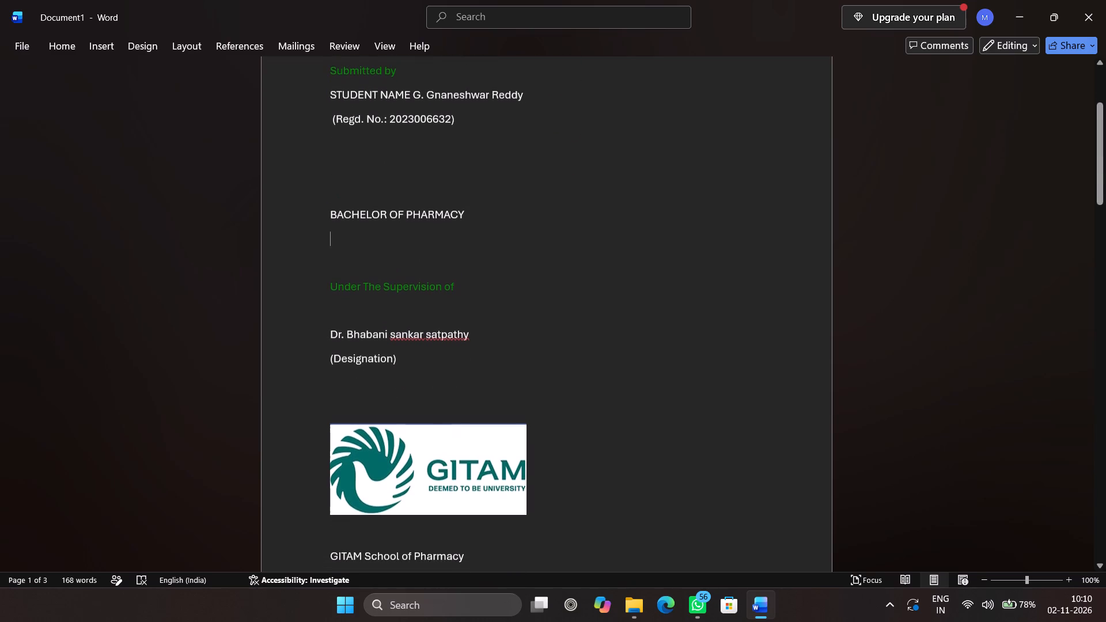
left_click(346, 306)
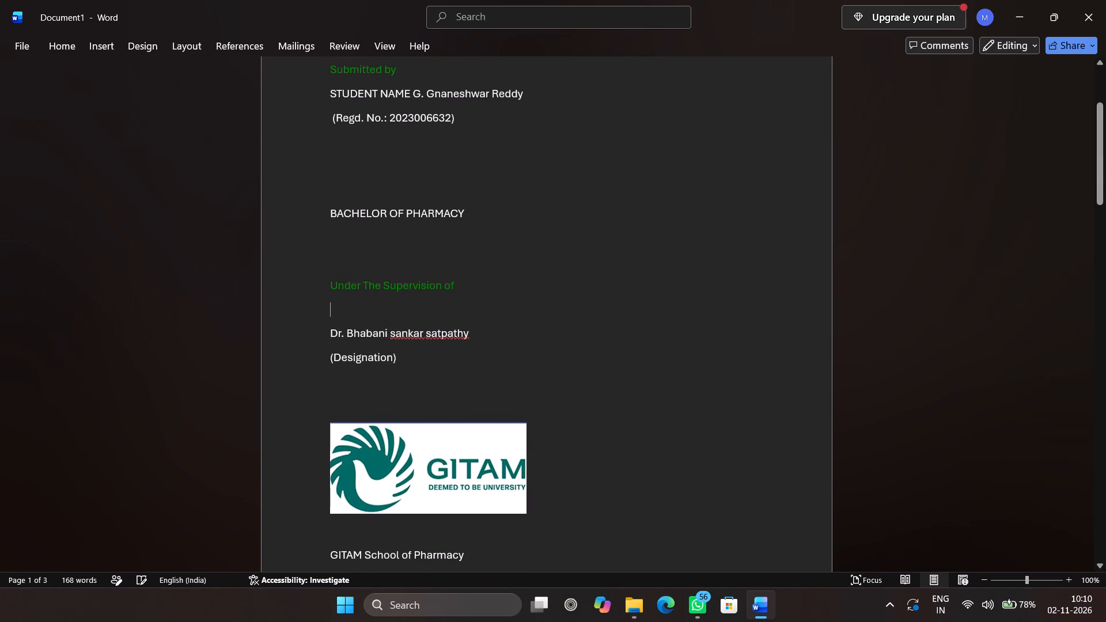
left_click(339, 161)
key("BackSpace")
key("BackSpace")
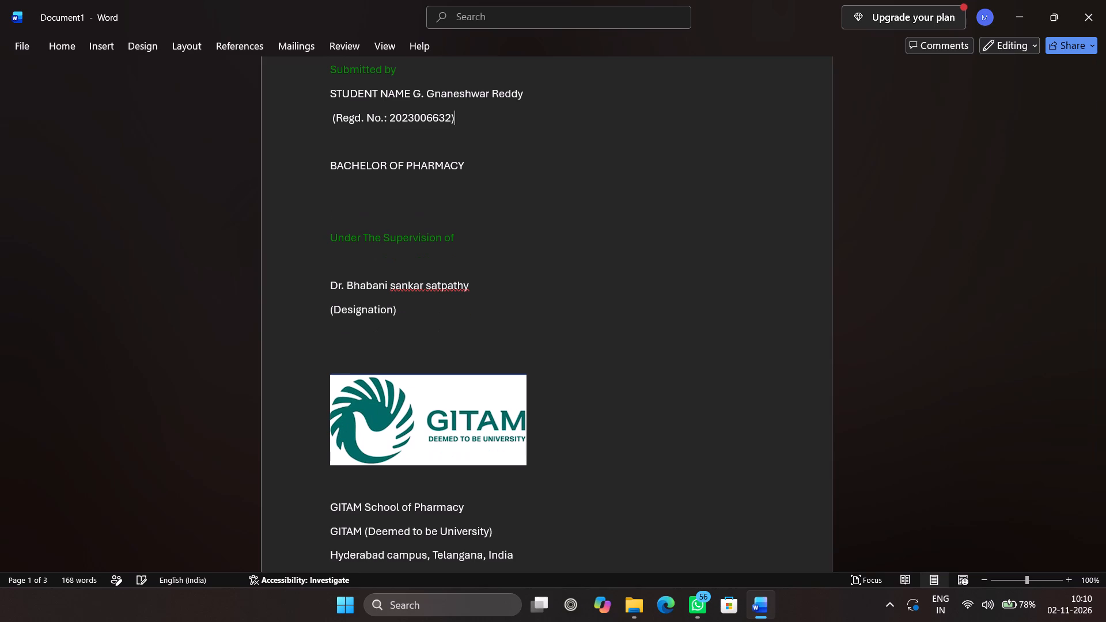
left_click(336, 208)
key("BackSpace")
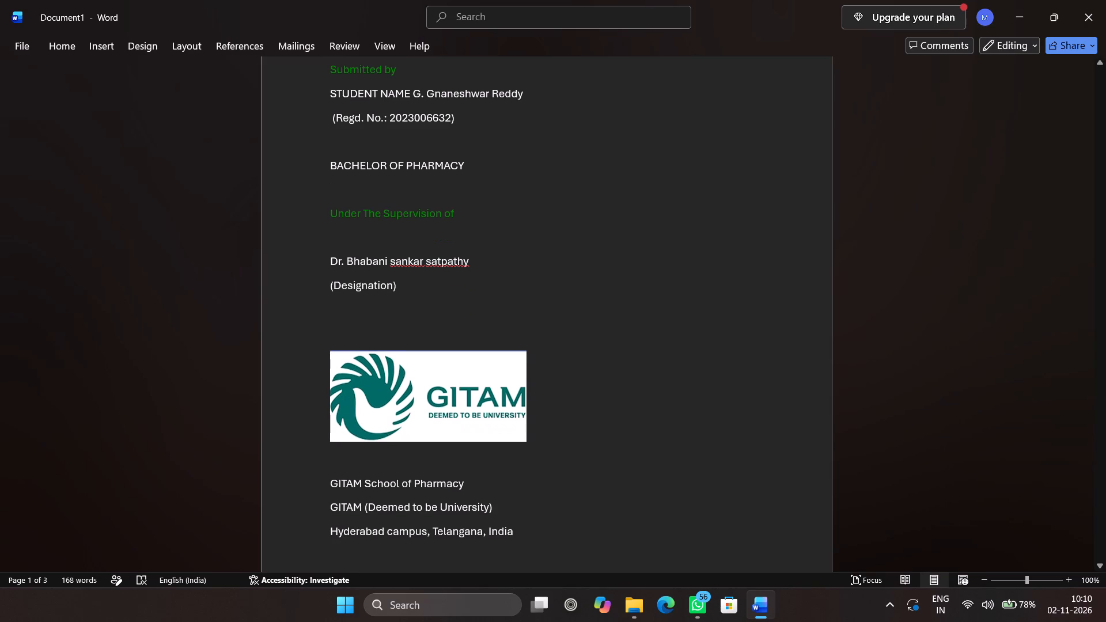
left_click_drag(332, 299, 334, 313)
left_click_drag(334, 313, 362, 319)
left_click(362, 319)
key("BackSpace")
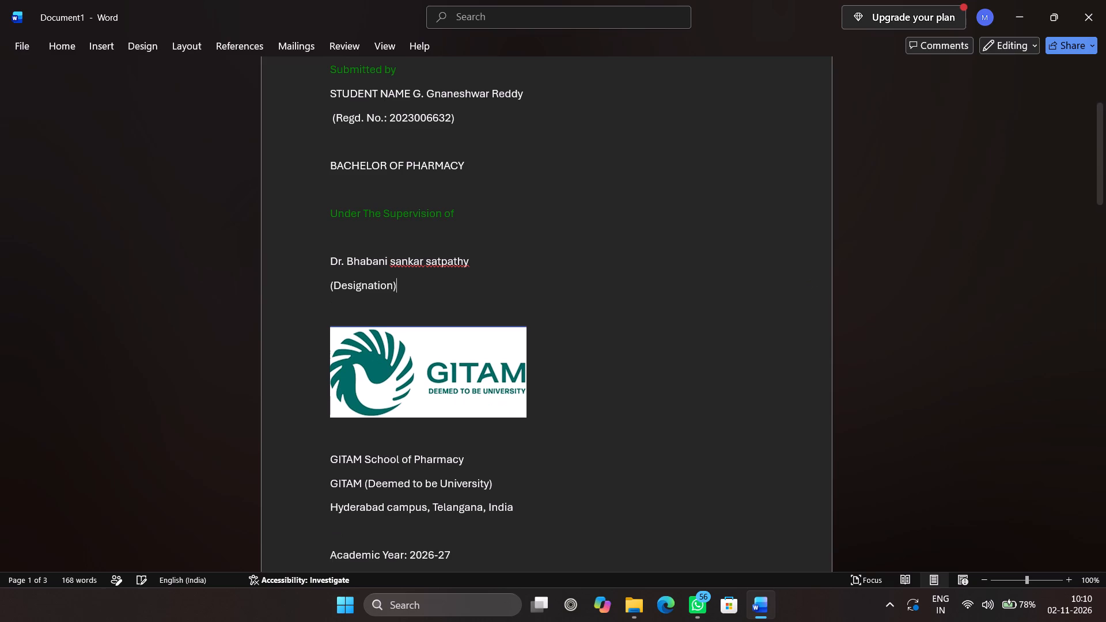
Delete the duplicate block from GITAM School of Pharmacy to Academic Year: 2026-27 above the DECLARATION heading on page 2.
scroll(388, 480, "down", 2)
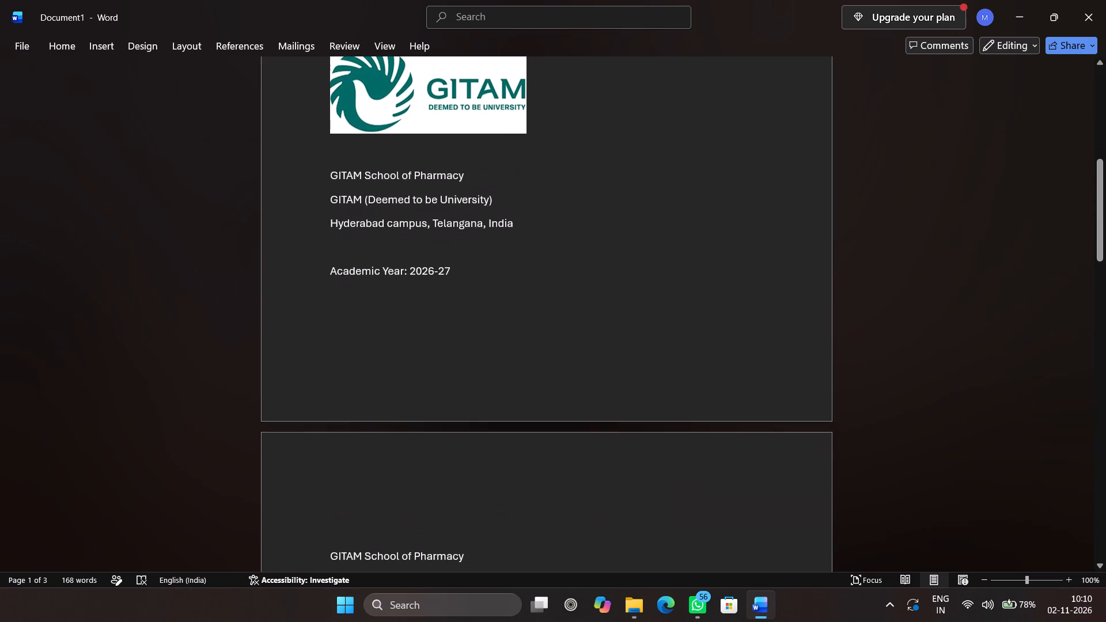
scroll(388, 480, "down", 3)
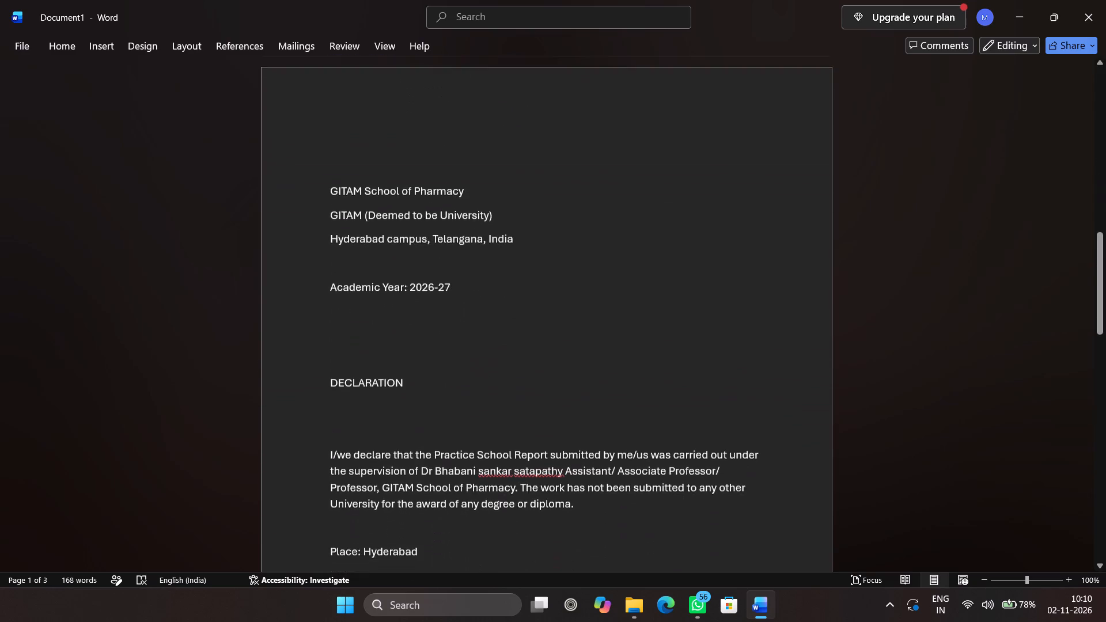
scroll(388, 480, "down", 1)
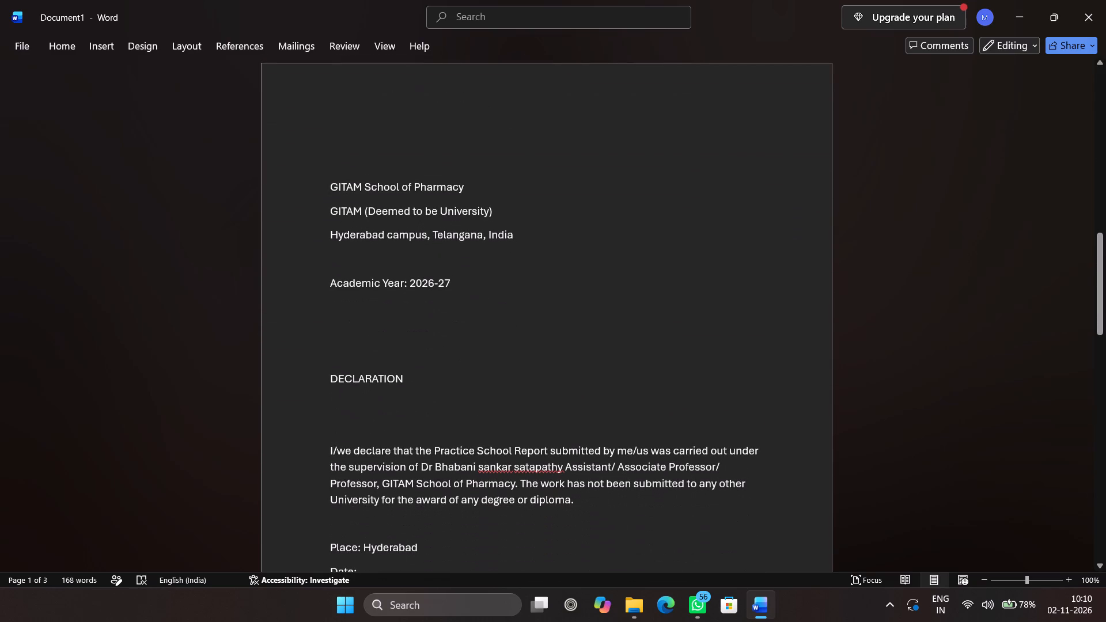
left_click_drag(459, 291, 313, 213)
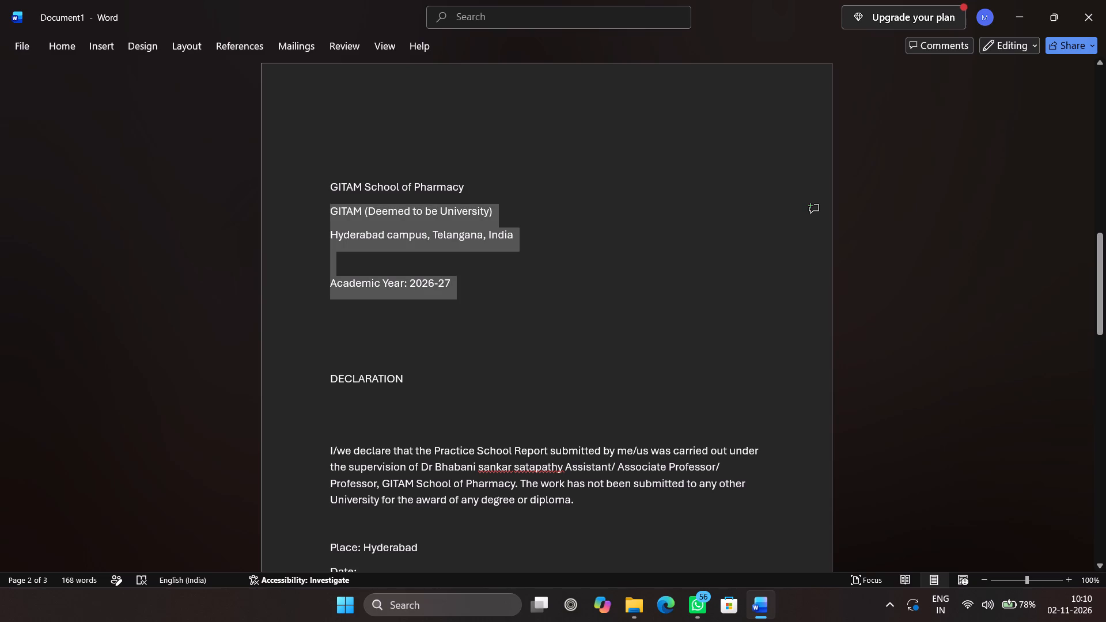
left_click_drag(313, 213, 312, 180)
key("BackSpace")
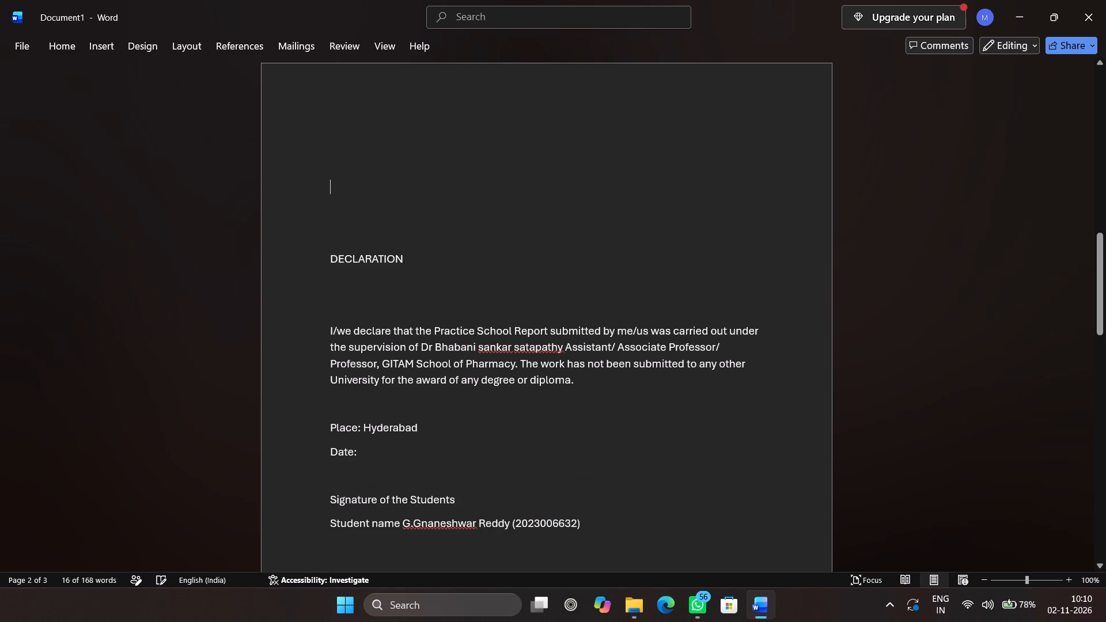
Move the bracketed registration number in the declaration onto its own line below the student name.
scroll(312, 180, "up", 5)
scroll(312, 180, "down", 1)
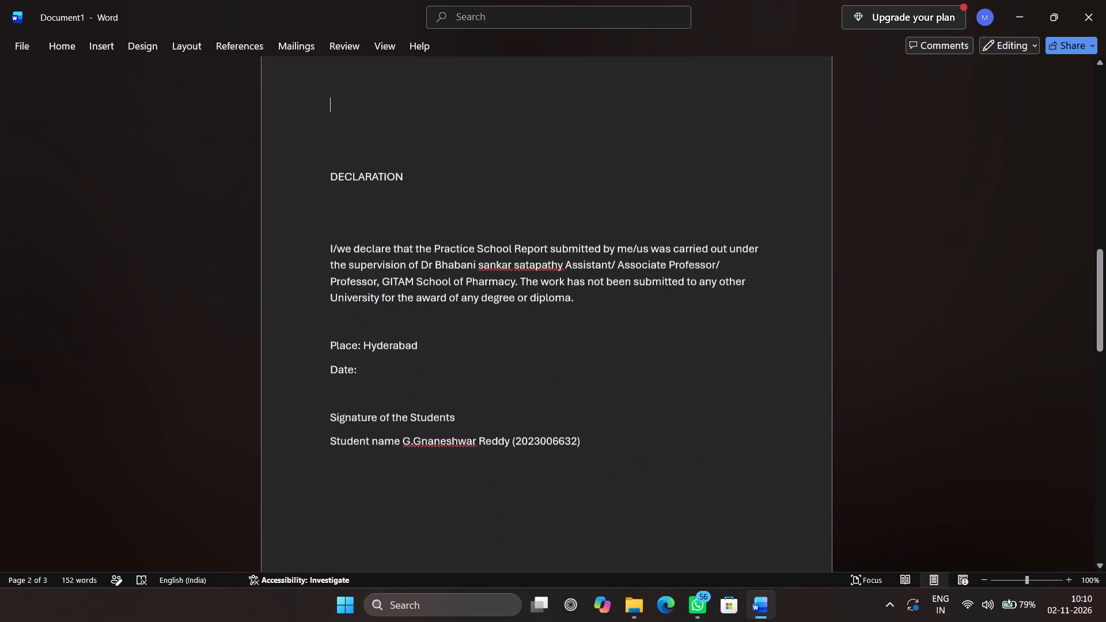
scroll(312, 180, "down", 2)
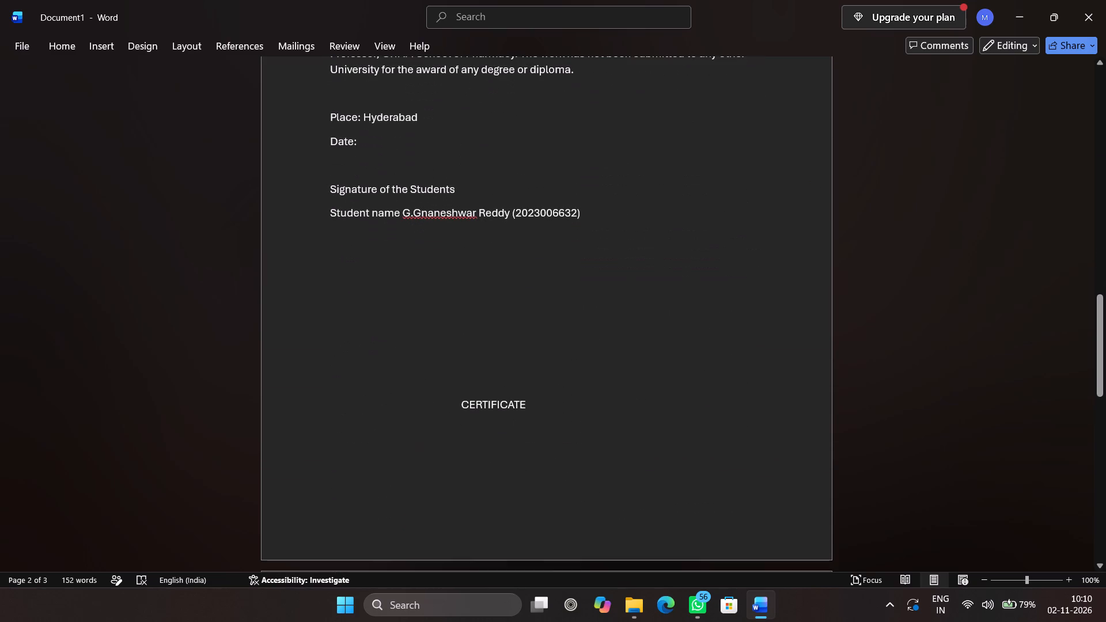
left_click(509, 213)
key("Return")
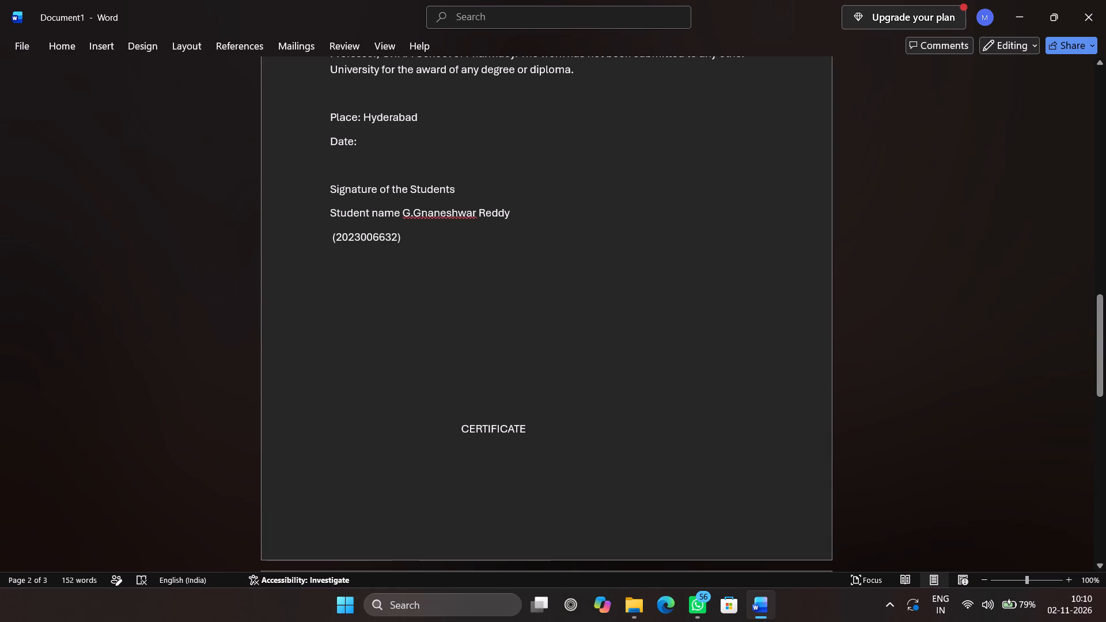
Copy the CERTIFICATE heading from page 2 and insert five blank lines above the certificate paragraph on page 3.
scroll(786, 295, "up", 1)
scroll(786, 295, "down", 1)
scroll(786, 295, "up", 1)
scroll(786, 295, "down", 1)
scroll(786, 295, "up", 1)
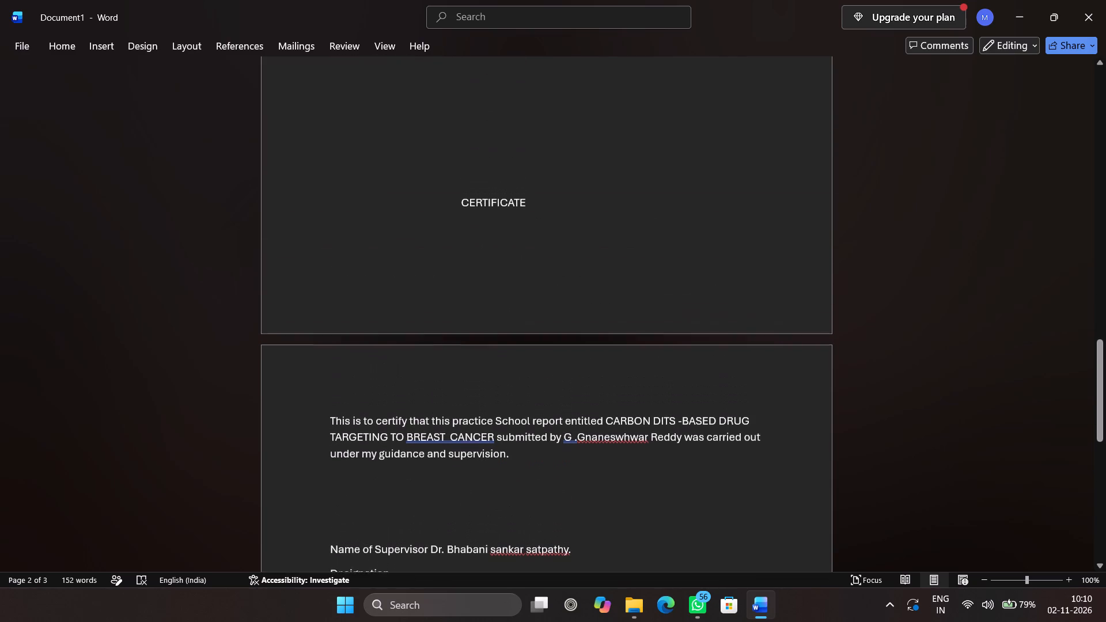
scroll(786, 295, "up", 1)
left_click_drag(527, 200, 412, 211)
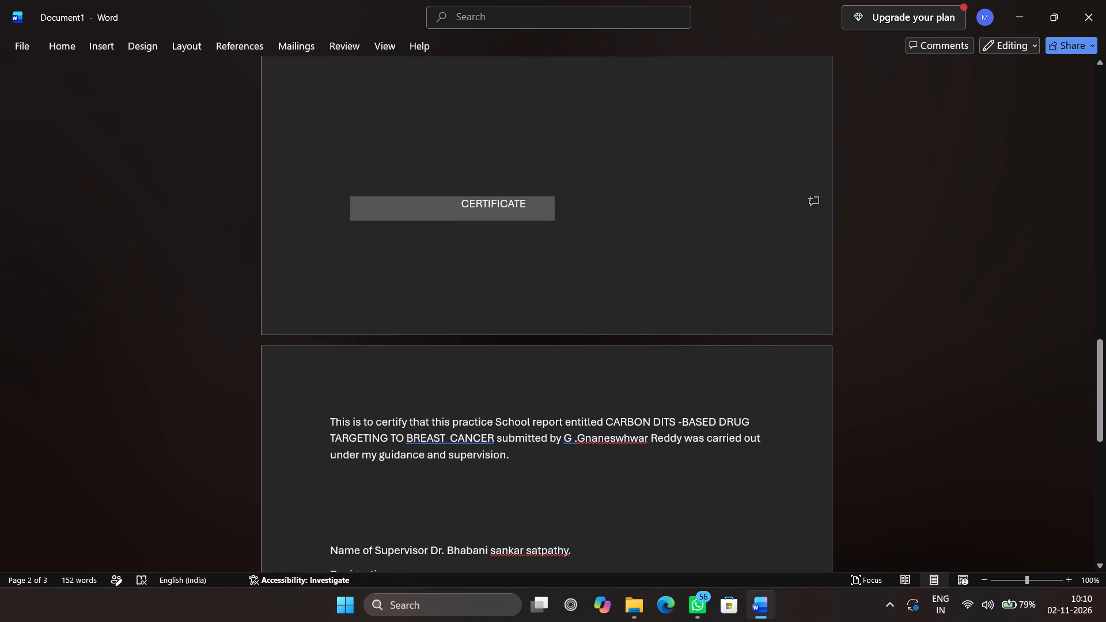
left_click_drag(412, 211, 396, 206)
key("ctrl+c")
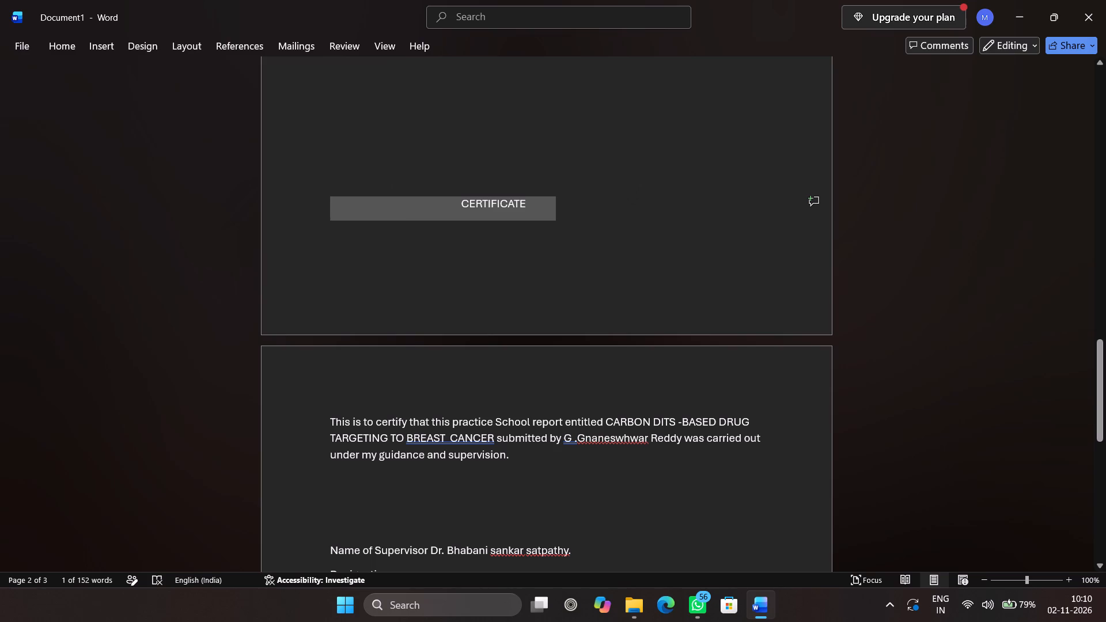
left_click(510, 380)
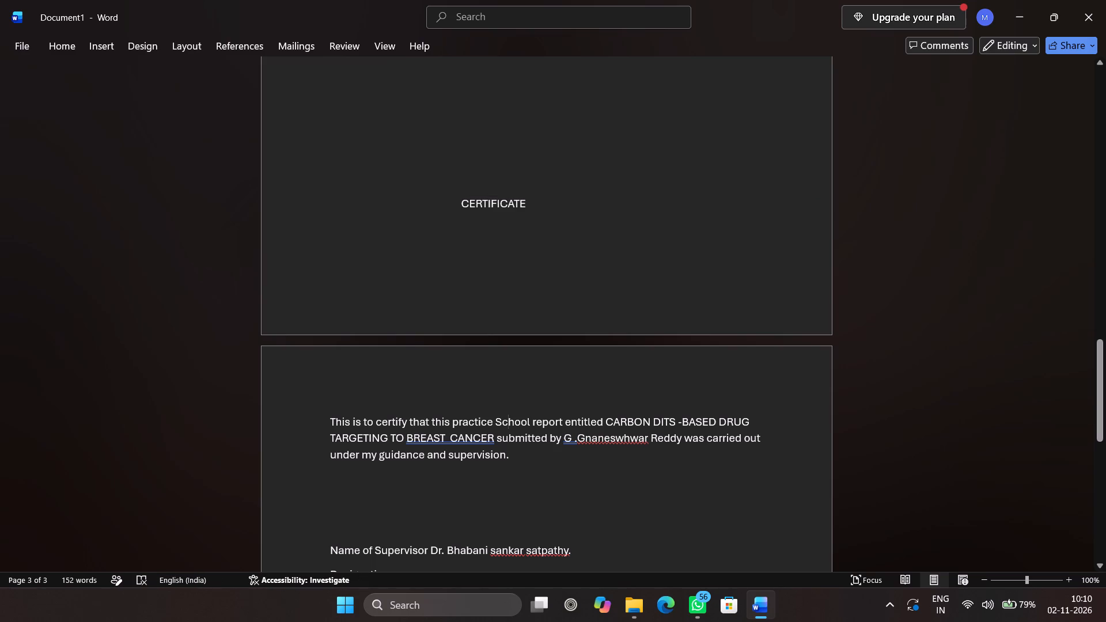
left_click(325, 405)
key("Return")
key("Return")
key("Return")
key("Return")
key("Return")
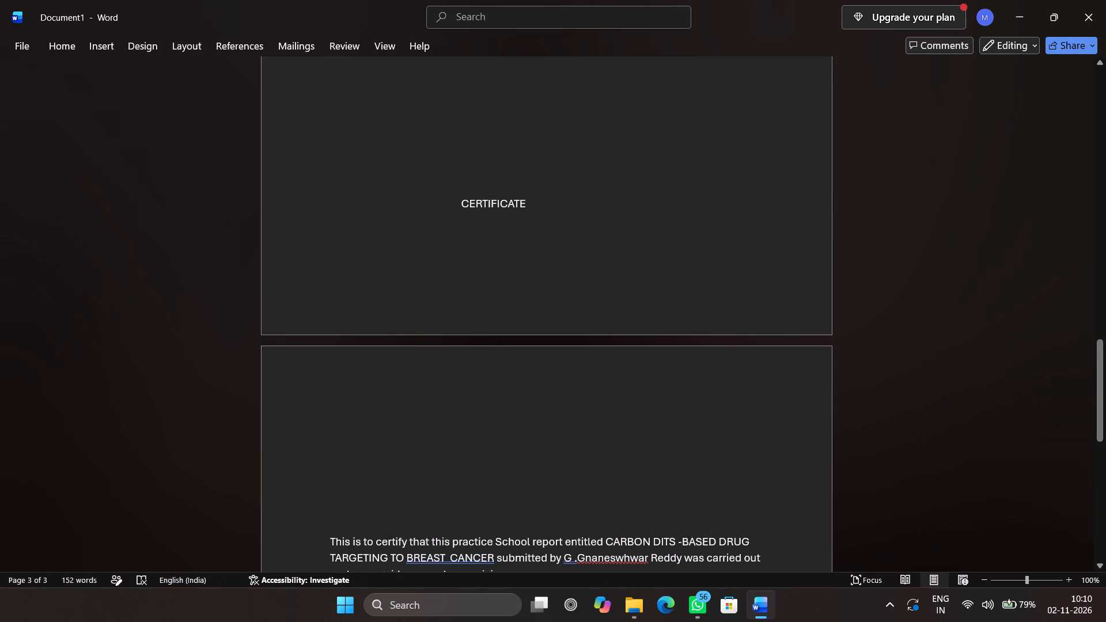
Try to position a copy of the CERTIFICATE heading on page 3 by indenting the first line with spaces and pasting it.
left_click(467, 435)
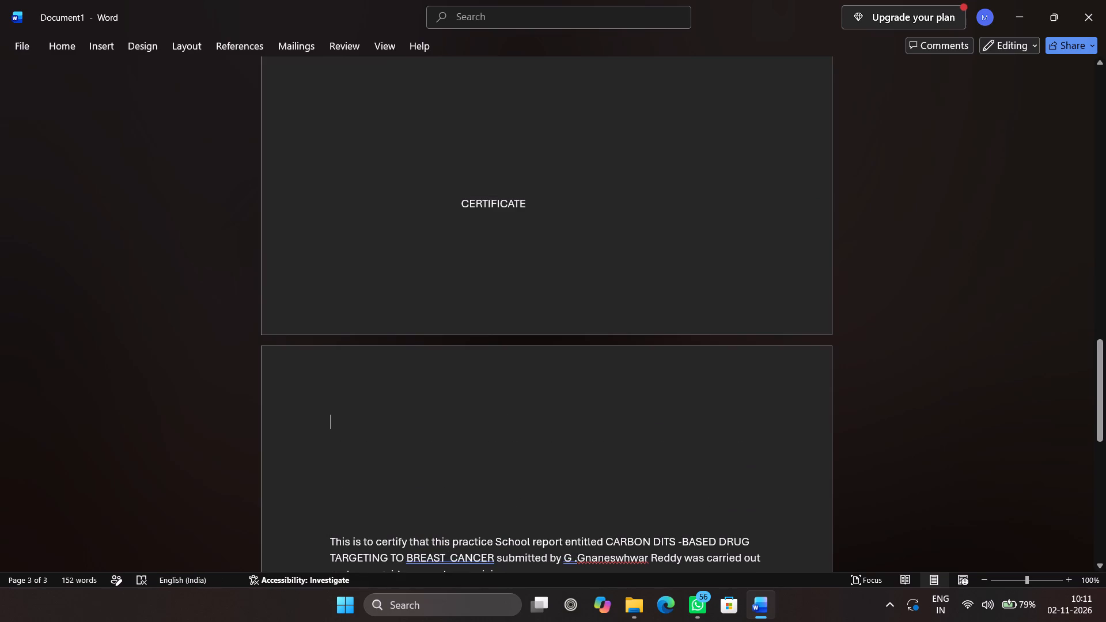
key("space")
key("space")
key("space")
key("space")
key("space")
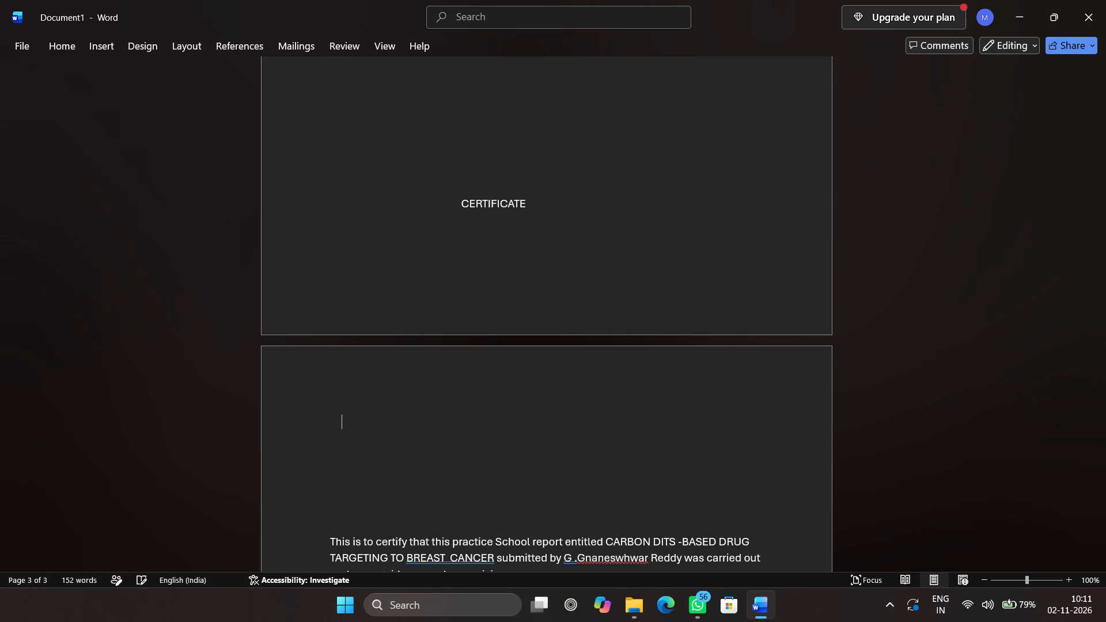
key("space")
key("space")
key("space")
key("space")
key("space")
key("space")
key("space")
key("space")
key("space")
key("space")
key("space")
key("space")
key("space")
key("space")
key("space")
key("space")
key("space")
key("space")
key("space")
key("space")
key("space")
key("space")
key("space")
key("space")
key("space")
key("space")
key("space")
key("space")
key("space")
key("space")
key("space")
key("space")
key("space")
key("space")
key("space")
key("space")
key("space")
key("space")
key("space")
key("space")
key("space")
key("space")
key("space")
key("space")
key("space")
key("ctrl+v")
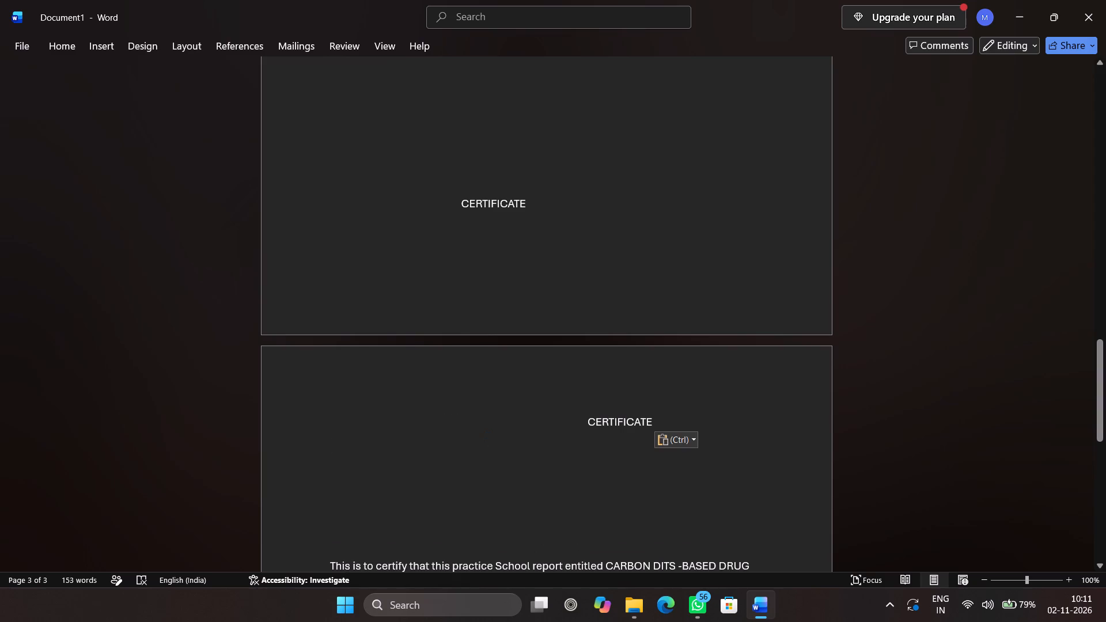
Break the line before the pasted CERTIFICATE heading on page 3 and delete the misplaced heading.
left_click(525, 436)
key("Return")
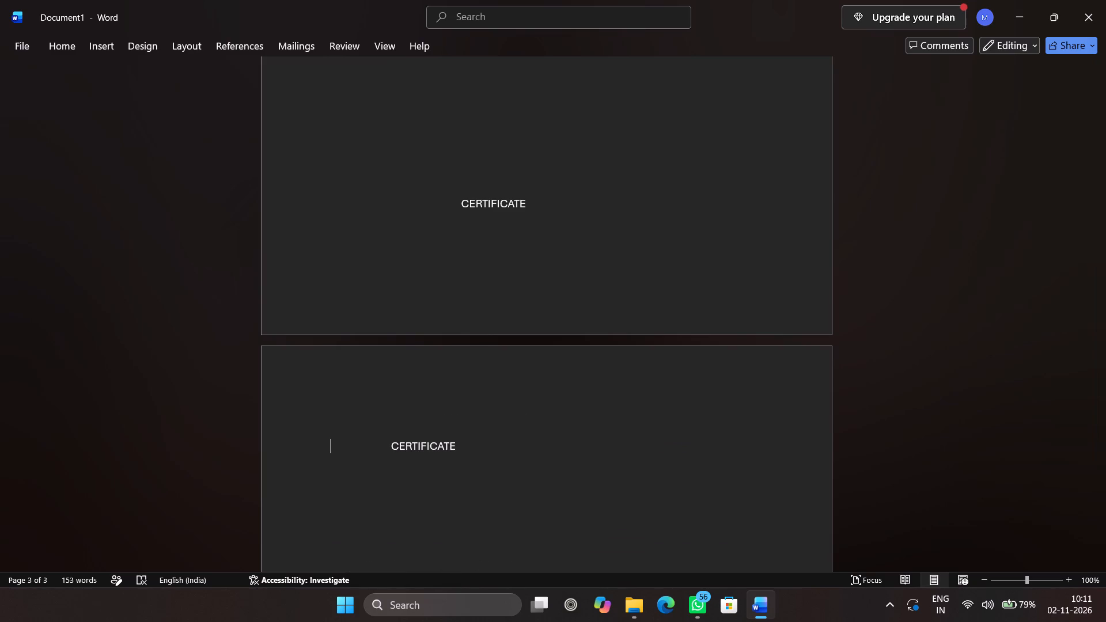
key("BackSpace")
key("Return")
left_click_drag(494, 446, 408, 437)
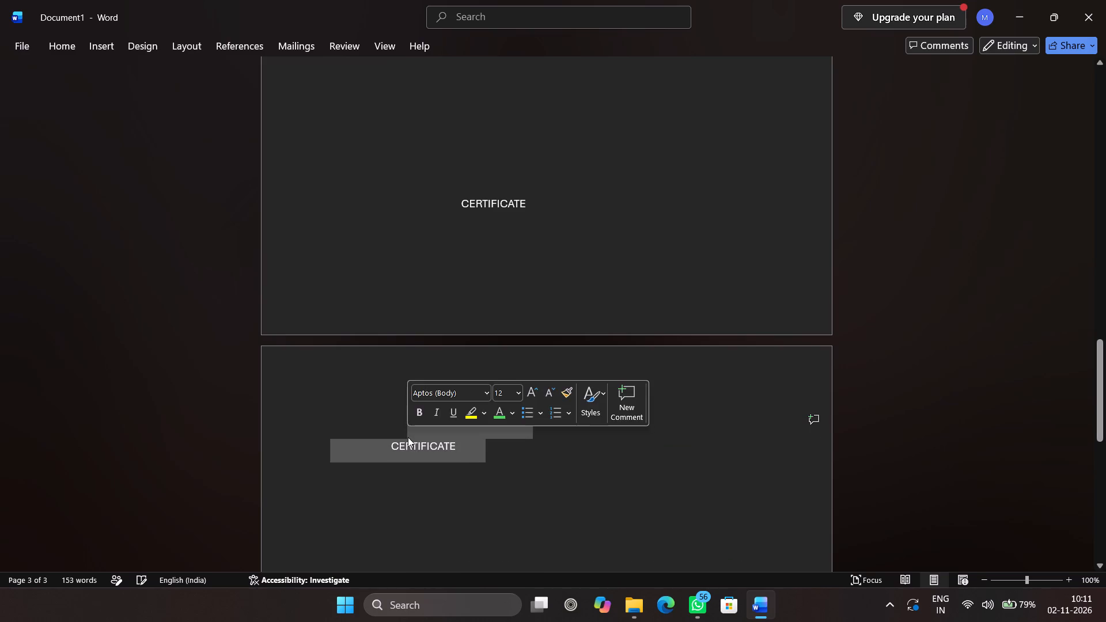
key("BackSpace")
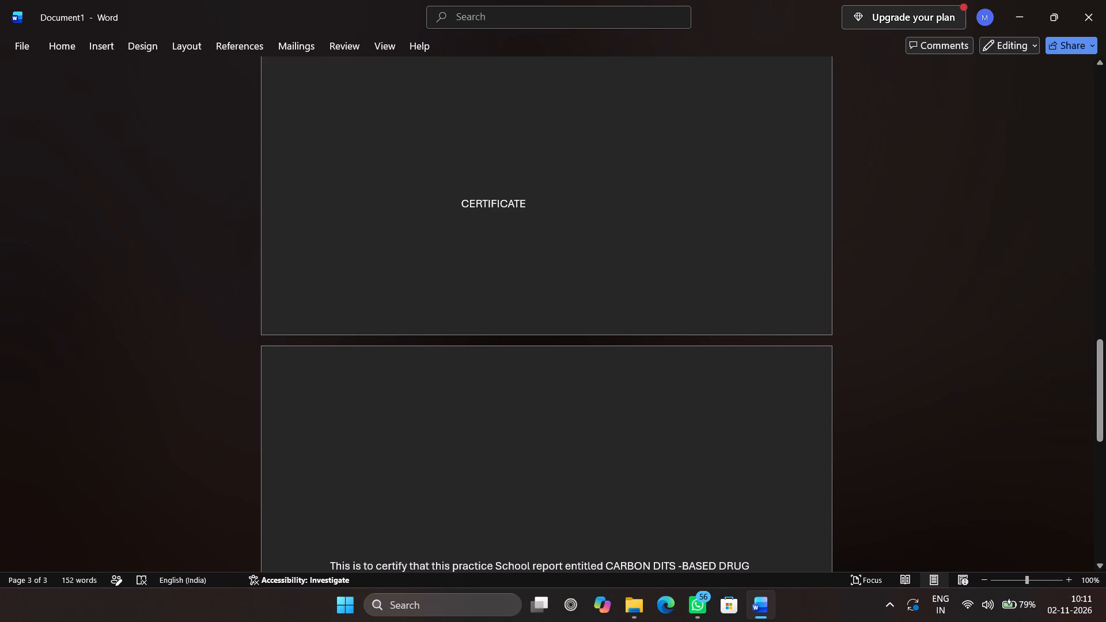
Paste the copied CERTIFICATE heading on the second line of page 3, above the certificate paragraph.
left_click(491, 450)
key("ctrl+v")
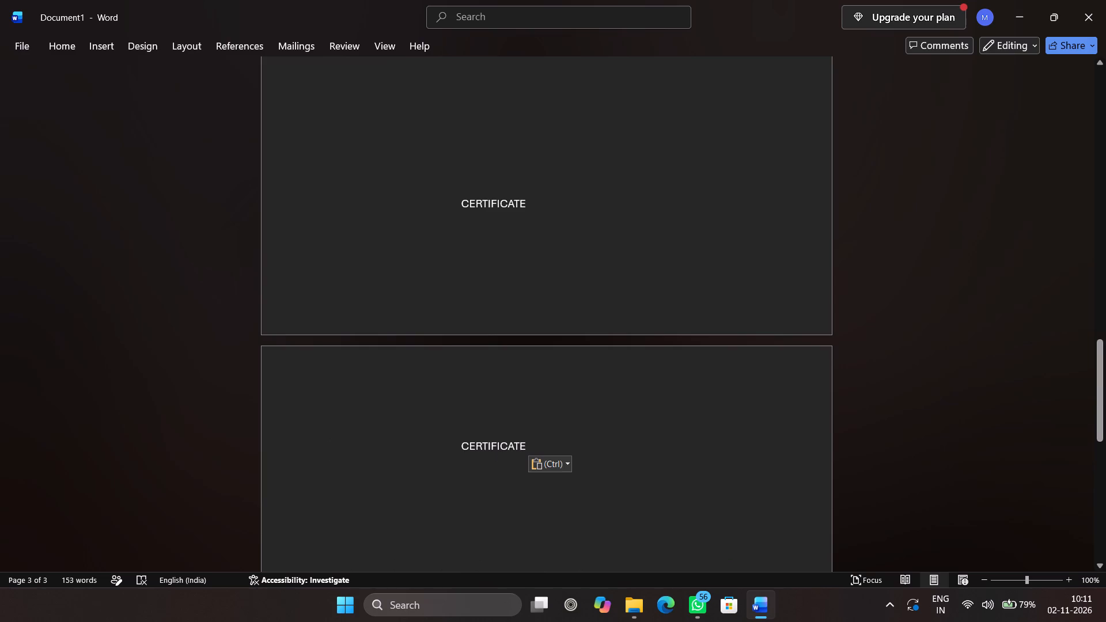
Reduce the gap between the CERTIFICATE heading and the certificate paragraph on page 3 by three blank lines.
scroll(614, 469, "down", 1)
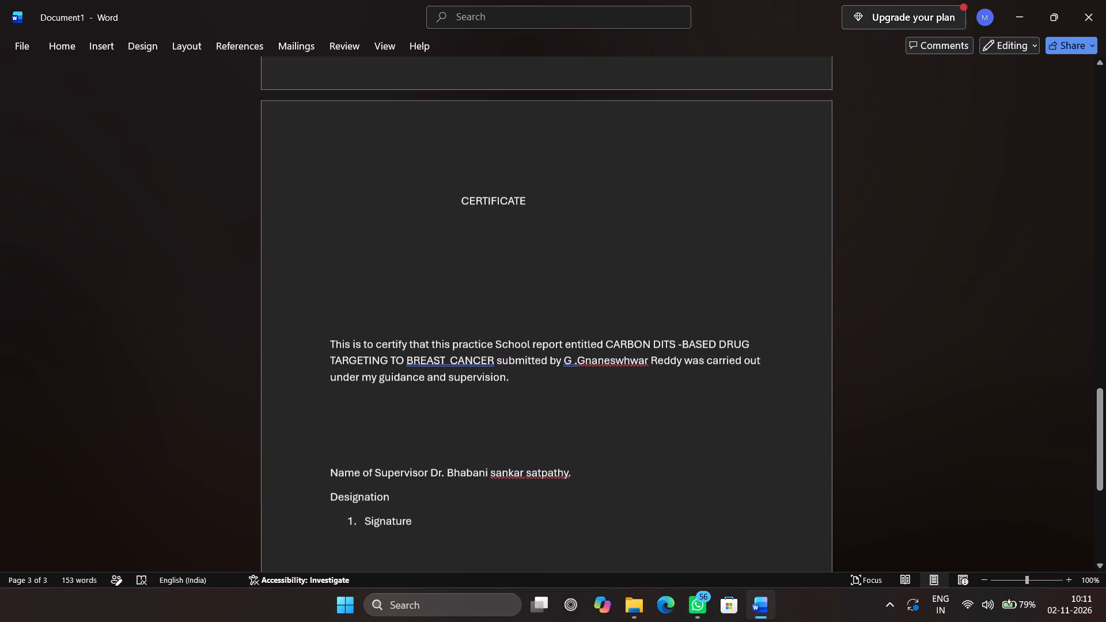
left_click(334, 260)
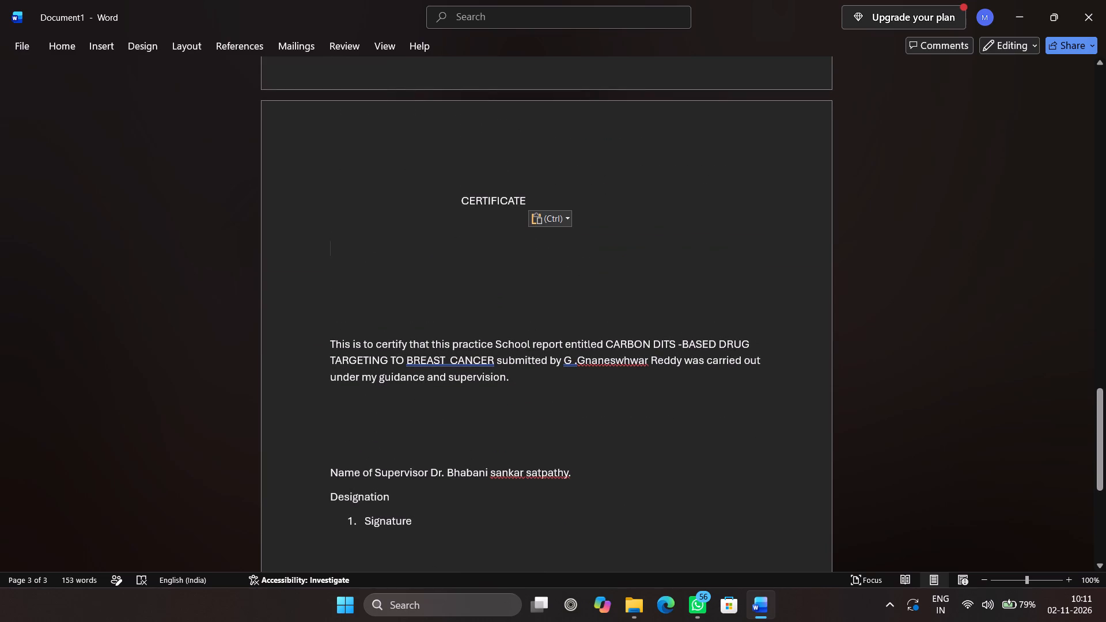
left_click(337, 285)
key("Return")
key("BackSpace")
key("BackSpace")
key("BackSpace")
key("BackSpace")
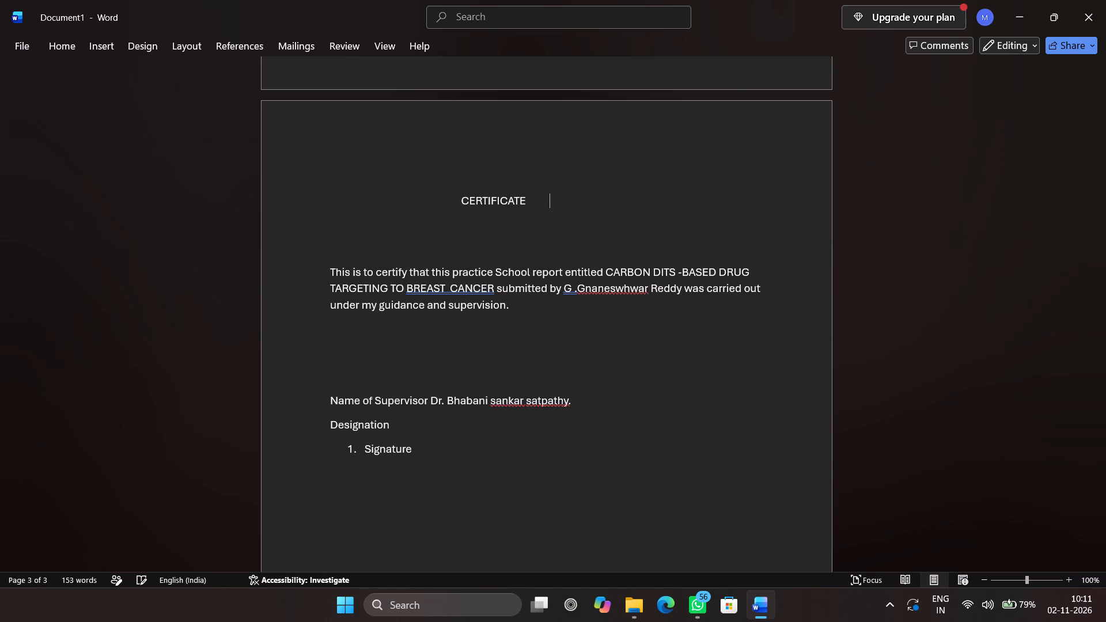
key("BackSpace")
Delete the original CERTIFICATE heading from the lower part of page 2, below the declaration.
scroll(337, 285, "up", 2)
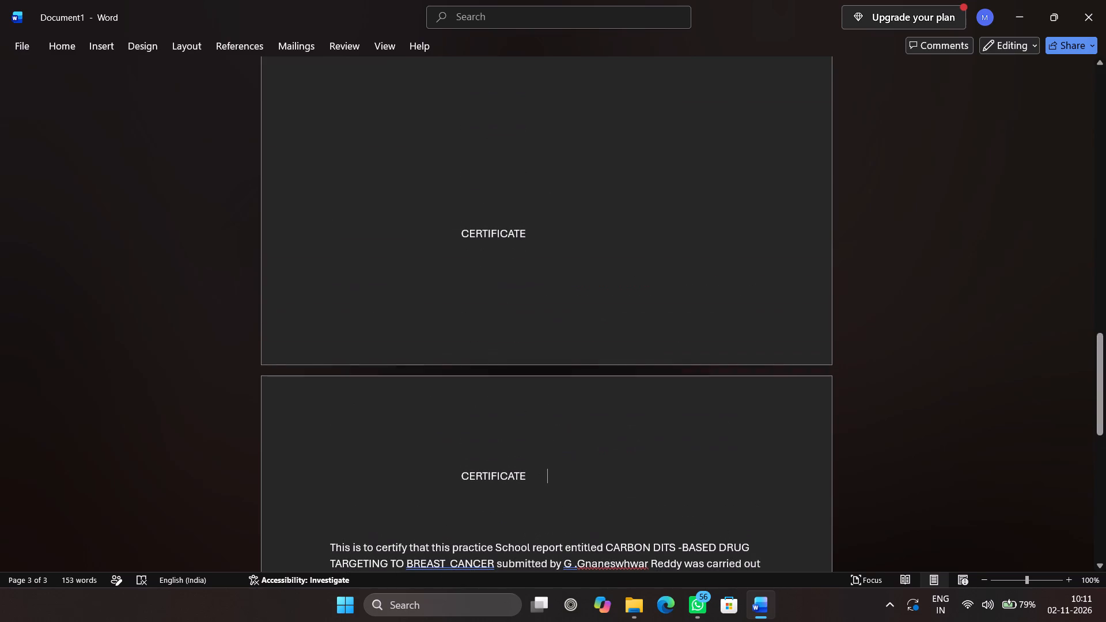
left_click(541, 232)
key("BackSpace")
key("BackSpace")
key("BackSpace")
key("BackSpace")
key("BackSpace")
key("BackSpace")
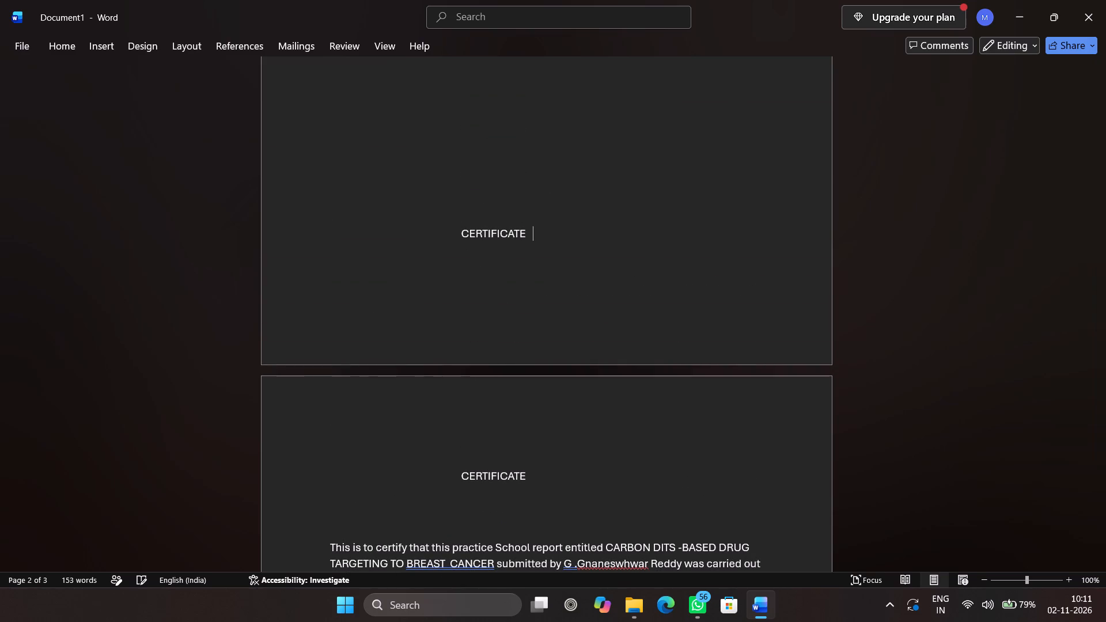
key("BackSpace")
key("BackSpace")
key("BackSpace")
key("BackSpace")
key("BackSpace")
key("BackSpace")
key("BackSpace")
key("BackSpace")
key("BackSpace")
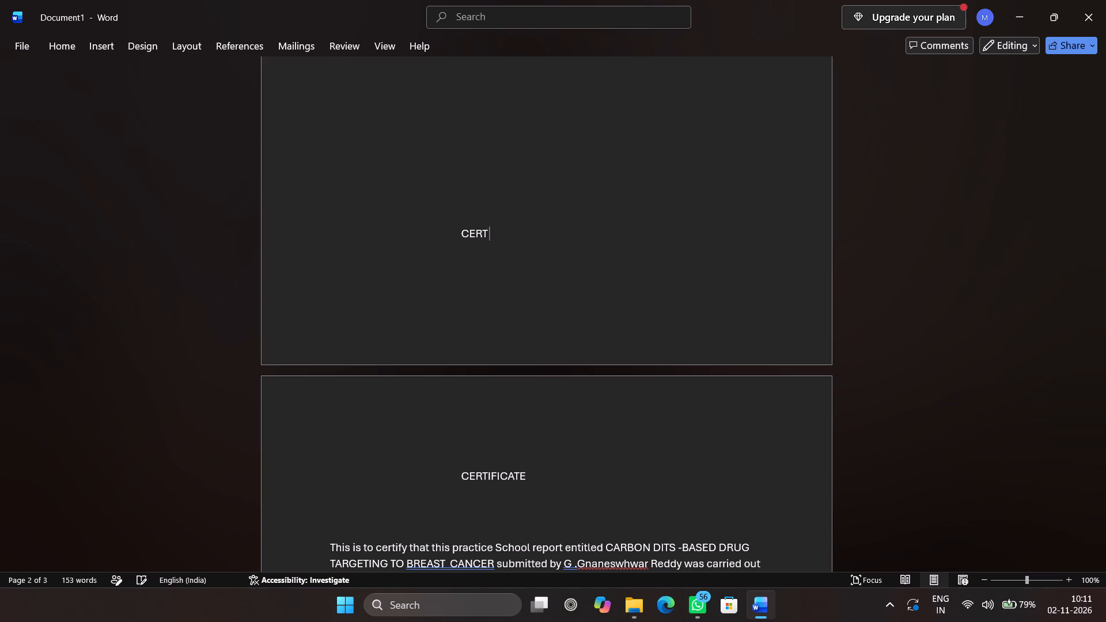
key("BackSpace")
key("BackSpace")
key("BackSpace")
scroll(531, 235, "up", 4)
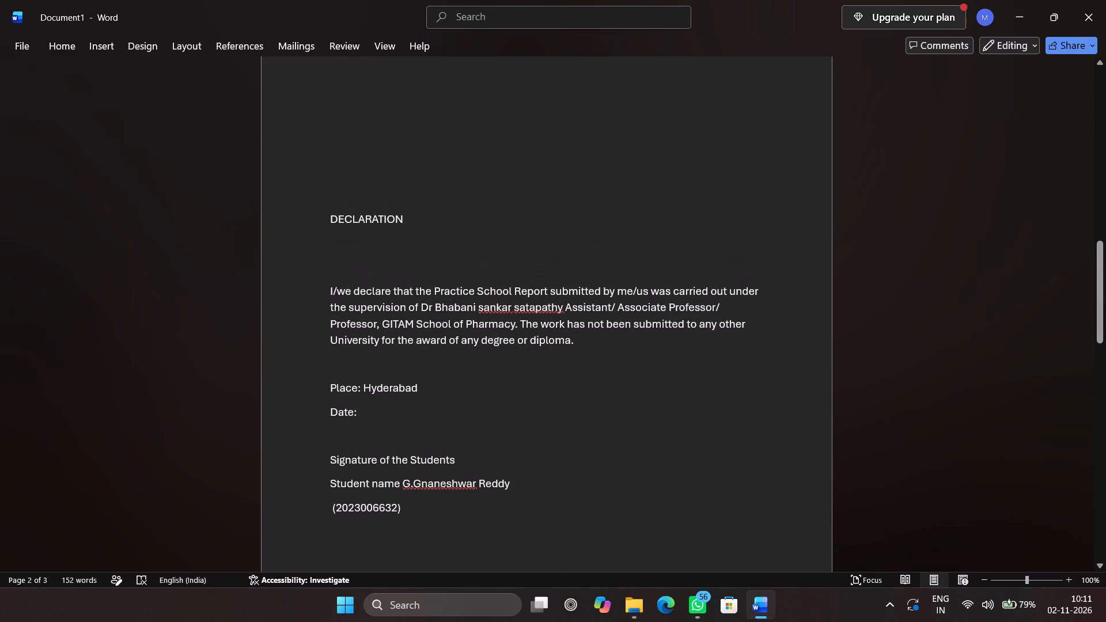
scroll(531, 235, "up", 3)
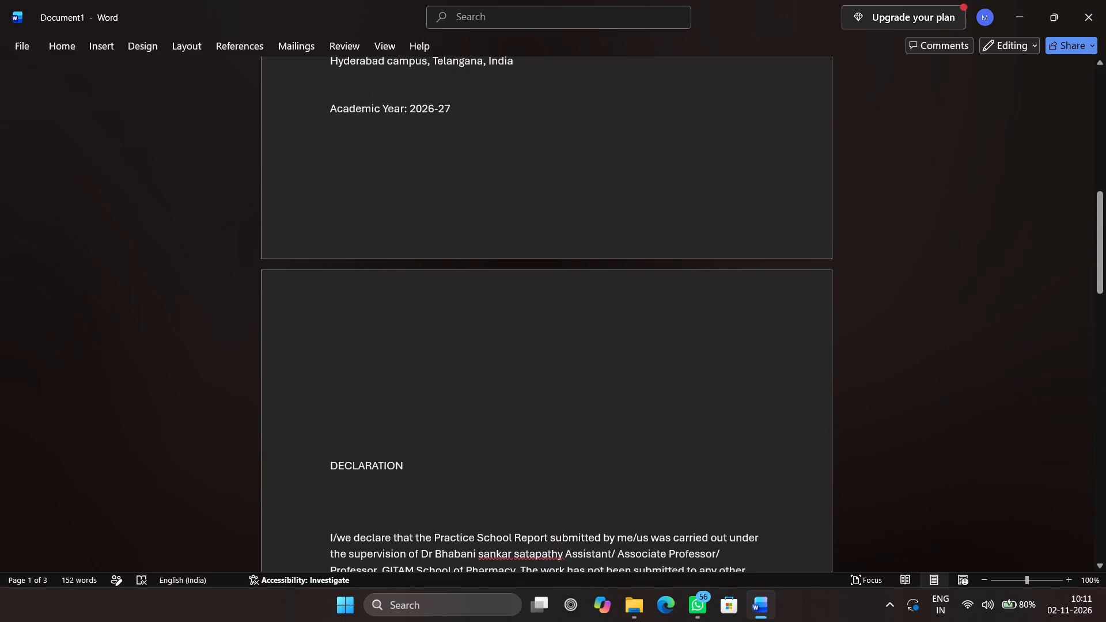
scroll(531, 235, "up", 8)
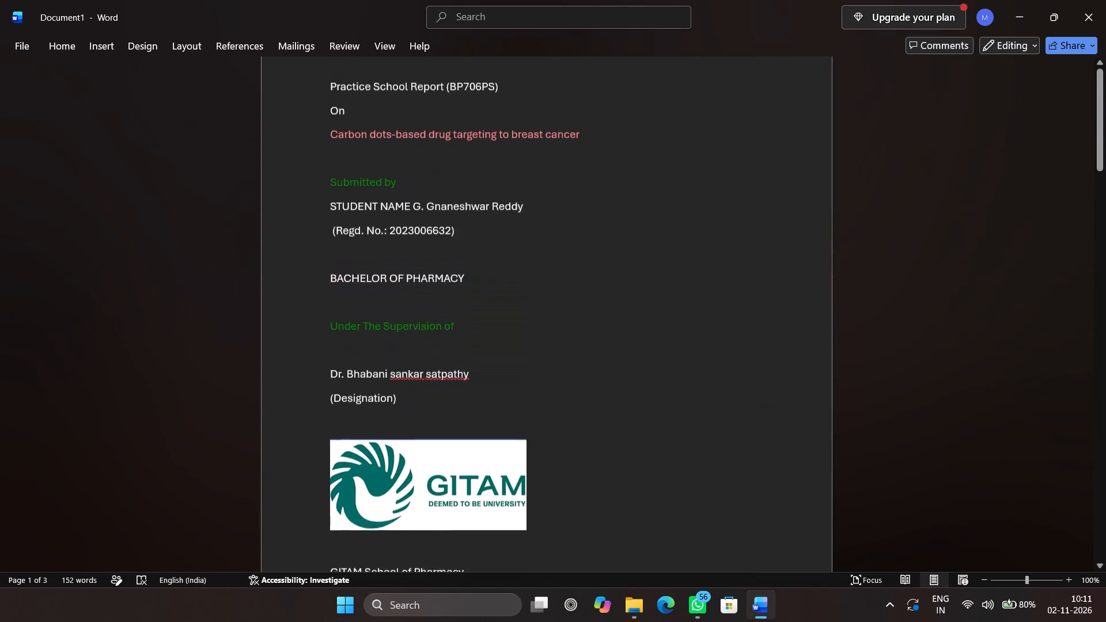
Break the Practice School Report title on the cover page so that (BP706PS) sits on its own line.
scroll(531, 235, "up", 5)
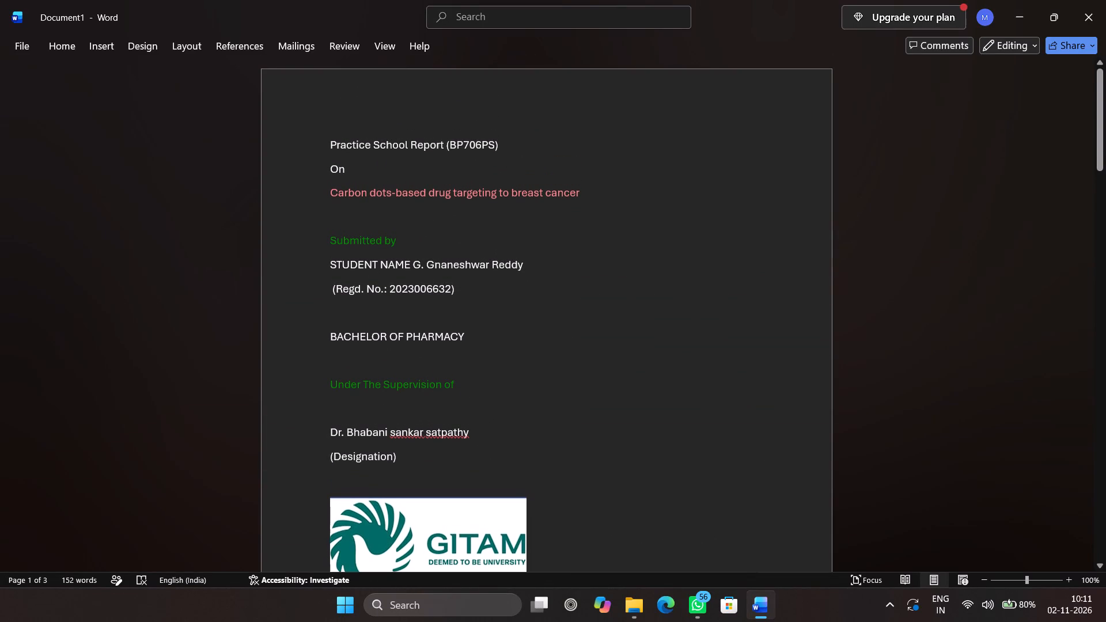
left_click(445, 145)
key("Return")
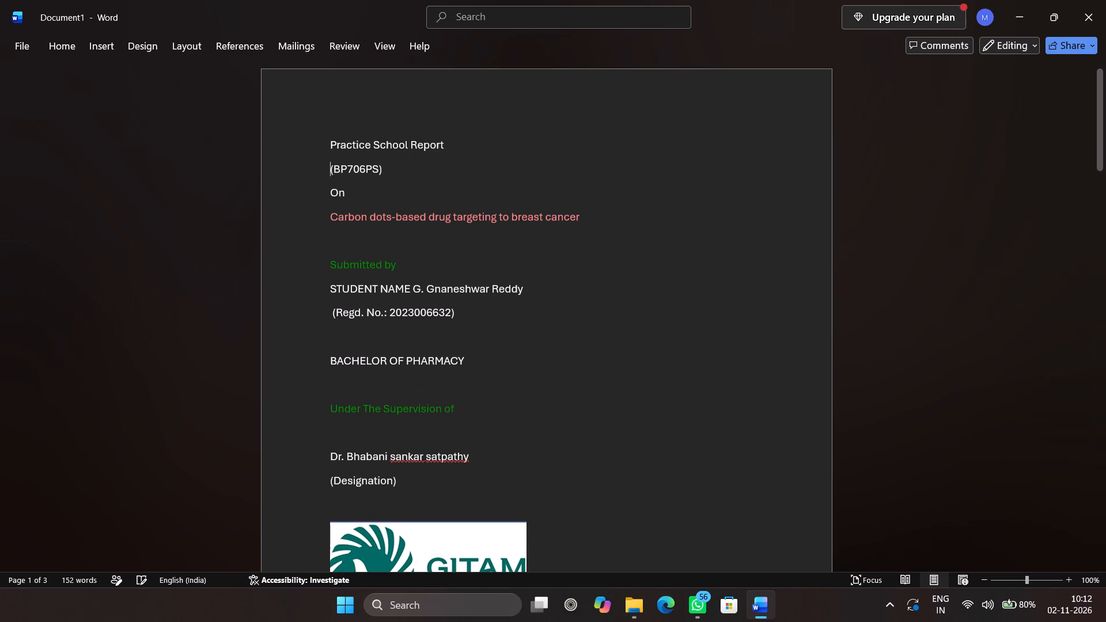
Look over the layout of the cover page and the declaration page.
scroll(563, 175, "down", 1)
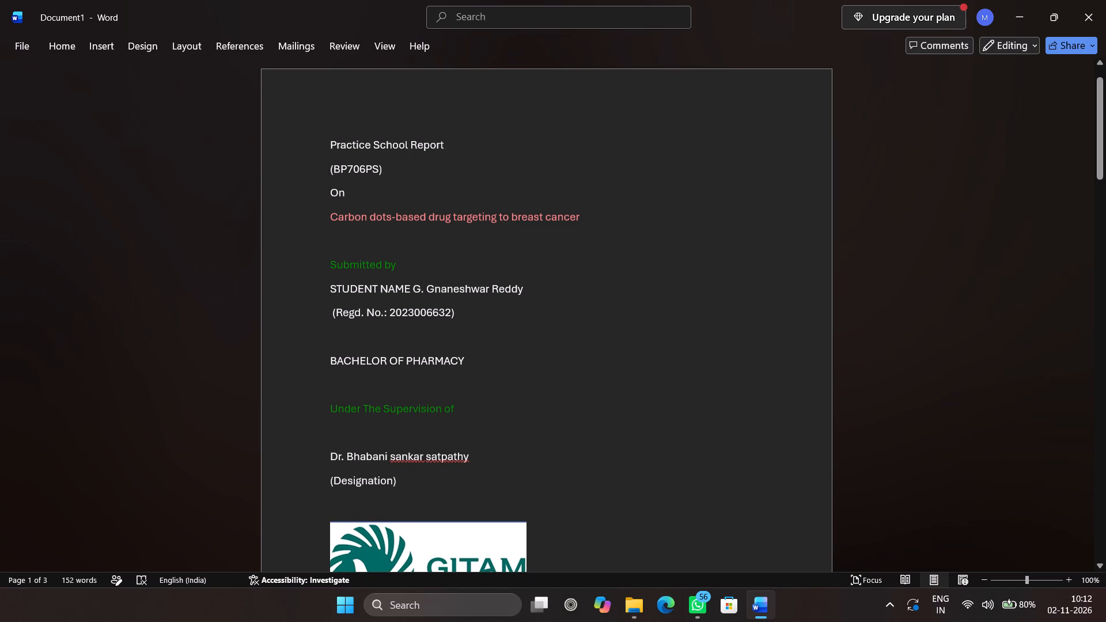
scroll(563, 175, "down", 4)
scroll(563, 175, "up", 1)
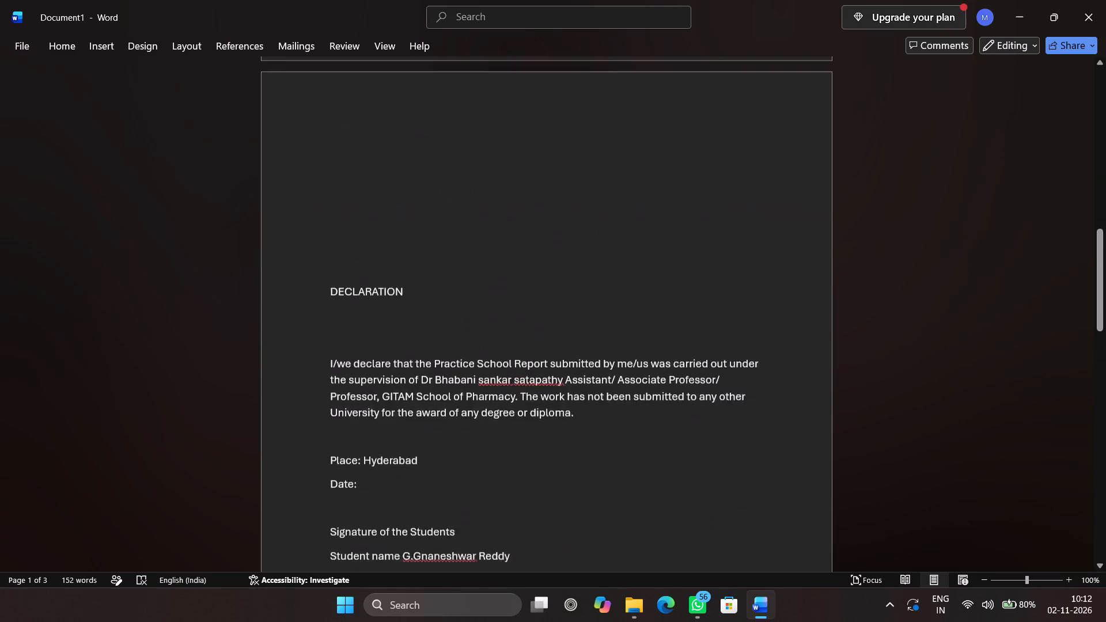
scroll(563, 175, "up", 2)
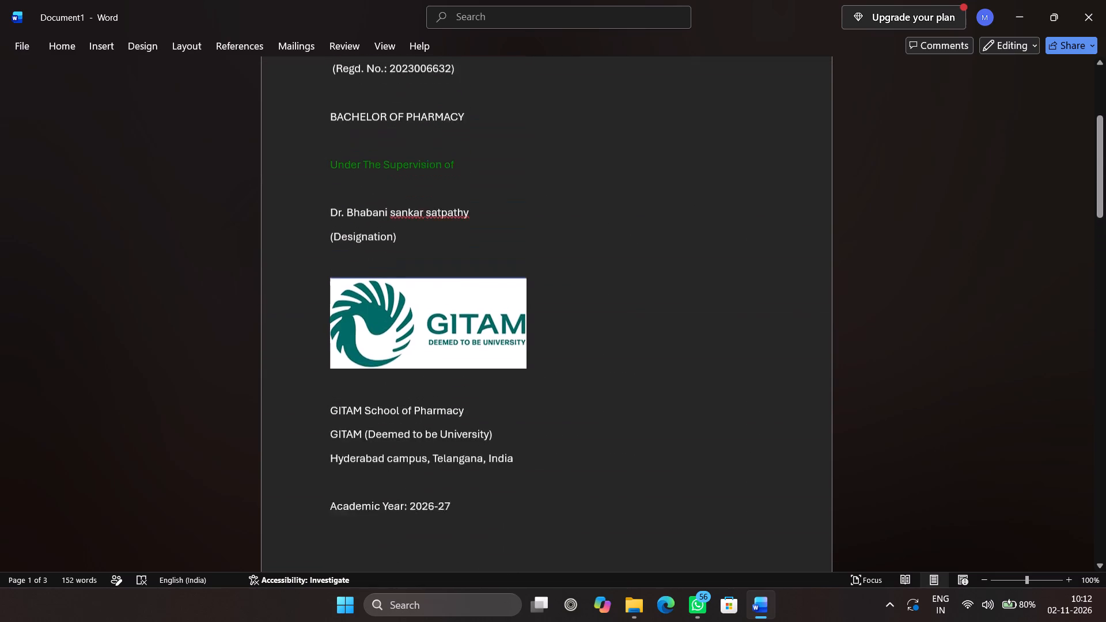
scroll(563, 175, "up", 2)
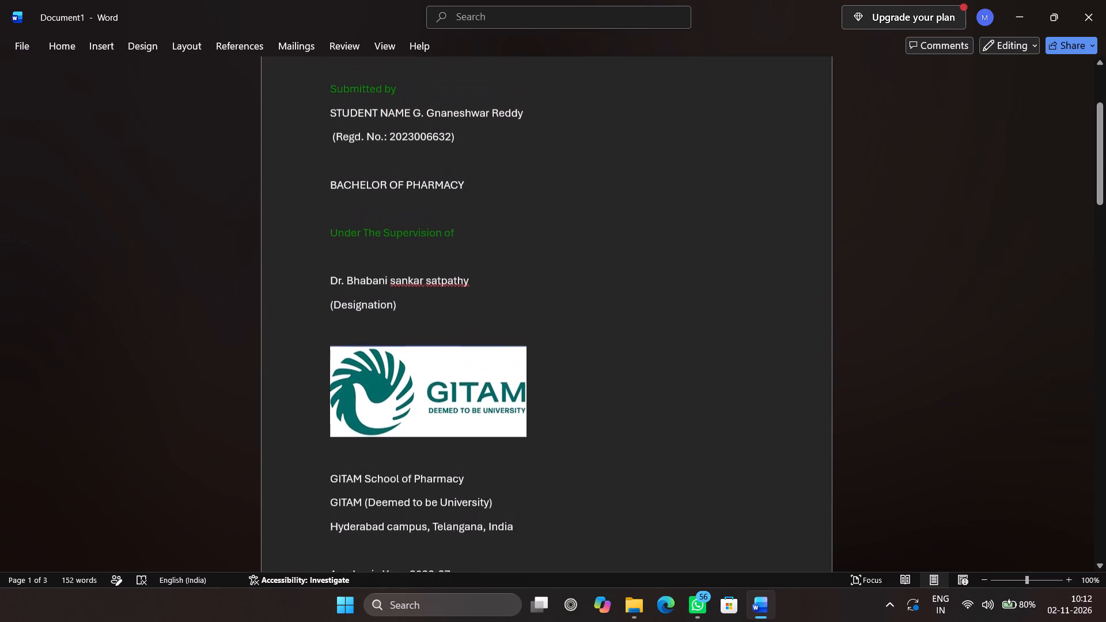
scroll(563, 175, "up", 1)
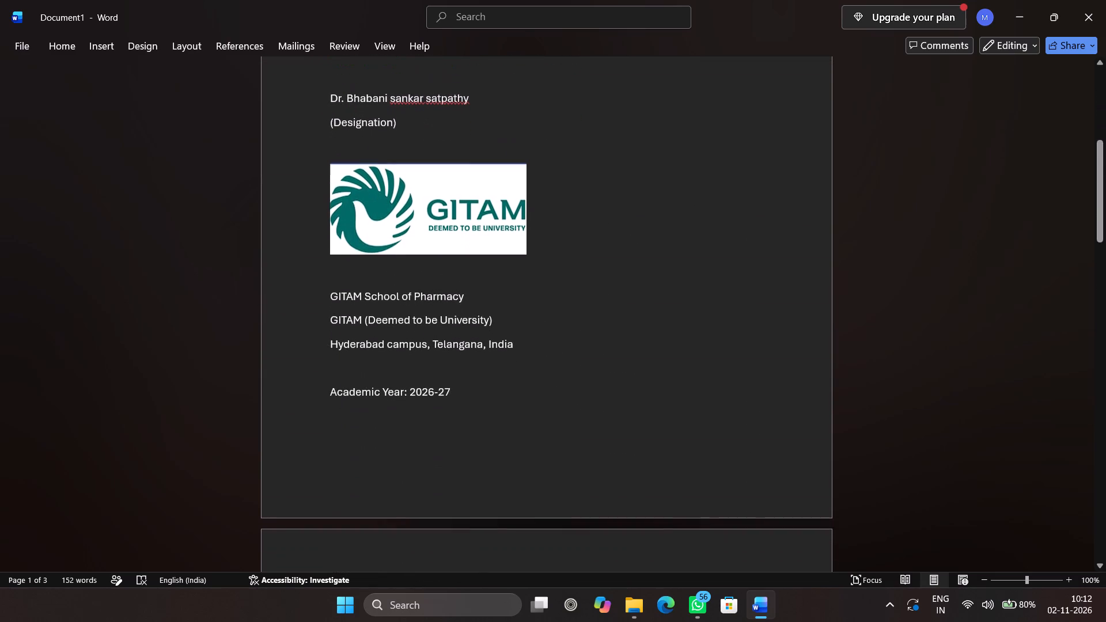
scroll(563, 175, "down", 1)
scroll(563, 175, "up", 7)
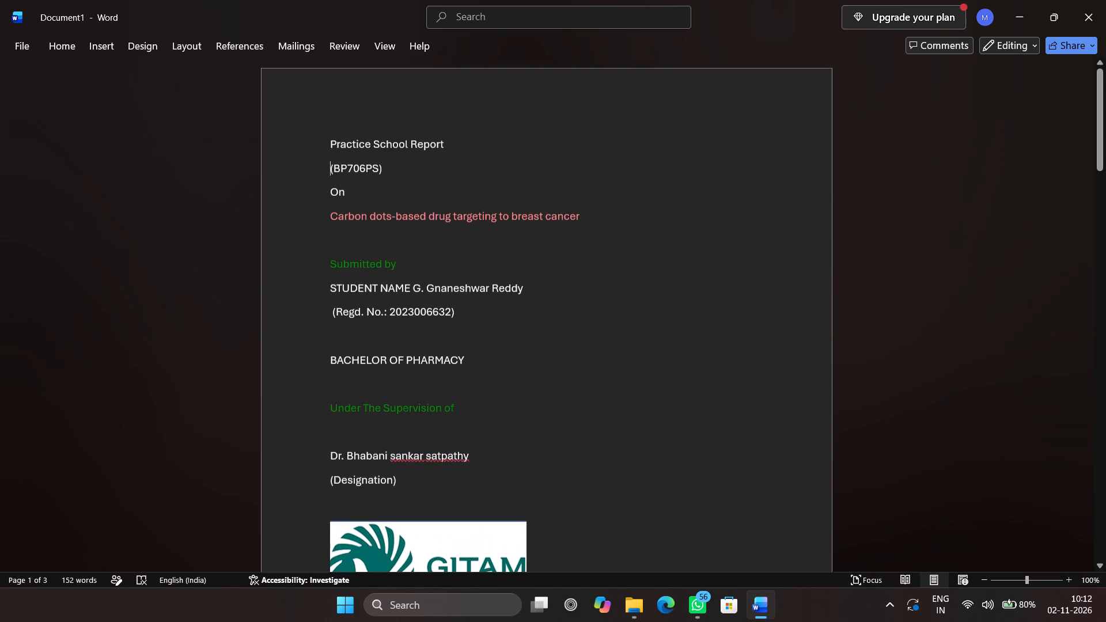
scroll(563, 175, "up", 1)
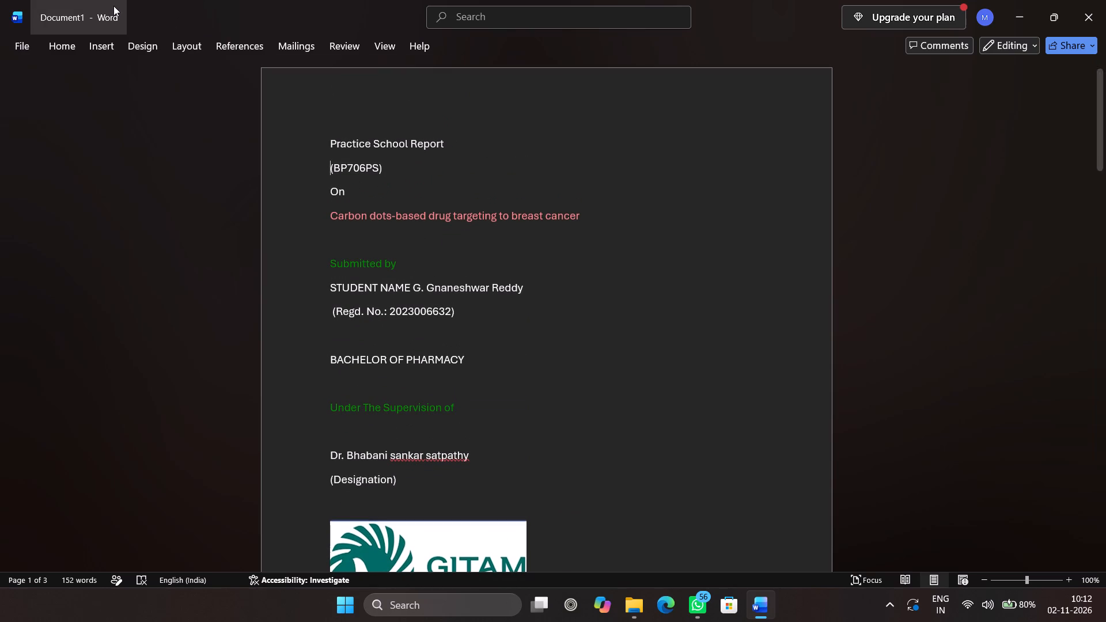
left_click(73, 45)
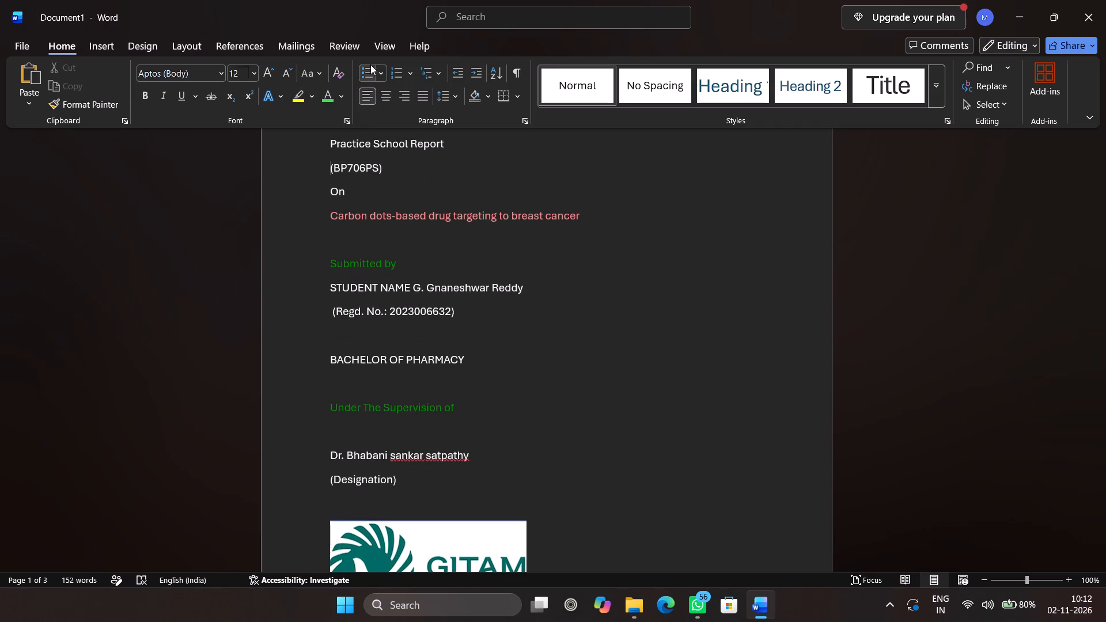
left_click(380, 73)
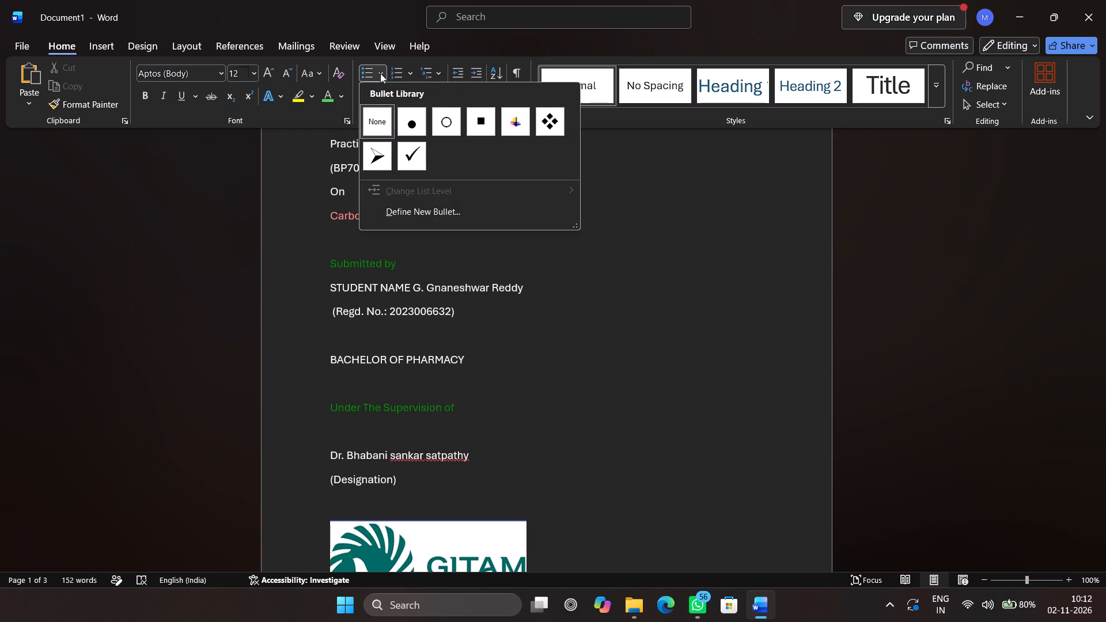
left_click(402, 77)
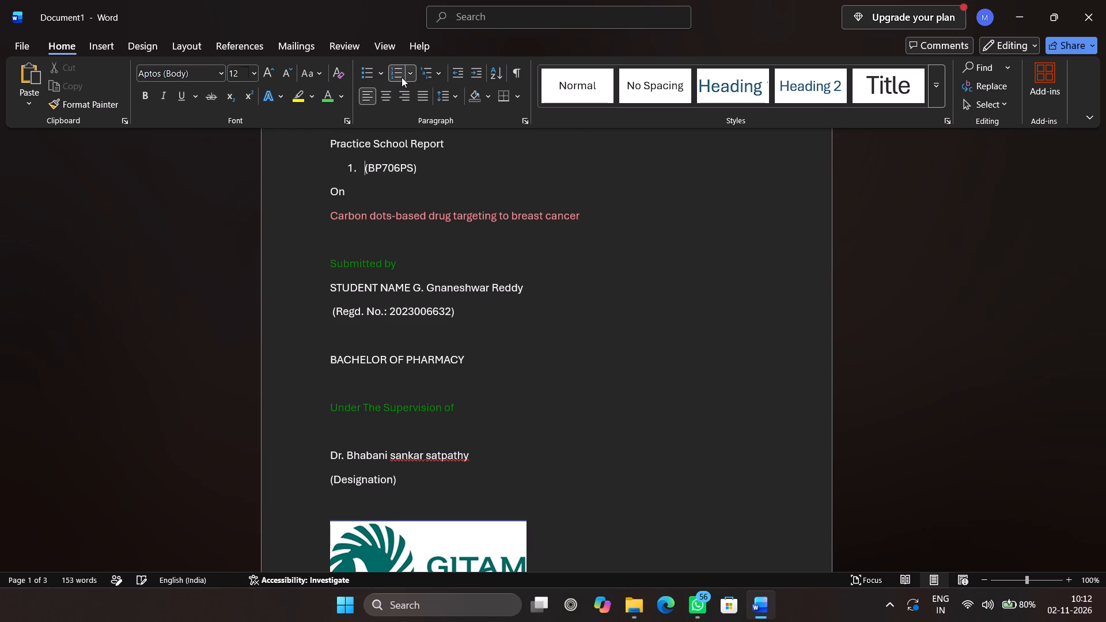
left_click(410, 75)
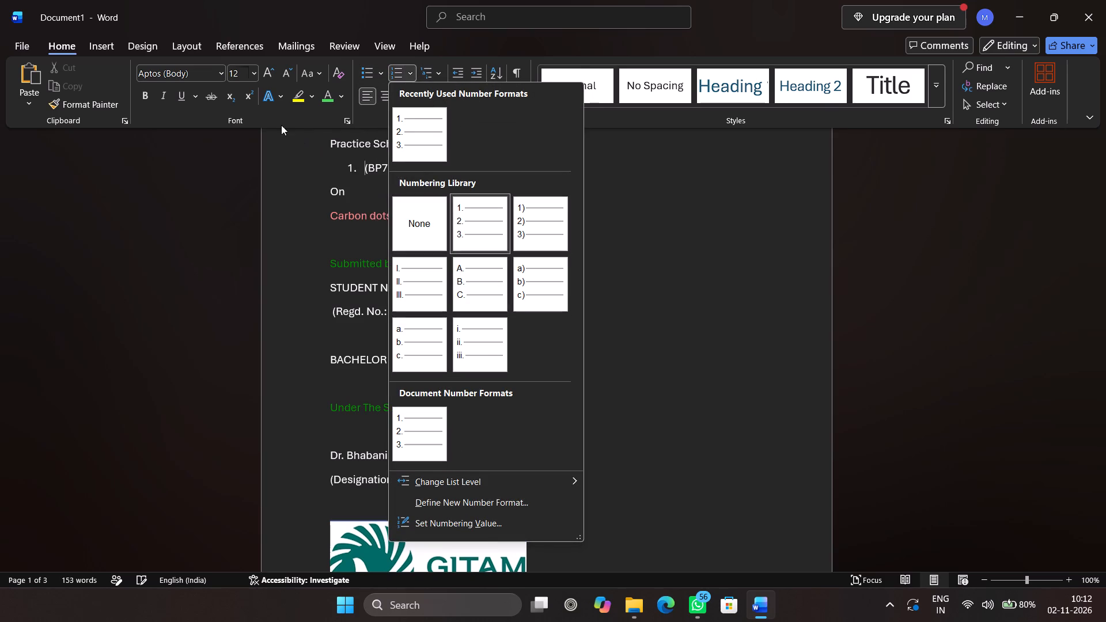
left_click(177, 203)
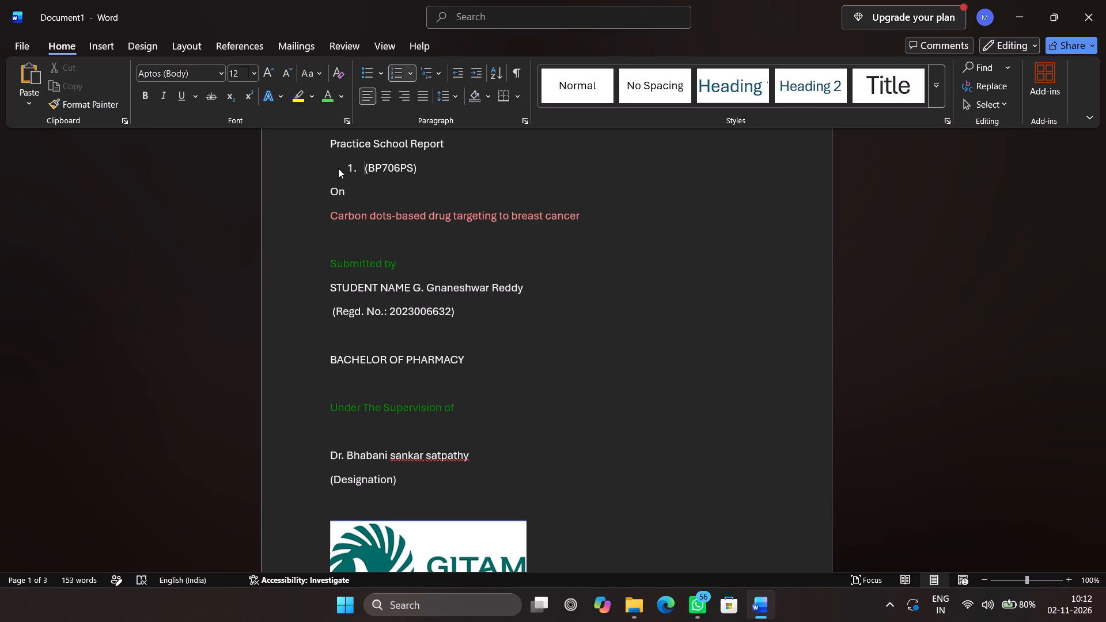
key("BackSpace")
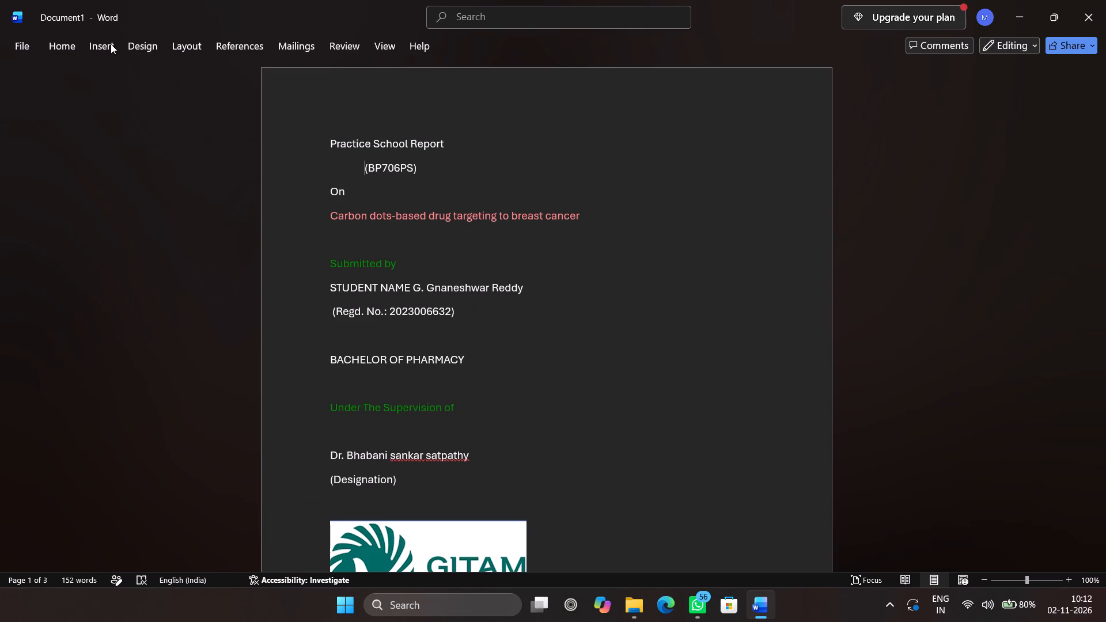
Centre the (BP706PS) line and the Practice School Report line at the top of the cover page.
left_click(70, 44)
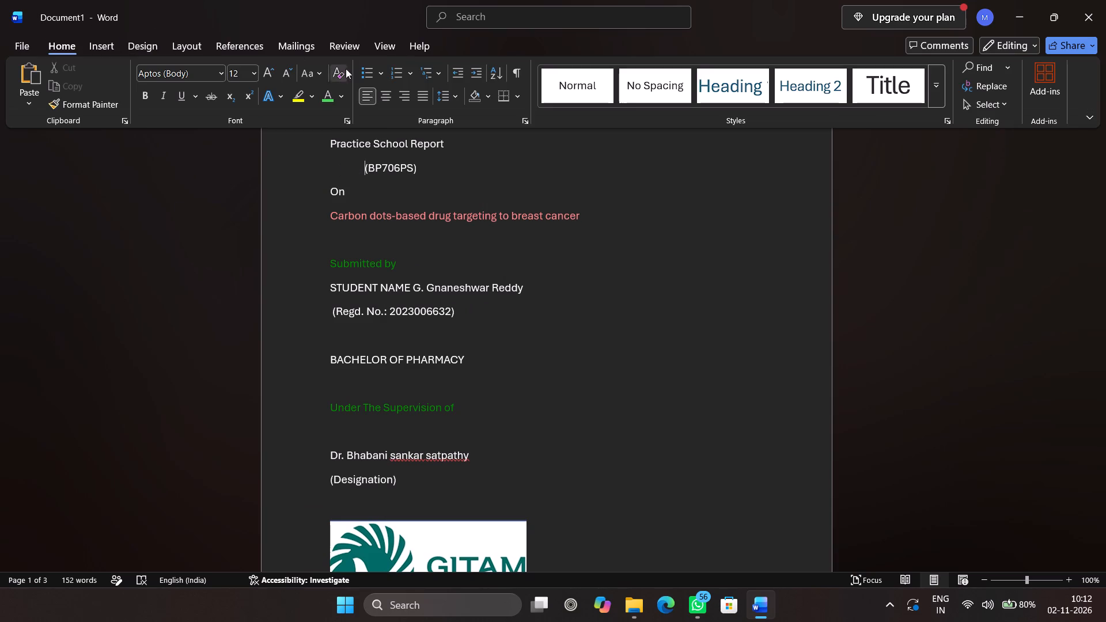
left_click(389, 101)
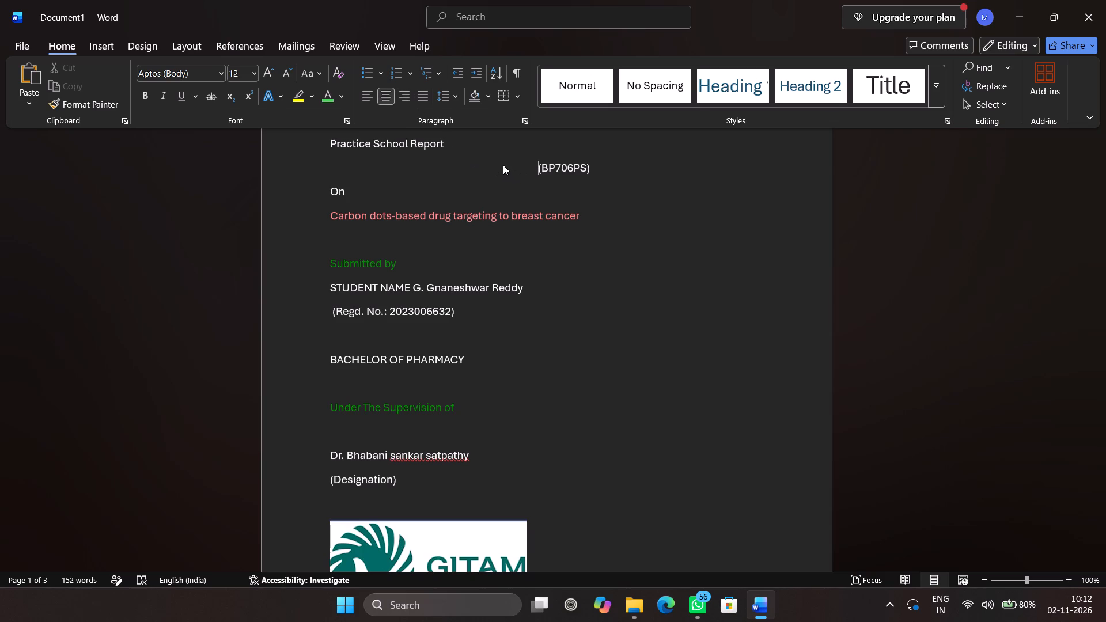
left_click(459, 131)
left_click(457, 138)
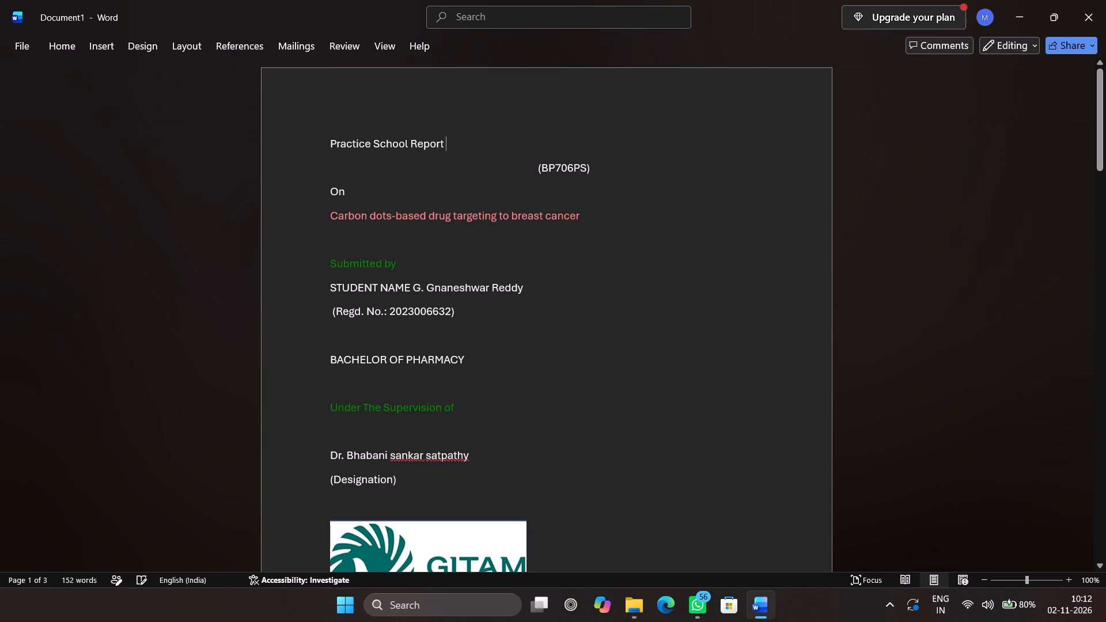
left_click(457, 138)
key("space")
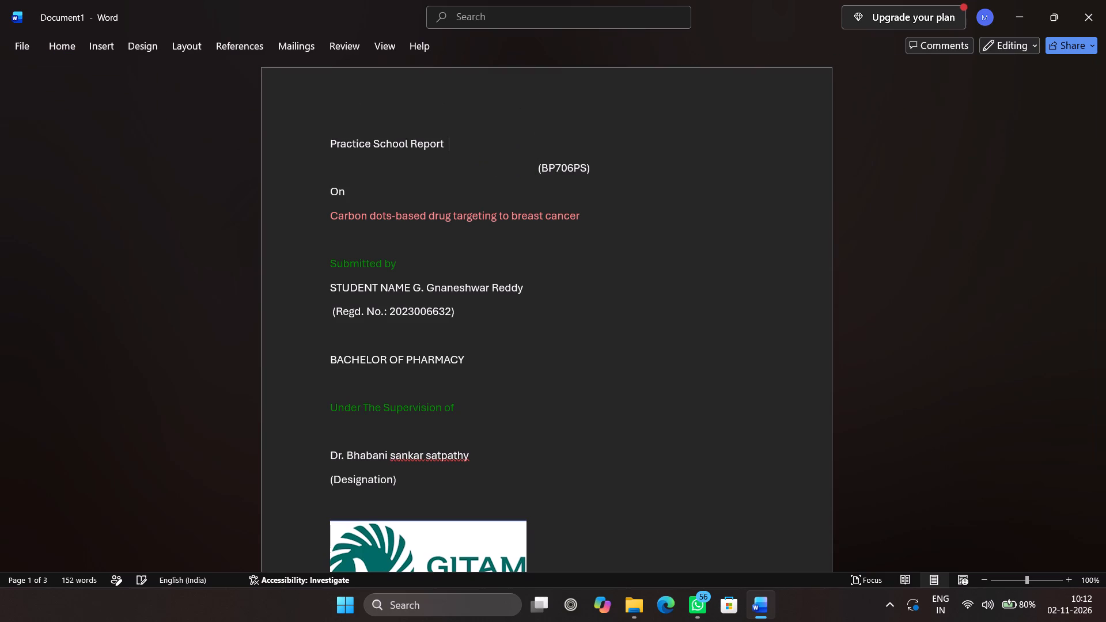
left_click(68, 48)
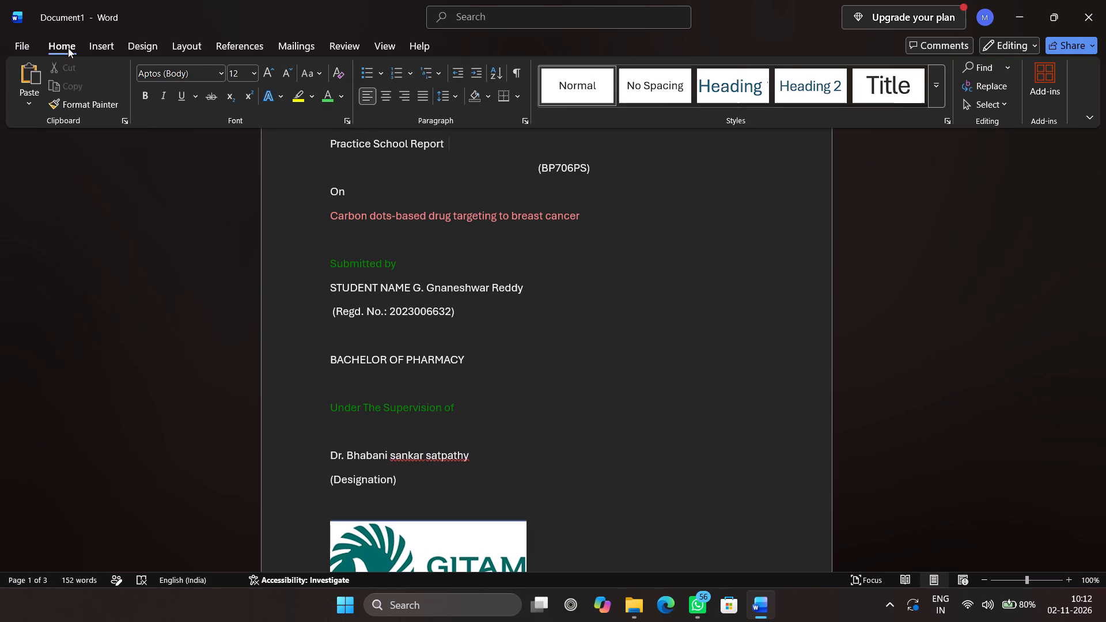
left_click(389, 97)
Centre the On line and the Carbon dots-based drug targeting to breast cancer title on the cover page.
left_click(592, 216)
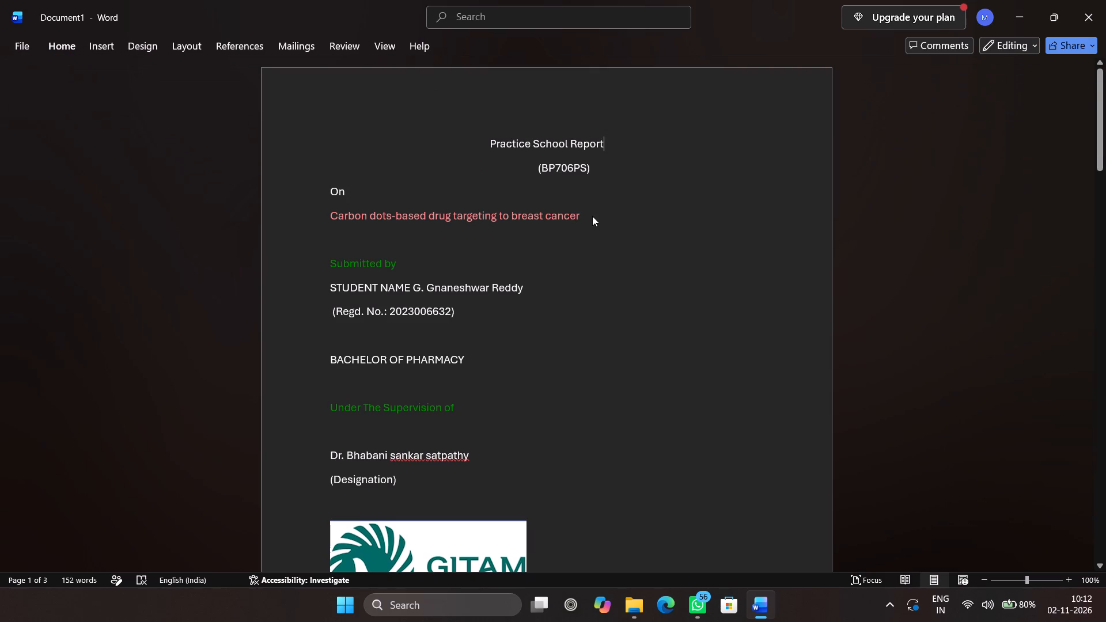
left_click(592, 216)
left_click_drag(592, 216, 94, 54)
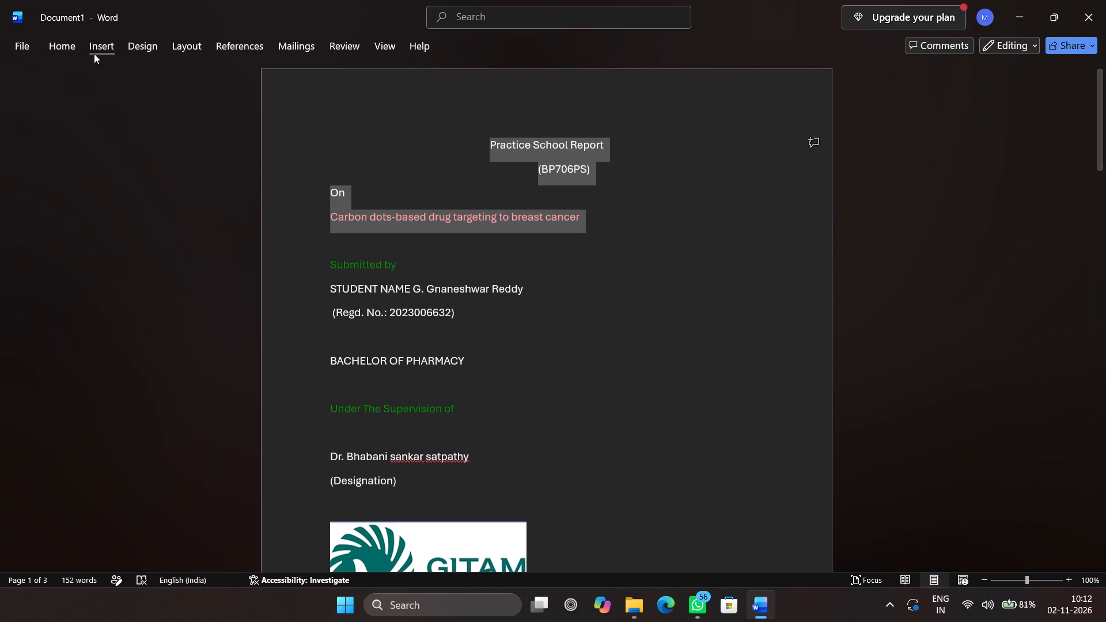
left_click(65, 48)
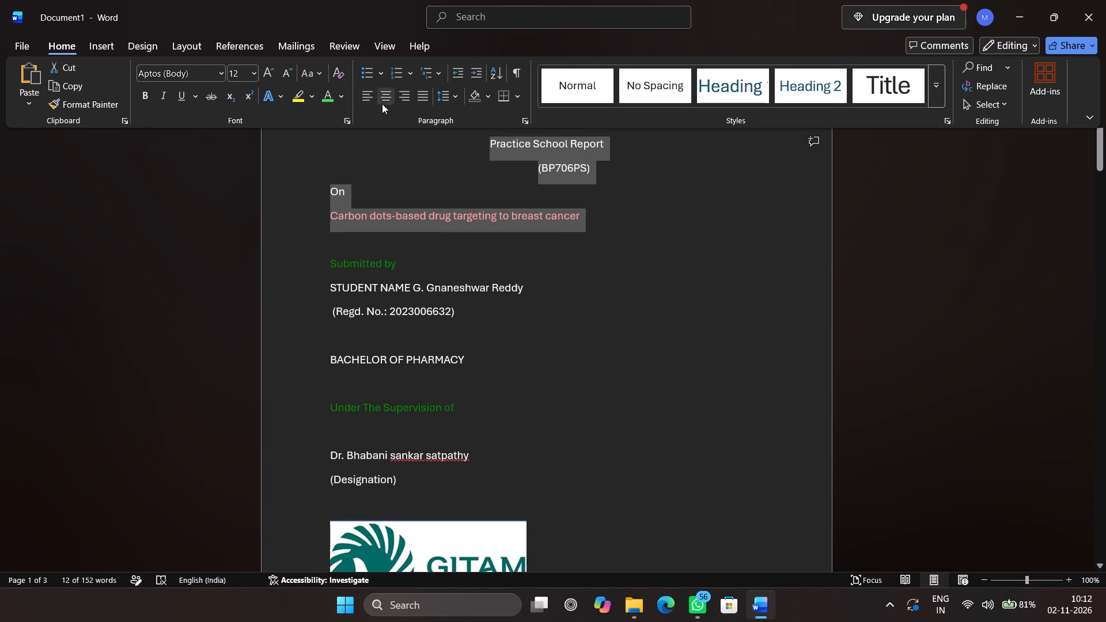
left_click(389, 96)
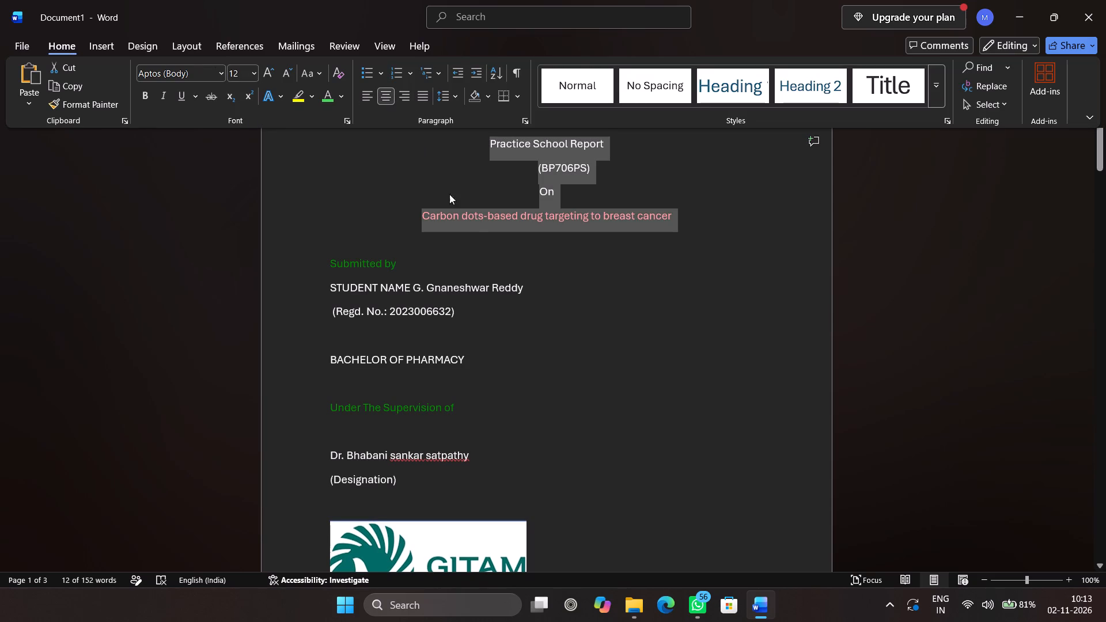
Centre the submission block on the cover page: the Submitted by line, the student name line and the registration number line.
left_click(485, 308)
left_click(412, 272)
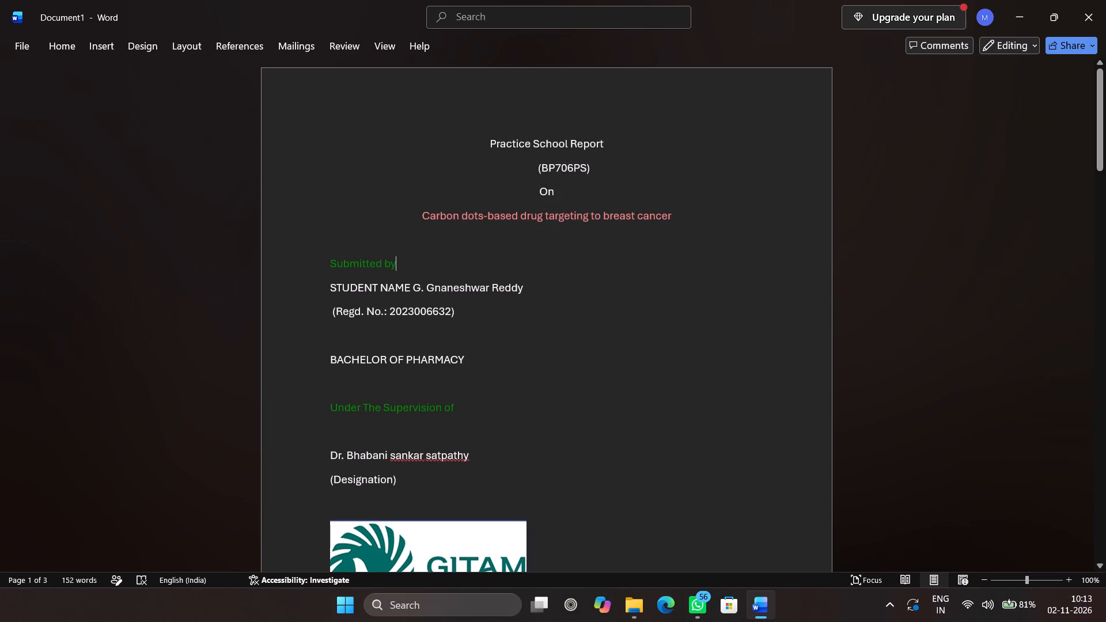
left_click(62, 45)
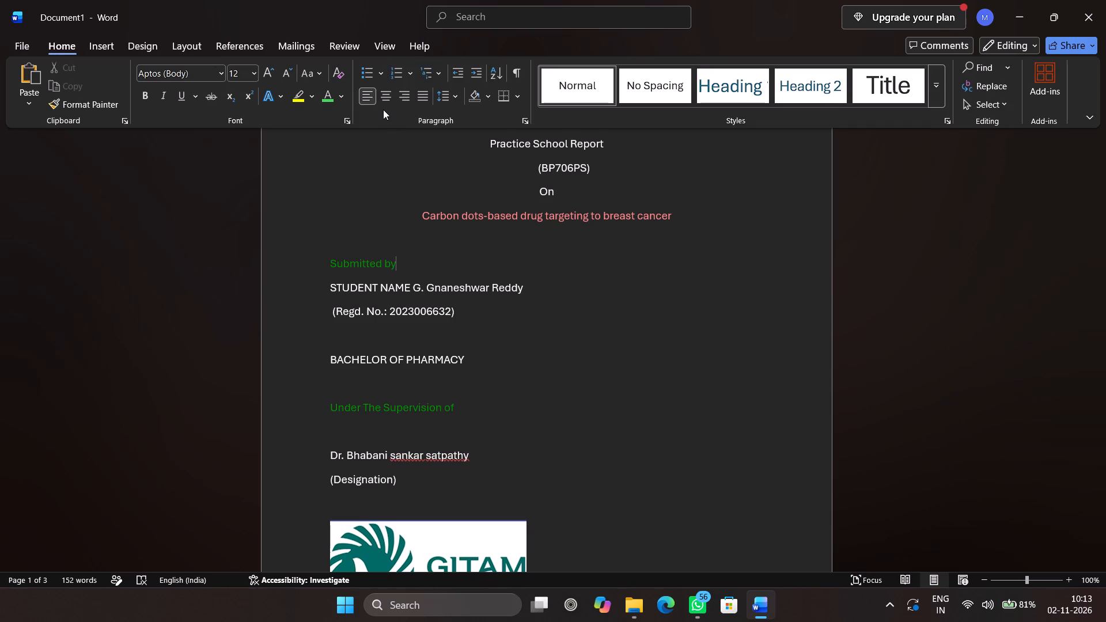
left_click(386, 102)
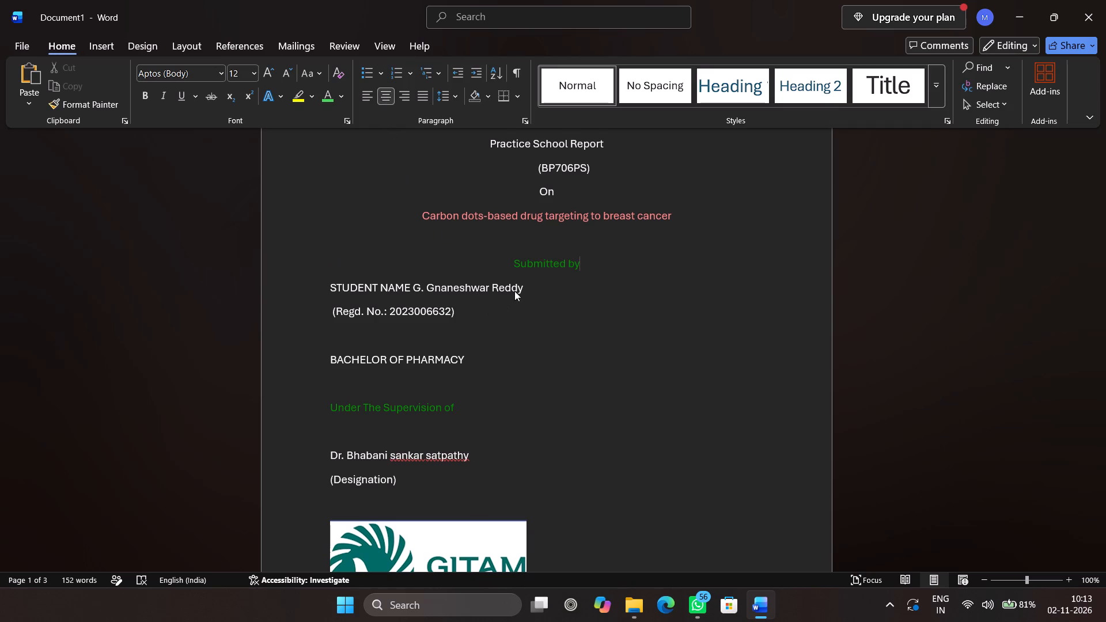
left_click(529, 286)
left_click(529, 286)
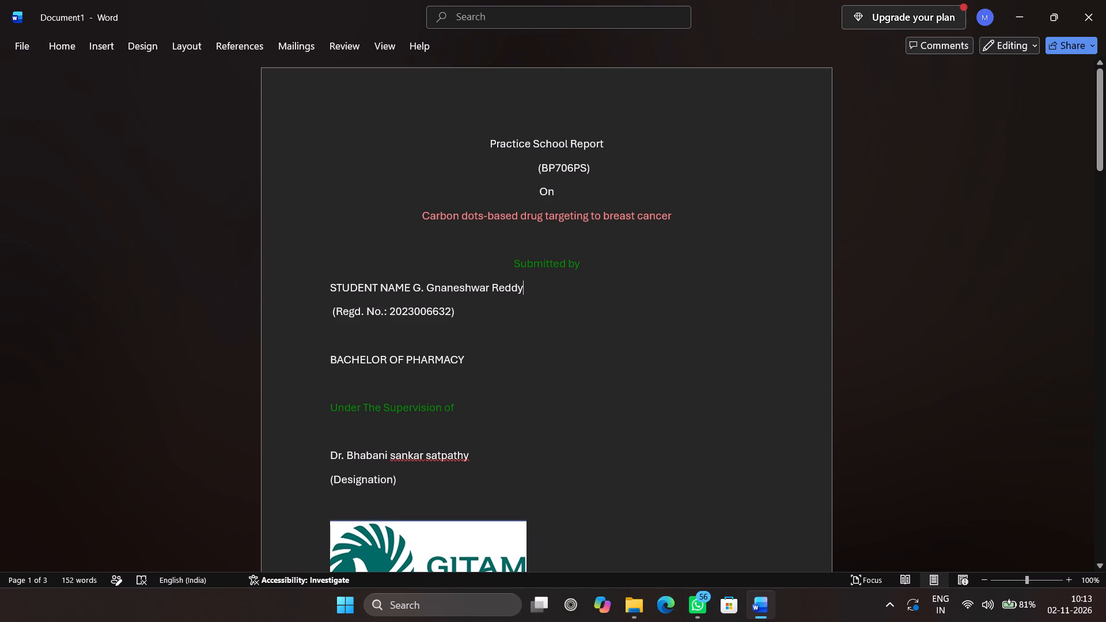
left_click(67, 36)
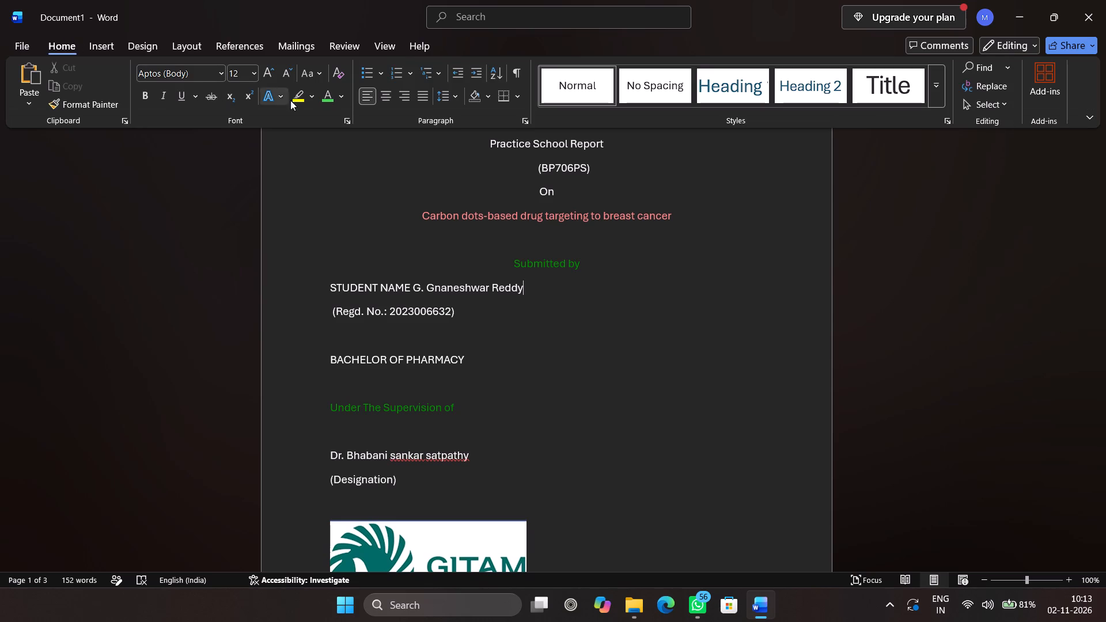
left_click(384, 96)
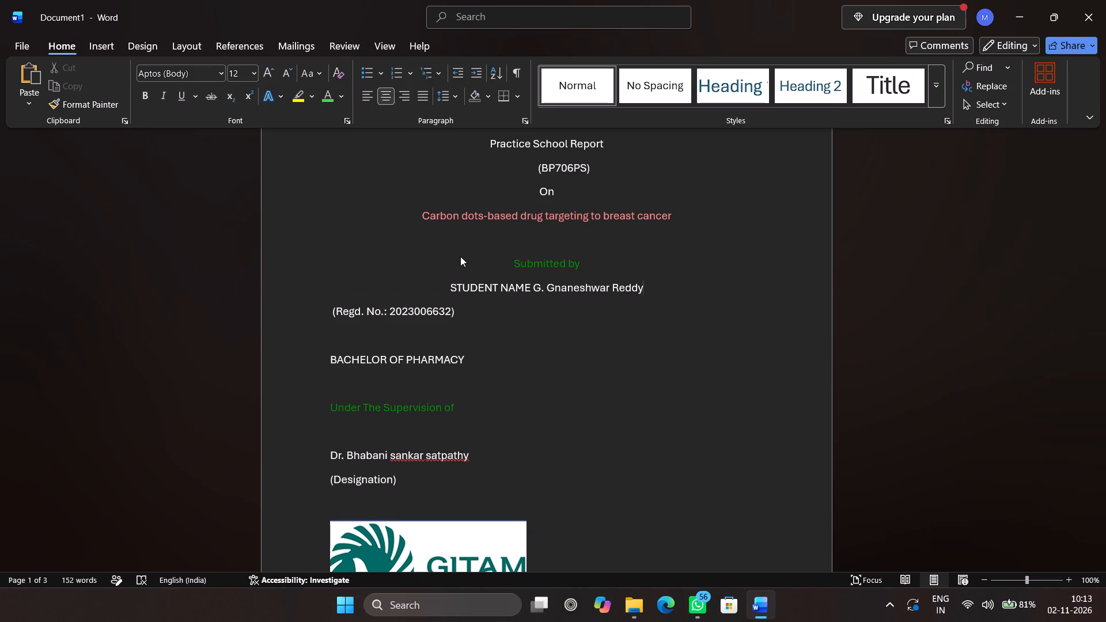
left_click(465, 301)
left_click(467, 316)
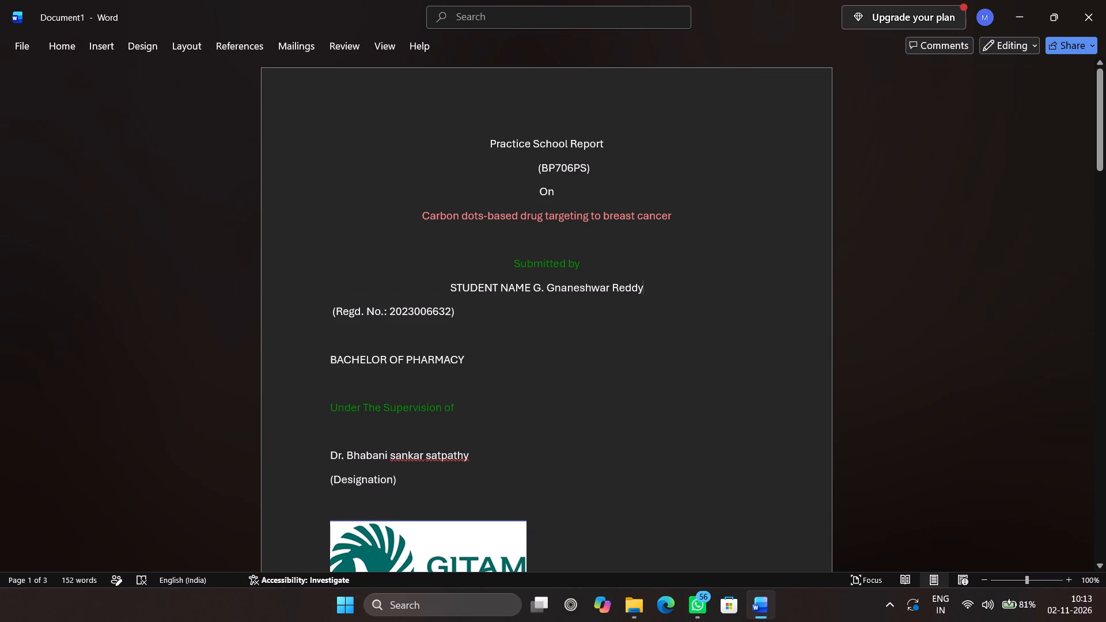
left_click(70, 43)
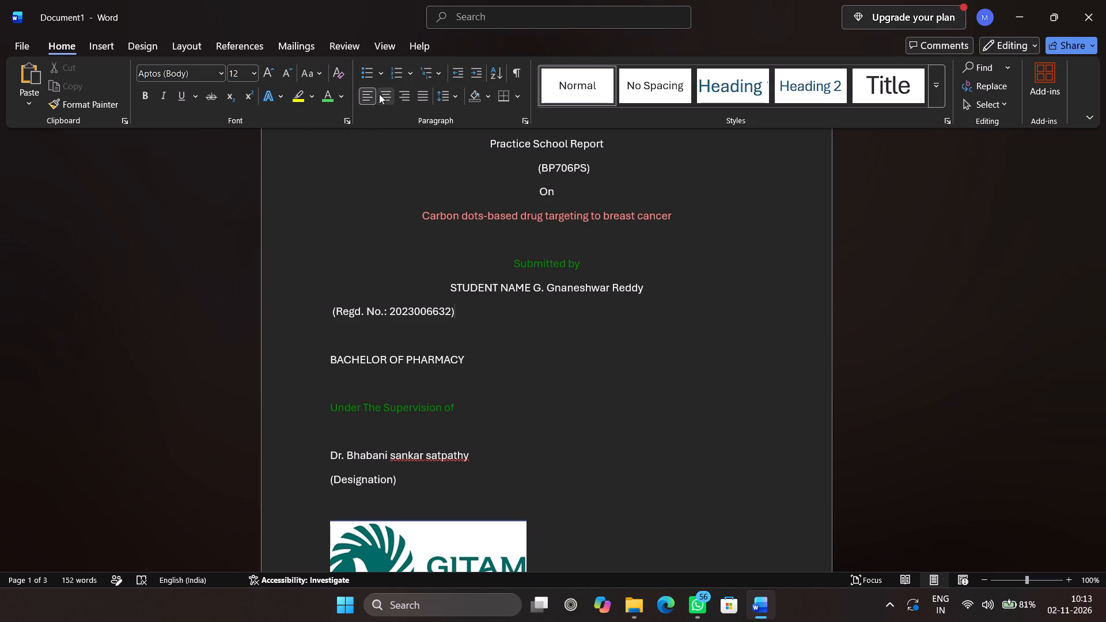
left_click(384, 94)
Centre the BACHELOR OF PHARMACY line and the green Under The Supervision of line on the cover page.
left_click(482, 350)
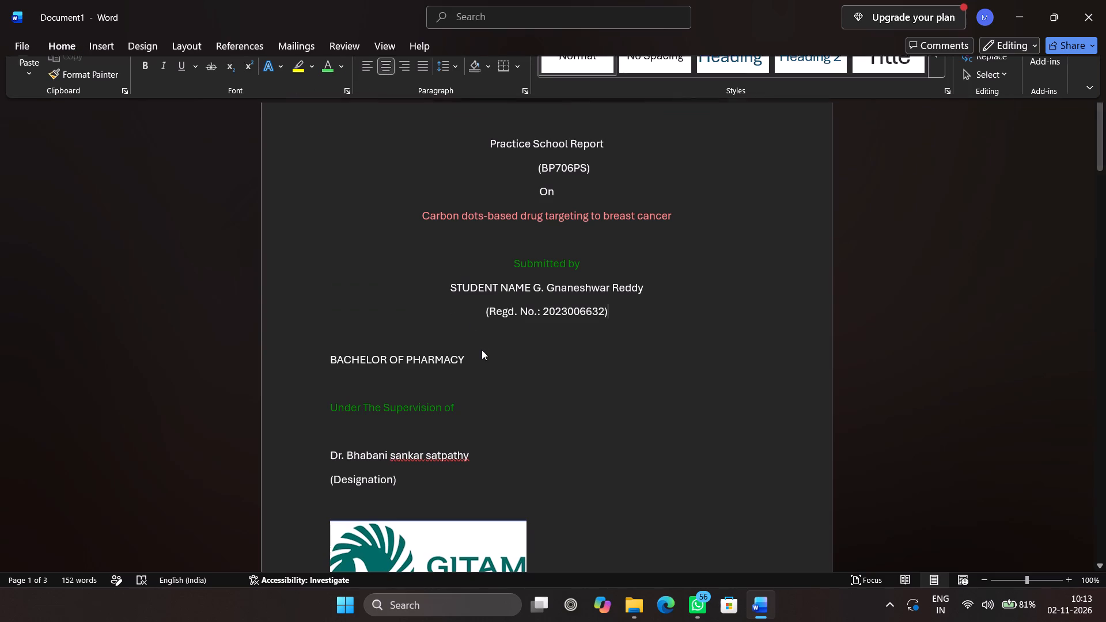
left_click(479, 358)
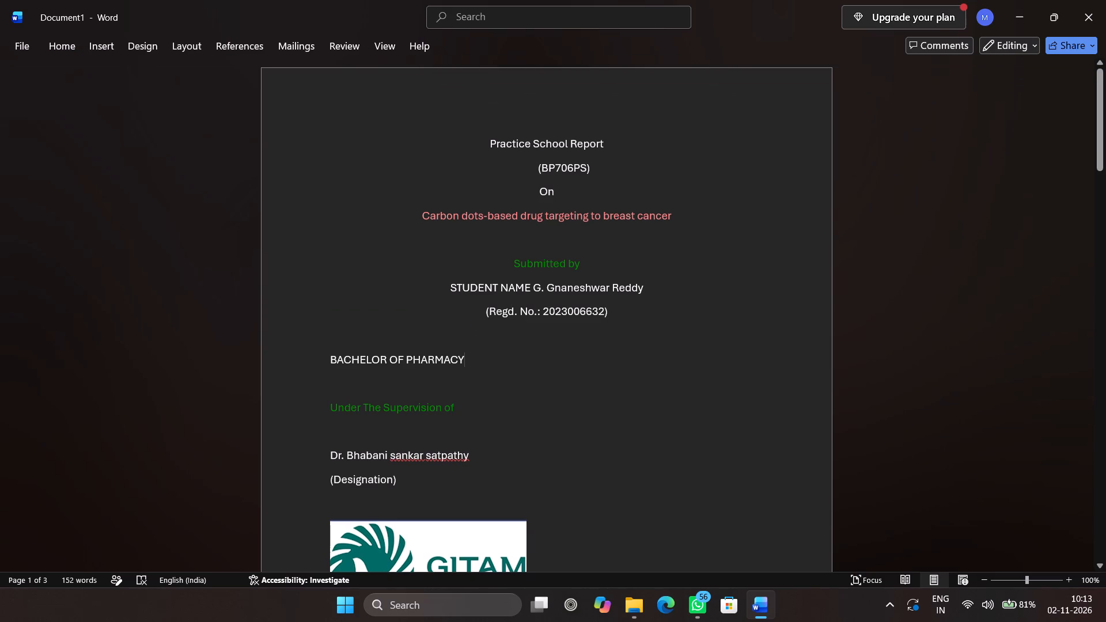
left_click(62, 48)
left_click(388, 101)
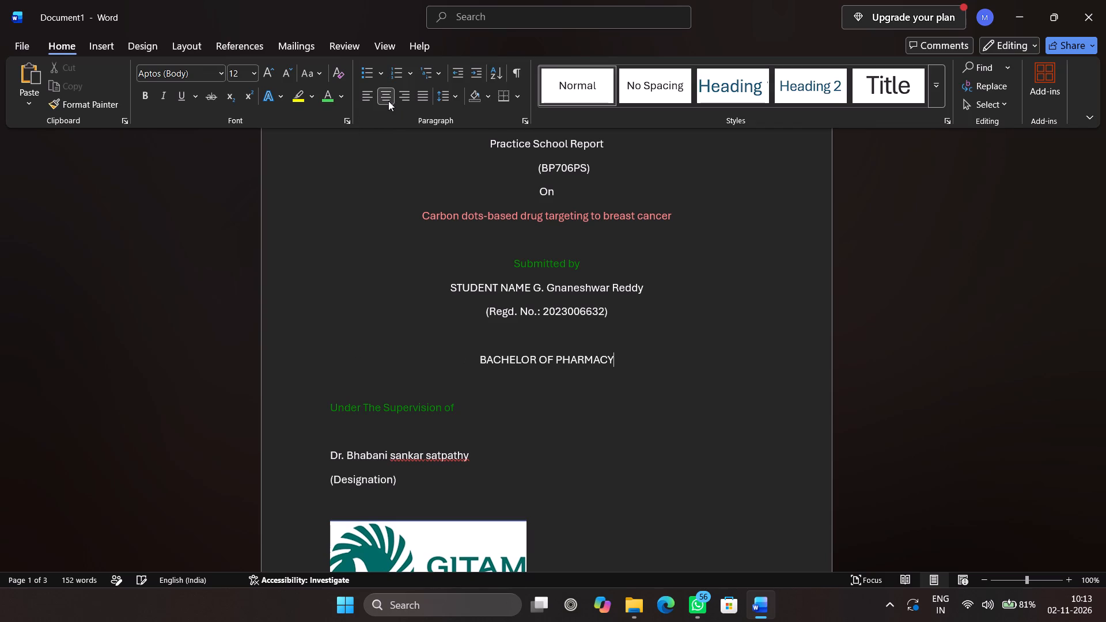
left_click(463, 401)
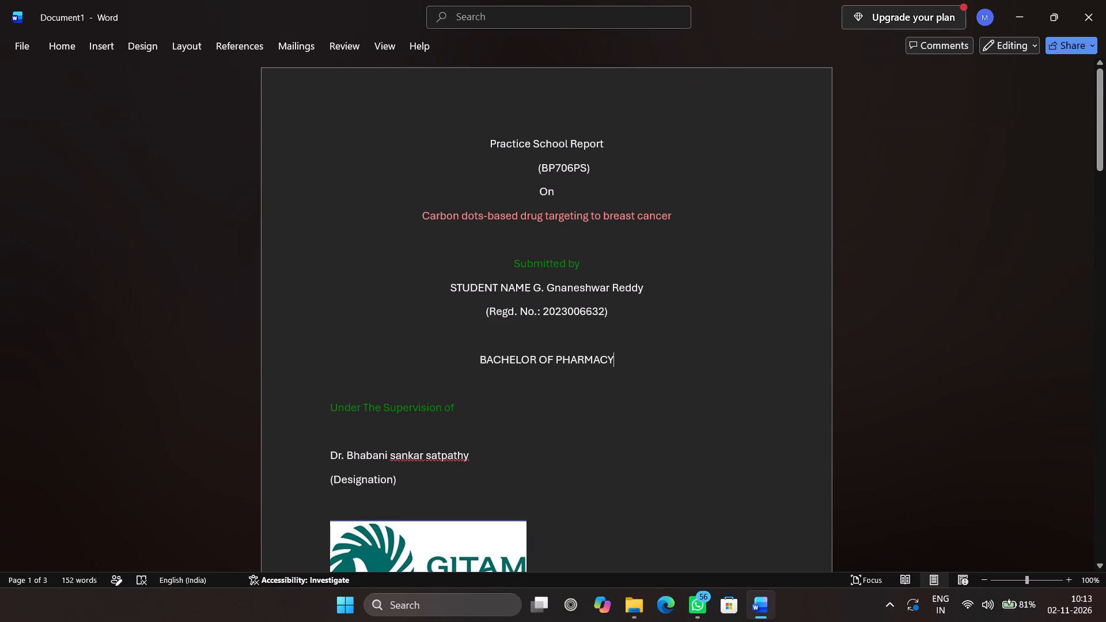
left_click(462, 405)
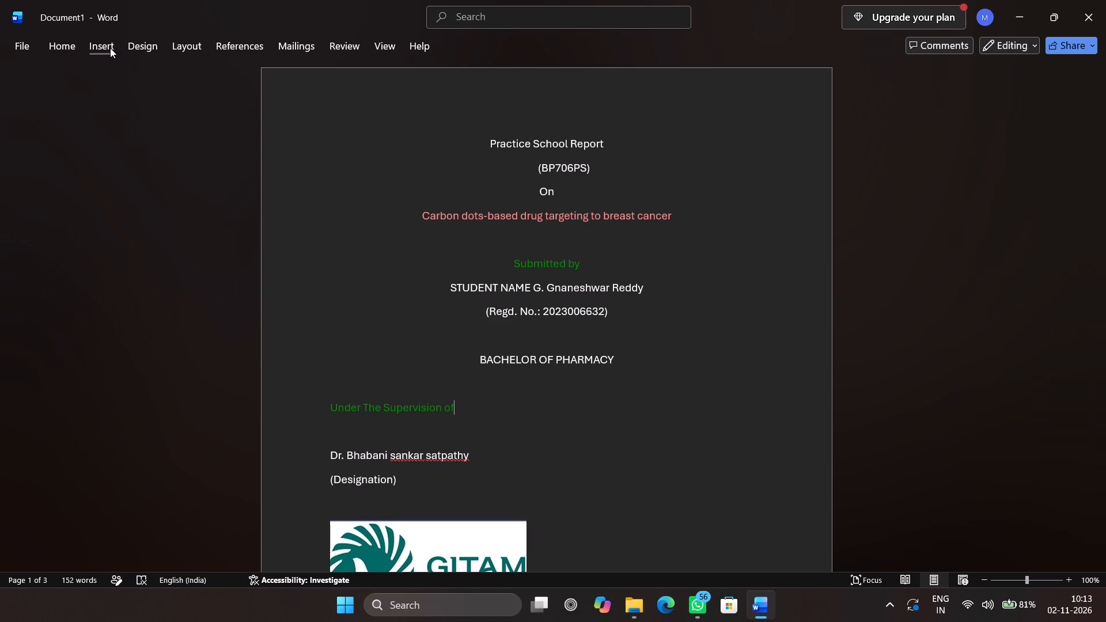
left_click(61, 45)
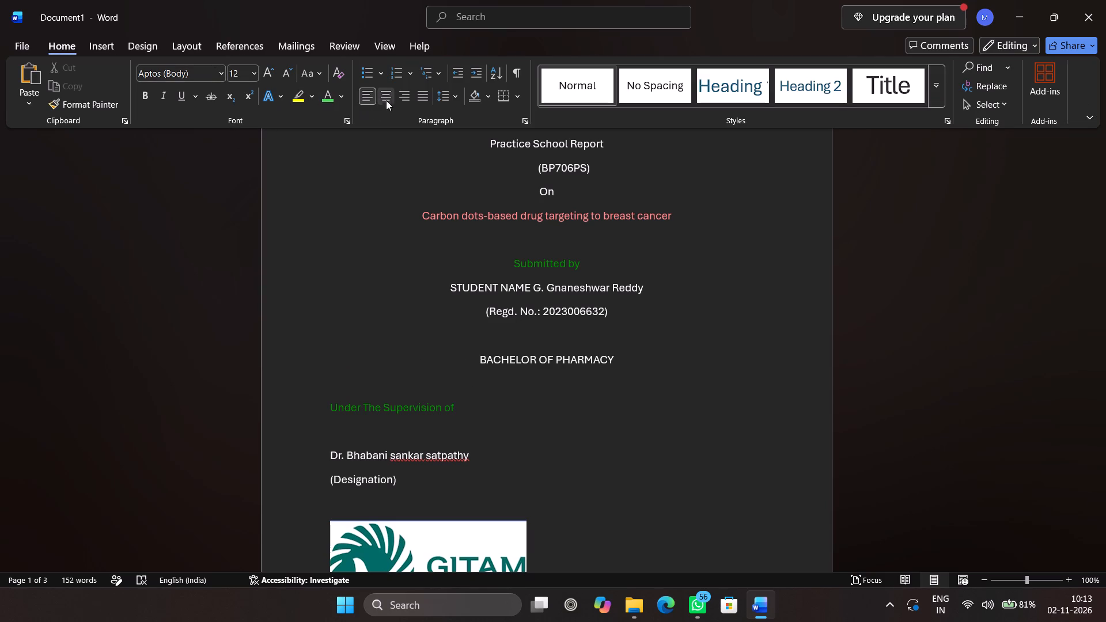
left_click(392, 97)
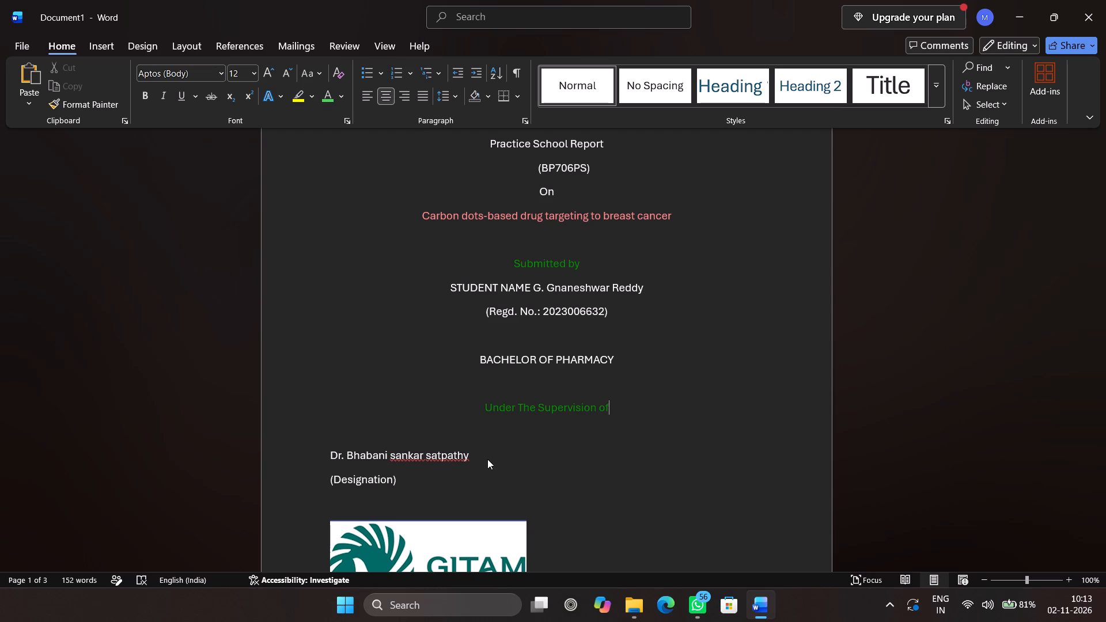
Centre the supervisor's name line and the GITAM logo on the cover page.
left_click(487, 459)
left_click(482, 459)
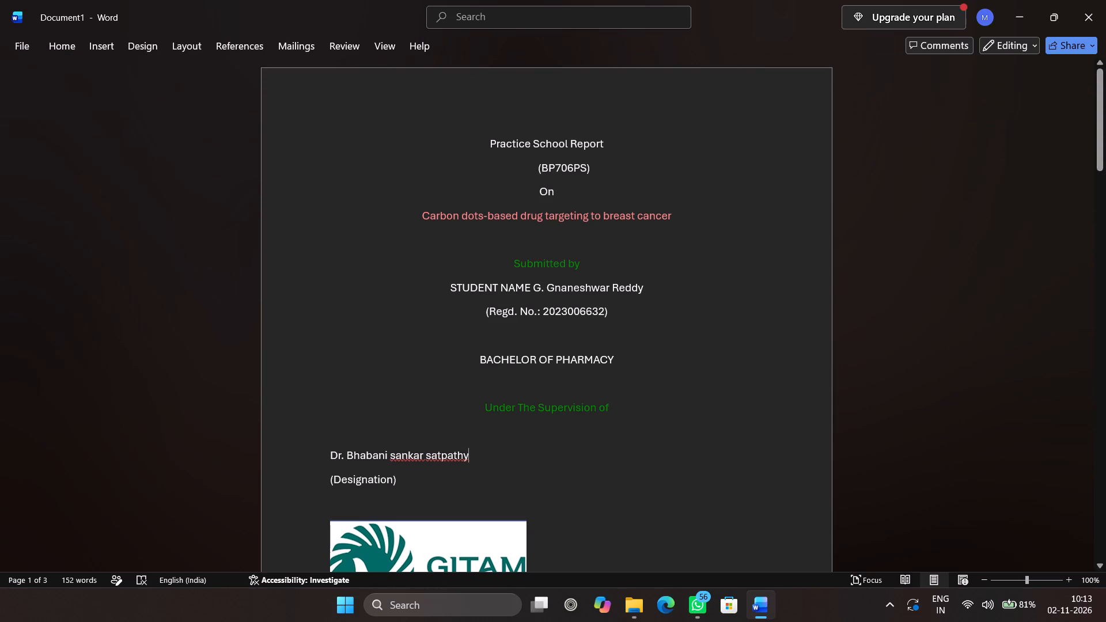
left_click(67, 50)
left_click(387, 93)
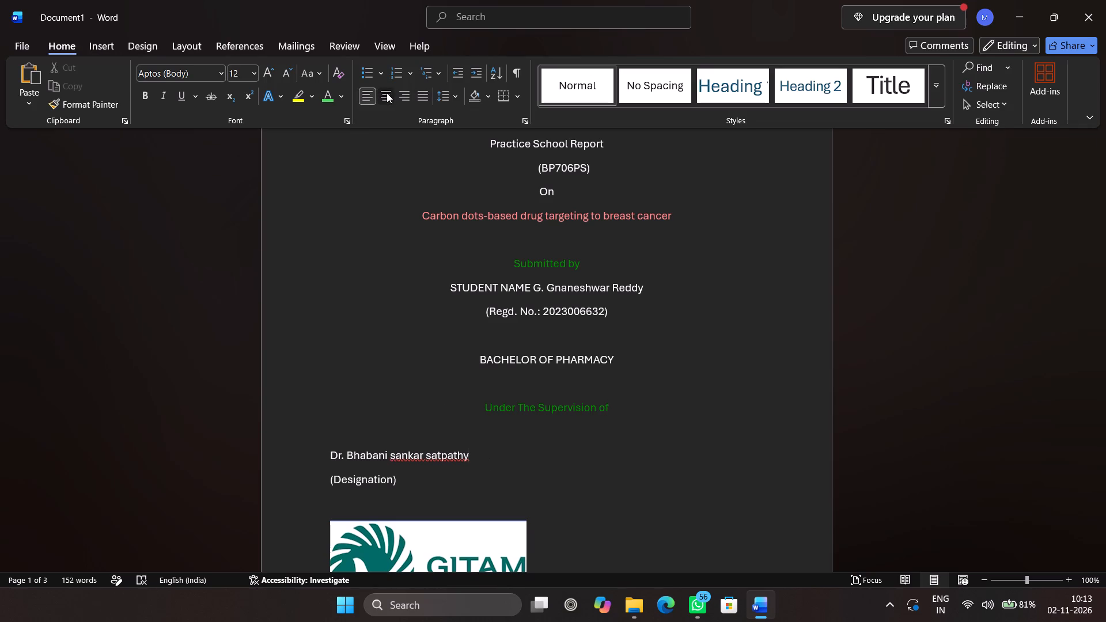
left_click(411, 481)
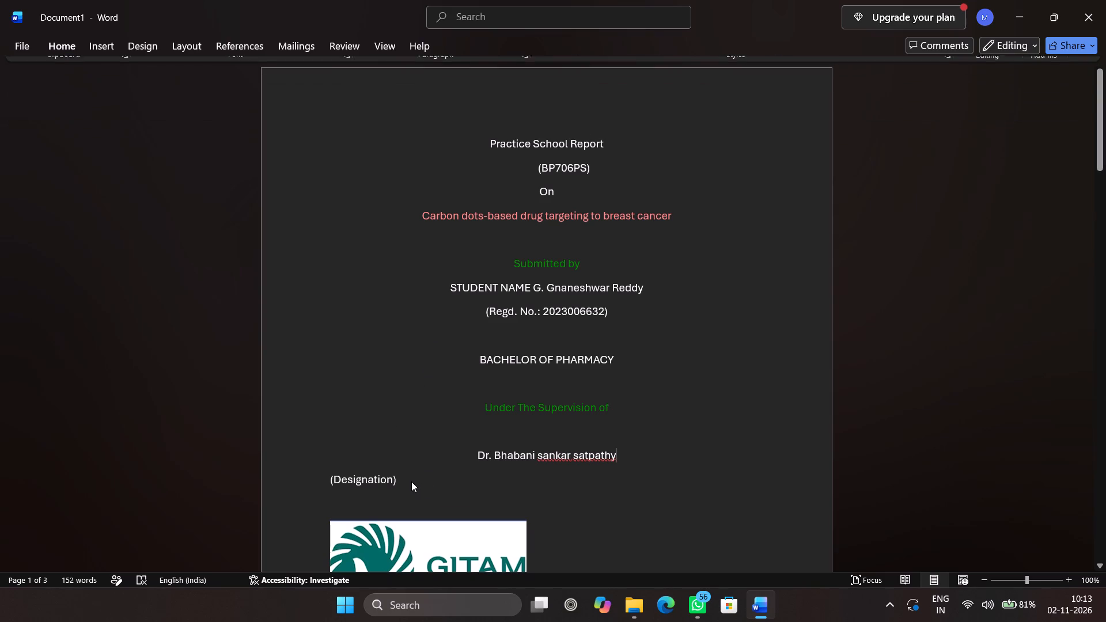
left_click(561, 552)
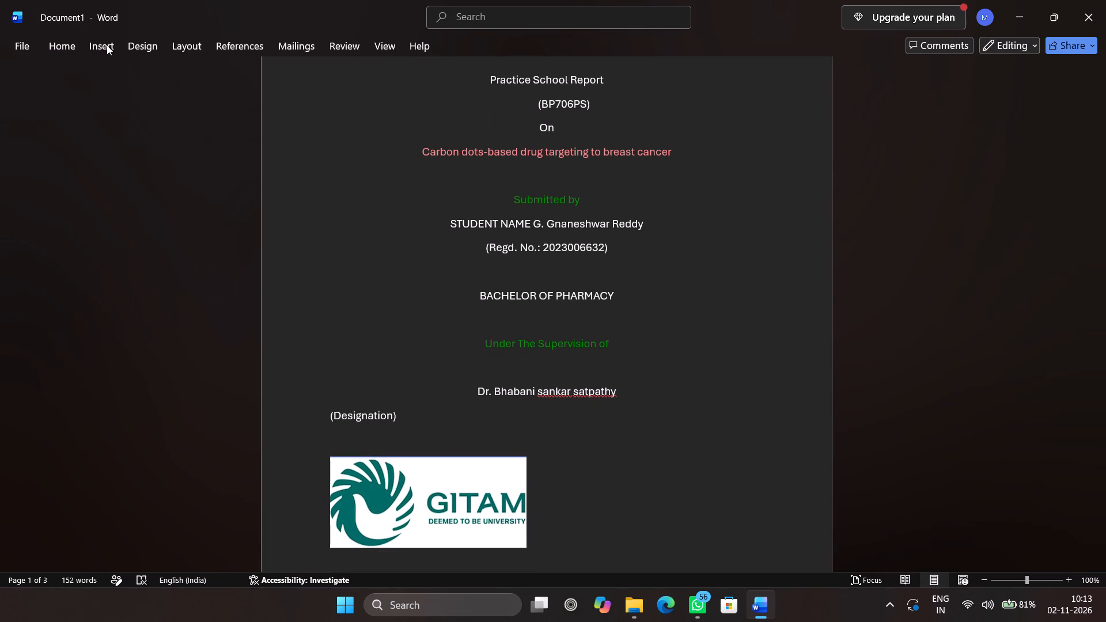
left_click(55, 50)
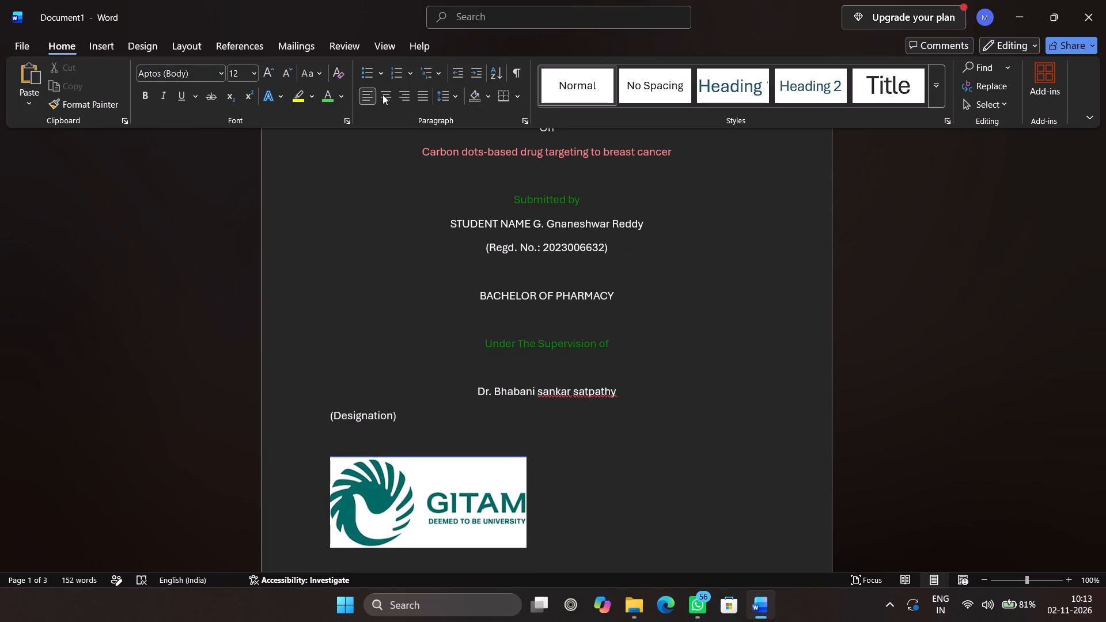
left_click(382, 96)
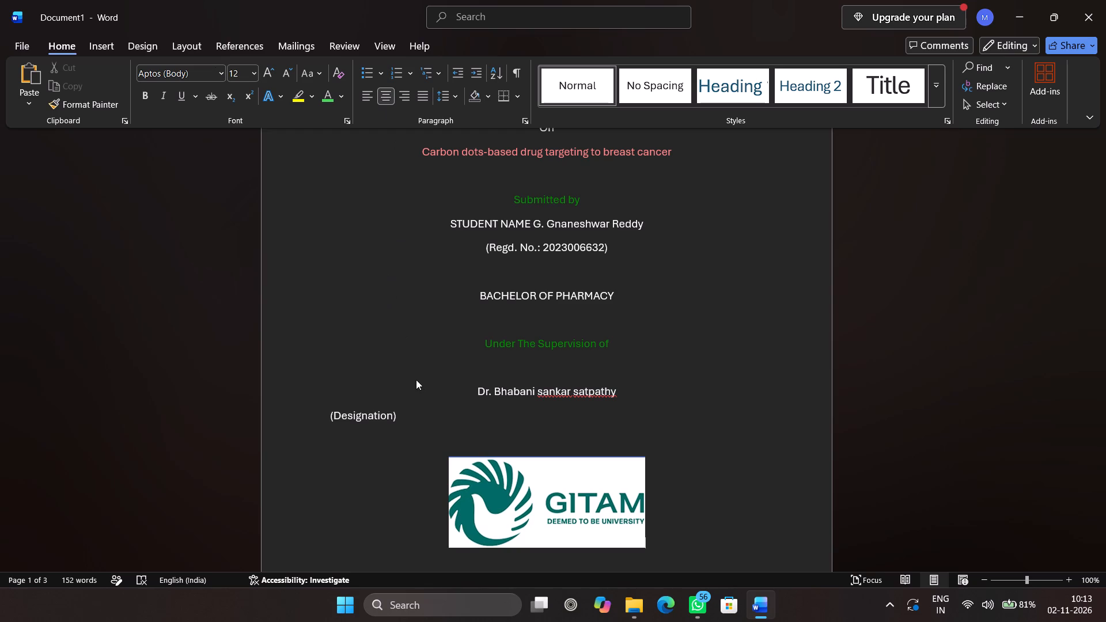
Delete the (Designation) text under the supervisor's name on the cover page.
left_click(405, 409)
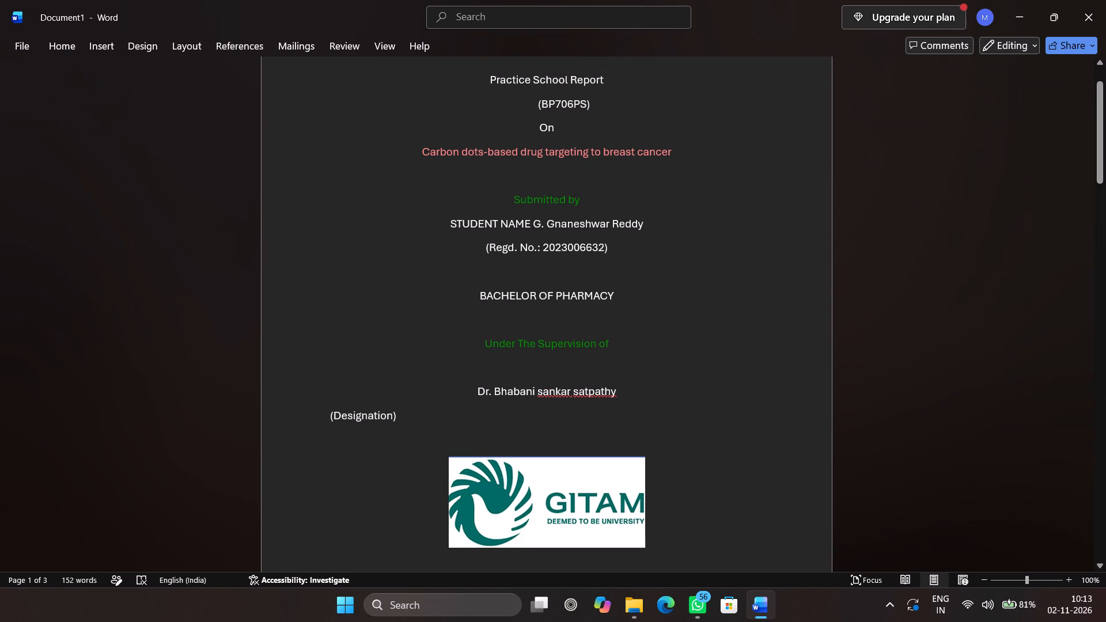
left_click(401, 418)
key("BackSpace")
key("BackSpace")
key("BackSpace")
key("BackSpace")
key("BackSpace")
key("BackSpace")
key("BackSpace")
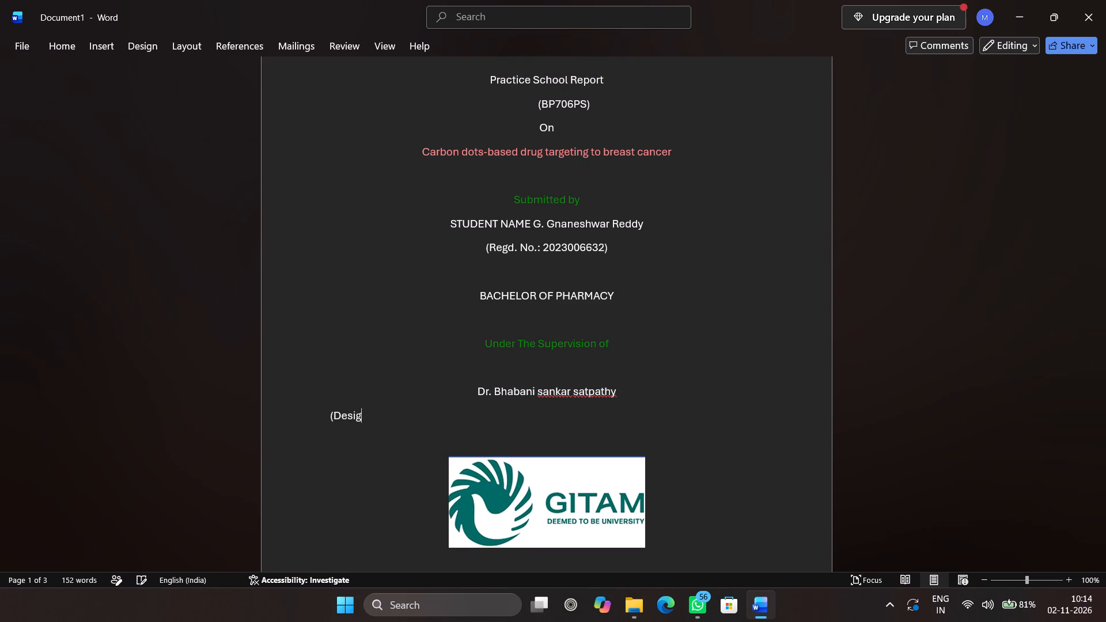
key("BackSpace")
key("BackSpace")
key("BackSpace")
key("BackSpace")
key("BackSpace")
key("BackSpace")
left_click(491, 424)
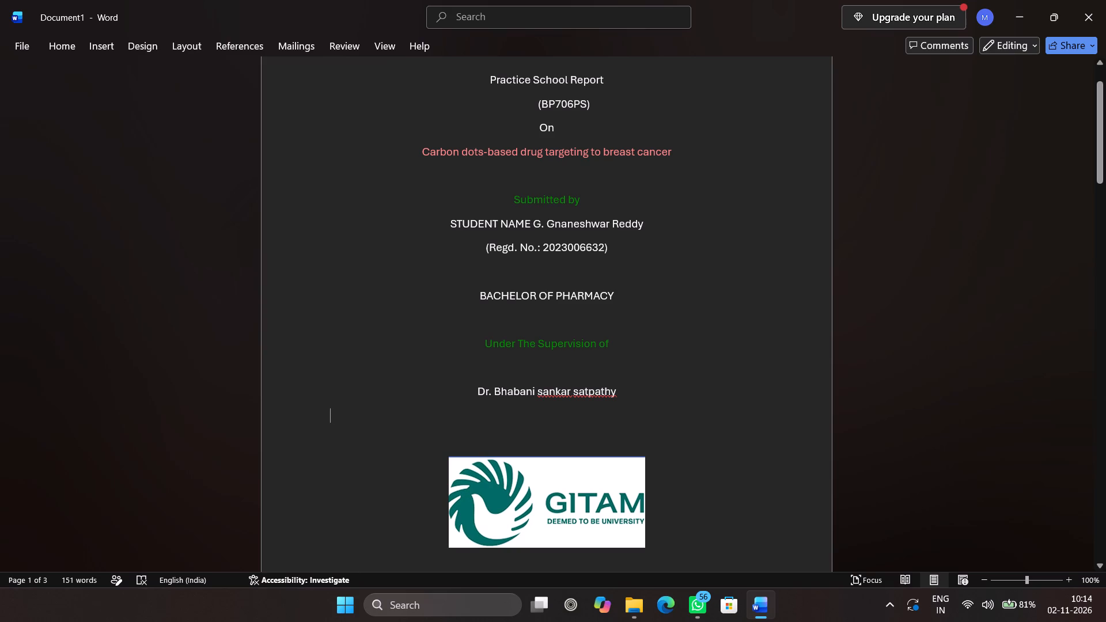
left_click(491, 424)
Centre the DECLARATION heading on the second page.
scroll(491, 424, "up", 3)
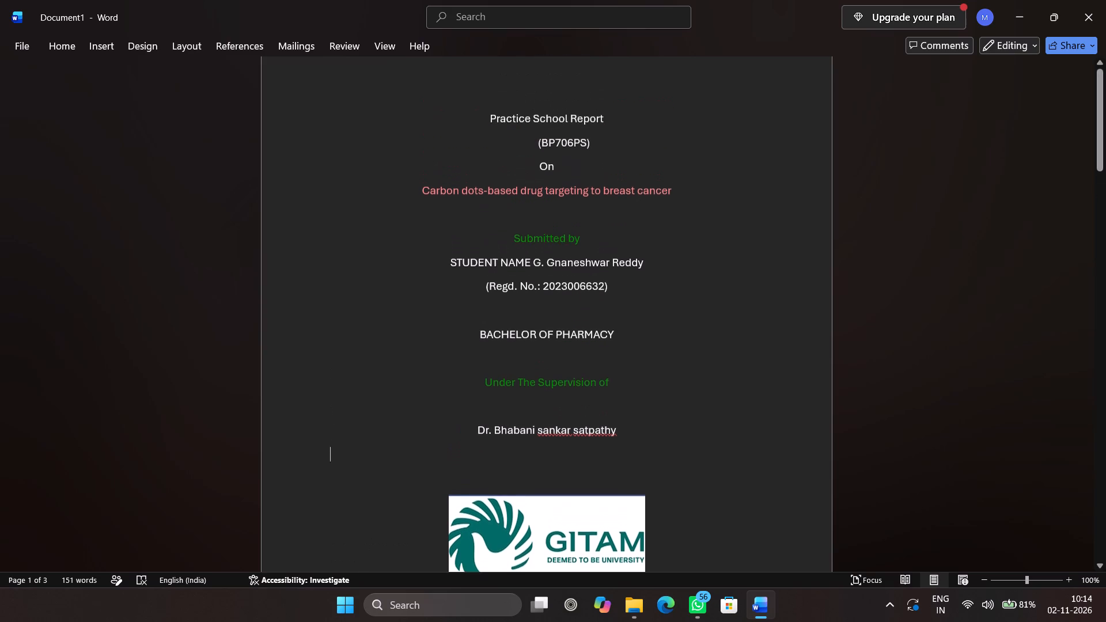
scroll(491, 424, "down", 1)
scroll(491, 424, "up", 1)
scroll(491, 424, "down", 1)
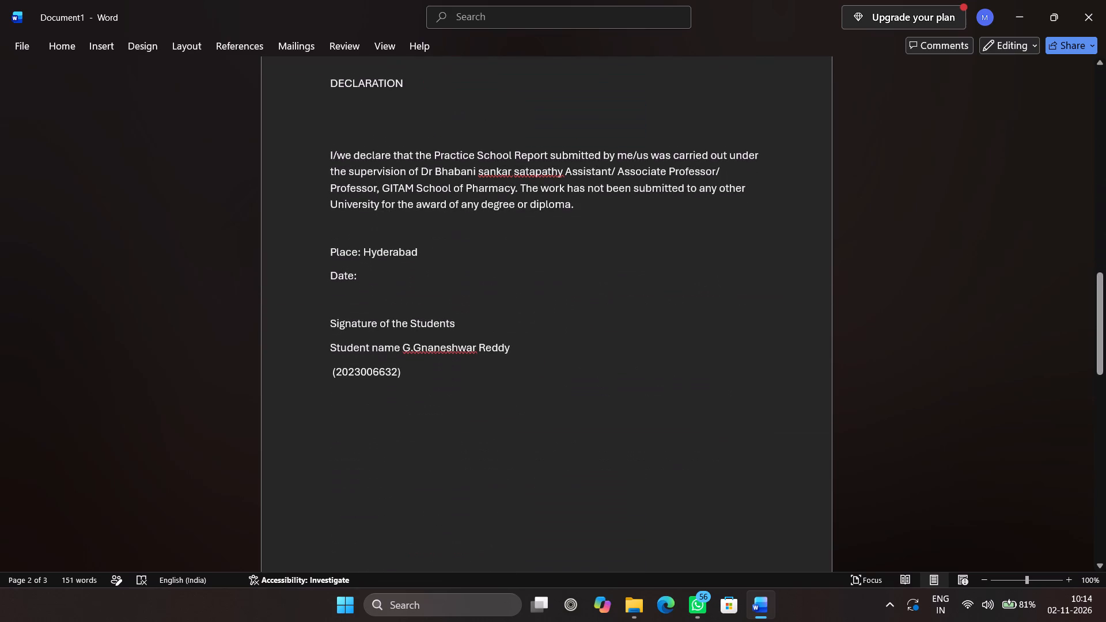
scroll(491, 424, "down", 4)
scroll(491, 424, "up", 2)
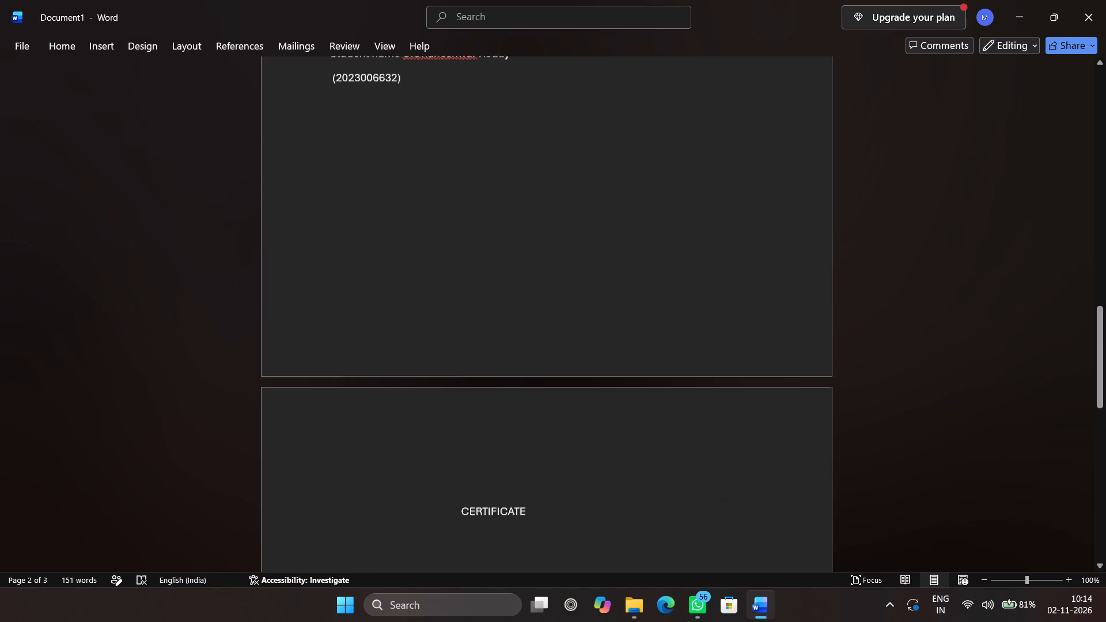
scroll(491, 424, "up", 3)
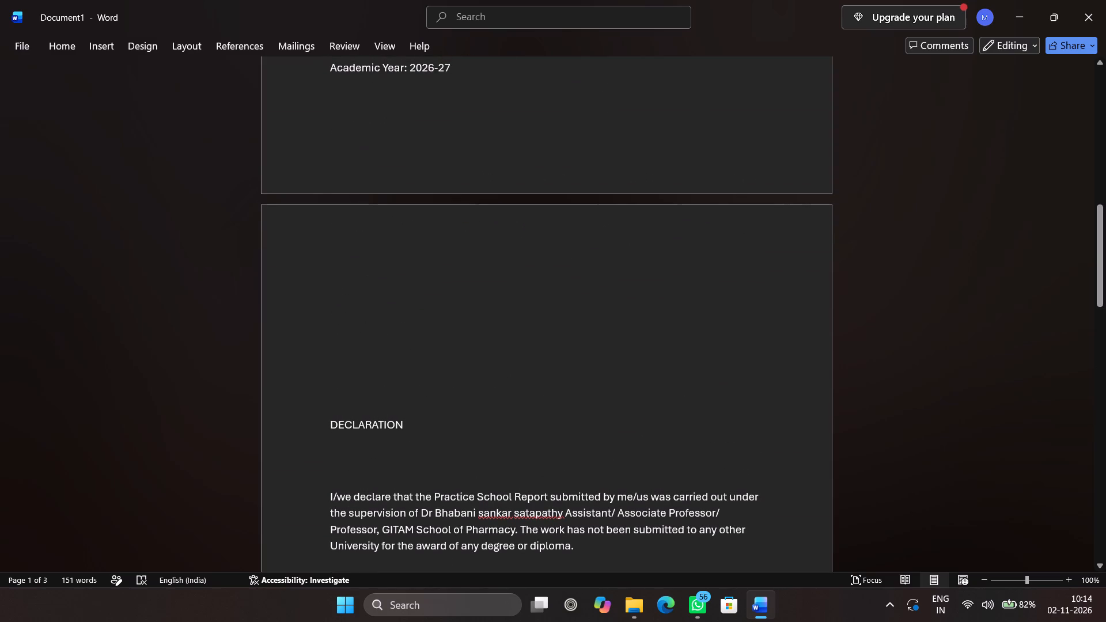
left_click(426, 415)
left_click(412, 424)
left_click(64, 50)
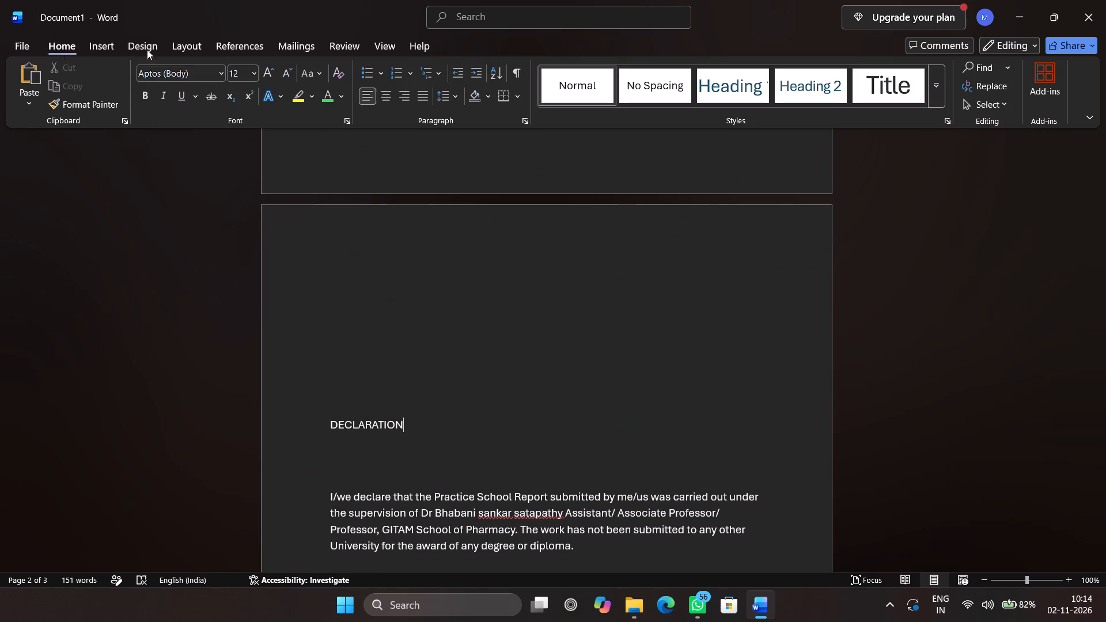
left_click(391, 93)
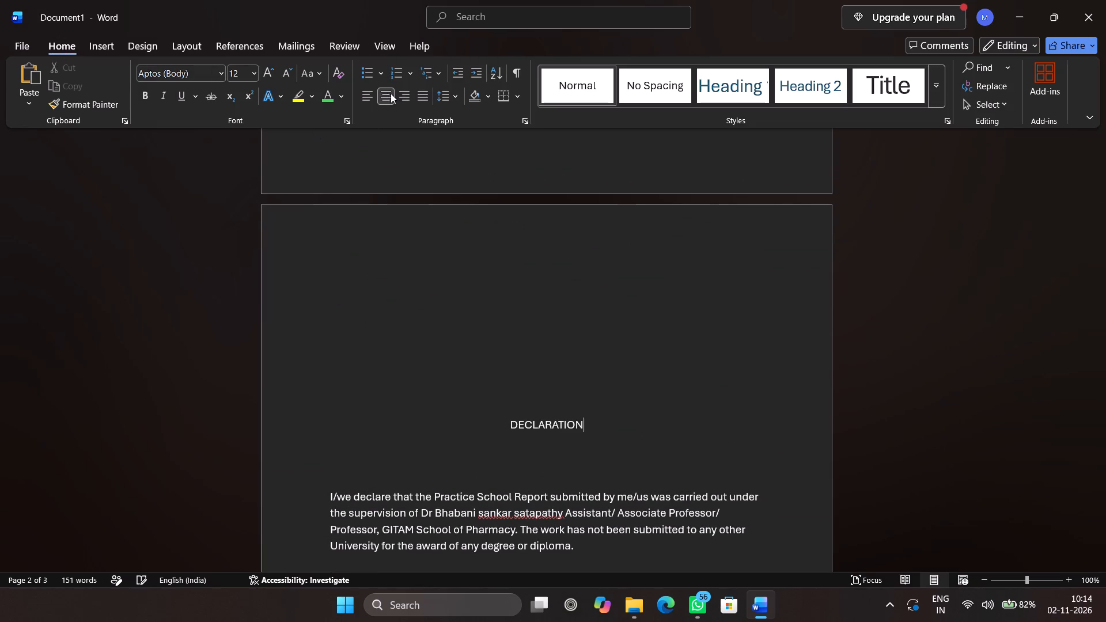
Centre the CERTIFICATE heading on the third page.
scroll(358, 256, "down", 4)
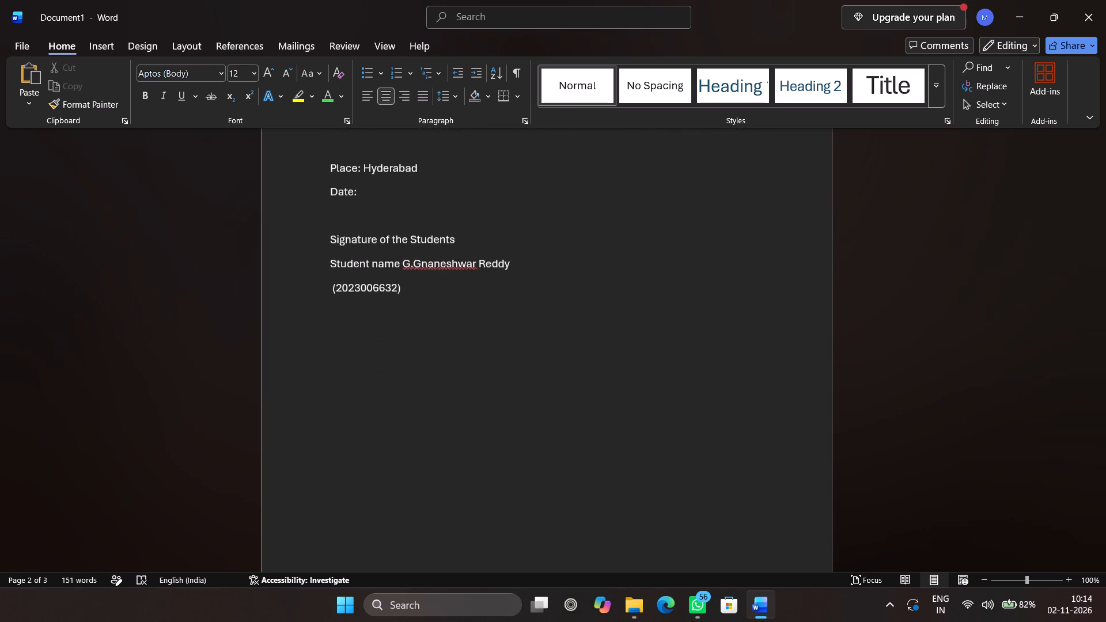
scroll(358, 256, "down", 1)
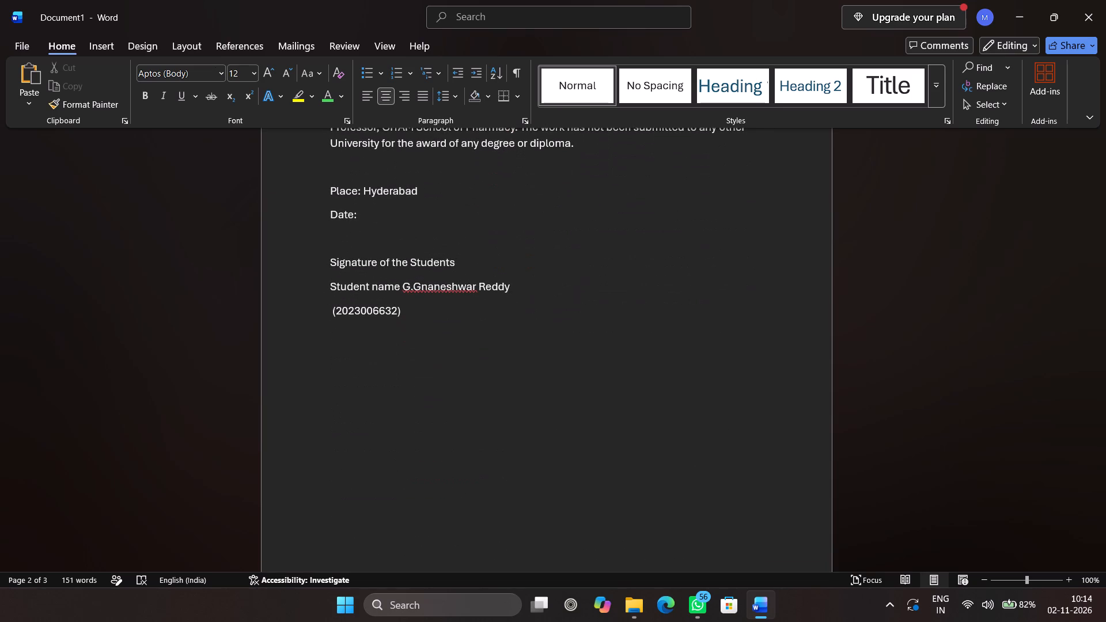
scroll(358, 256, "down", 1)
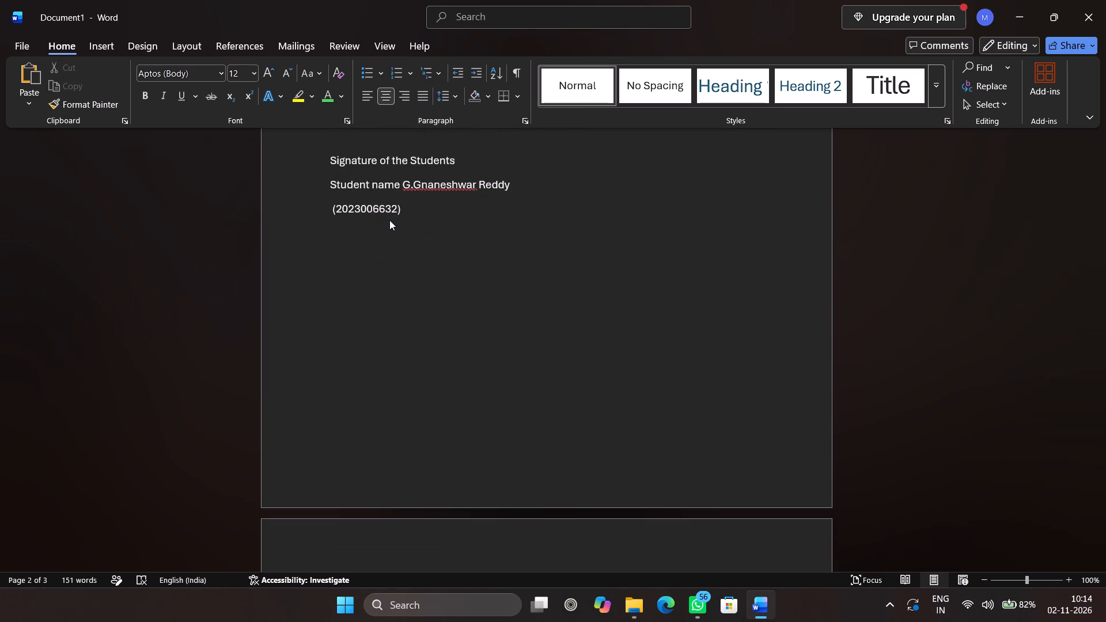
scroll(403, 224, "down", 2)
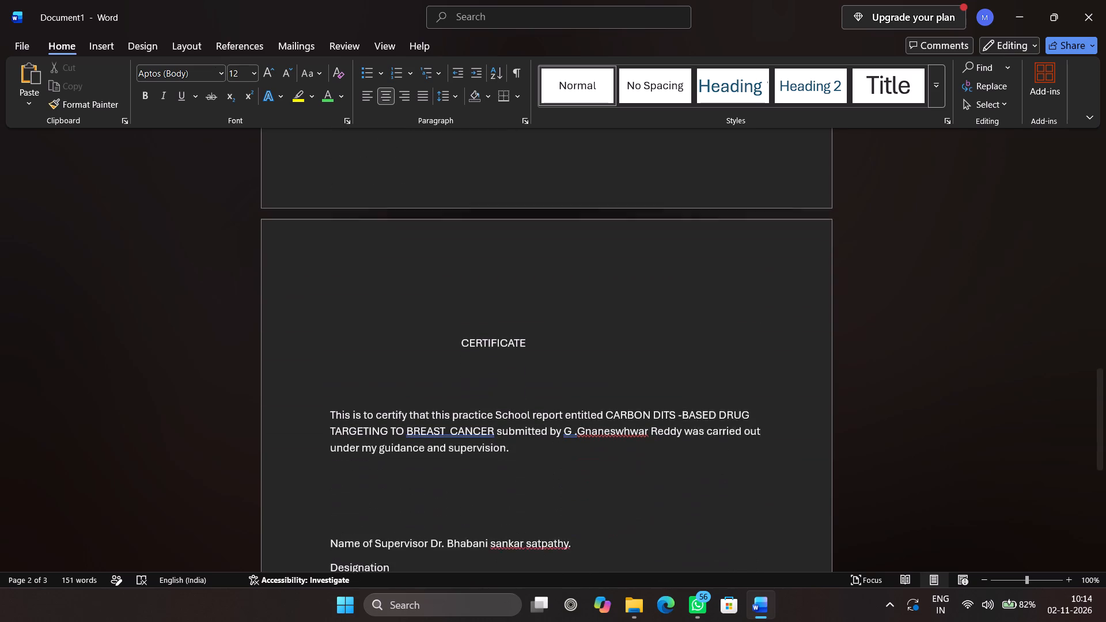
scroll(403, 224, "down", 1)
left_click(532, 320)
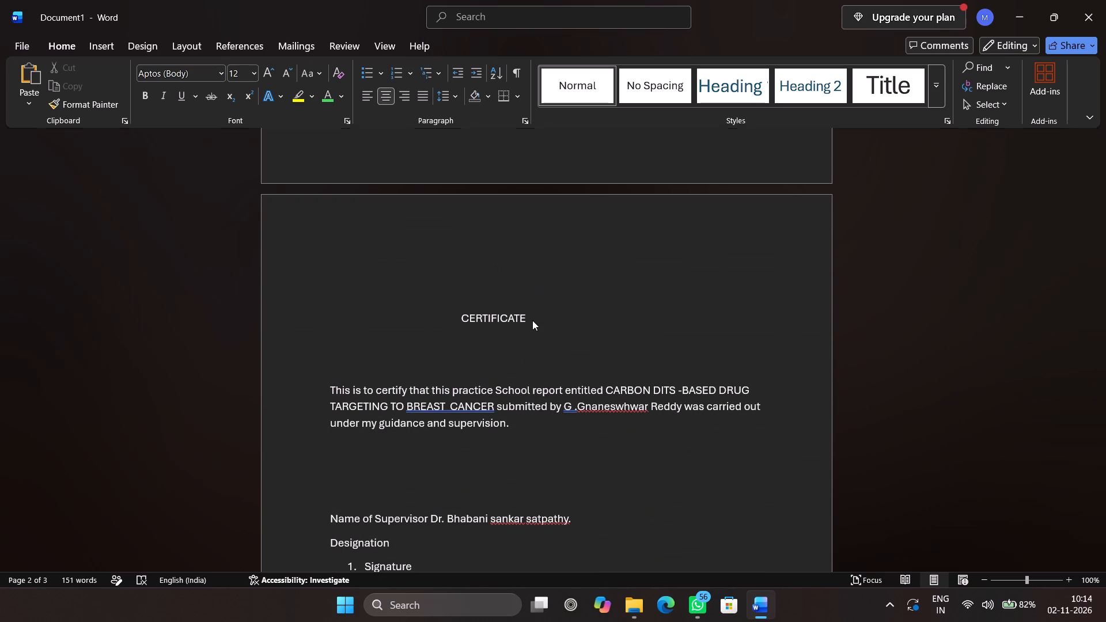
left_click(532, 320)
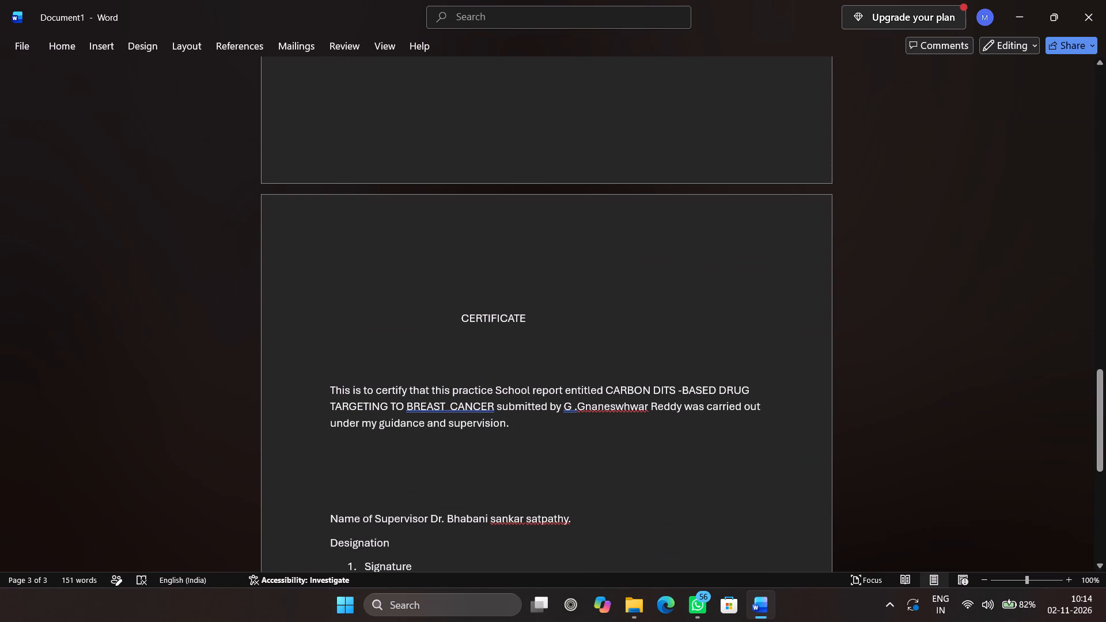
left_click(50, 40)
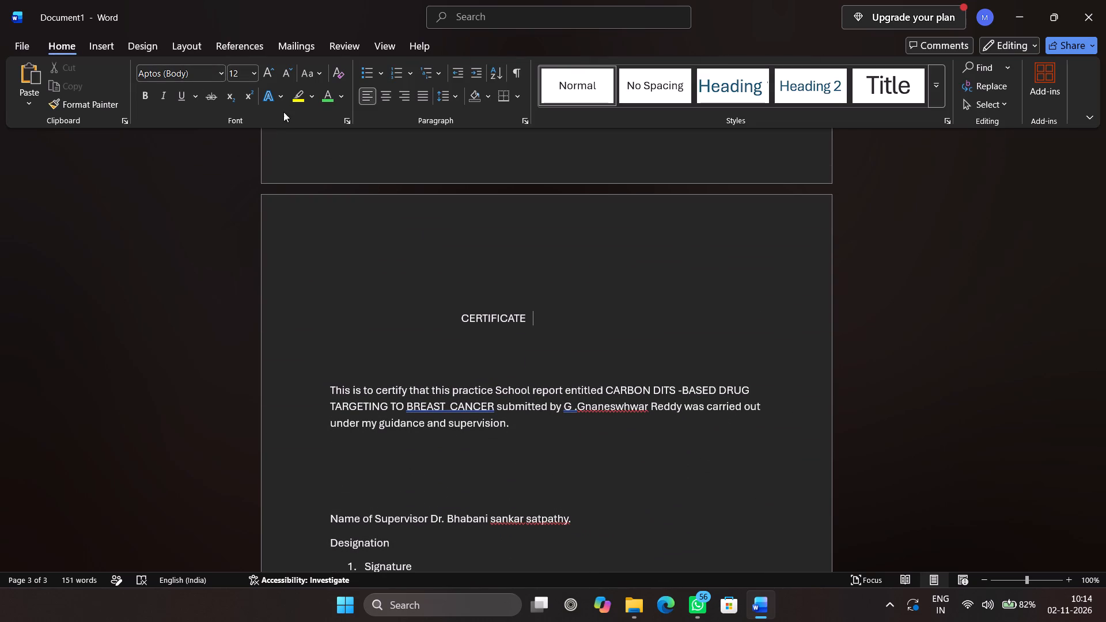
left_click(382, 96)
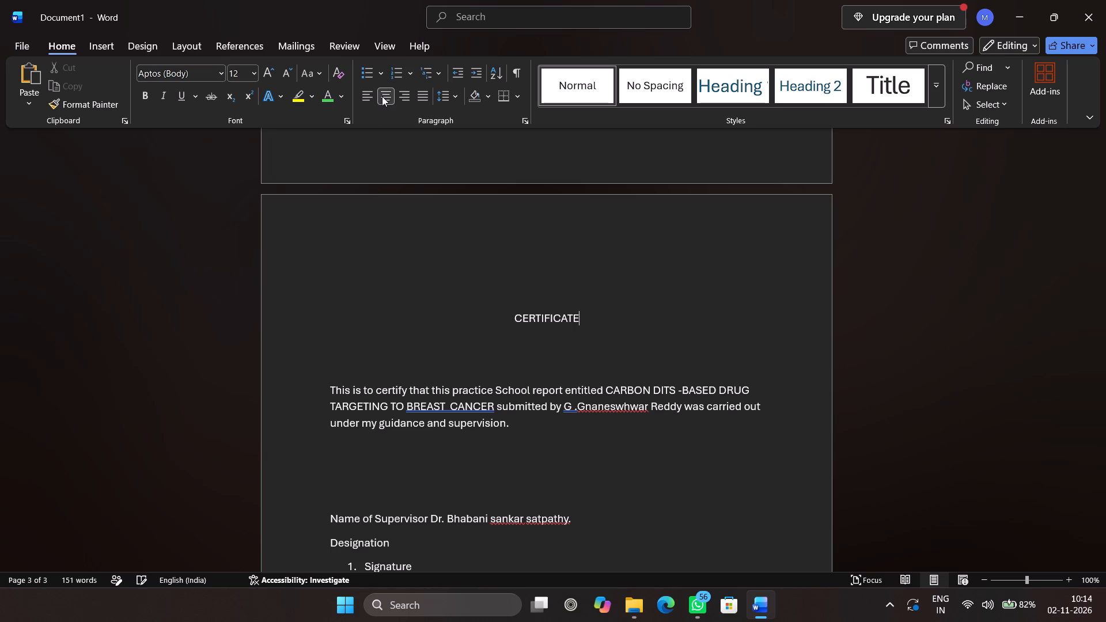
Remove the list numbering from Signature on the certificate page and delete the word Designation, leaving Signature directly below the supervisor's name.
scroll(278, 215, "down", 1)
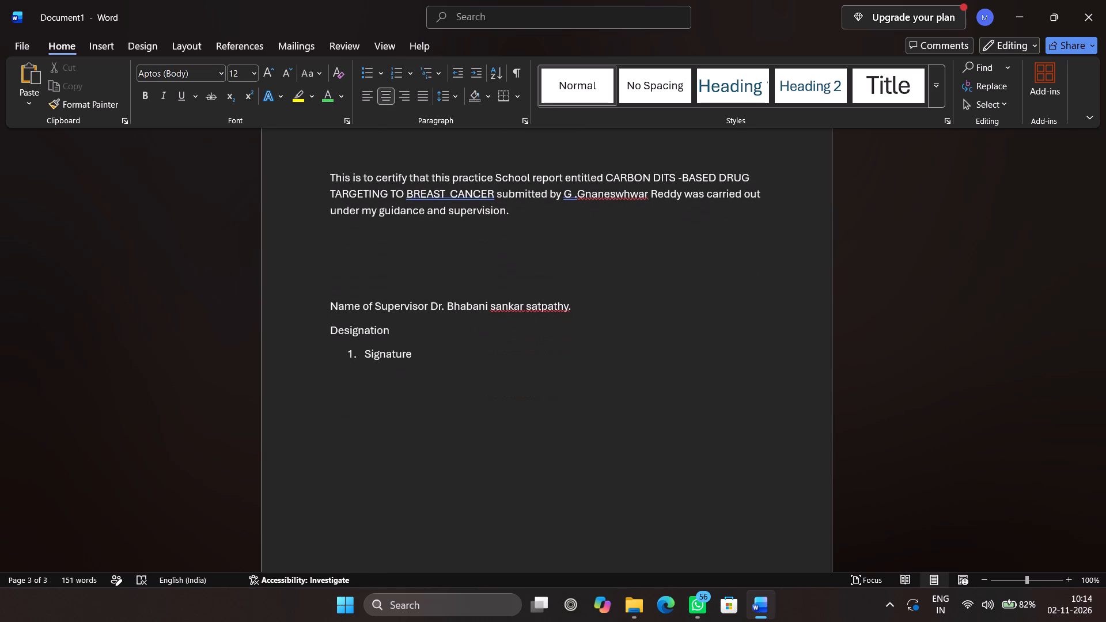
scroll(278, 215, "down", 1)
left_click(362, 257)
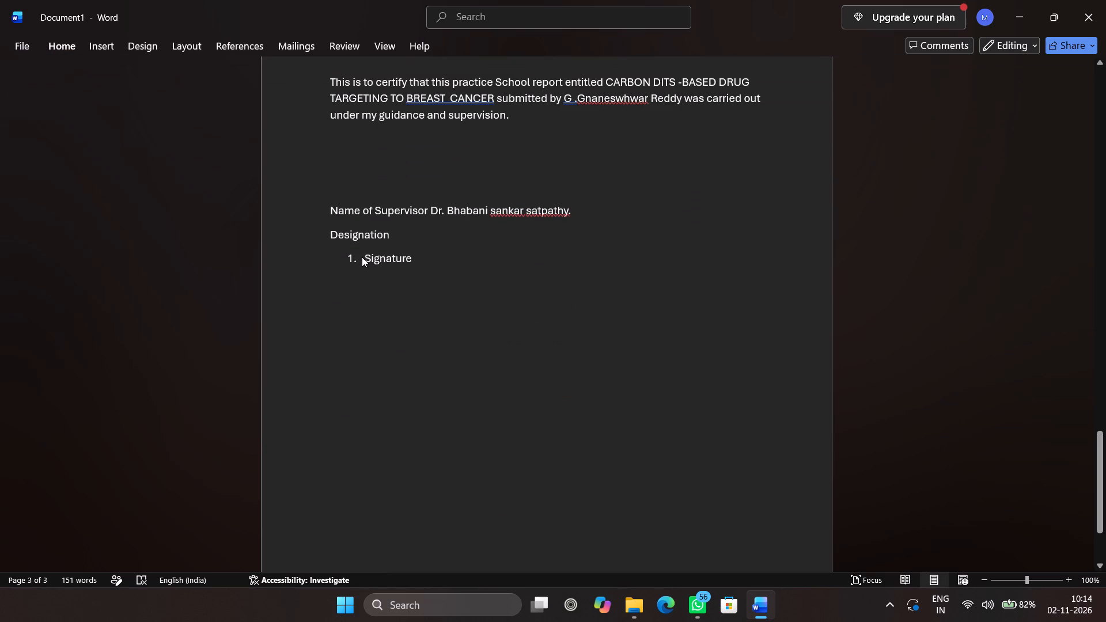
left_click(357, 257)
key("BackSpace")
key("BackSpace")
key("BackSpace")
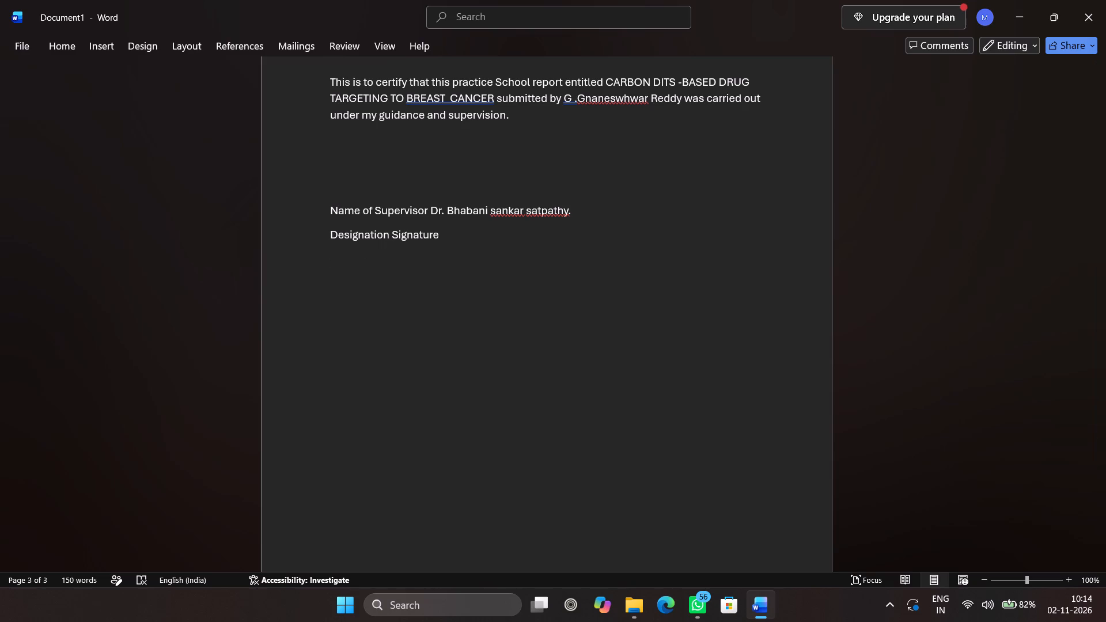
key("BackSpace")
key("BackSpace")
key("BackSpace")
key("BackSpace")
key("BackSpace")
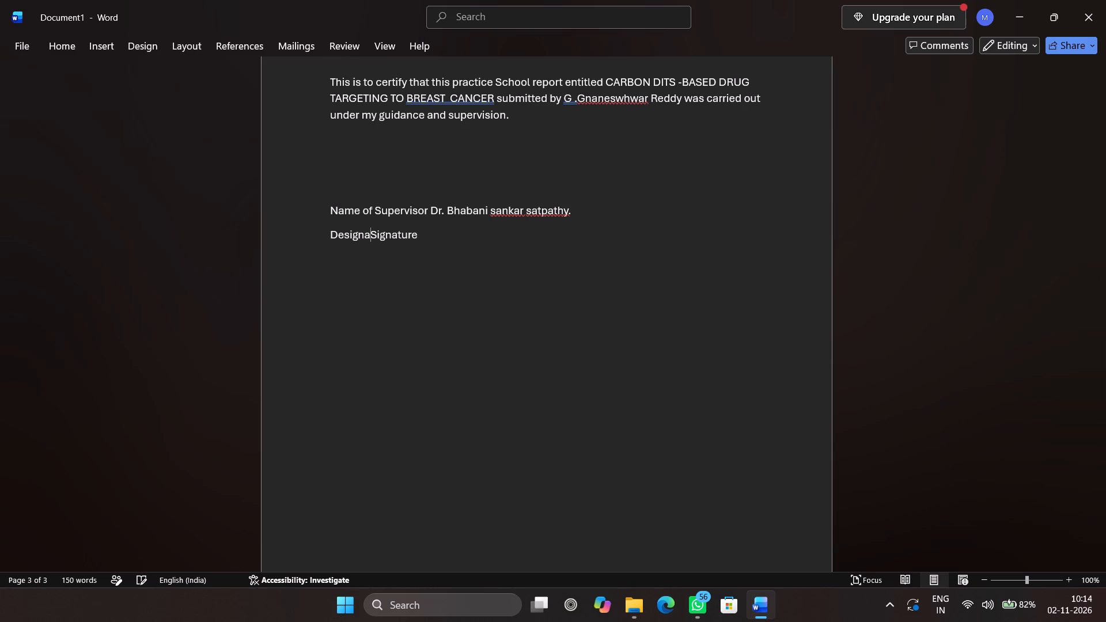
key("BackSpace")
key("BackSpace")
key("BackSpace")
key("BackSpace")
key("BackSpace")
key("BackSpace")
key("BackSpace")
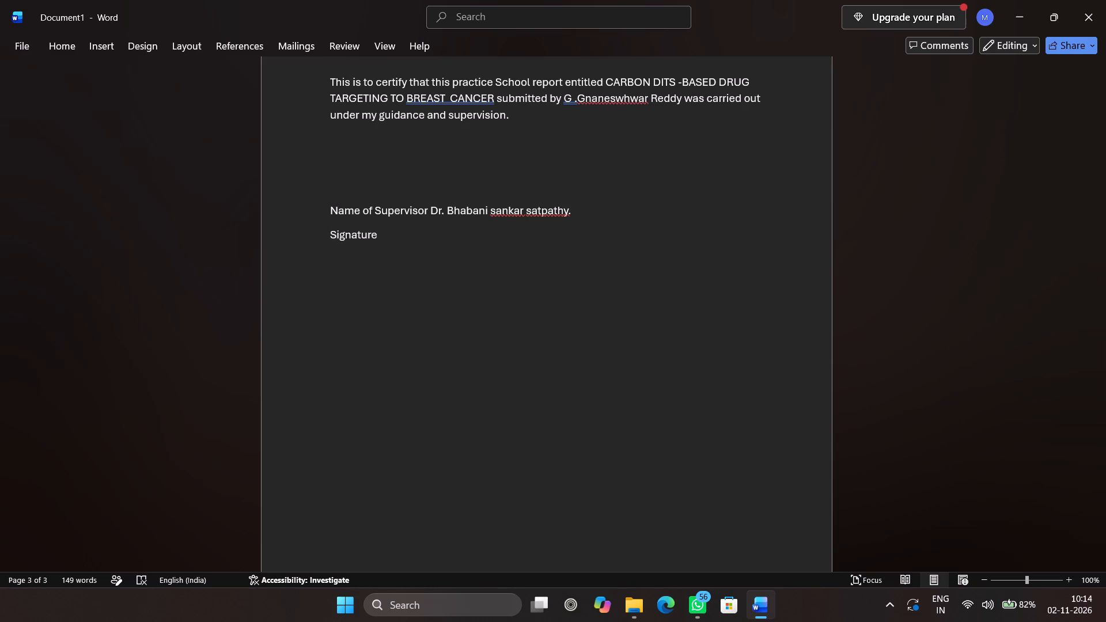
Look over the layout of the certificate, declaration and cover pages.
scroll(512, 327, "down", 4)
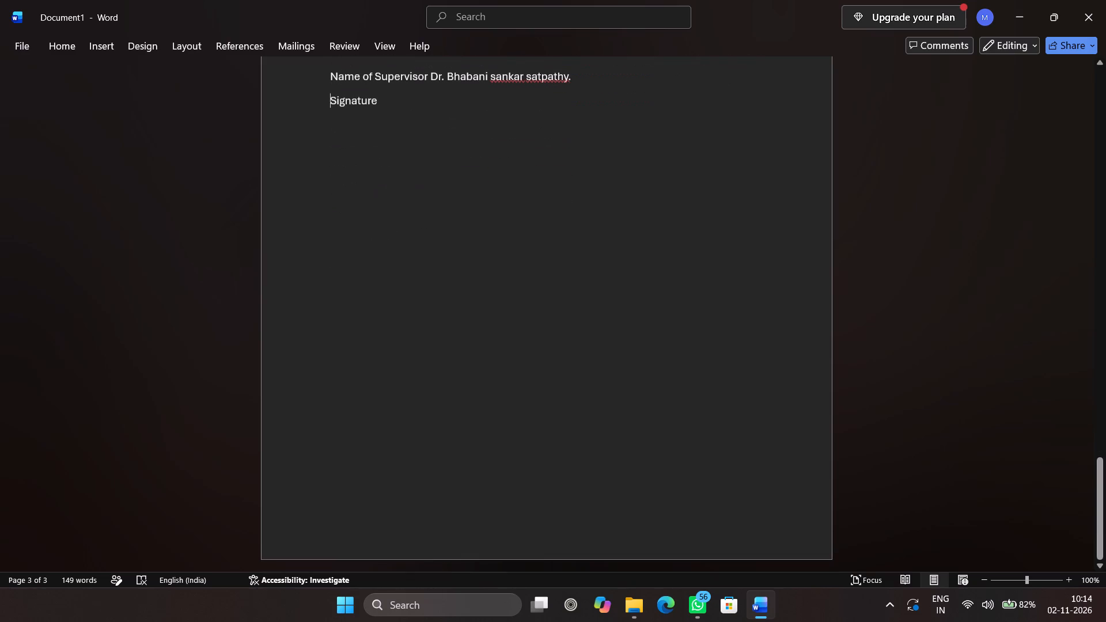
scroll(512, 327, "down", 3)
scroll(512, 327, "up", 11)
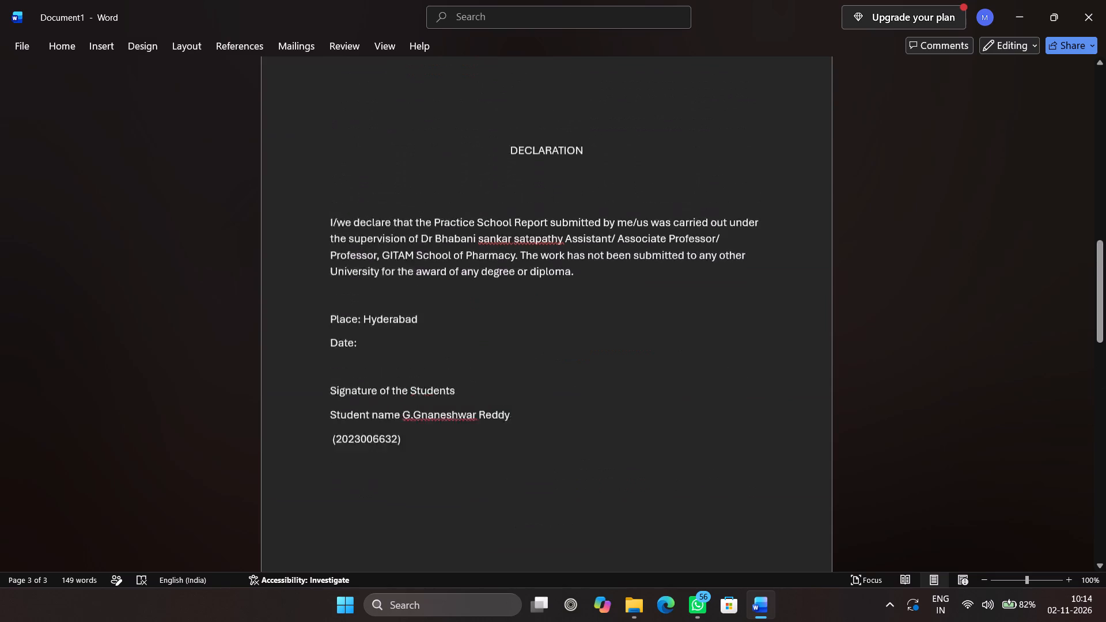
scroll(512, 327, "up", 2)
scroll(512, 327, "up", 20)
scroll(512, 327, "up", 10)
scroll(512, 327, "down", 9)
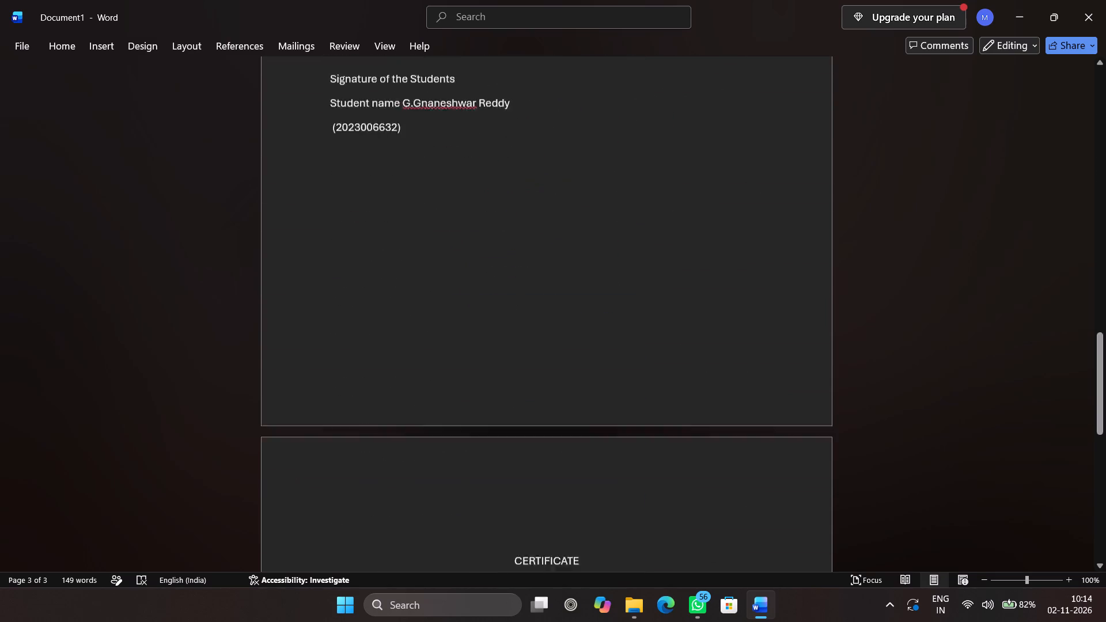
scroll(512, 327, "down", 7)
scroll(512, 327, "up", 19)
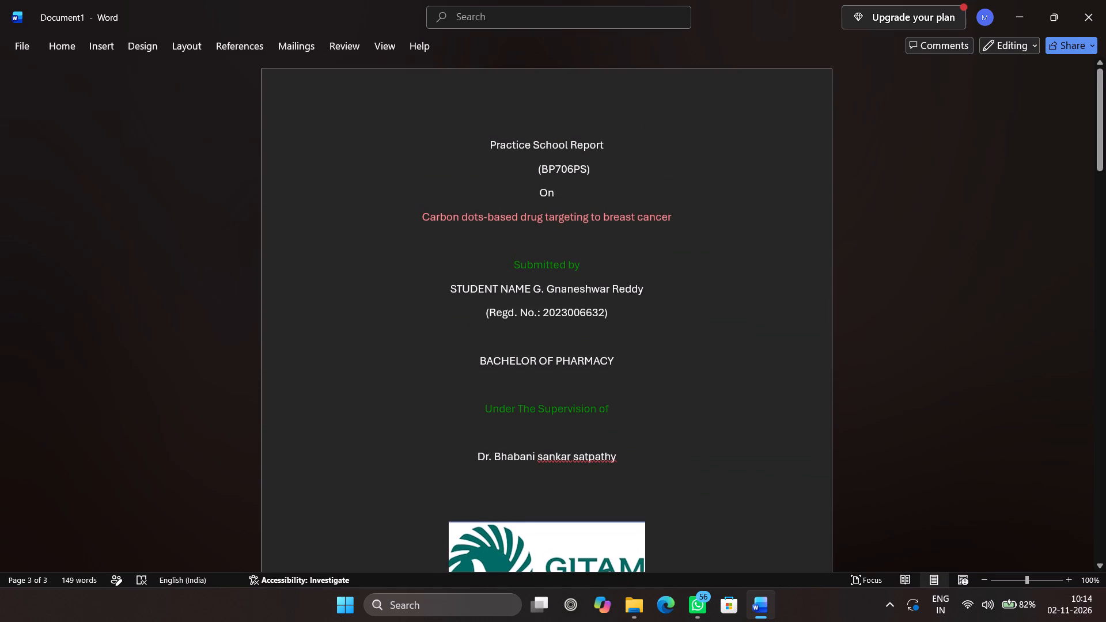
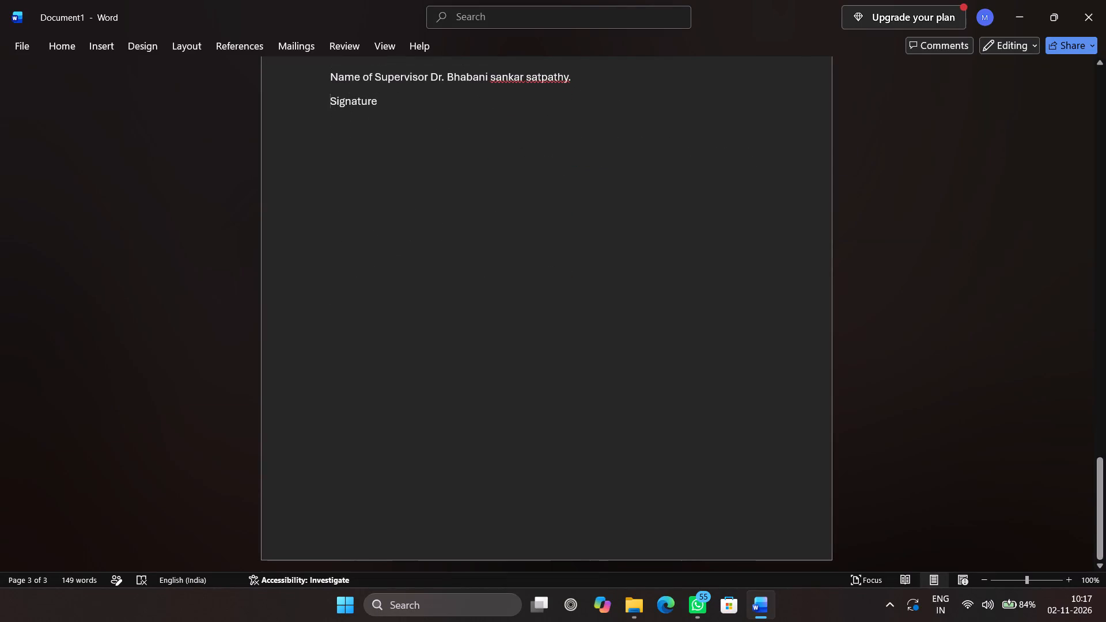
Paste the copied ACKNOWLEDGMENTS section a few blank lines below Signature on the certificate page.
left_click(302, 221)
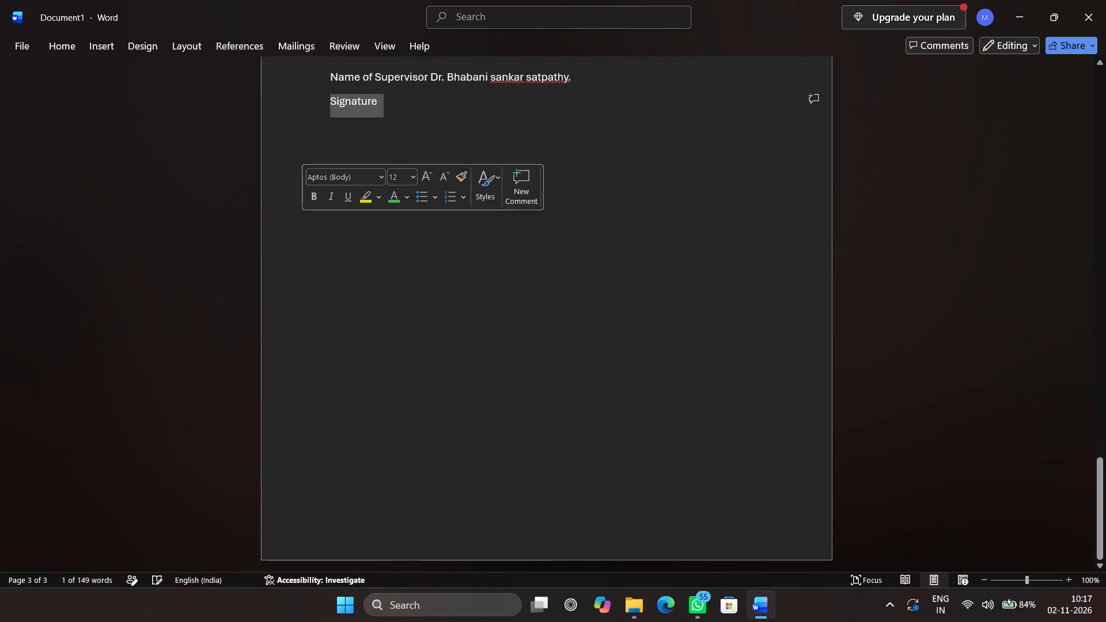
left_click_drag(306, 230, 414, 101)
left_click(414, 101)
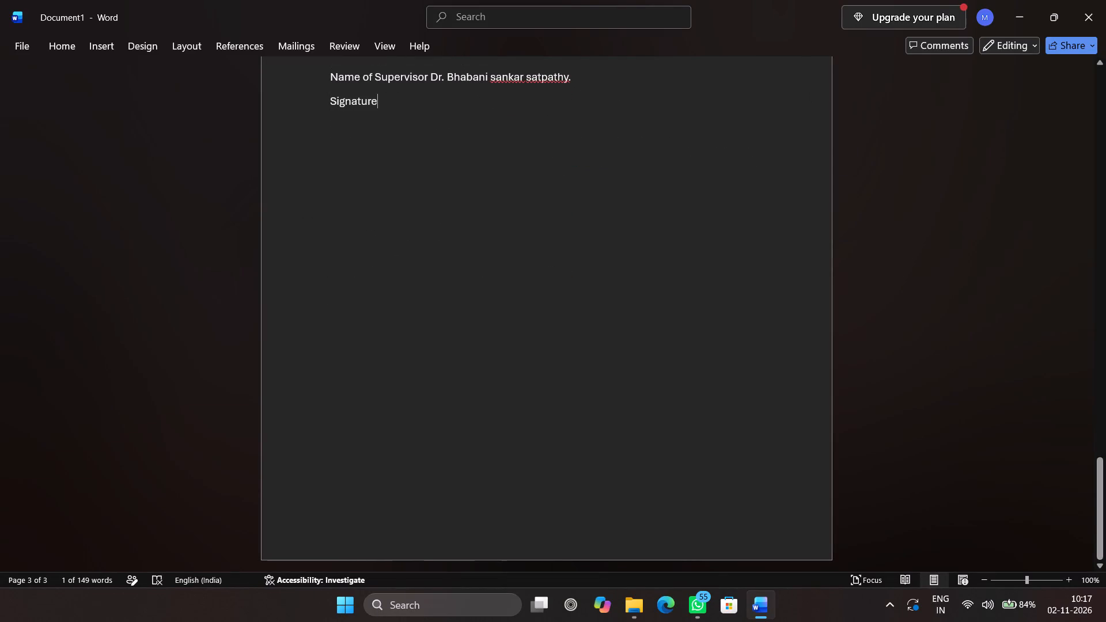
key("Return")
key("Return")
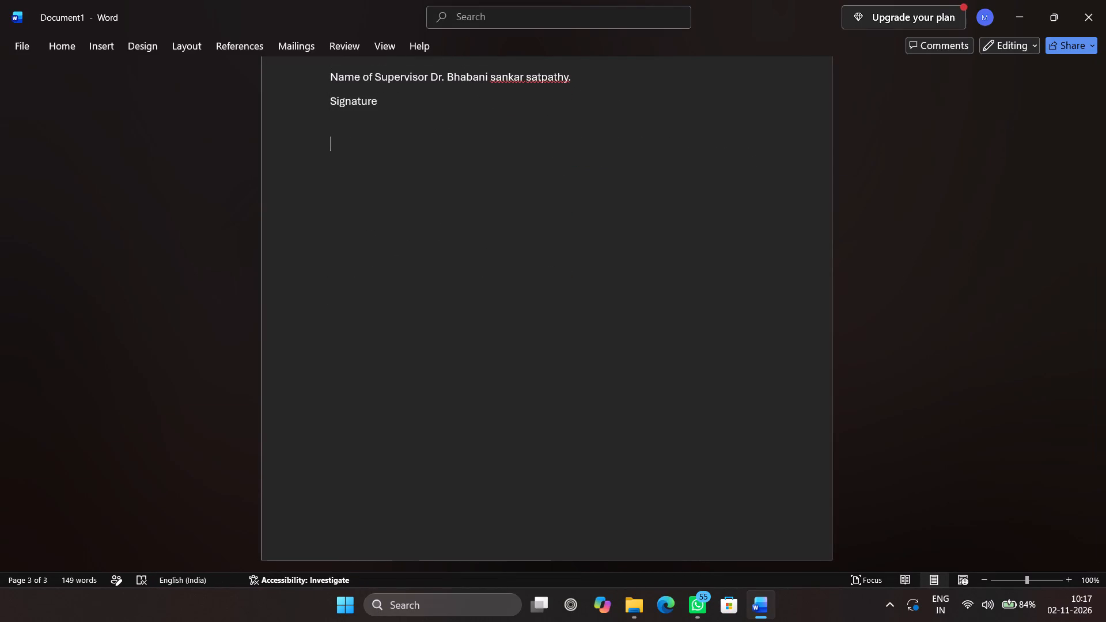
key("Return")
key("Return")
key("ctrl+v")
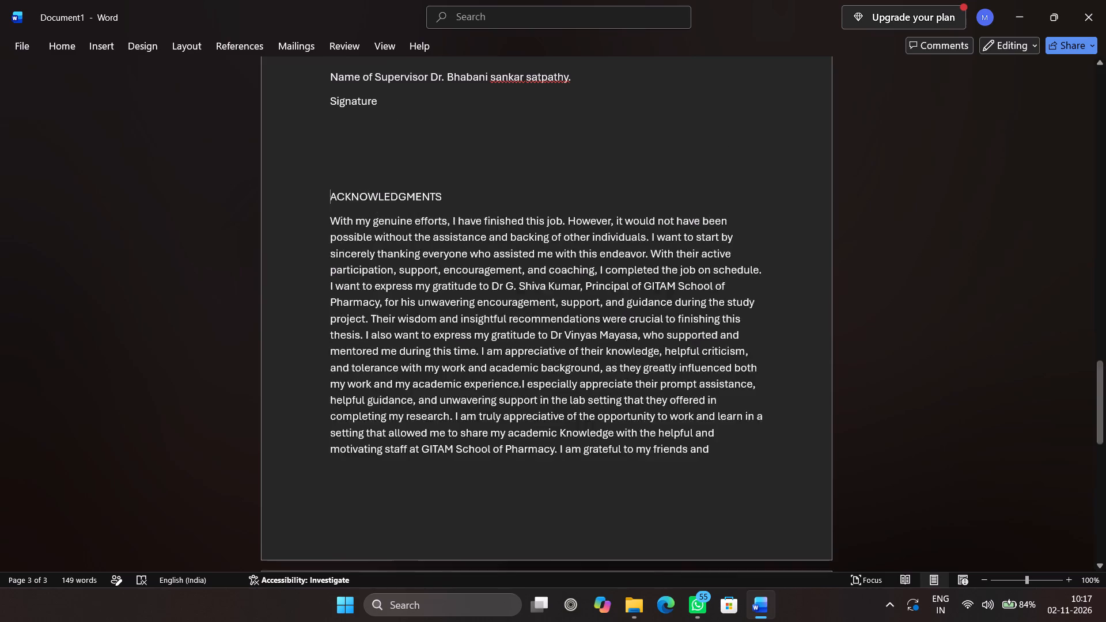
Insert blank lines between Signature and ACKNOWLEDGMENTS until the acknowledgments heading and text start on the fourth page.
scroll(513, 239, "up", 1)
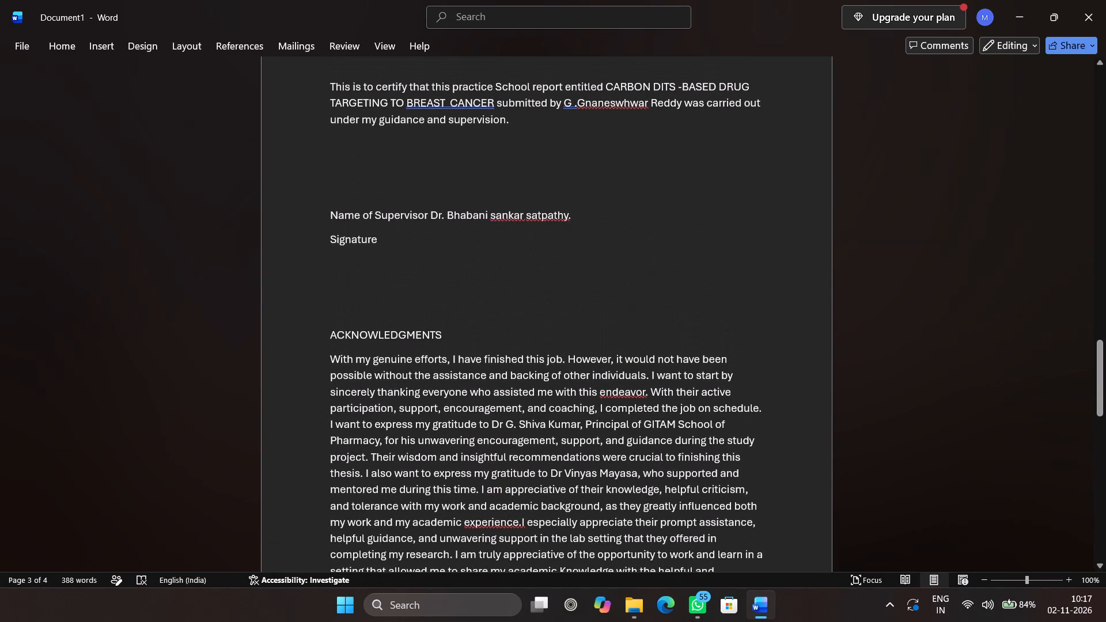
left_click(430, 287)
key("BackSpace")
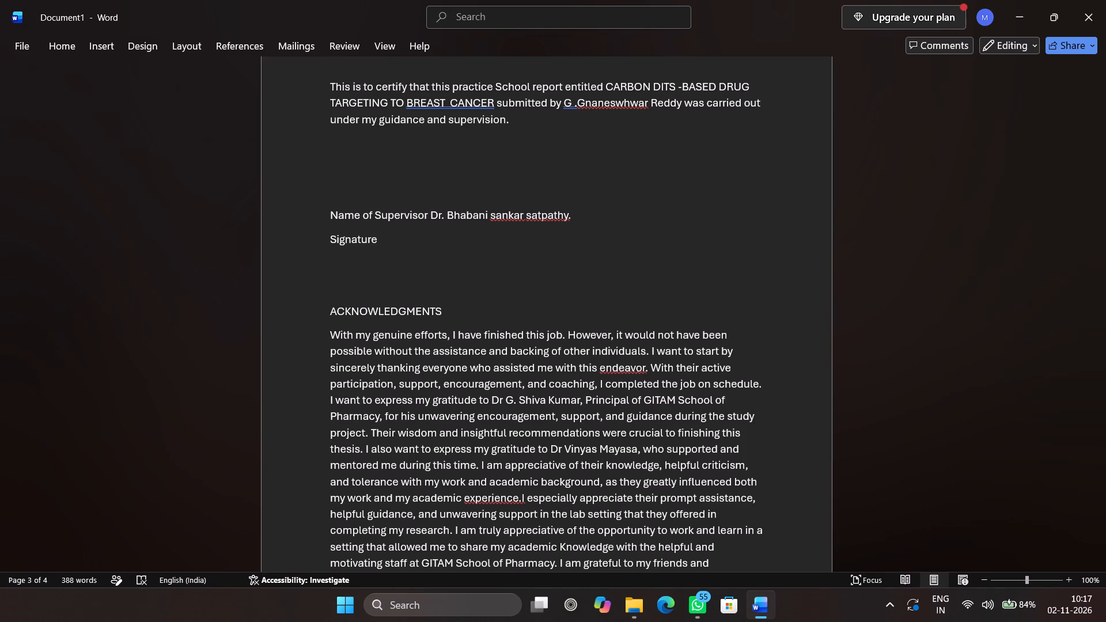
key("Return")
key("Return")
key("Return")
key("Return")
key("Return")
key("Return")
key("Return")
key("Return")
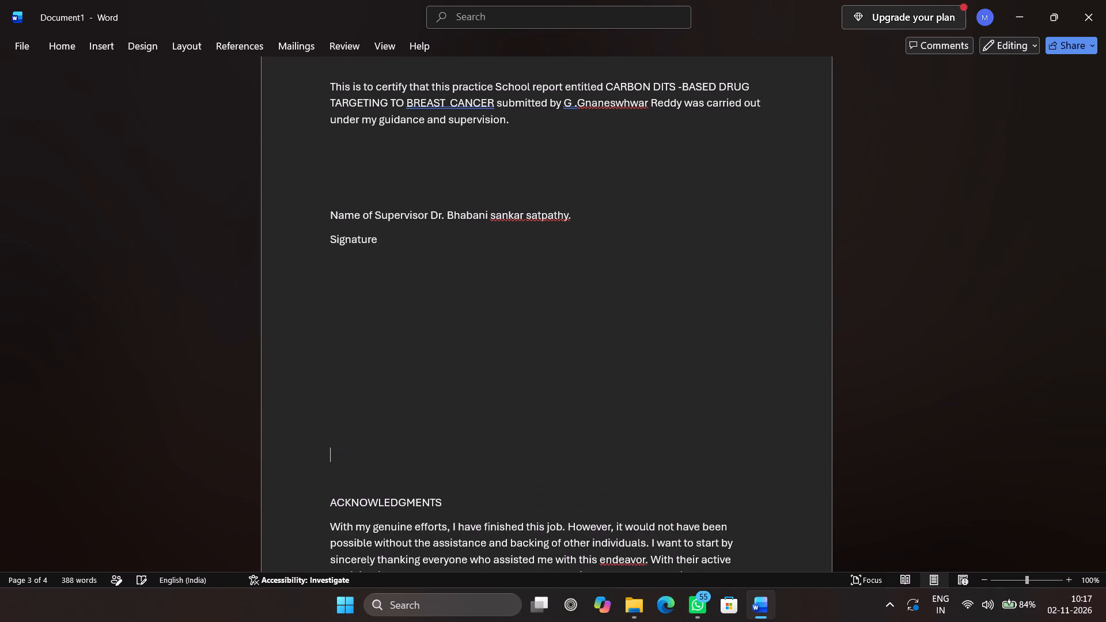
key("Return")
key("Return")
key("Return")
key("Return")
scroll(374, 286, "down", 1)
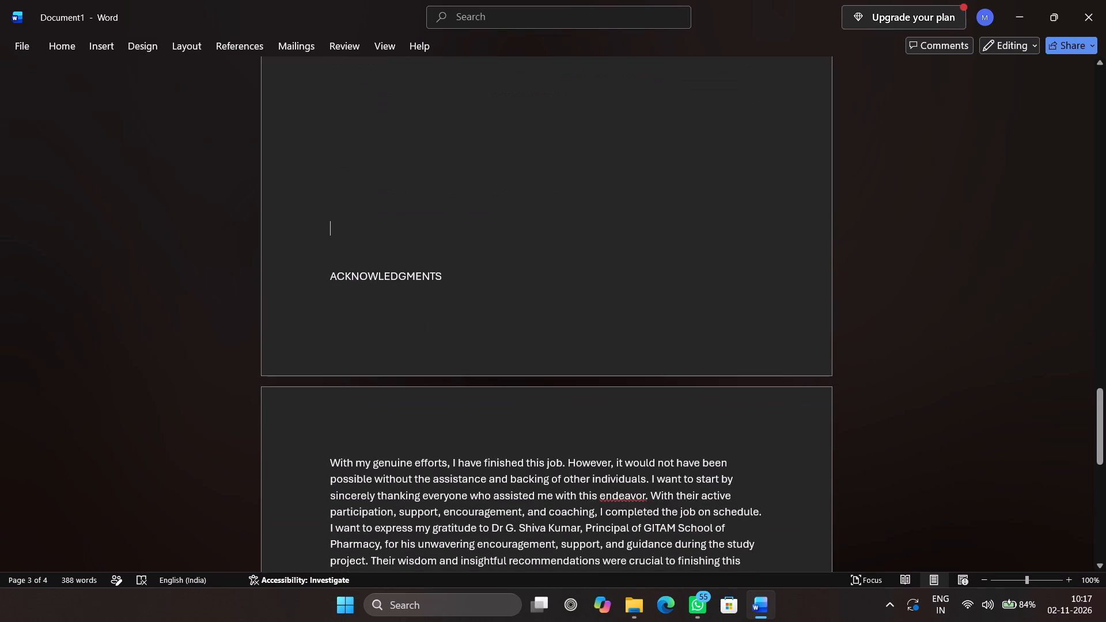
scroll(374, 286, "down", 1)
key("Return")
key("Return")
key("Return")
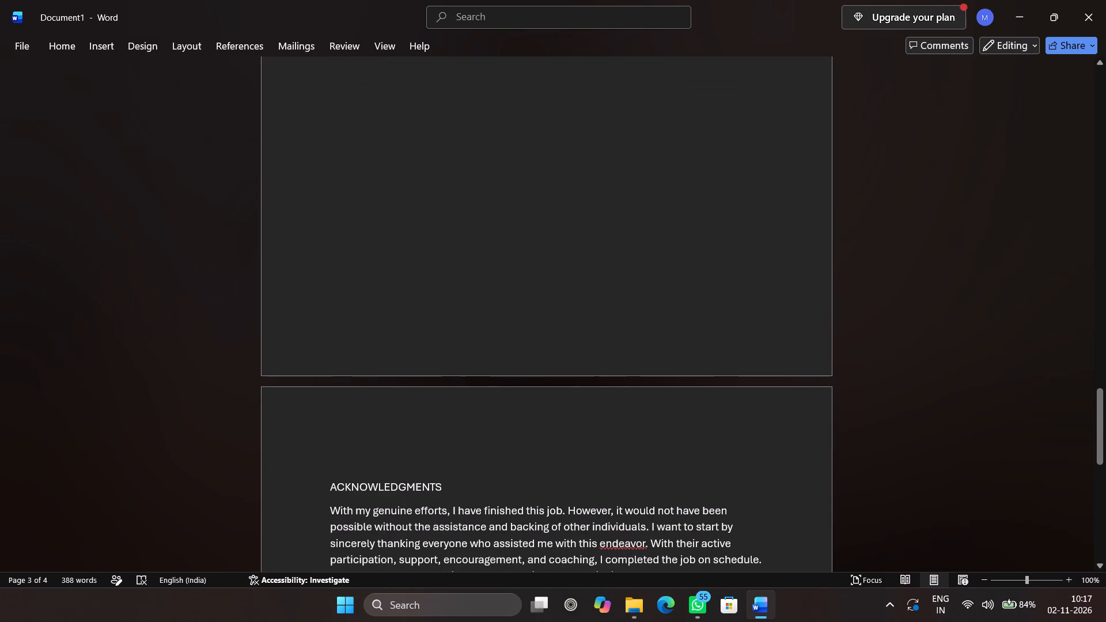
Centre the ACKNOWLEDGMENTS heading on the fourth page.
left_click(458, 475)
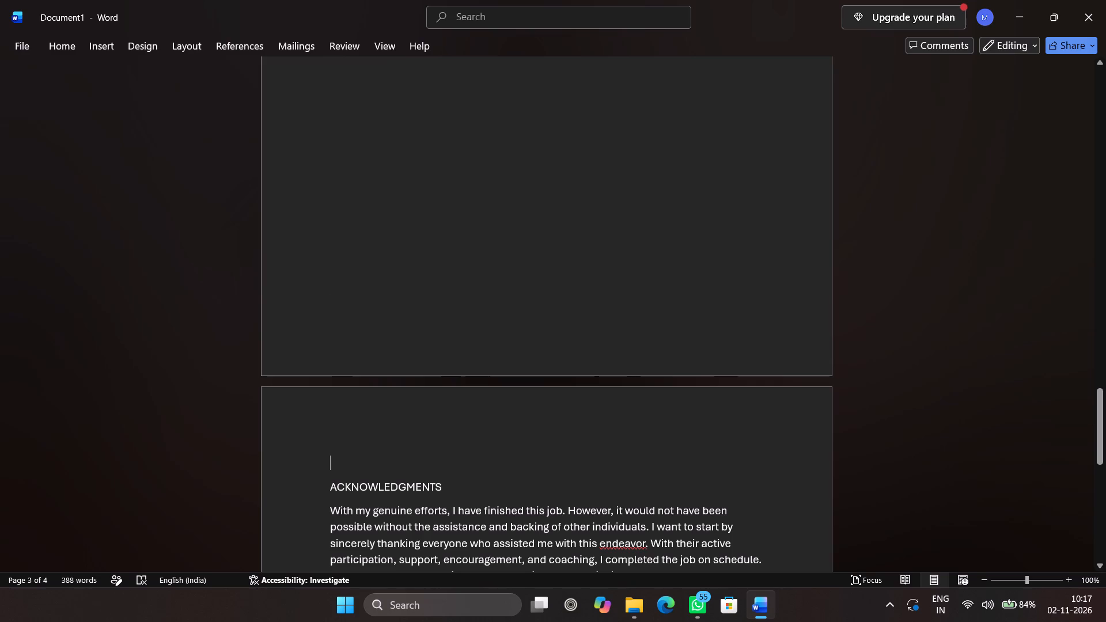
left_click(457, 488)
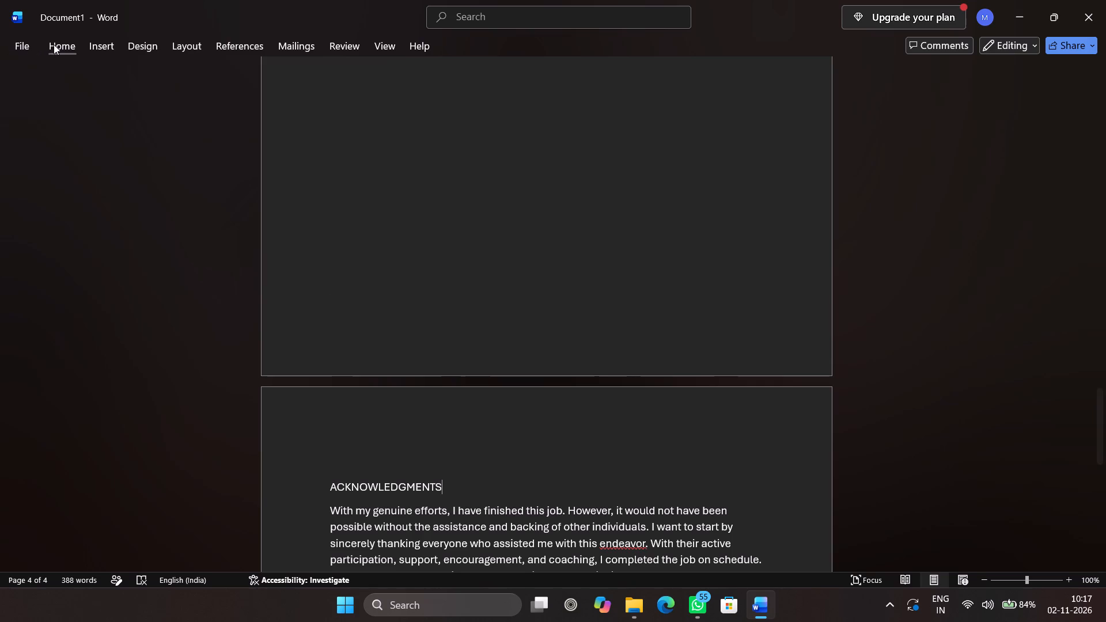
left_click(54, 44)
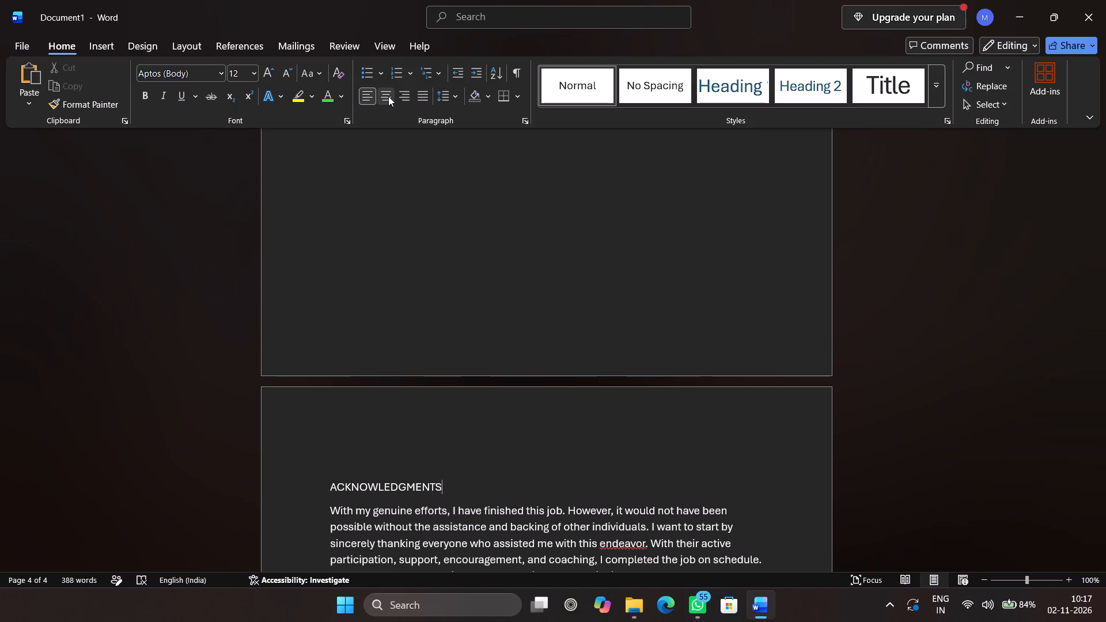
left_click(388, 96)
scroll(468, 238, "down", 2)
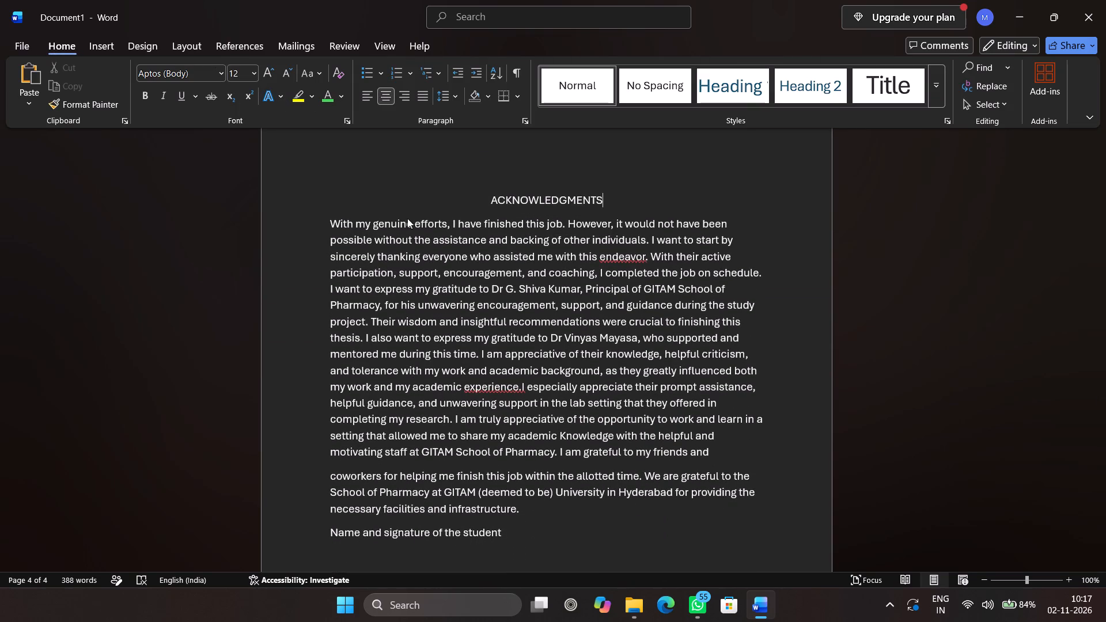
Add two blank lines between the ACKNOWLEDGMENTS heading and its body text.
left_click(397, 188)
left_click(610, 210)
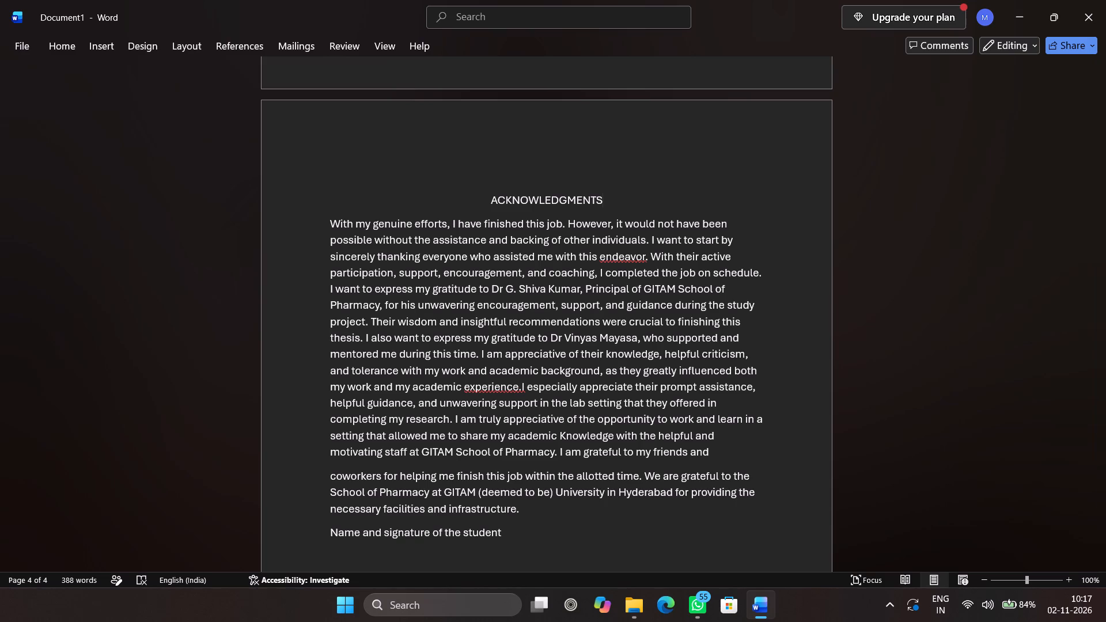
left_click(610, 209)
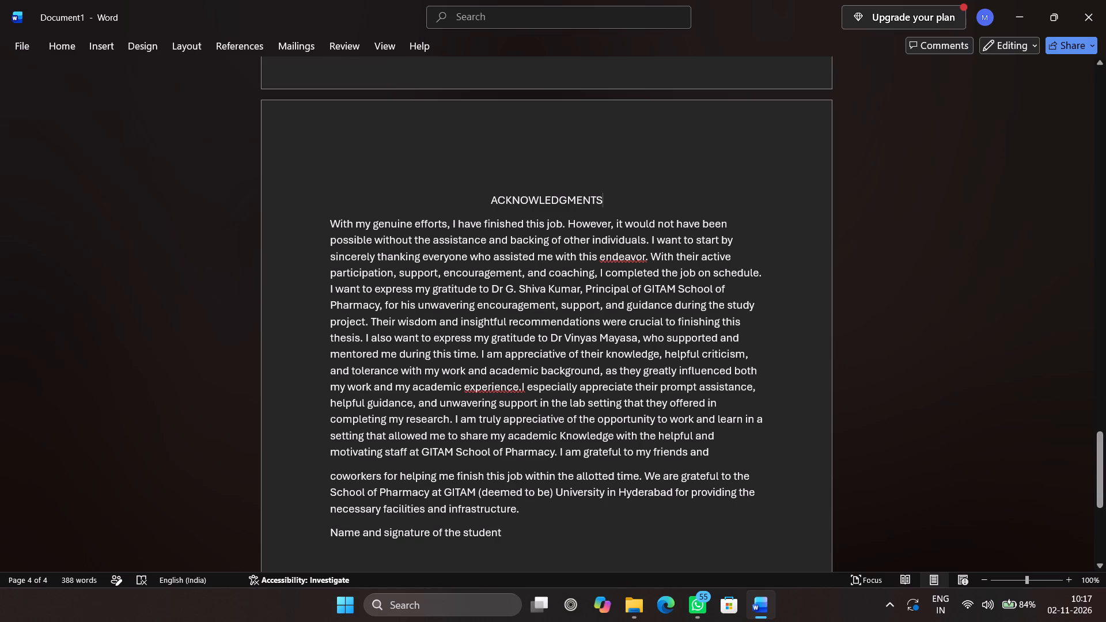
key("Return")
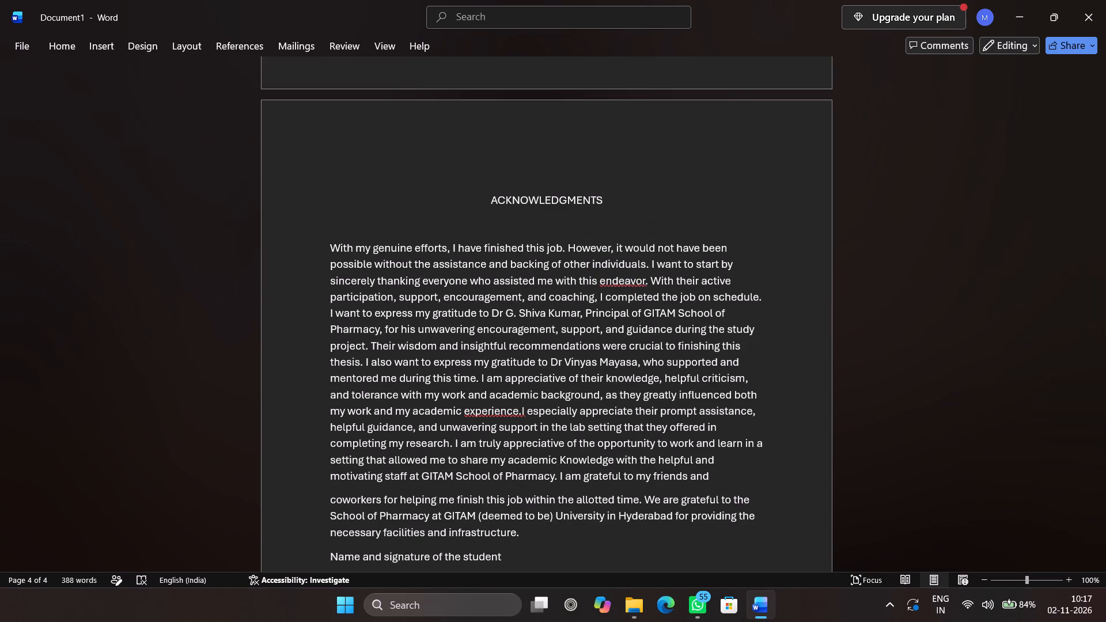
key("Return")
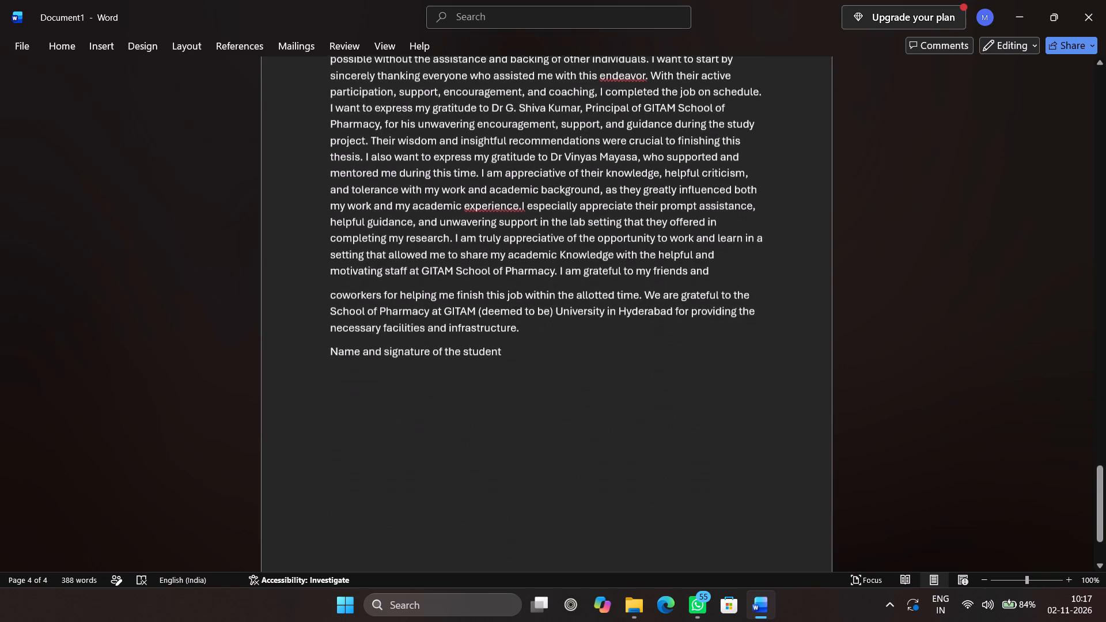
Delete the mentor's name and its trailing comma before "who supported" in the acknowledgments, keeping the title Dr.
scroll(610, 209, "down", 7)
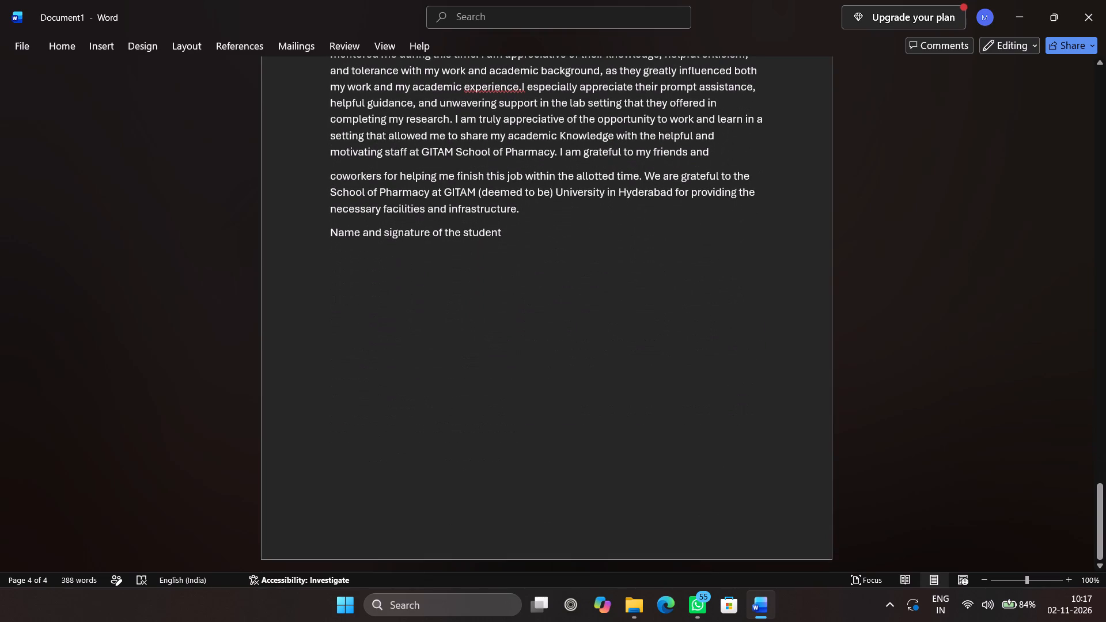
scroll(610, 209, "down", 1)
scroll(610, 209, "up", 1)
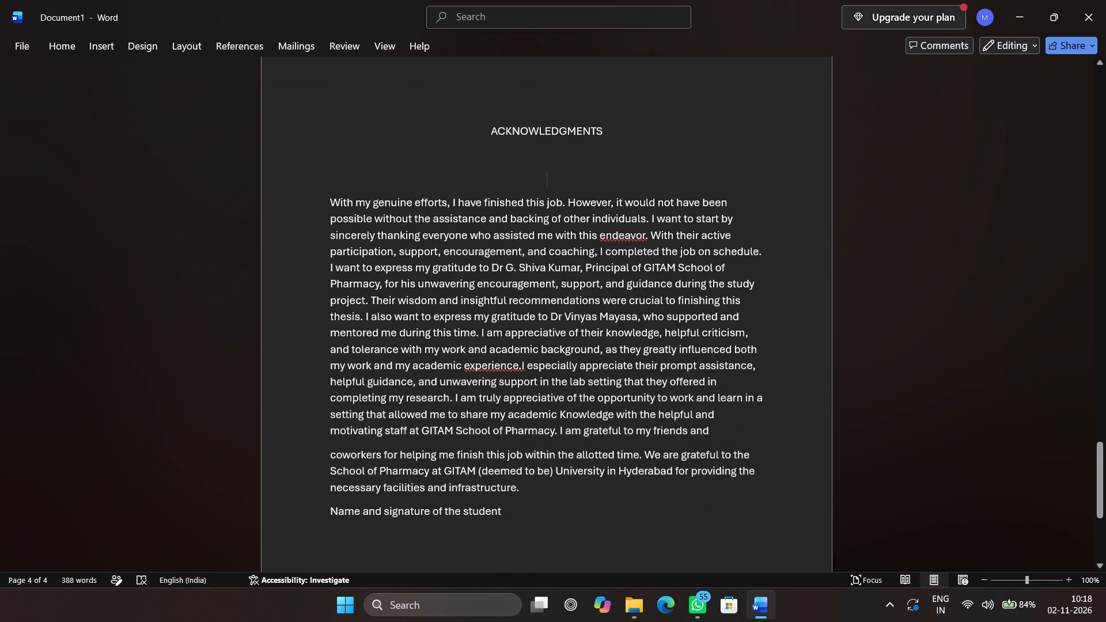
left_click(638, 317)
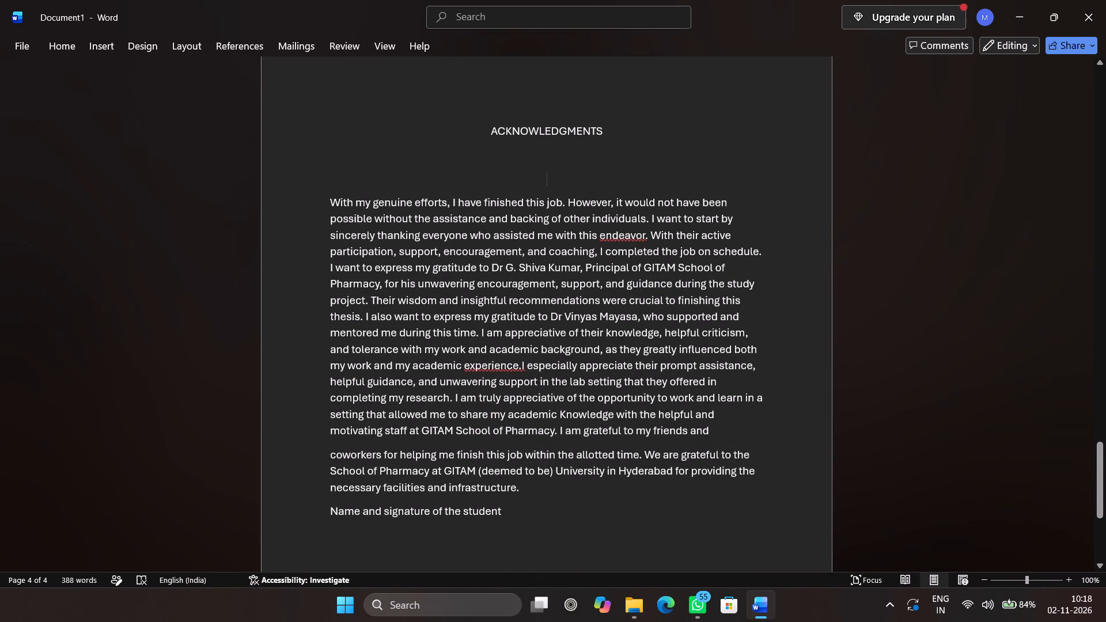
left_click(639, 317)
key("BackSpace")
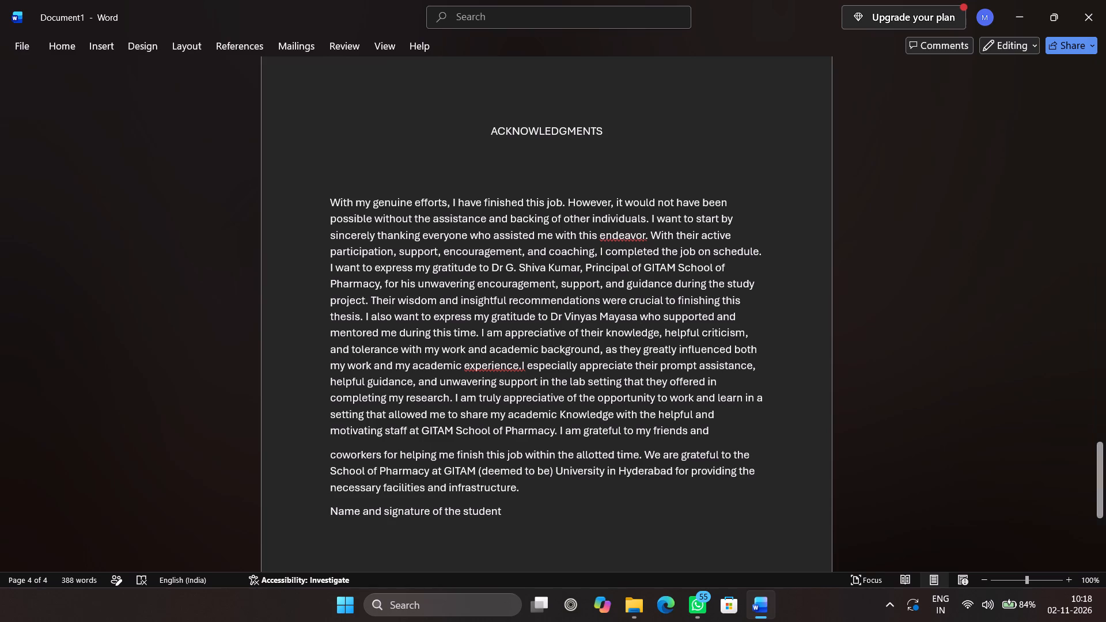
key("BackSpace")
key("BackSpace")
key("BackSpace")
key("BackSpace")
key("BackSpace")
key("BackSpace")
key("BackSpace")
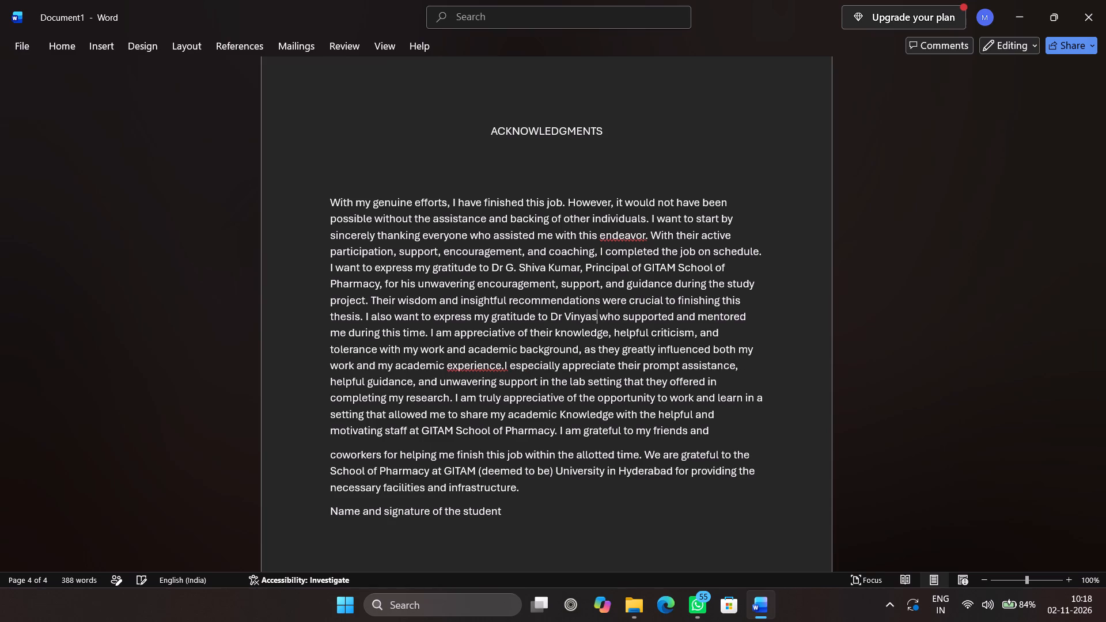
key("BackSpace")
key("BackSpace")
key("BackSpace")
key("BackSpace")
key("BackSpace")
key("BackSpace")
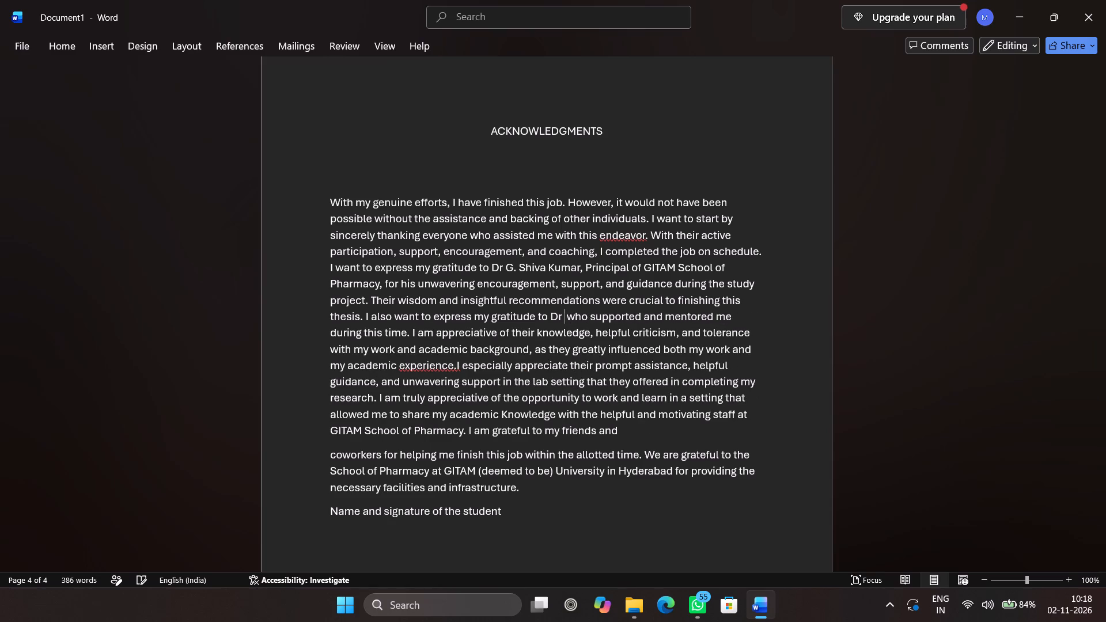
Copy the supervisor's name from the declaration page and paste it after Dr, before "who supported", in the acknowledgments.
scroll(639, 317, "up", 8)
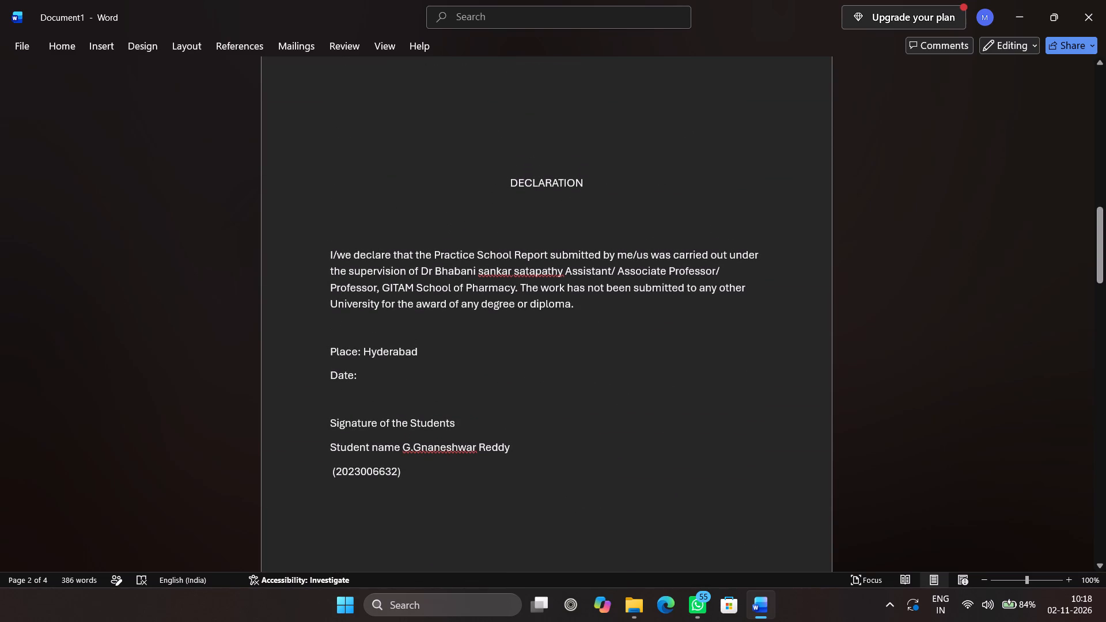
left_click_drag(562, 271, 467, 271)
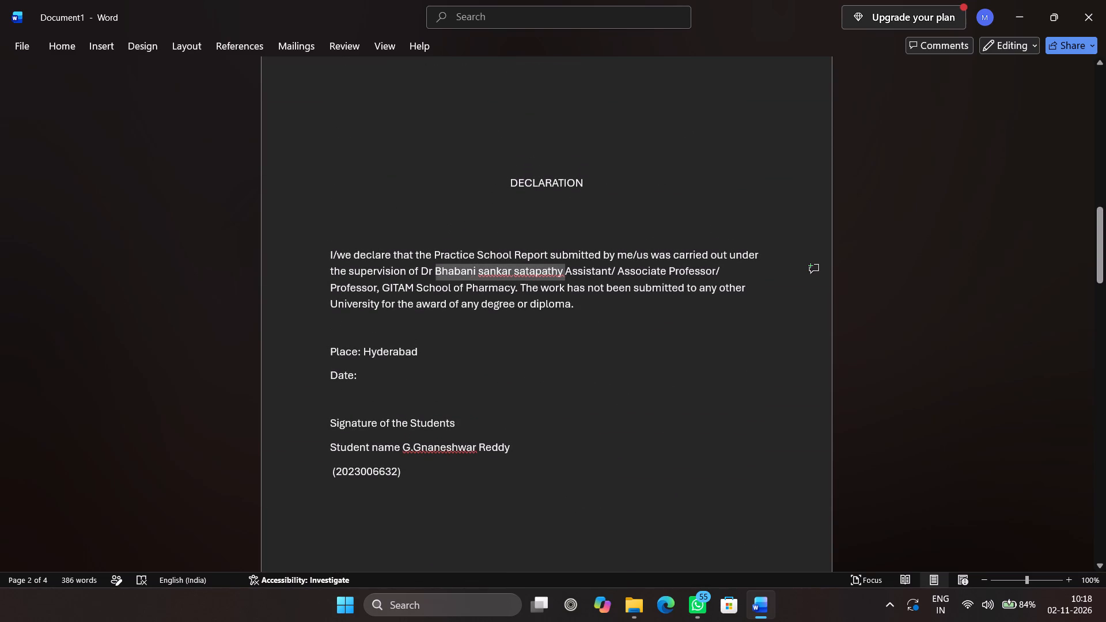
left_click_drag(467, 271, 467, 270)
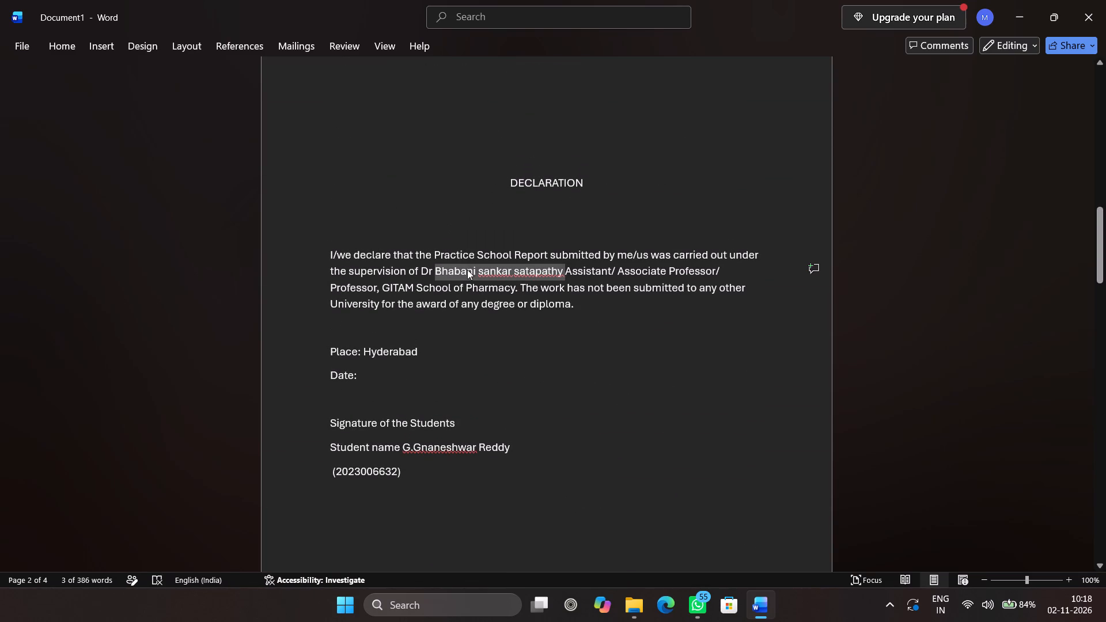
key("ctrl+c")
scroll(598, 368, "down", 12)
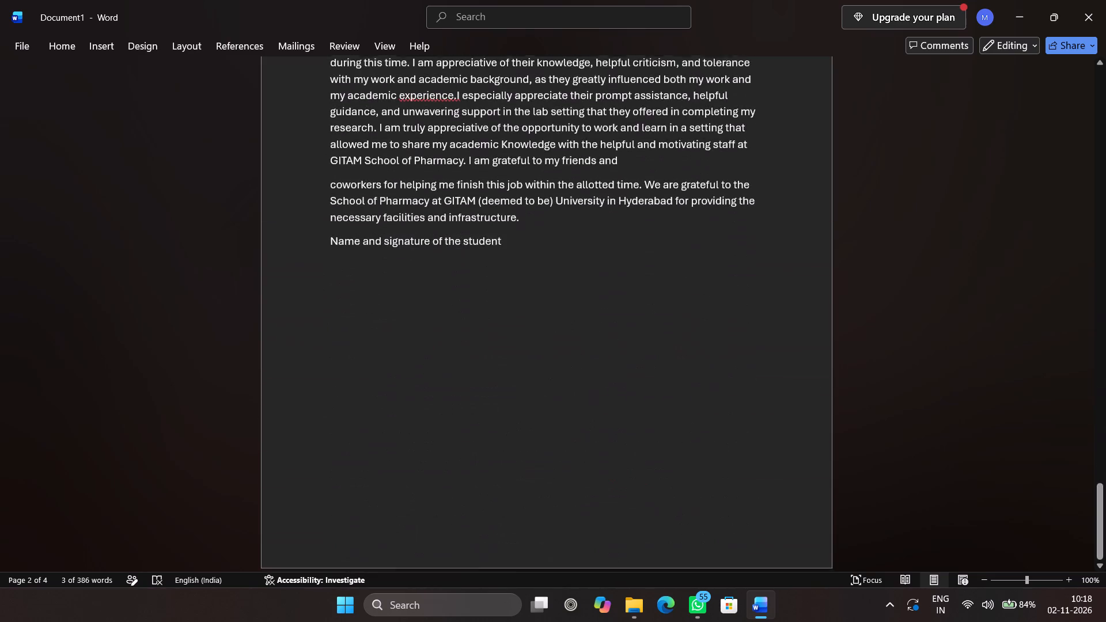
scroll(598, 368, "up", 2)
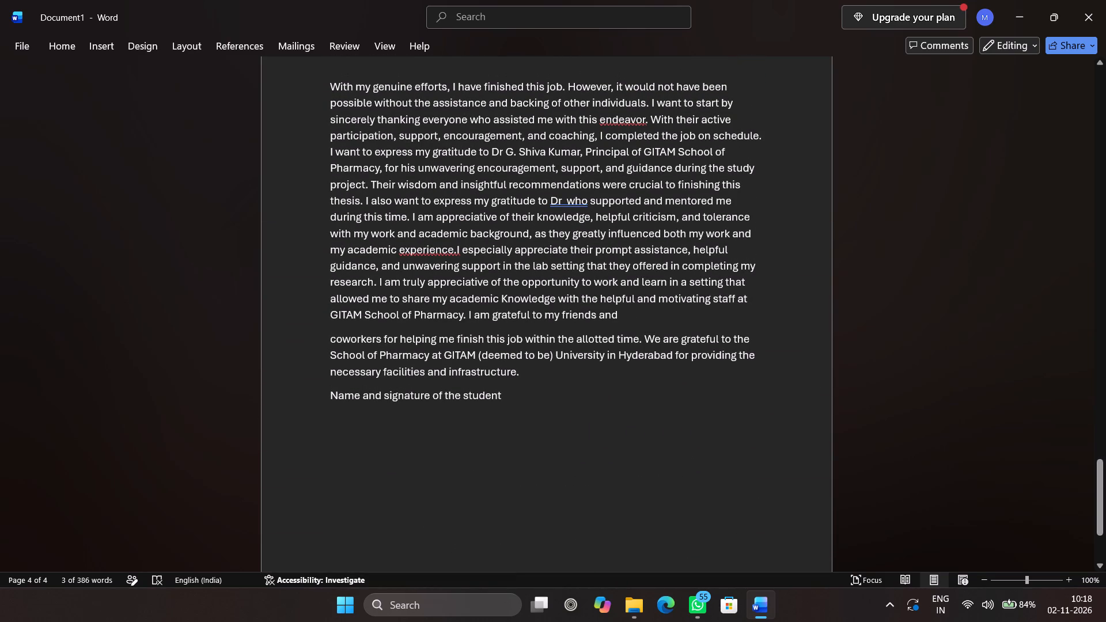
left_click(565, 203)
left_click(565, 203)
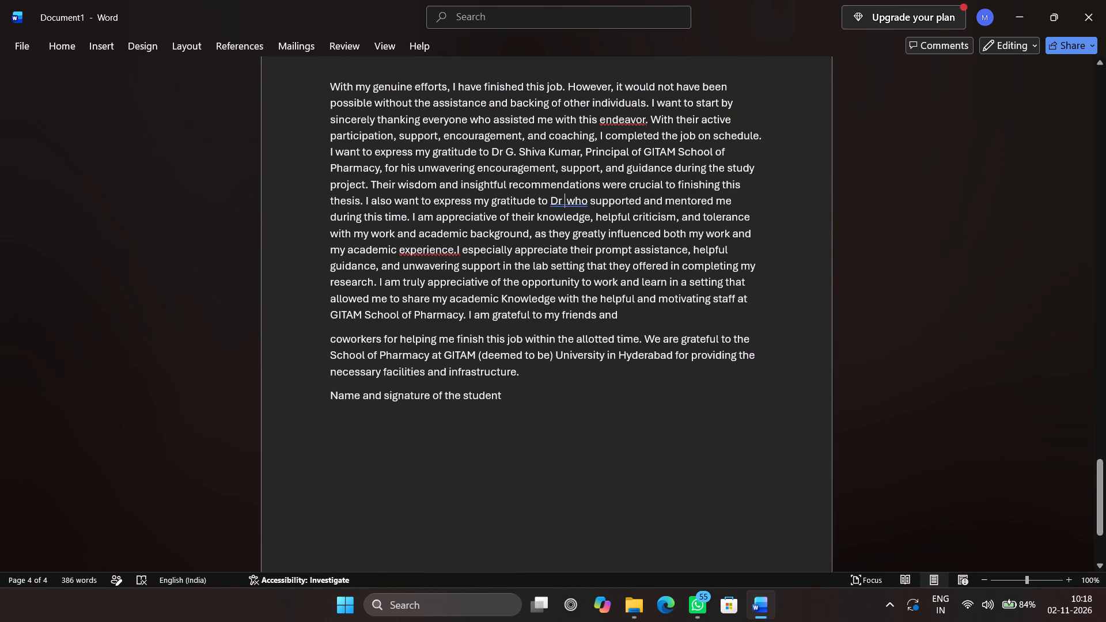
key("ctrl+v")
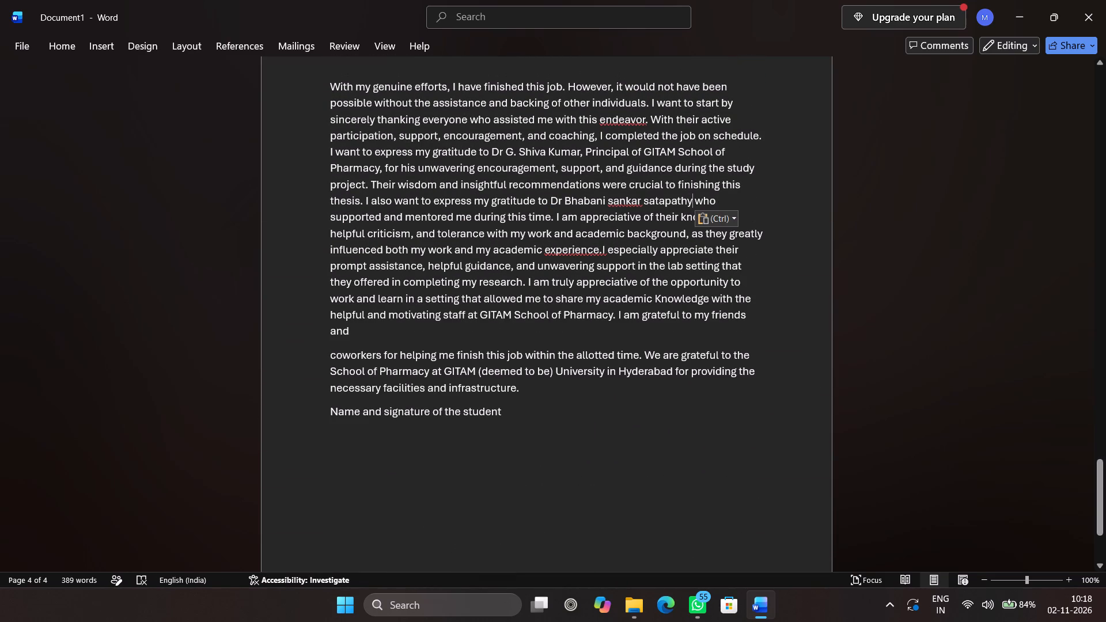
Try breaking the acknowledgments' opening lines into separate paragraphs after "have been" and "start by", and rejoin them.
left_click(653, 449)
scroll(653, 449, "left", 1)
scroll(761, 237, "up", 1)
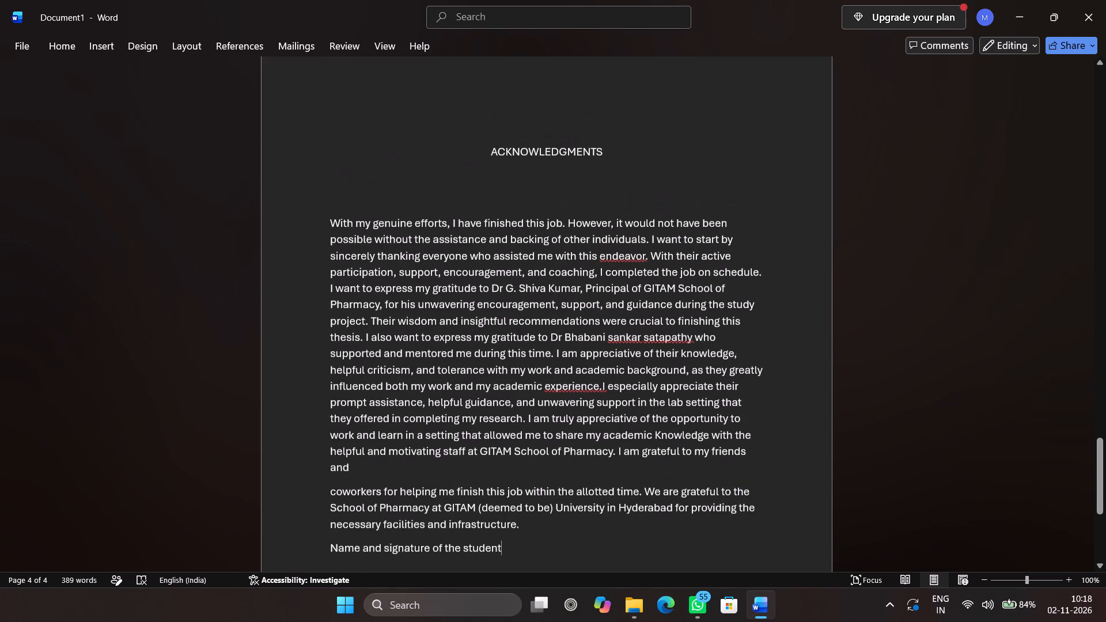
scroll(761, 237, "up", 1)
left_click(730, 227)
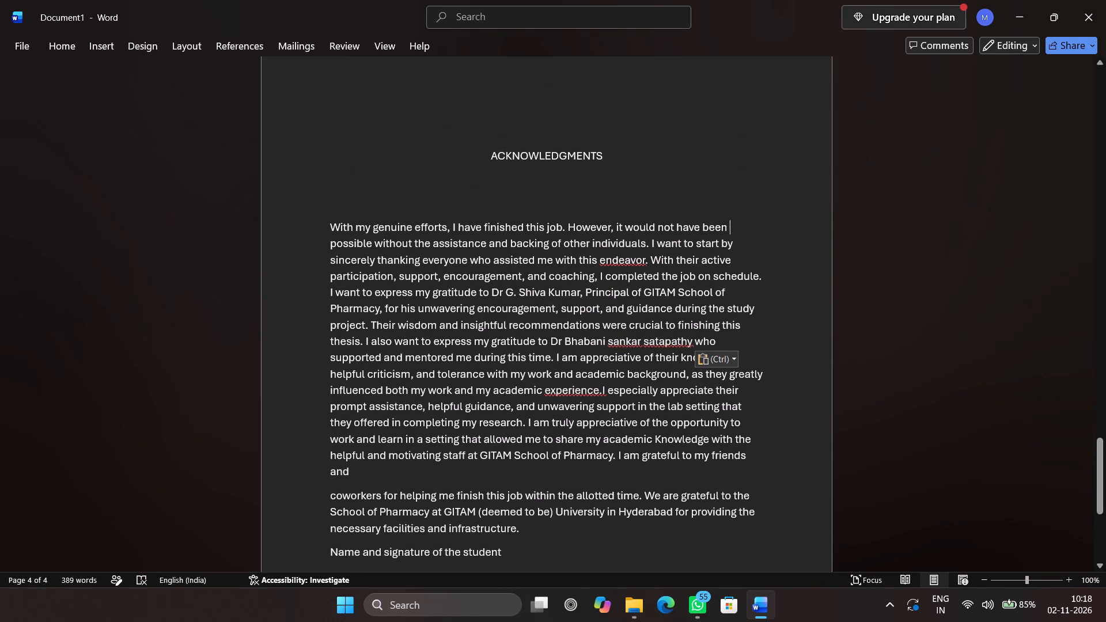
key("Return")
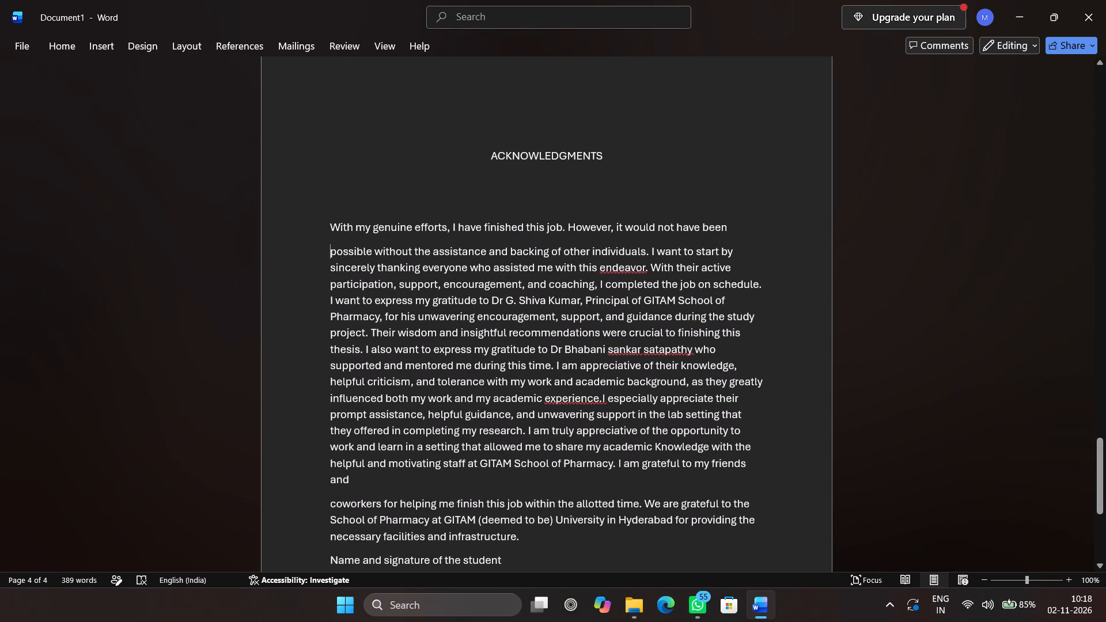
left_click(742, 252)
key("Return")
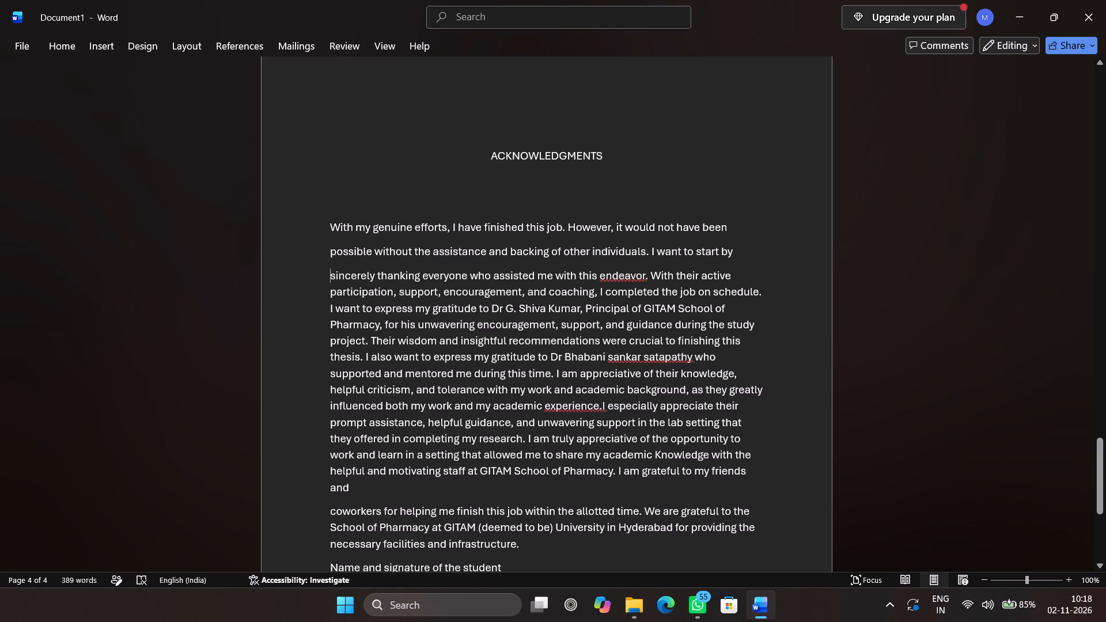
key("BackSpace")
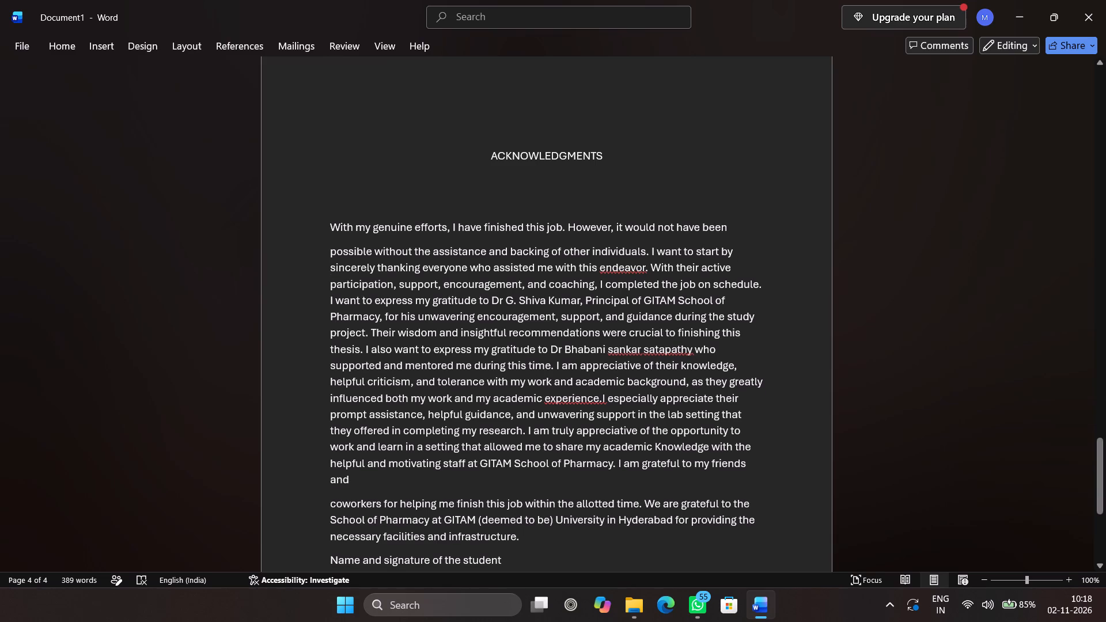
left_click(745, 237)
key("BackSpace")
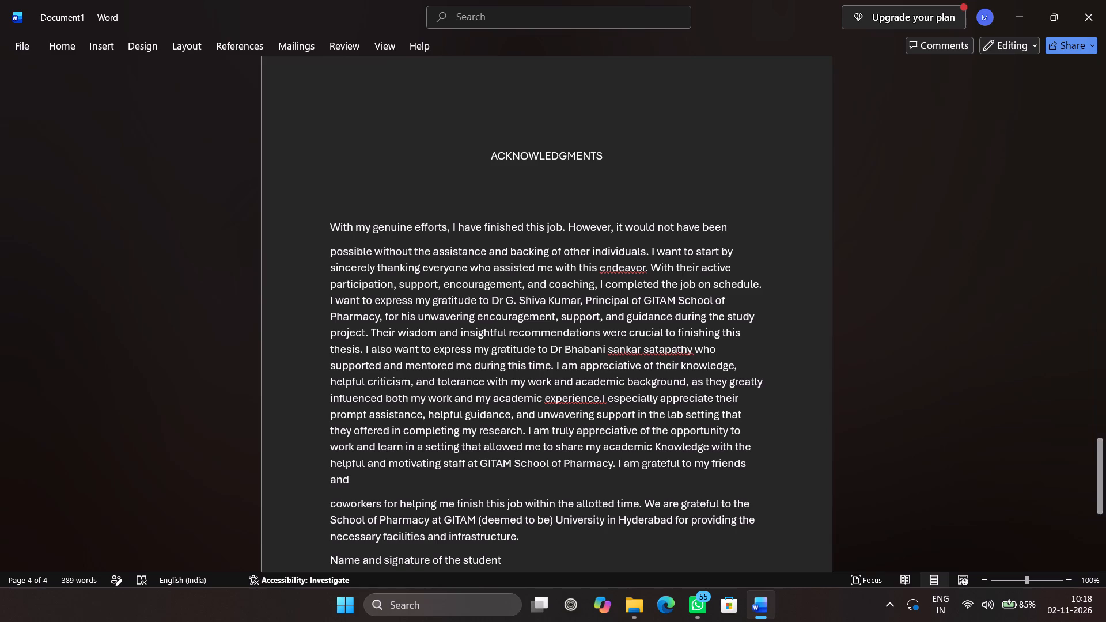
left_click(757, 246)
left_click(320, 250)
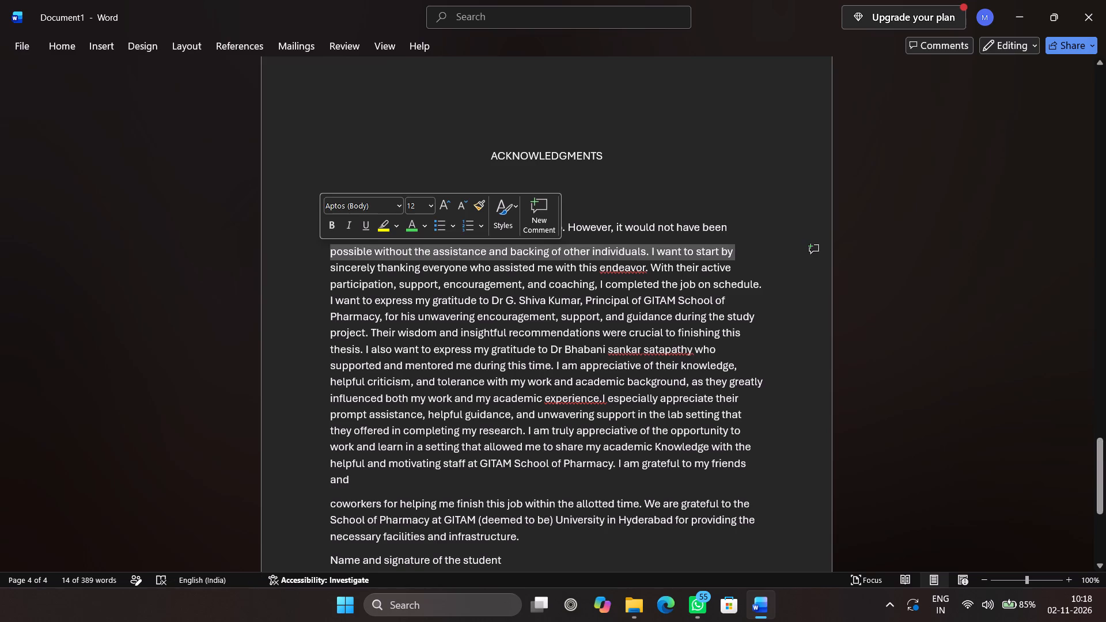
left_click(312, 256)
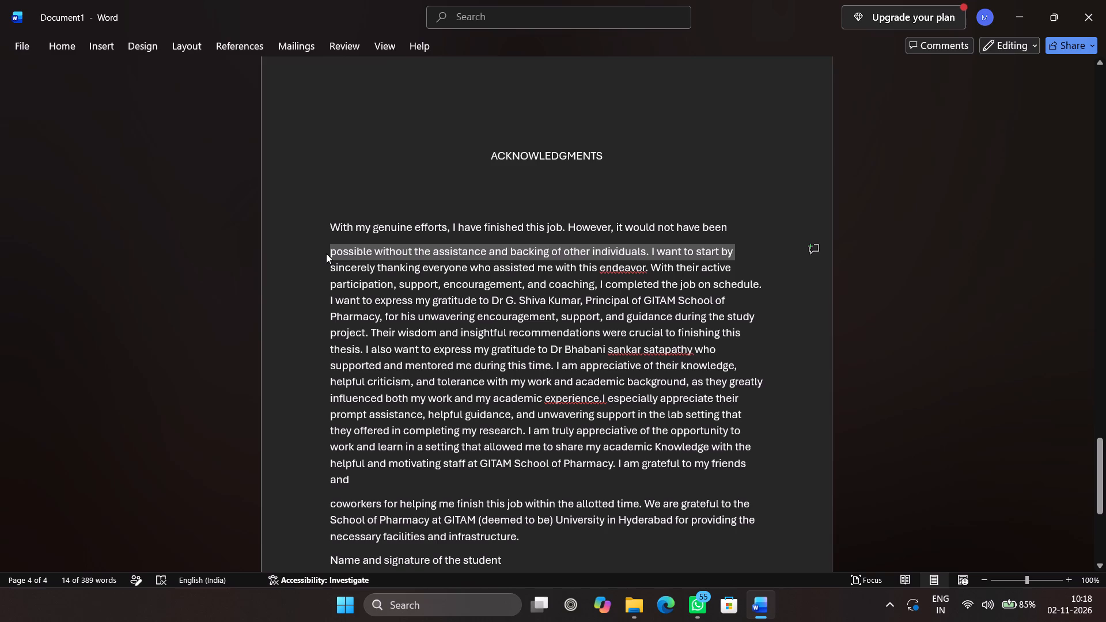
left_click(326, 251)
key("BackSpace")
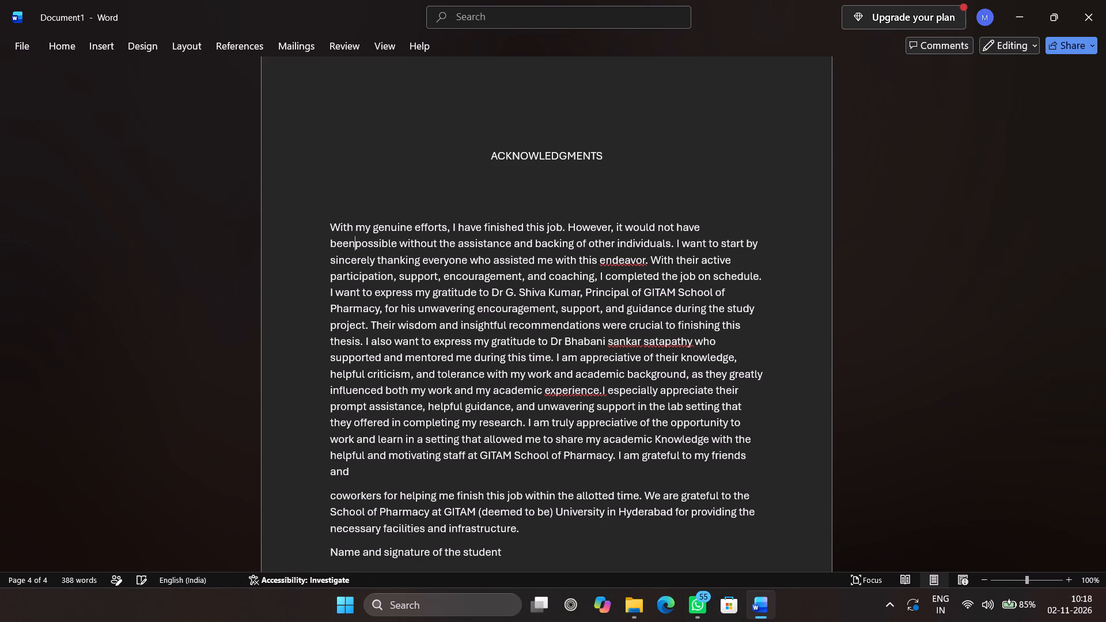
Justify the main paragraph of the acknowledgments text.
left_click(65, 47)
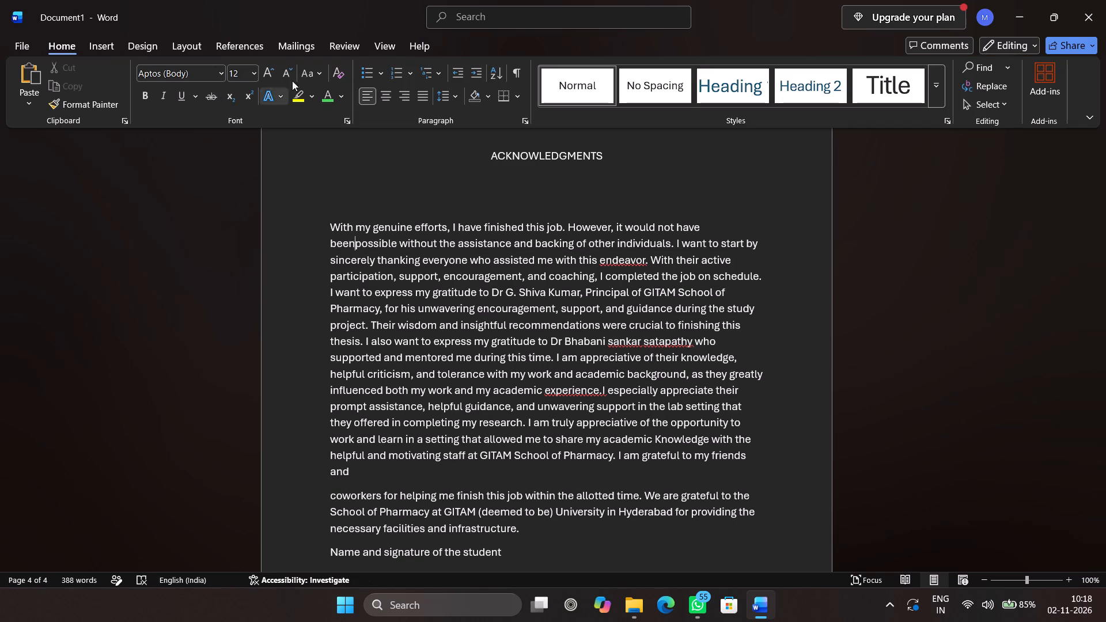
left_click(382, 97)
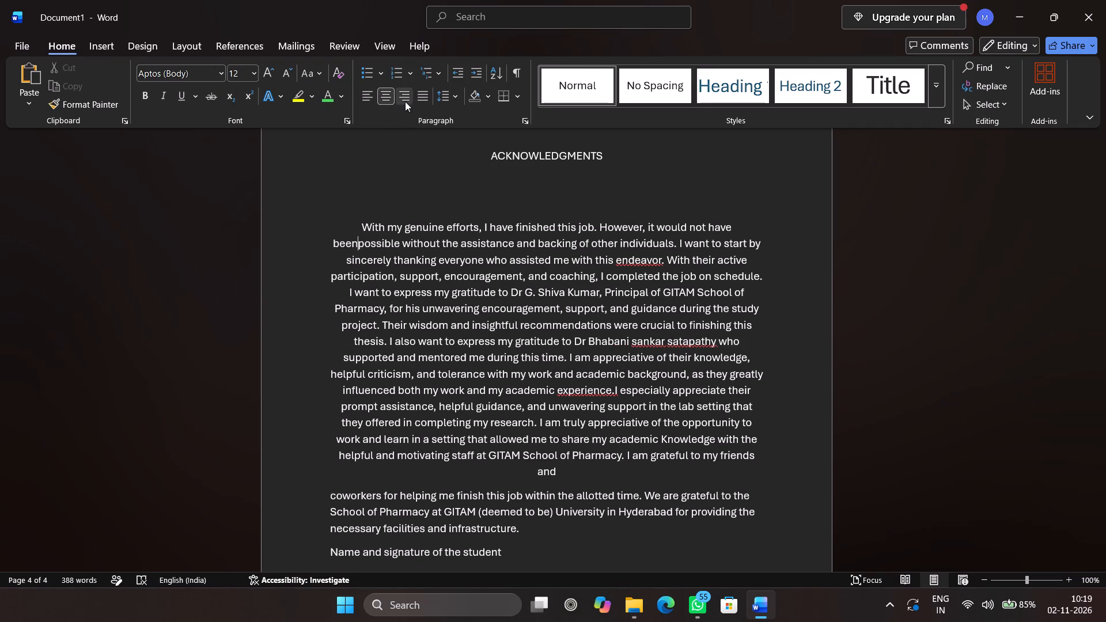
left_click(420, 97)
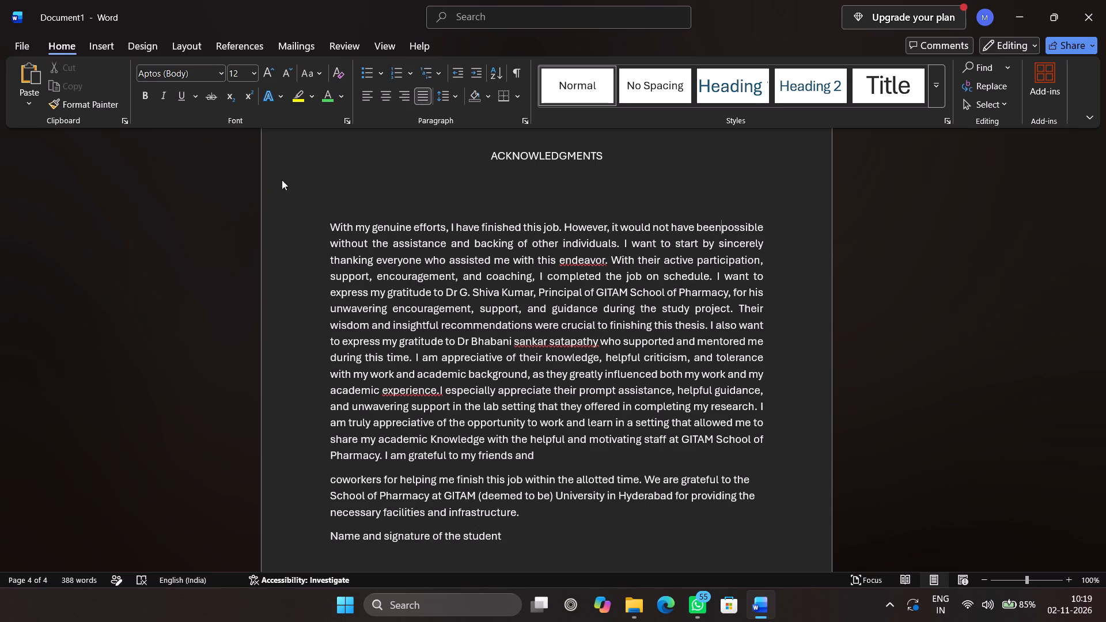
Replace the closing "Name and signature of the student" line of the acknowledgments with the student's name.
scroll(323, 201, "down", 1)
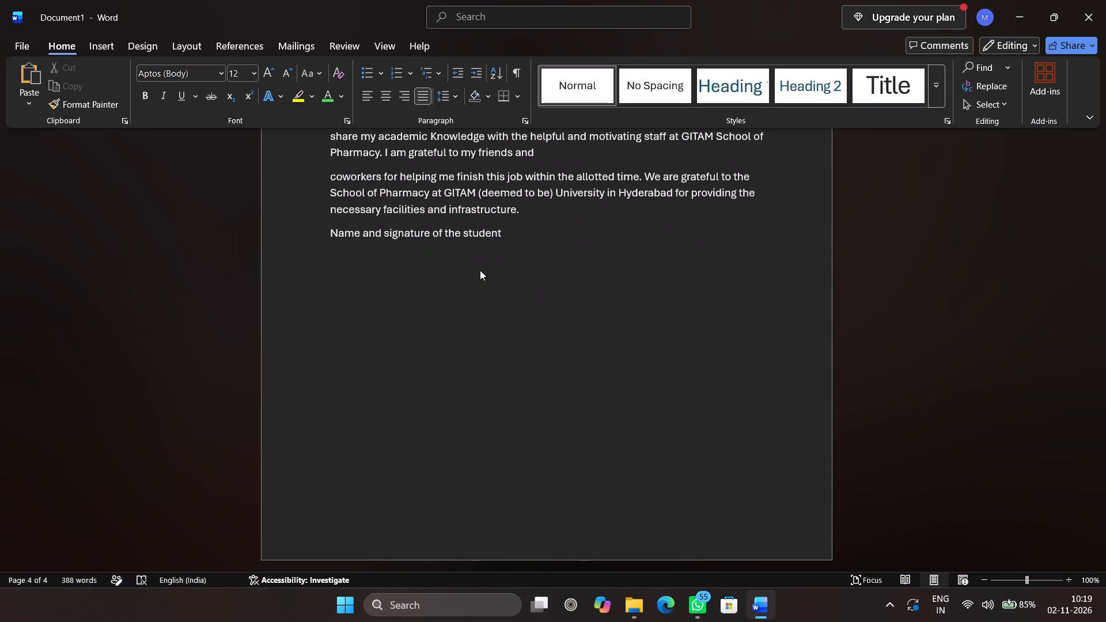
left_click(509, 234)
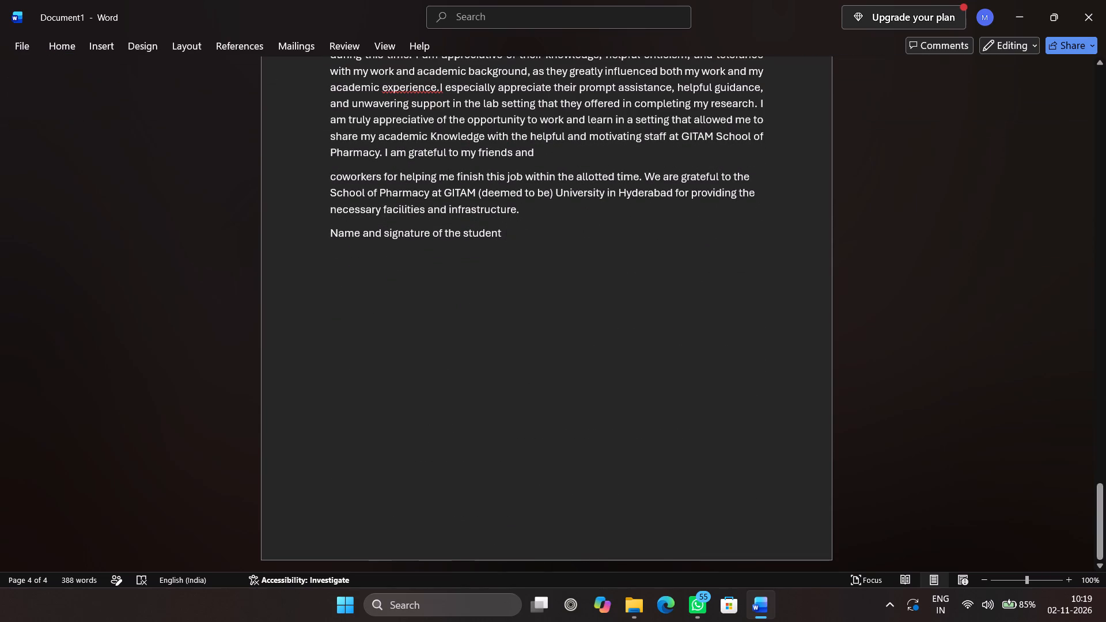
left_click(509, 234)
key("BackSpace")
key("BackSpace")
key("BackSpace")
key("BackSpace")
key("BackSpace")
key("BackSpace")
key("BackSpace")
key("BackSpace")
key("BackSpace")
key("BackSpace")
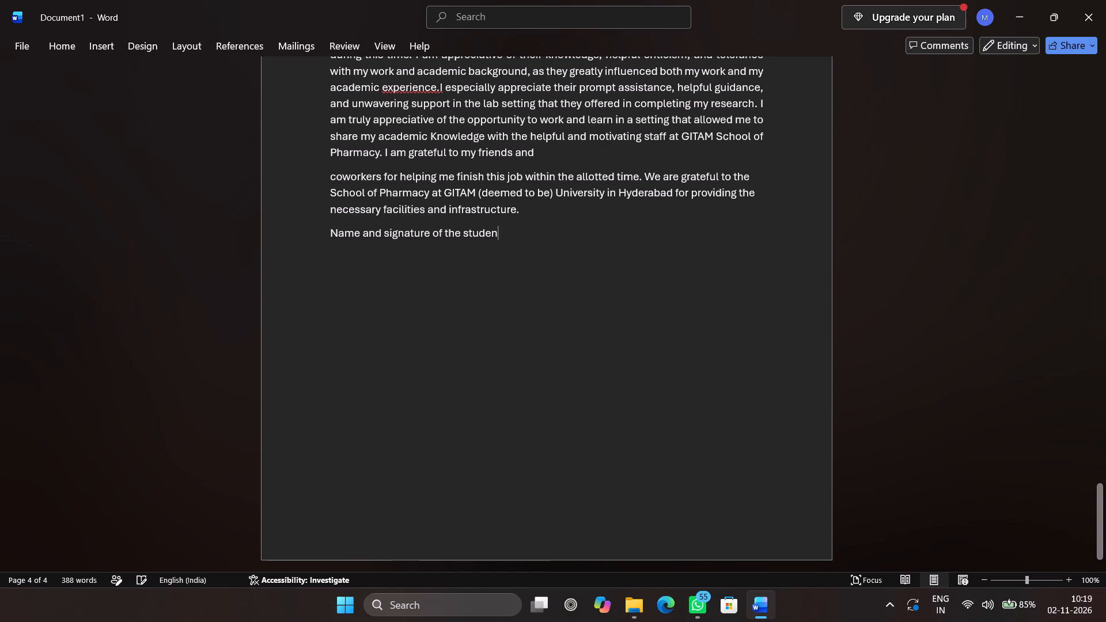
key("BackSpace")
key("BackSpace")
key("BackSpace")
key("BackSpace")
key("BackSpace")
key("BackSpace")
key("BackSpace")
key("BackSpace")
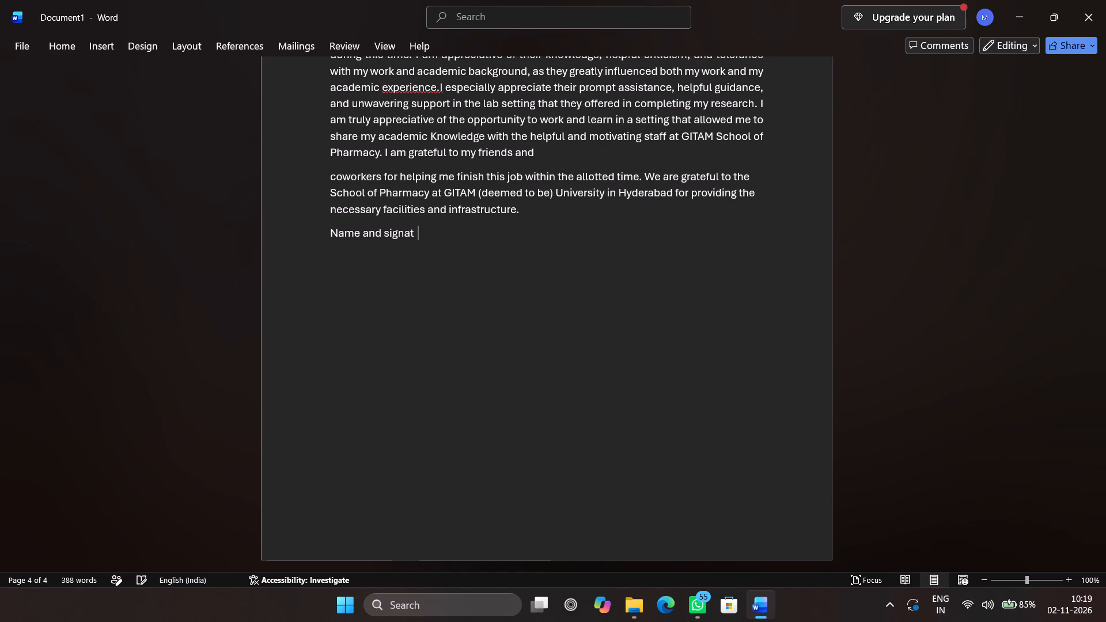
key("BackSpace")
key("BackSpace")
key("BackSpace")
key("BackSpace")
key("BackSpace")
key("BackSpace")
key("BackSpace")
key("BackSpace")
key("BackSpace")
key("BackSpace")
key("BackSpace")
key("BackSpace")
key("BackSpace")
key("BackSpace")
key("BackSpace")
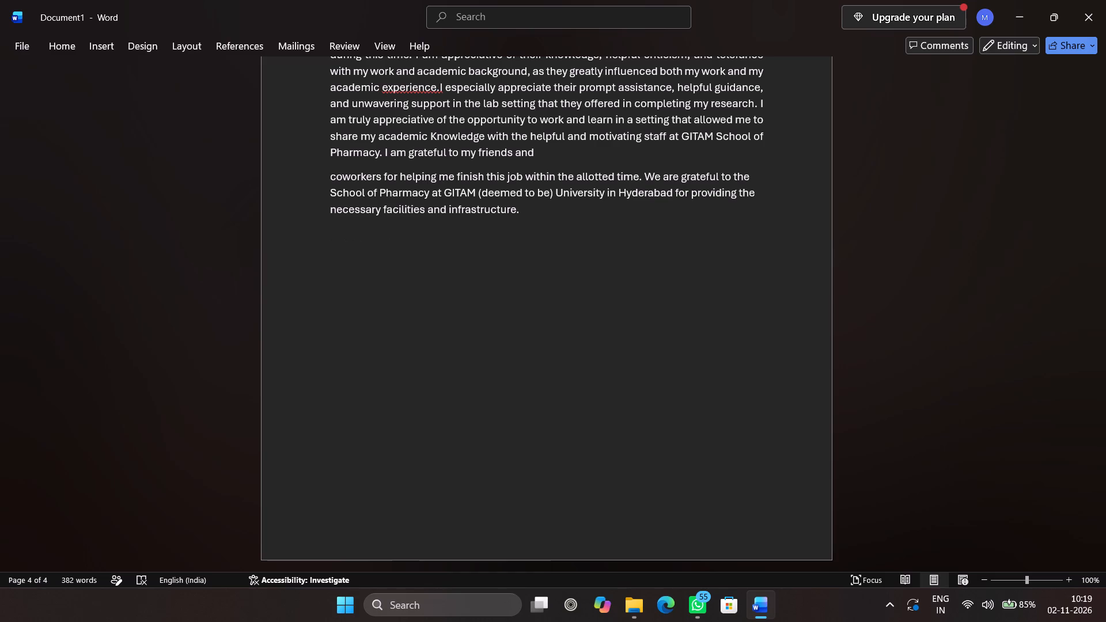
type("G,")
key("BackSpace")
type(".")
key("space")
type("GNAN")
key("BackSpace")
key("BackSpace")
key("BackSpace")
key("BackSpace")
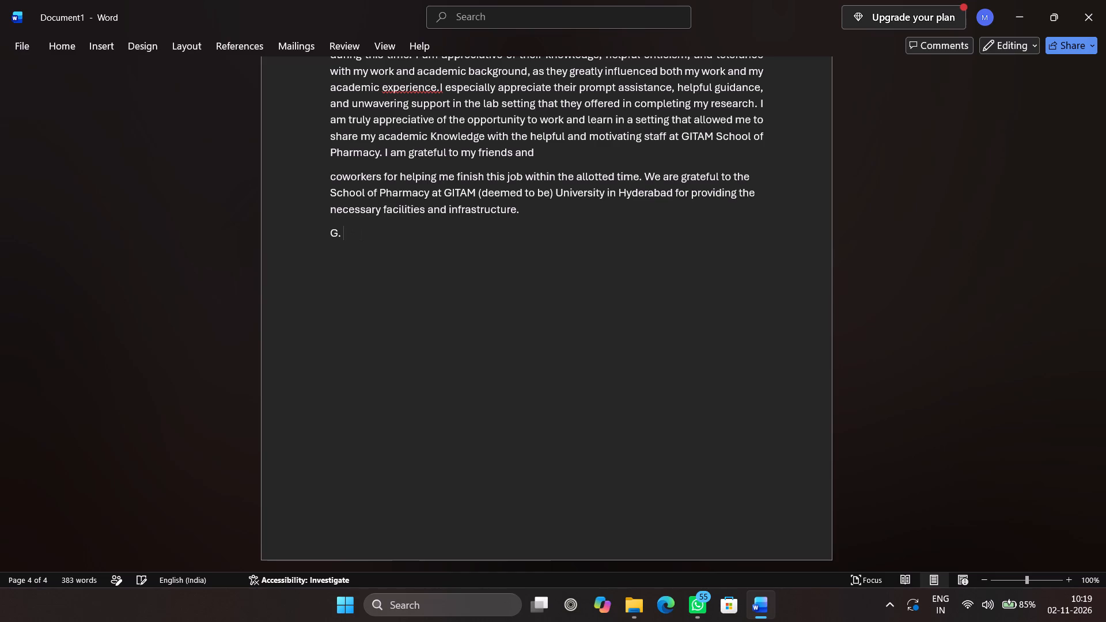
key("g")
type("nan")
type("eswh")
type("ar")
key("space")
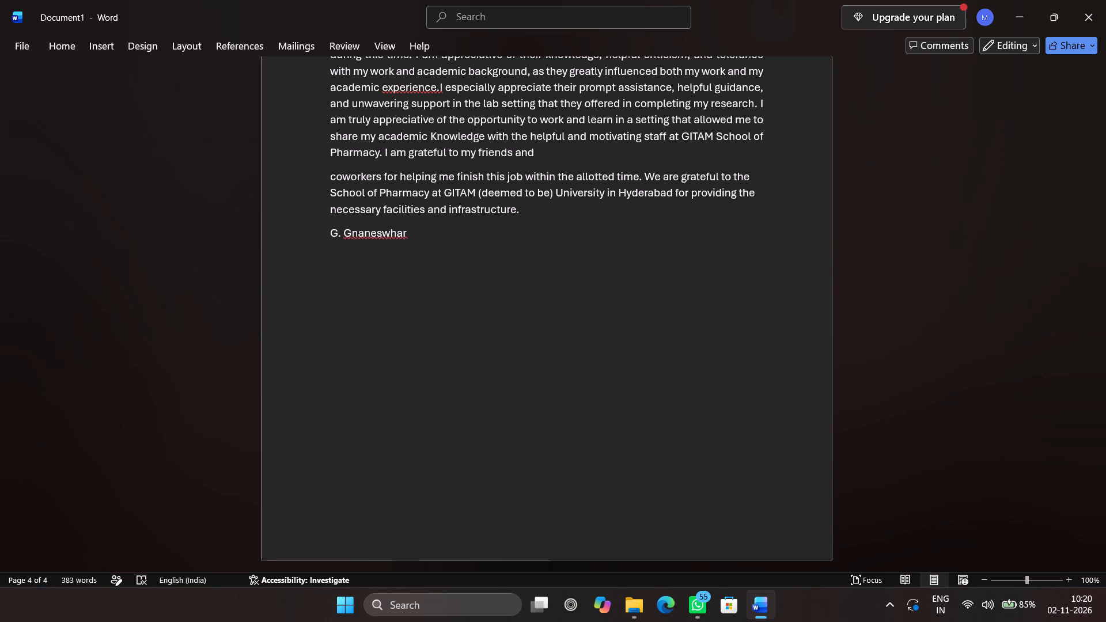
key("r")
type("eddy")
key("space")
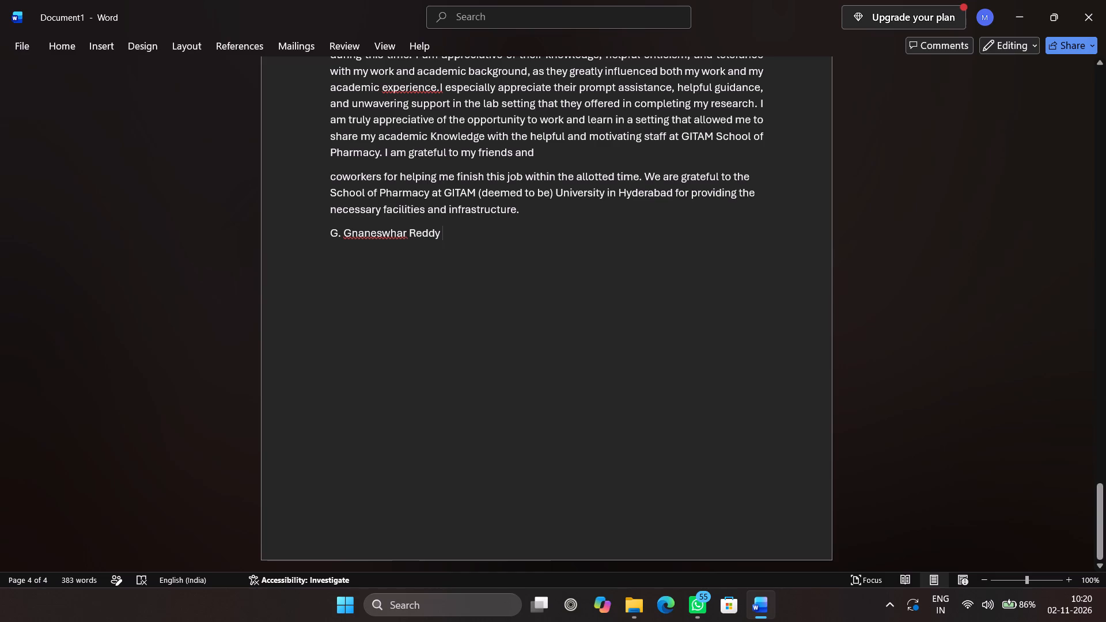
Add the line "Signature of the student" below the student's name at the end of the acknowledgments.
left_click(332, 259)
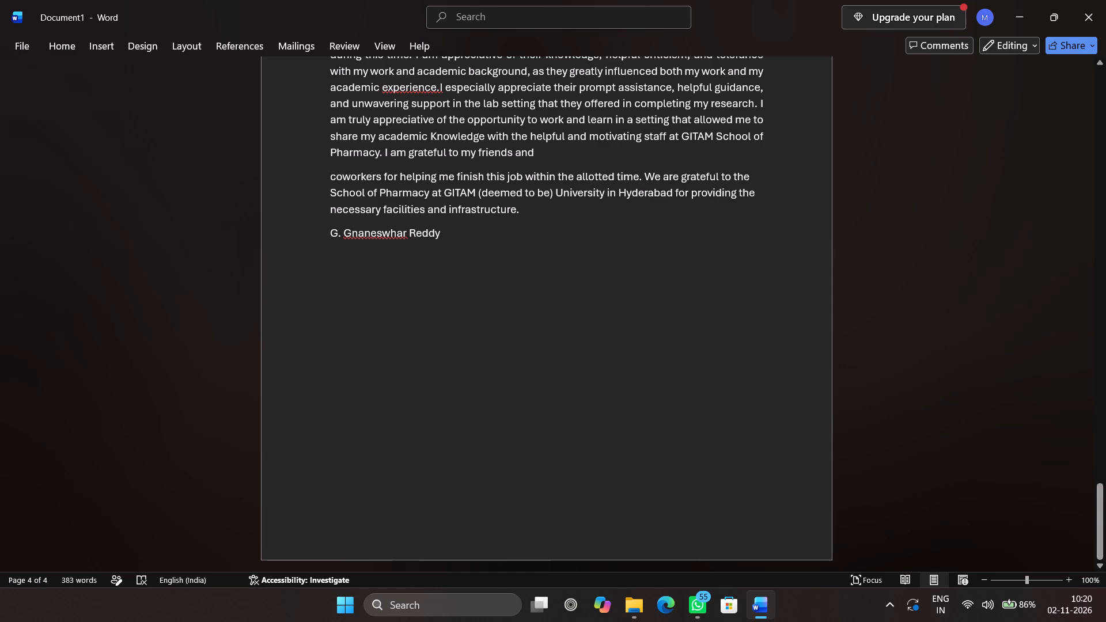
left_click(341, 260)
left_click(450, 230)
key("Return")
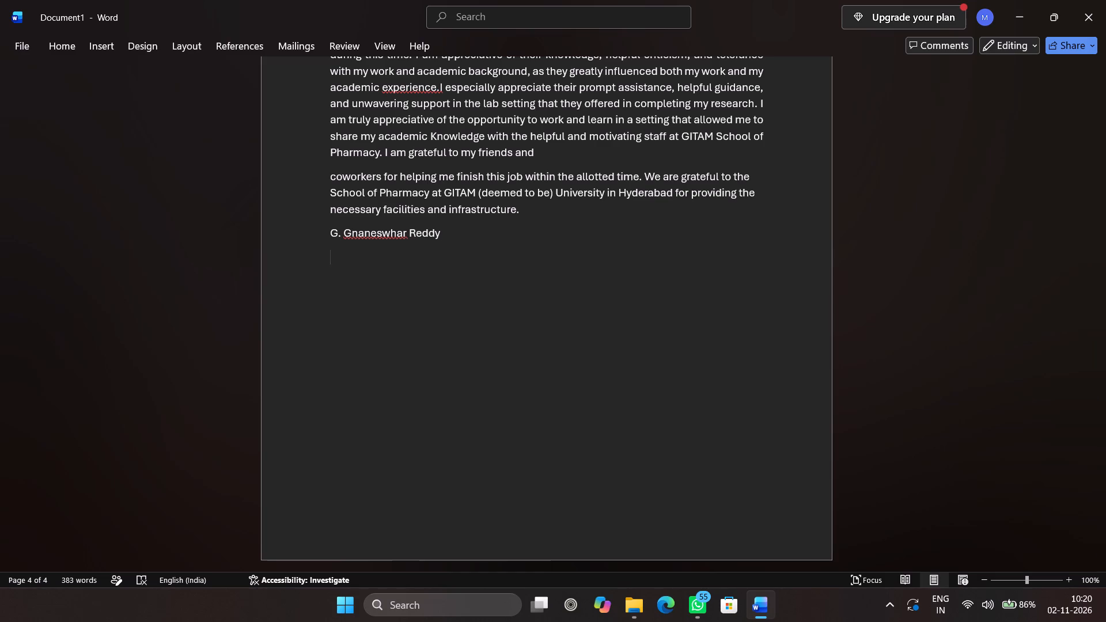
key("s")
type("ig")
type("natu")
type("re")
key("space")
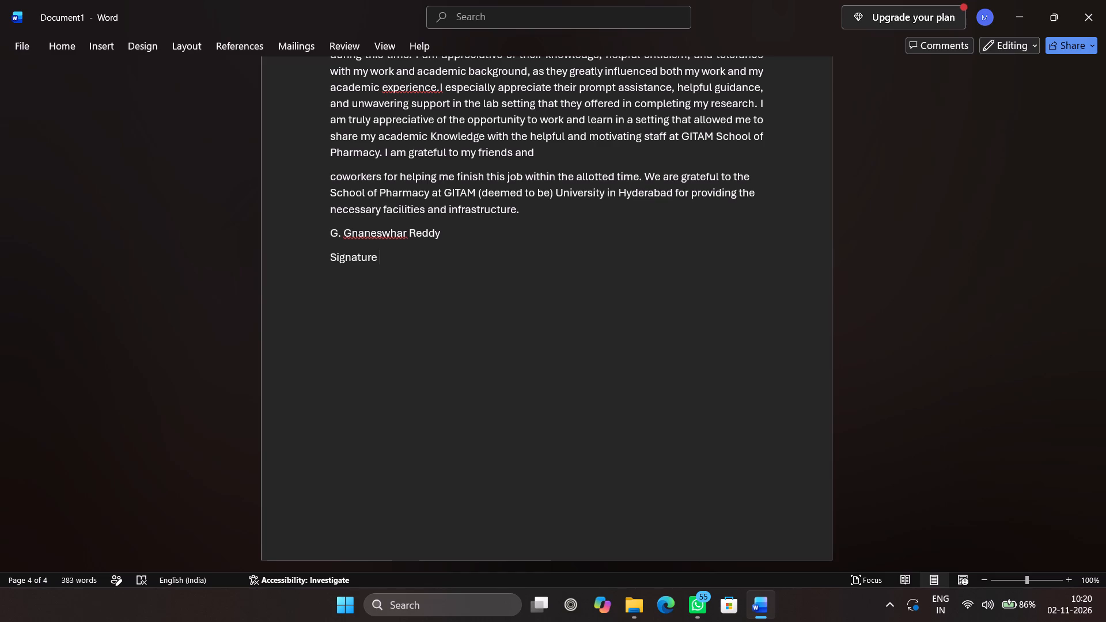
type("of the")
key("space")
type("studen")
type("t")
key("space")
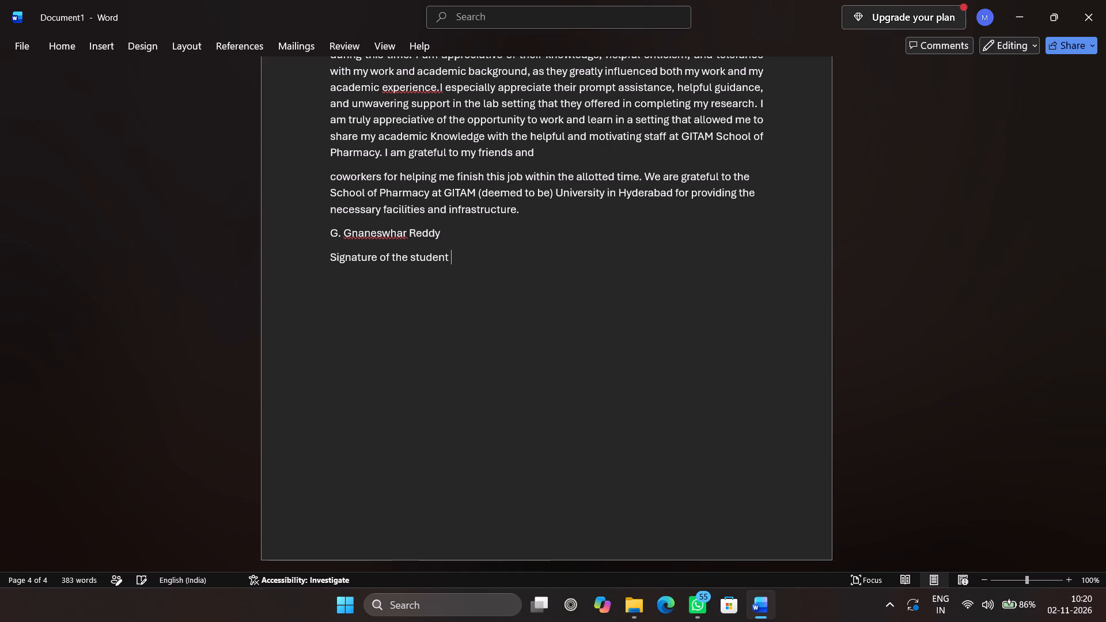
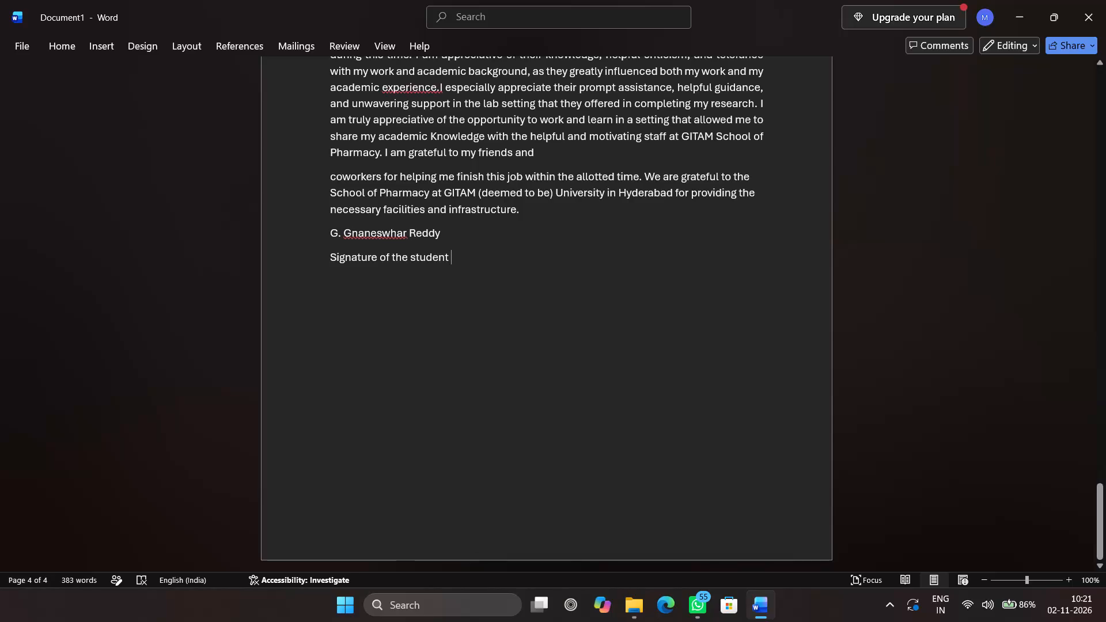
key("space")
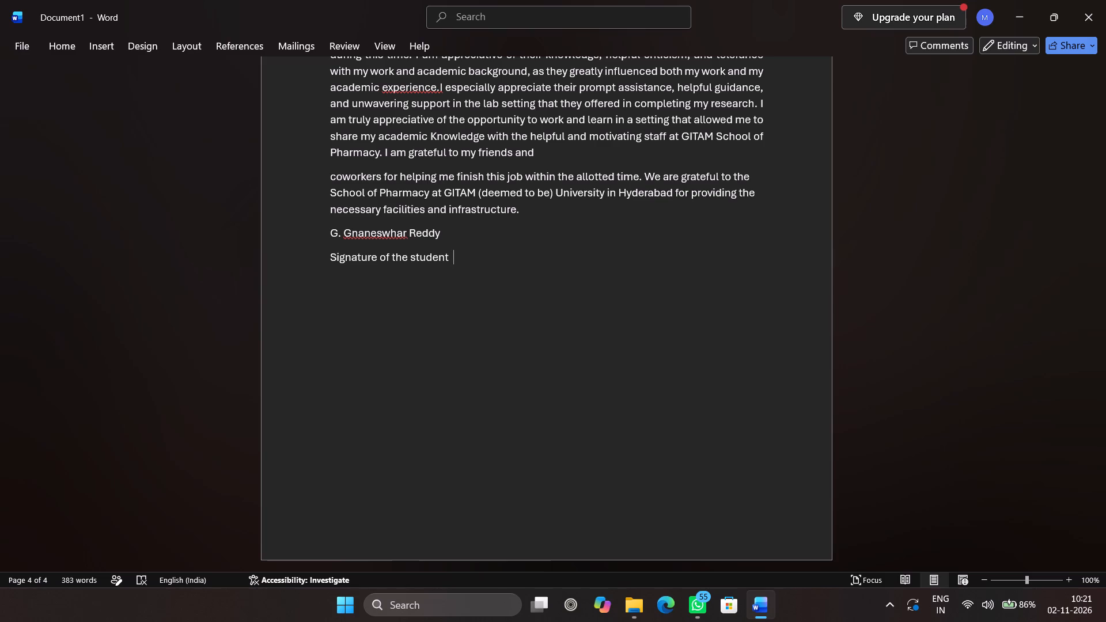
Move the supervisor's name on the certificate page onto its own line below "Name of Supervisor".
scroll(470, 260, "down", 1)
scroll(470, 260, "up", 3)
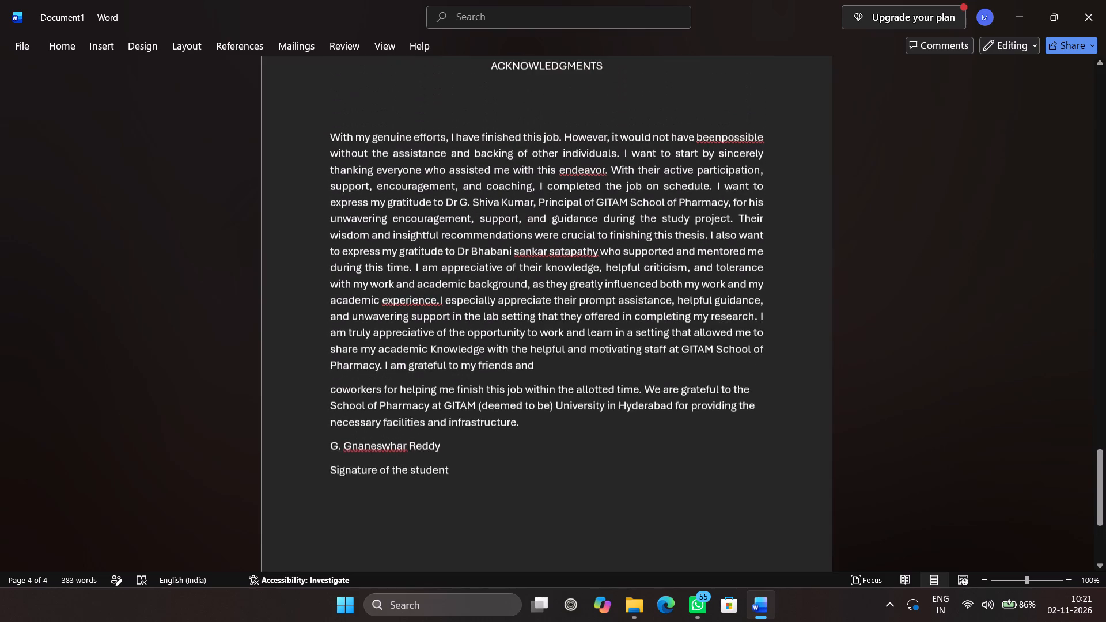
scroll(470, 260, "up", 9)
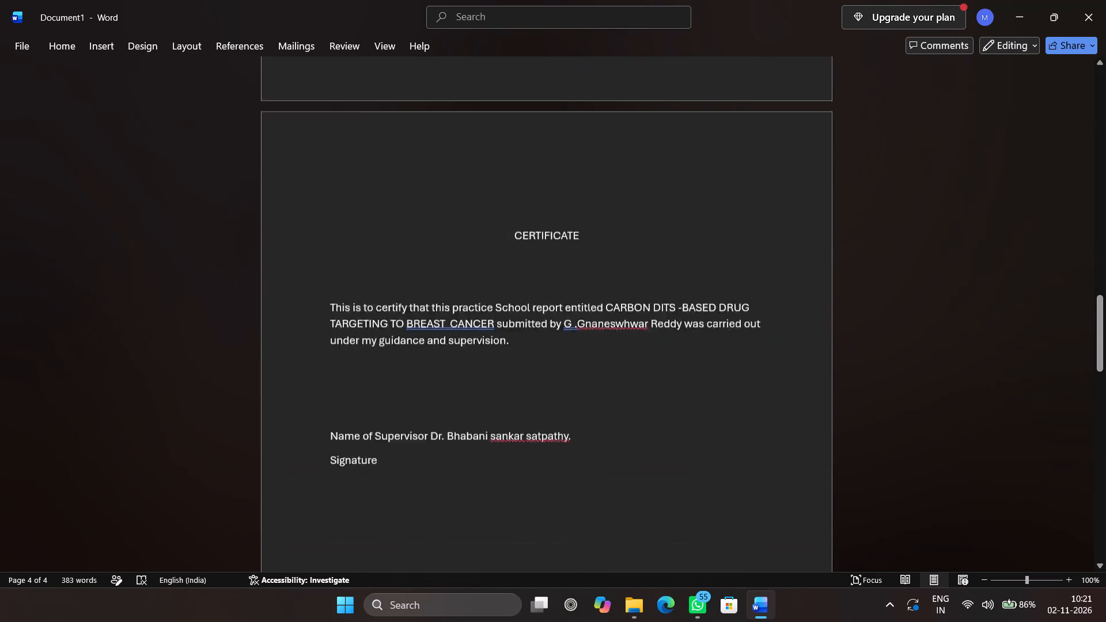
scroll(470, 260, "down", 1)
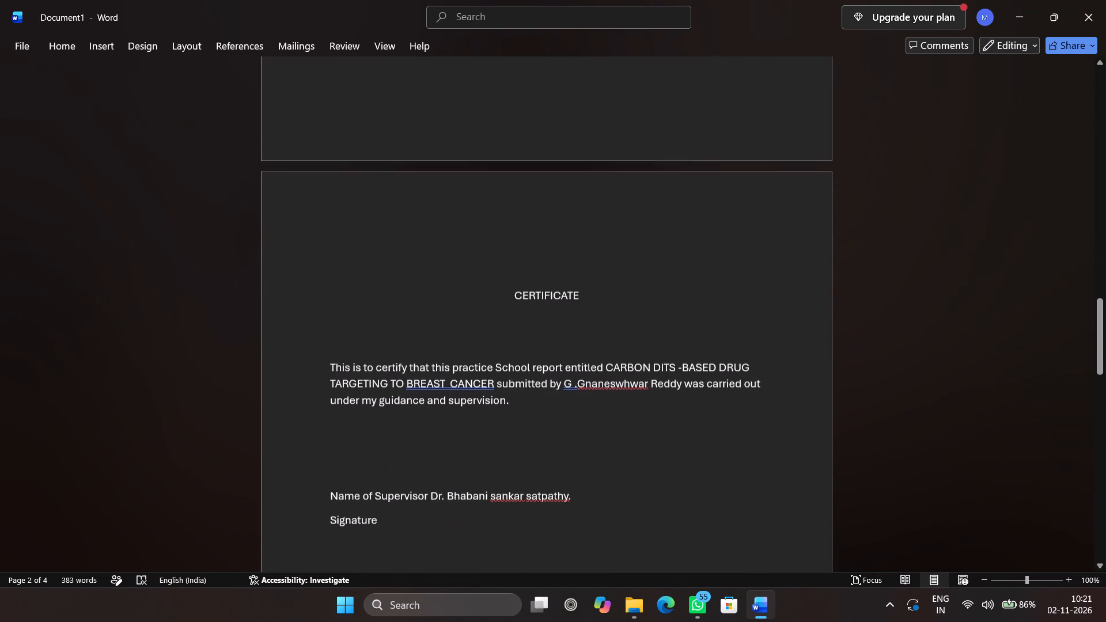
scroll(470, 260, "down", 1)
left_click(426, 494)
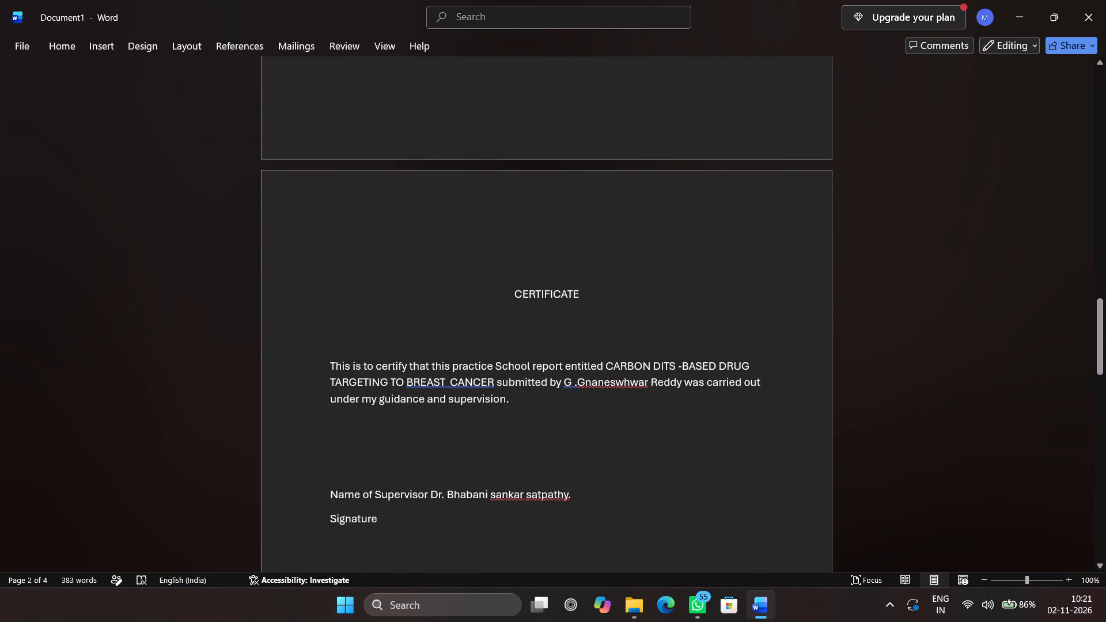
key("Return")
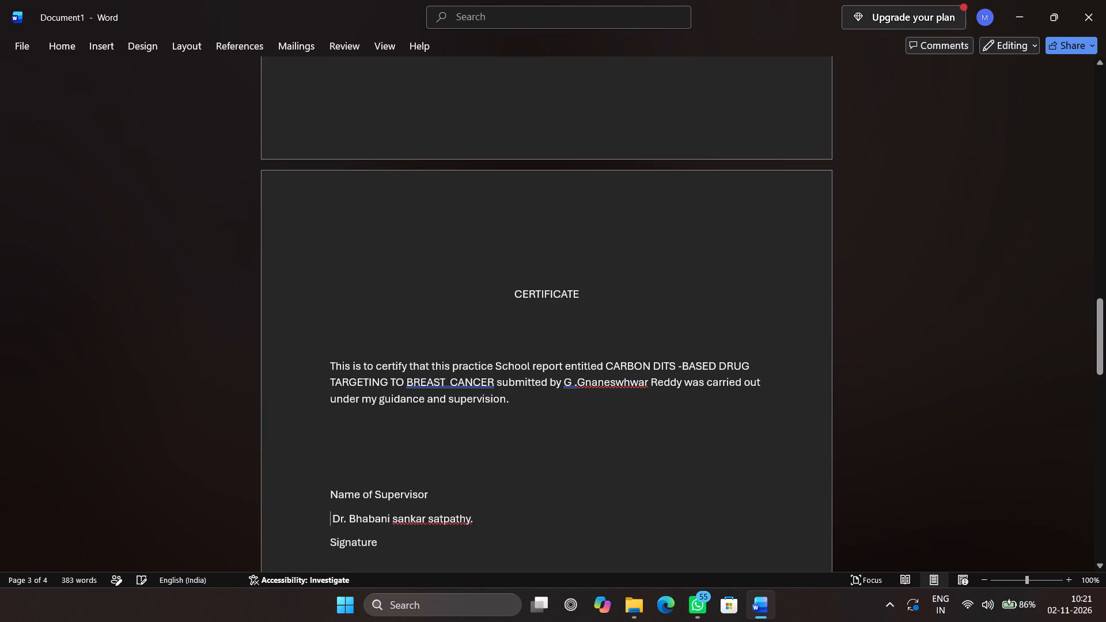
Correct "DITS" to "DOTS" in the report title within the certificate paragraph.
scroll(570, 478, "down", 1)
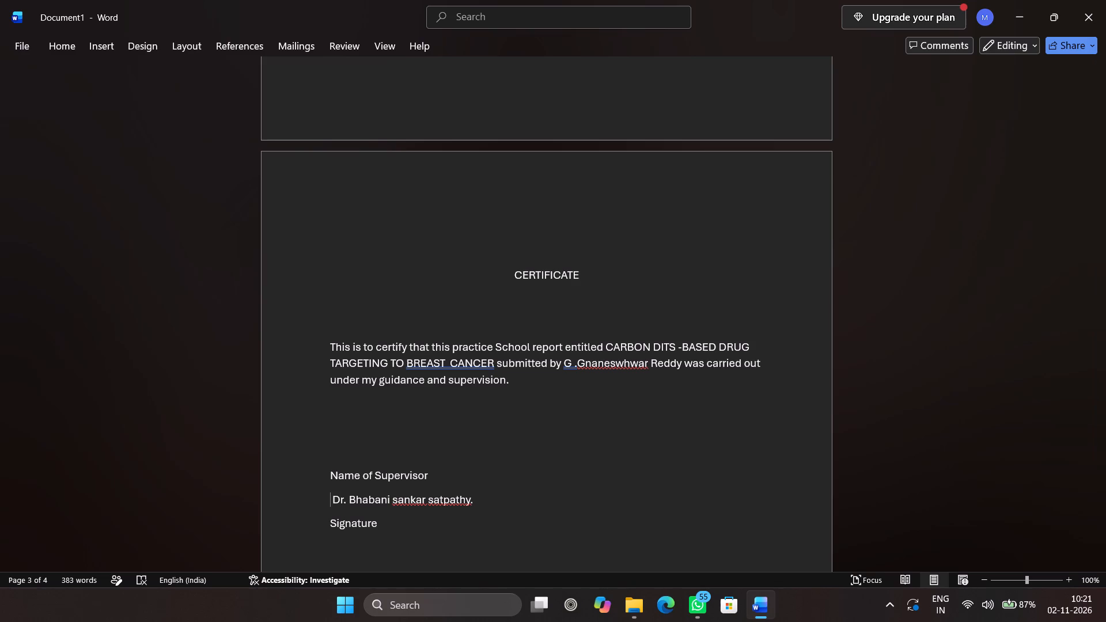
left_click(651, 358)
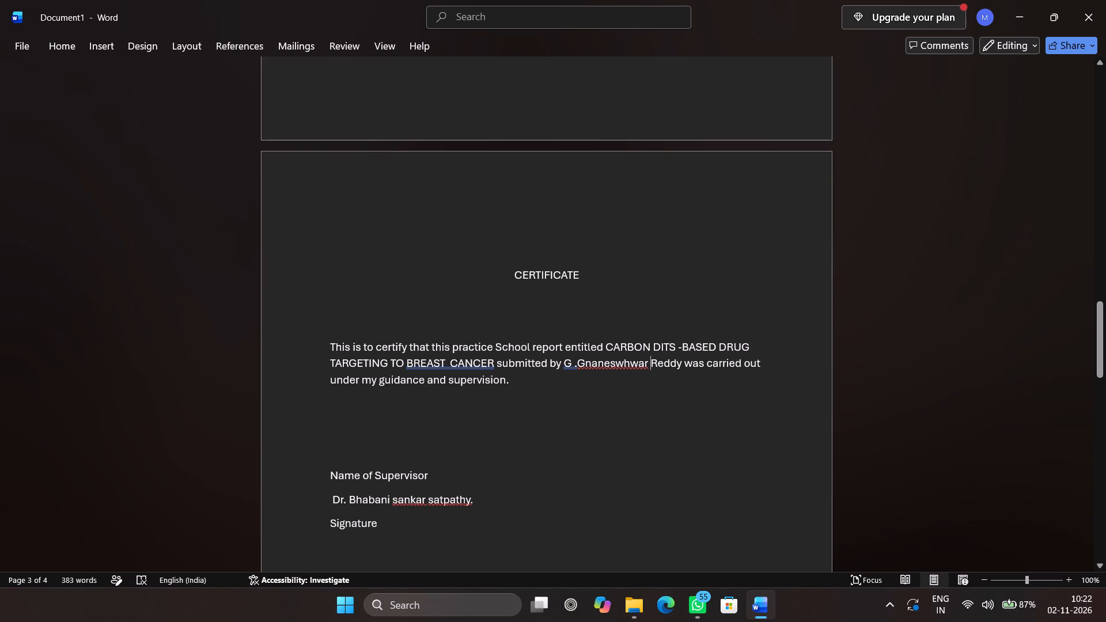
left_click(667, 345)
left_click(663, 345)
key("BackSpace")
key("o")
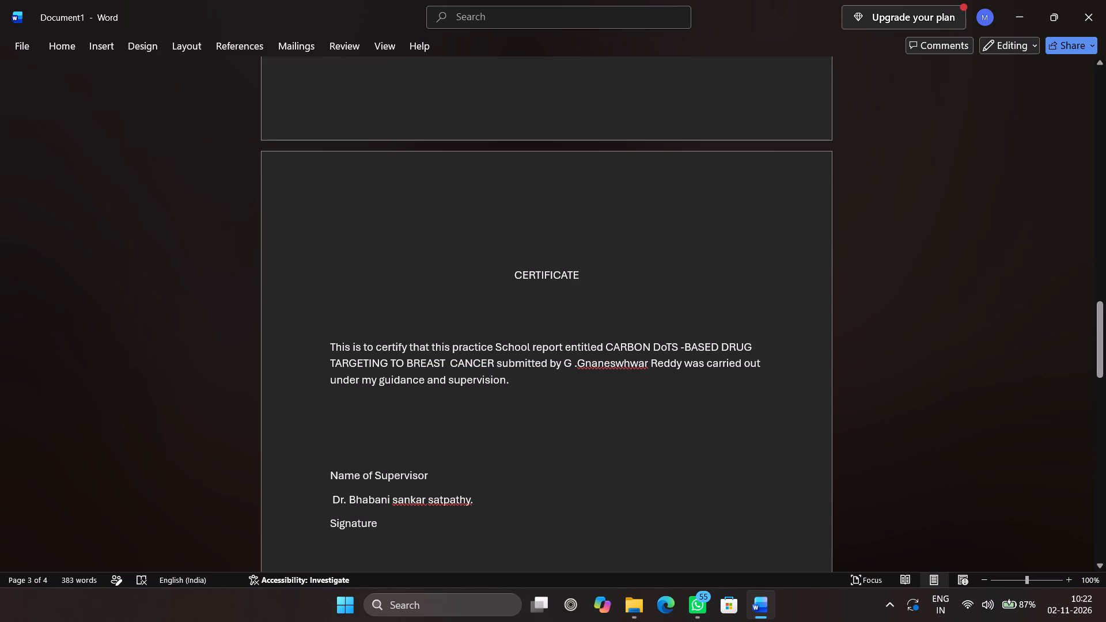
key("BackSpace")
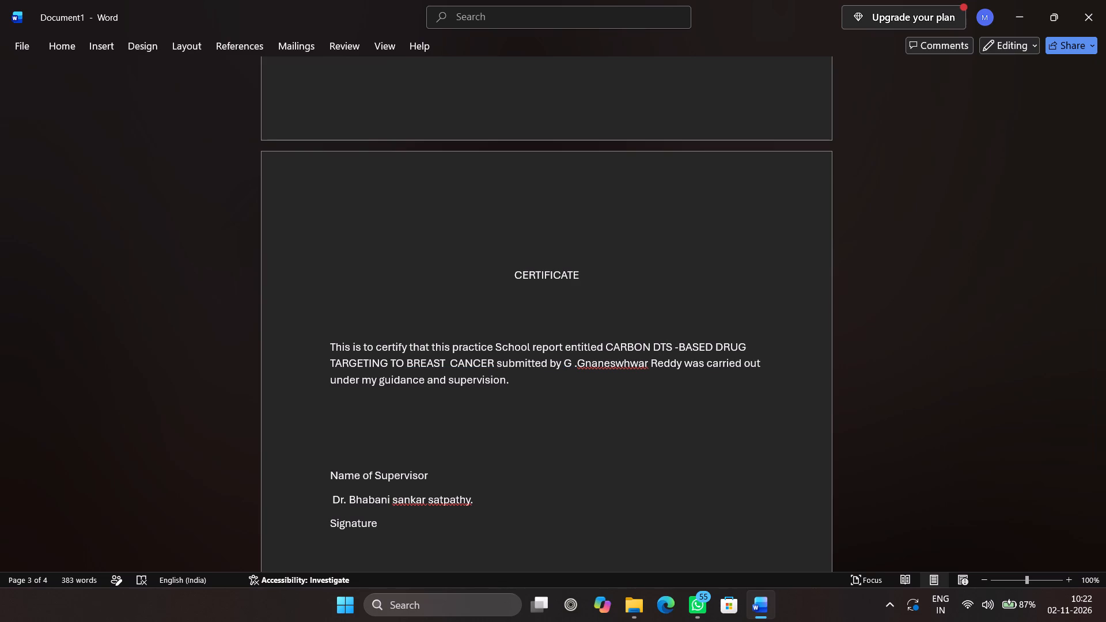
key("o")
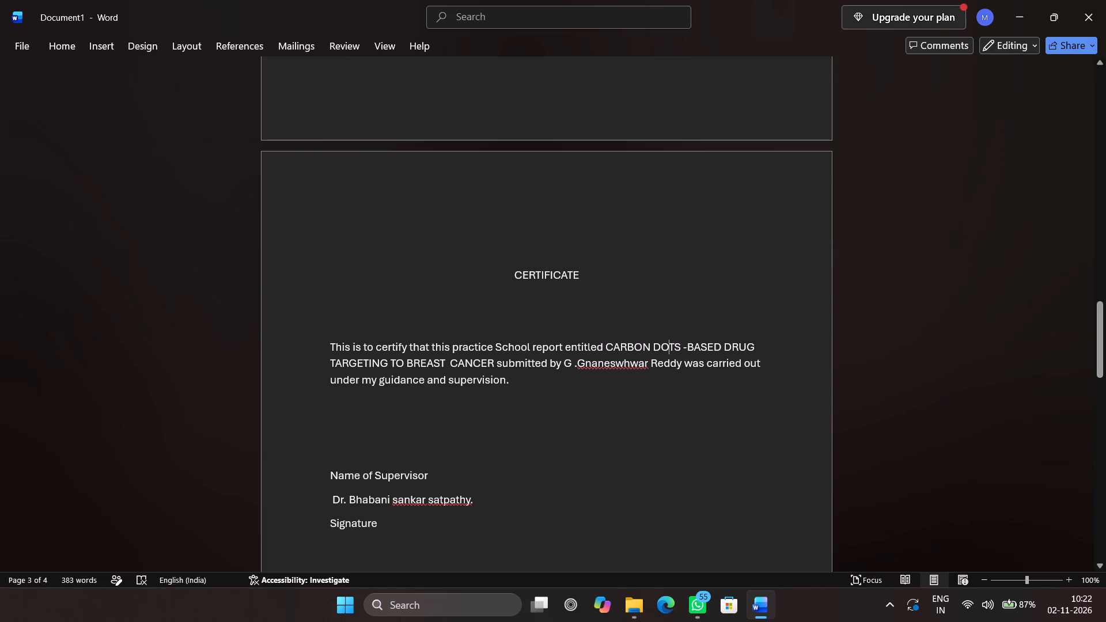
Review the whole document from the cover through the declaration and certificate to the end of the acknowledgments.
scroll(679, 397, "down", 1)
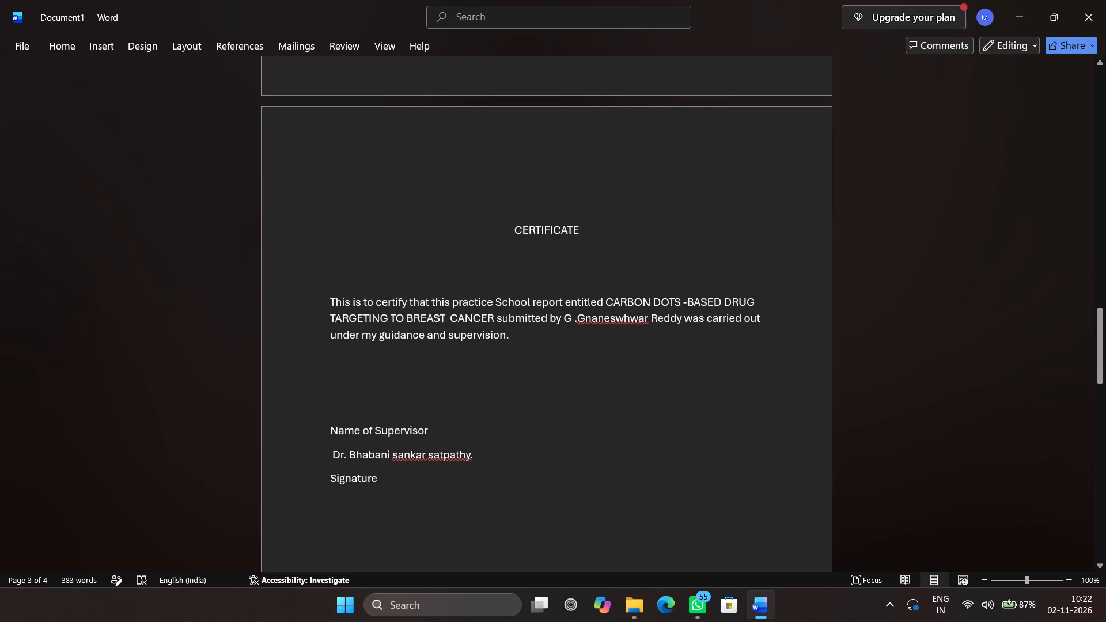
scroll(679, 397, "down", 9)
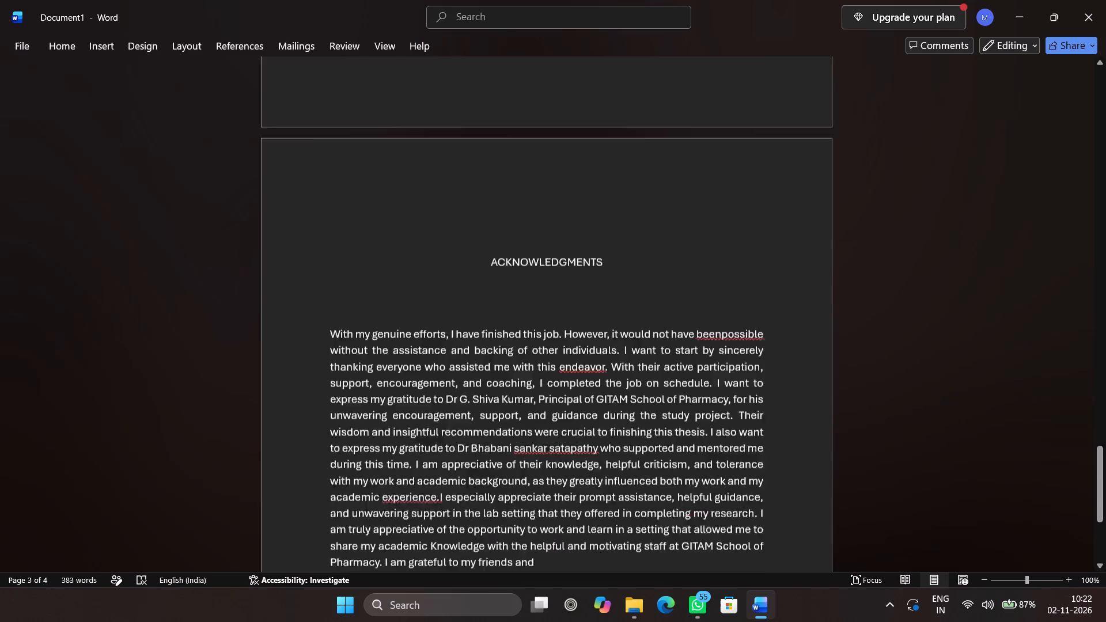
scroll(679, 397, "down", 3)
scroll(679, 397, "up", 3)
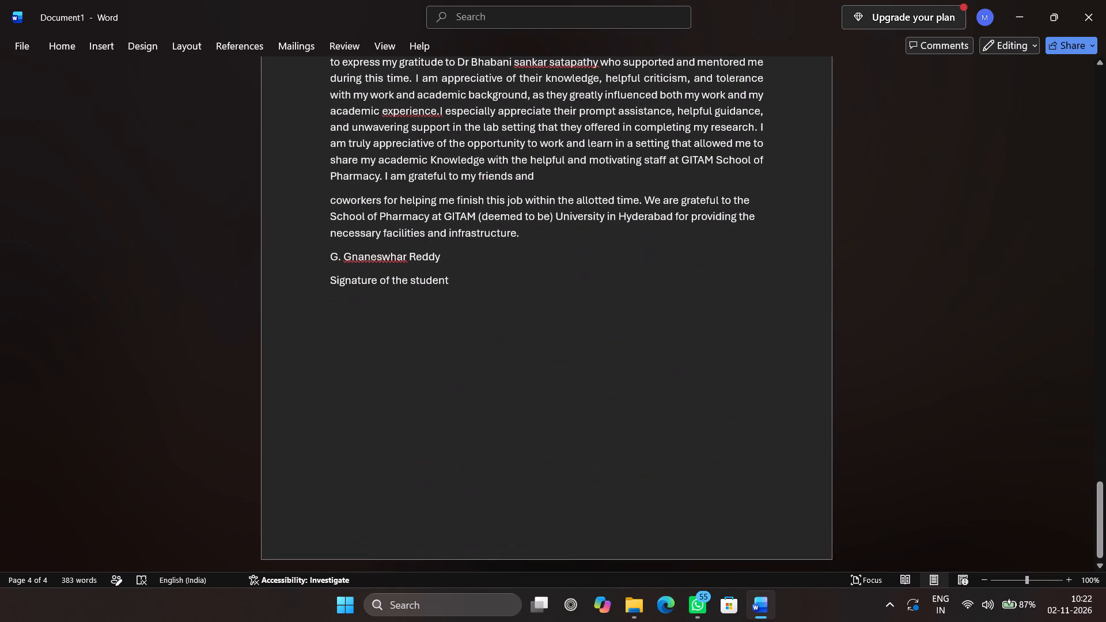
scroll(679, 397, "up", 14)
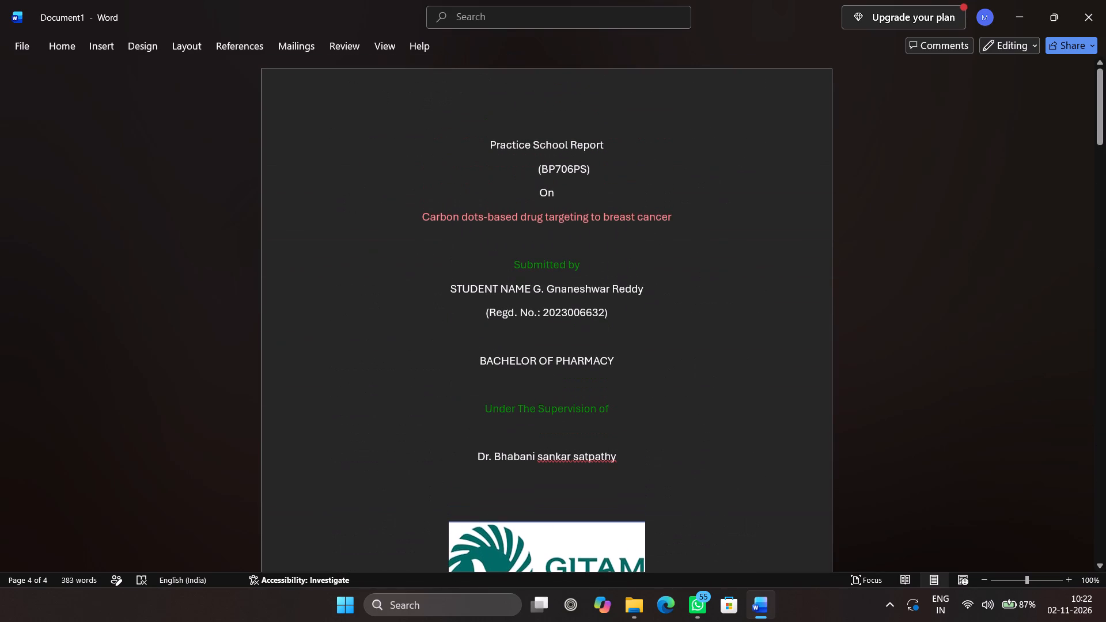
scroll(679, 397, "up", 9)
scroll(679, 397, "down", 6)
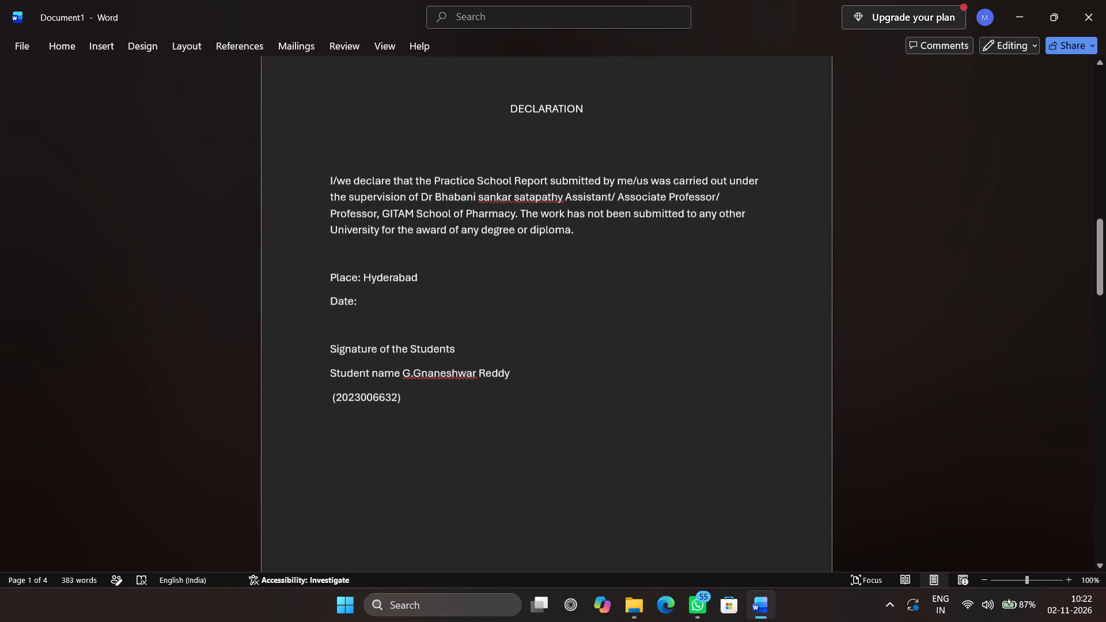
scroll(679, 397, "down", 17)
scroll(679, 397, "up", 10)
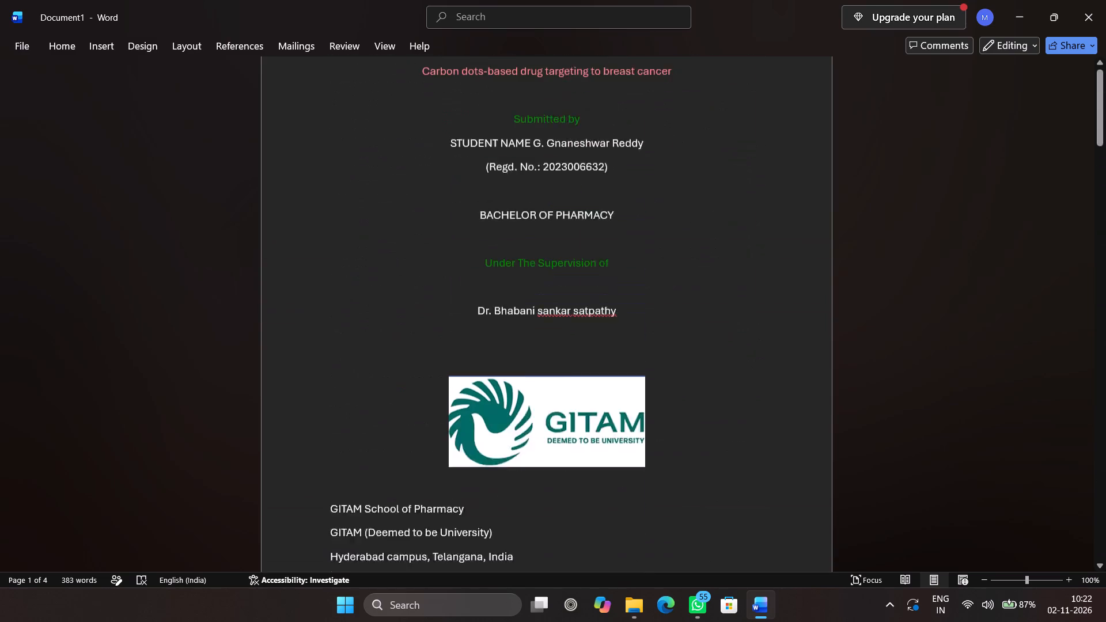
scroll(679, 397, "down", 8)
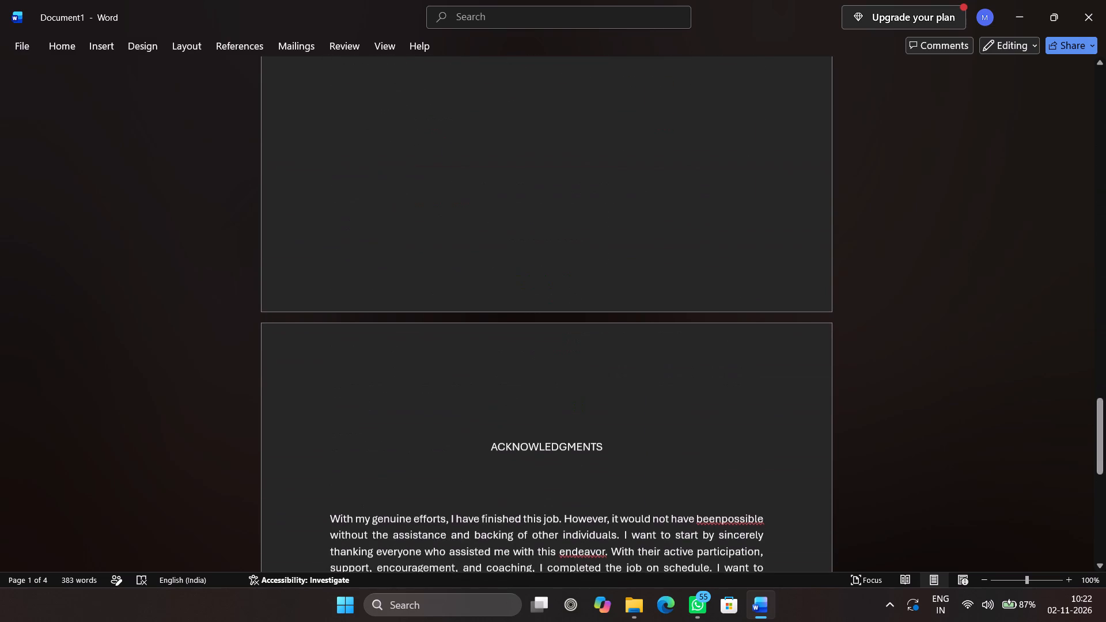
scroll(679, 397, "down", 4)
left_click(502, 305)
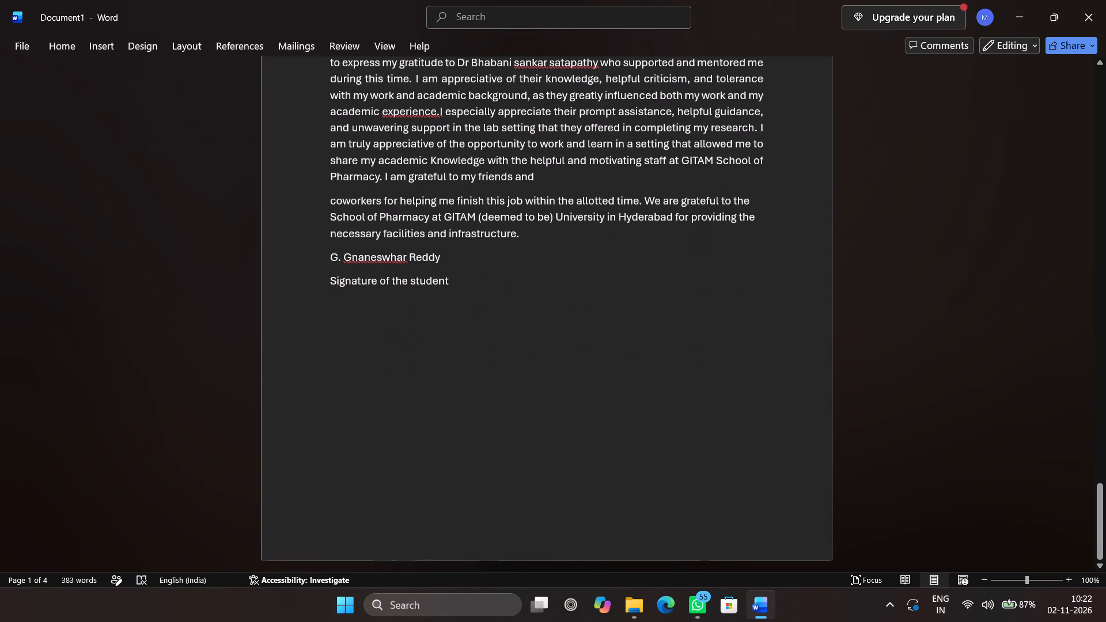
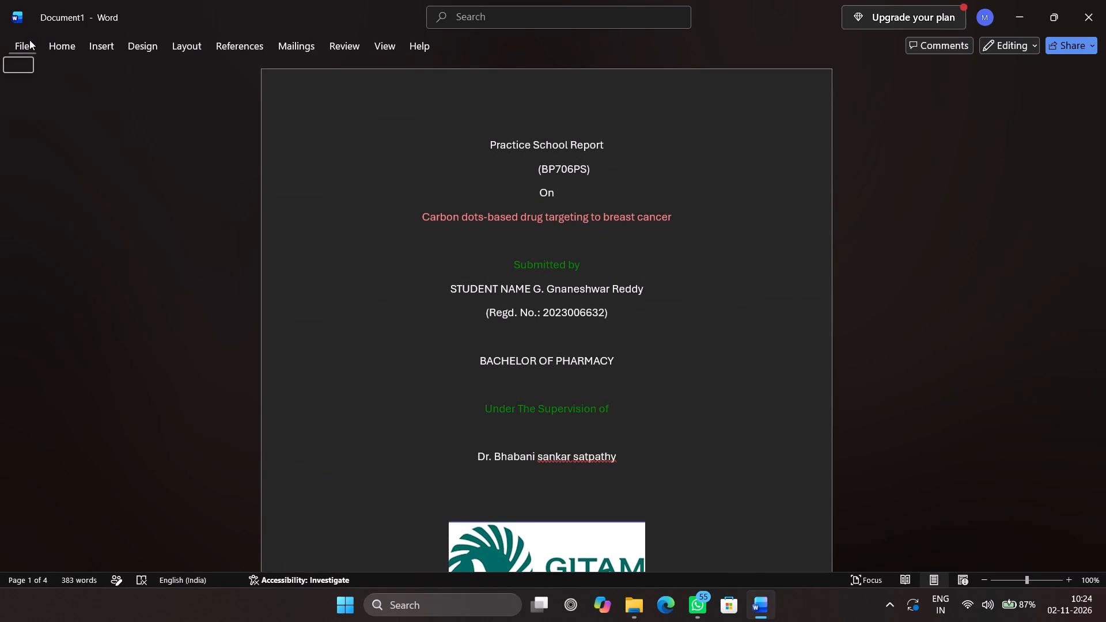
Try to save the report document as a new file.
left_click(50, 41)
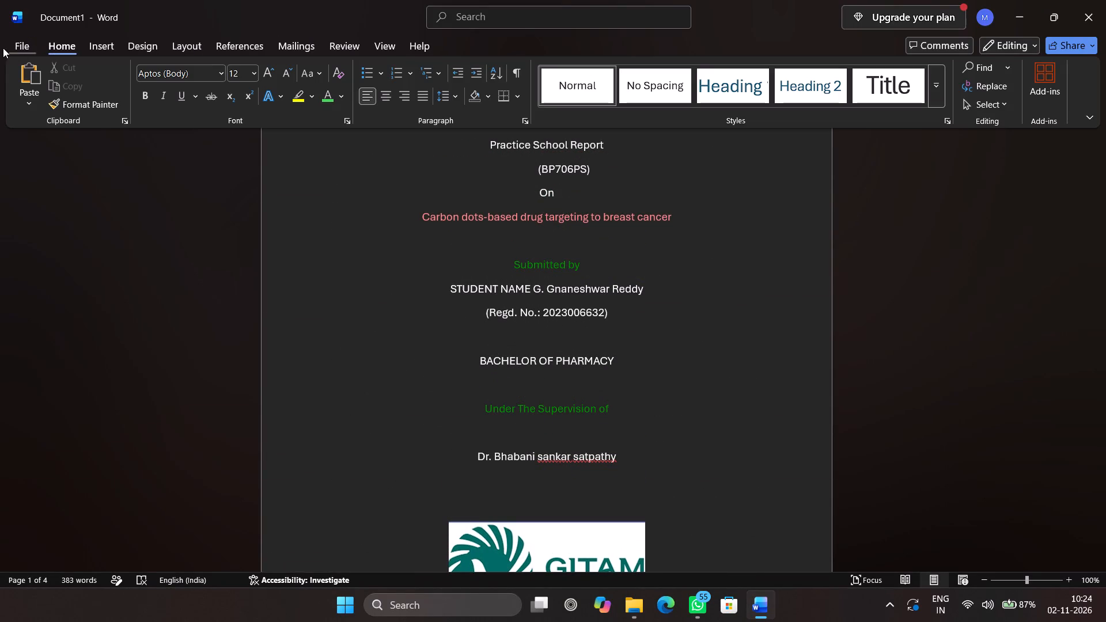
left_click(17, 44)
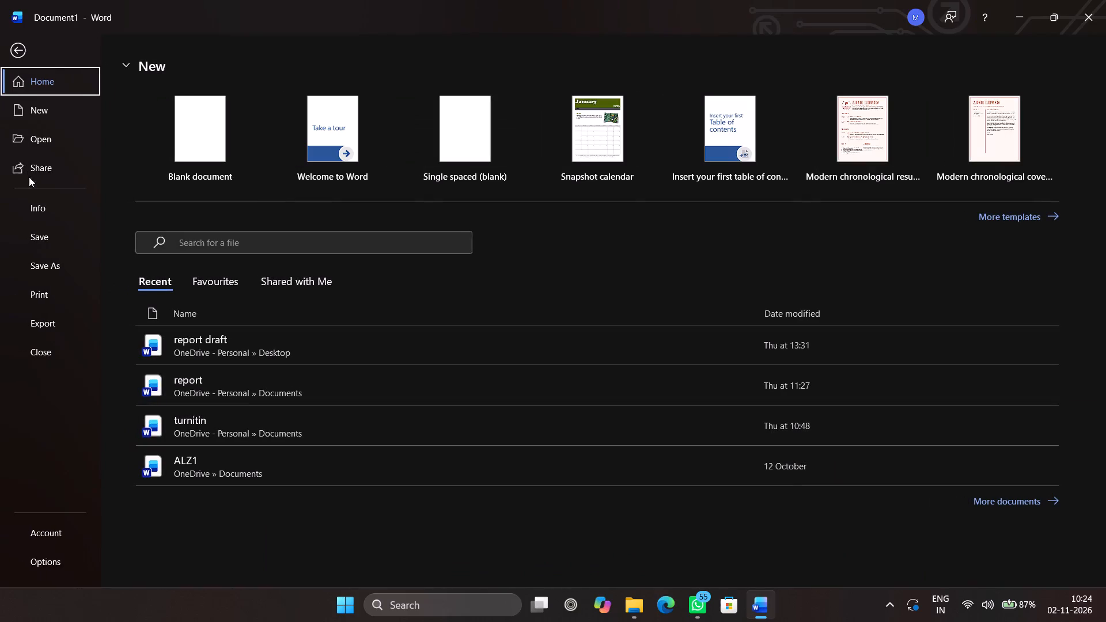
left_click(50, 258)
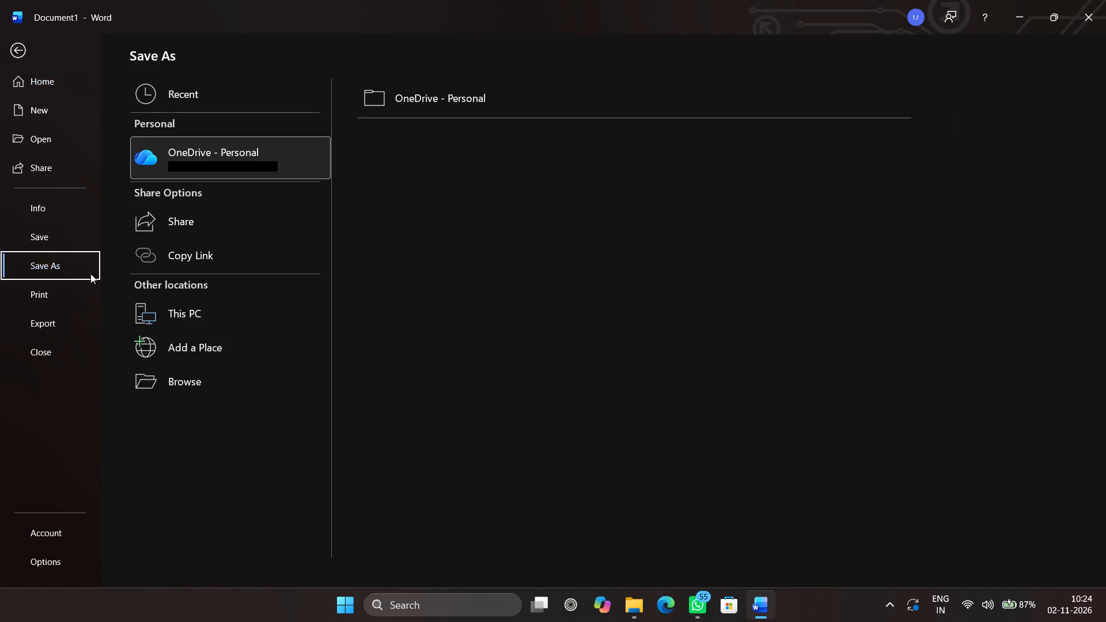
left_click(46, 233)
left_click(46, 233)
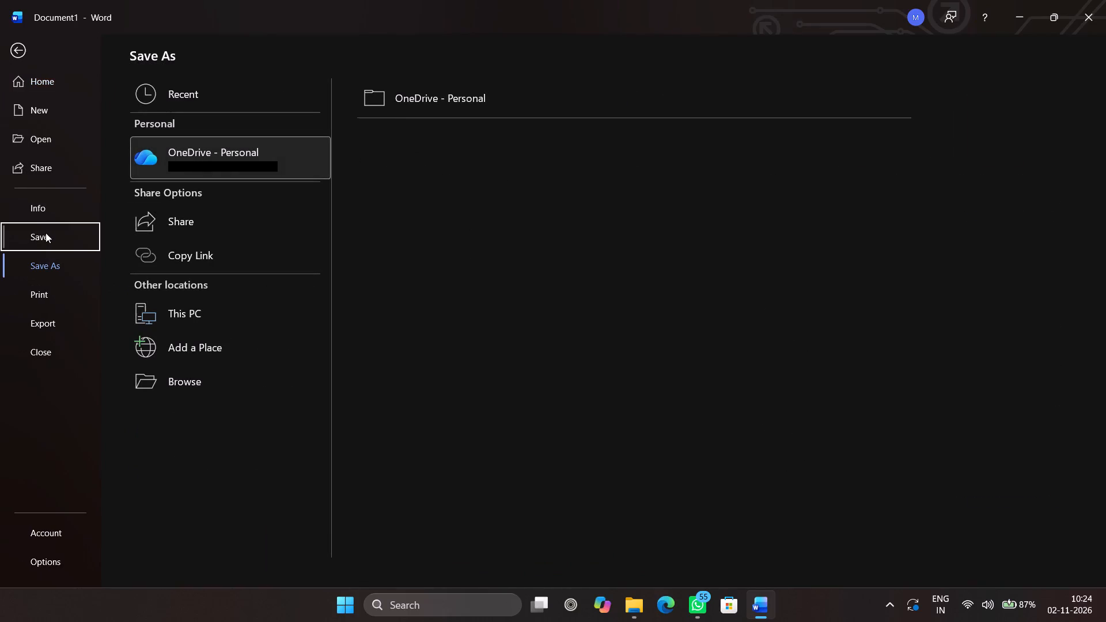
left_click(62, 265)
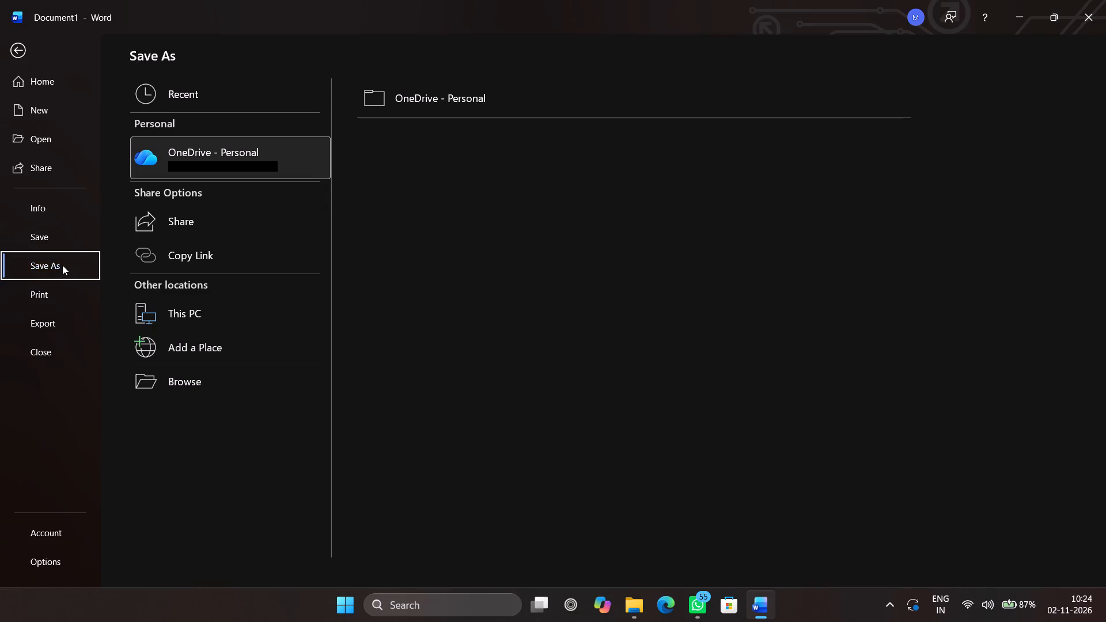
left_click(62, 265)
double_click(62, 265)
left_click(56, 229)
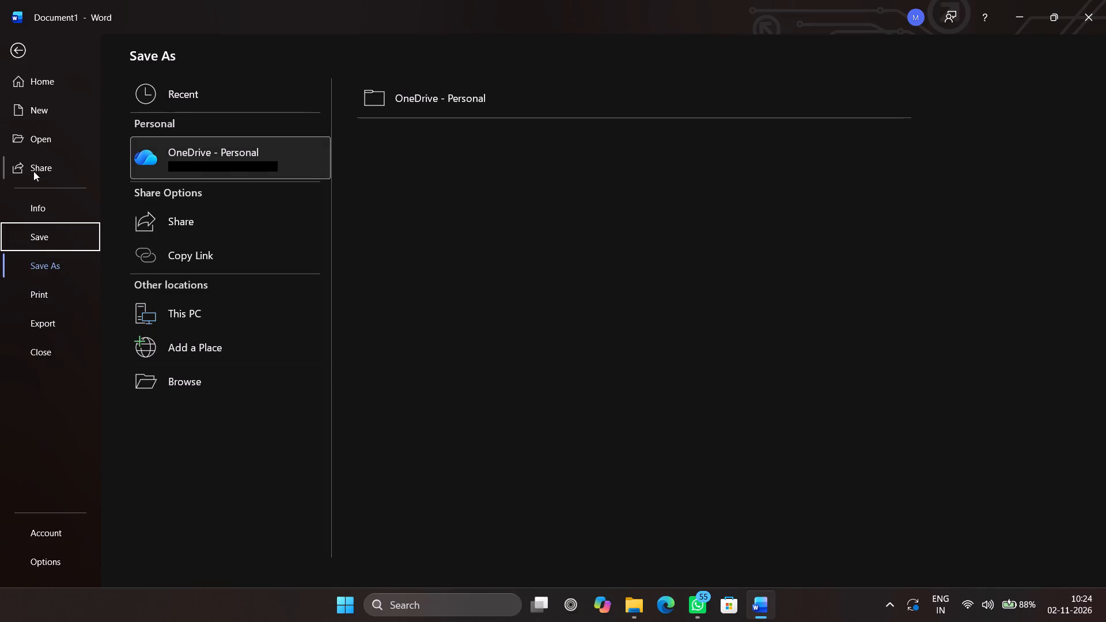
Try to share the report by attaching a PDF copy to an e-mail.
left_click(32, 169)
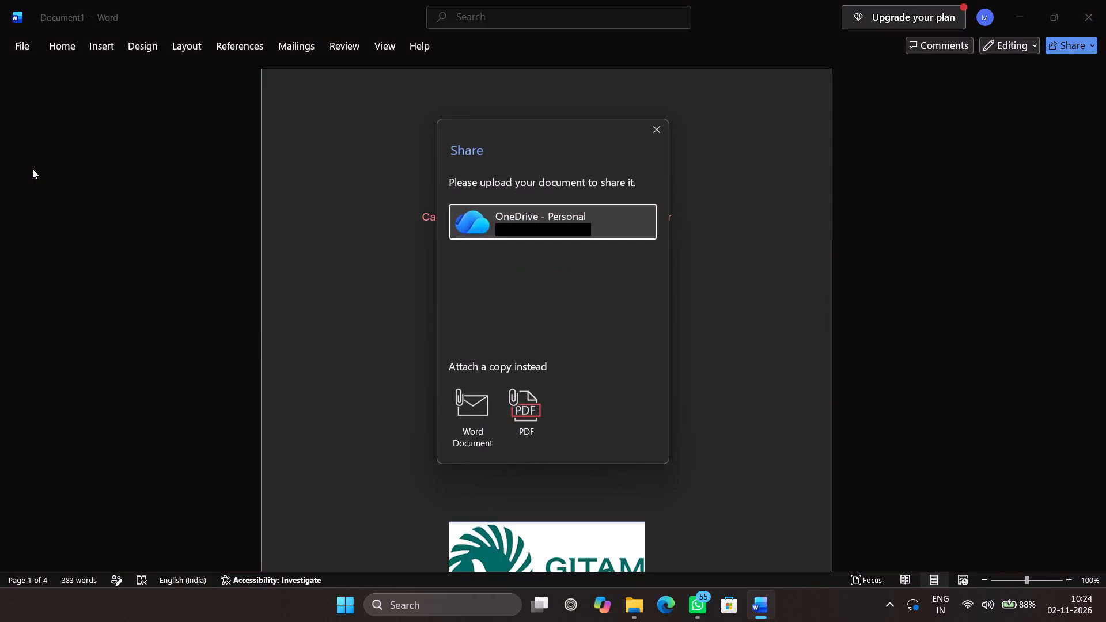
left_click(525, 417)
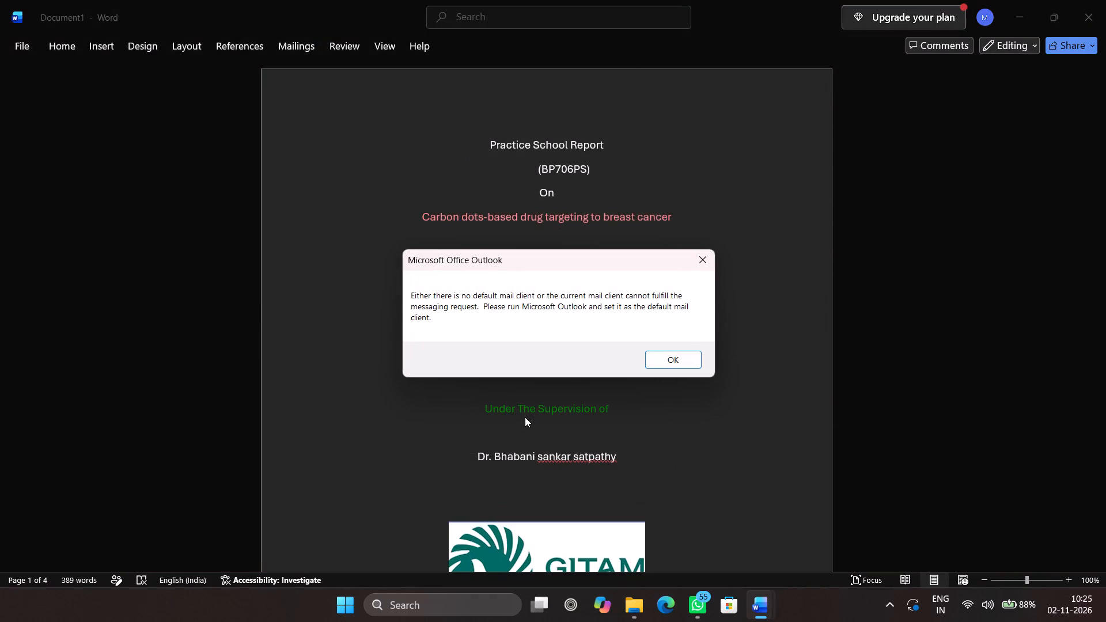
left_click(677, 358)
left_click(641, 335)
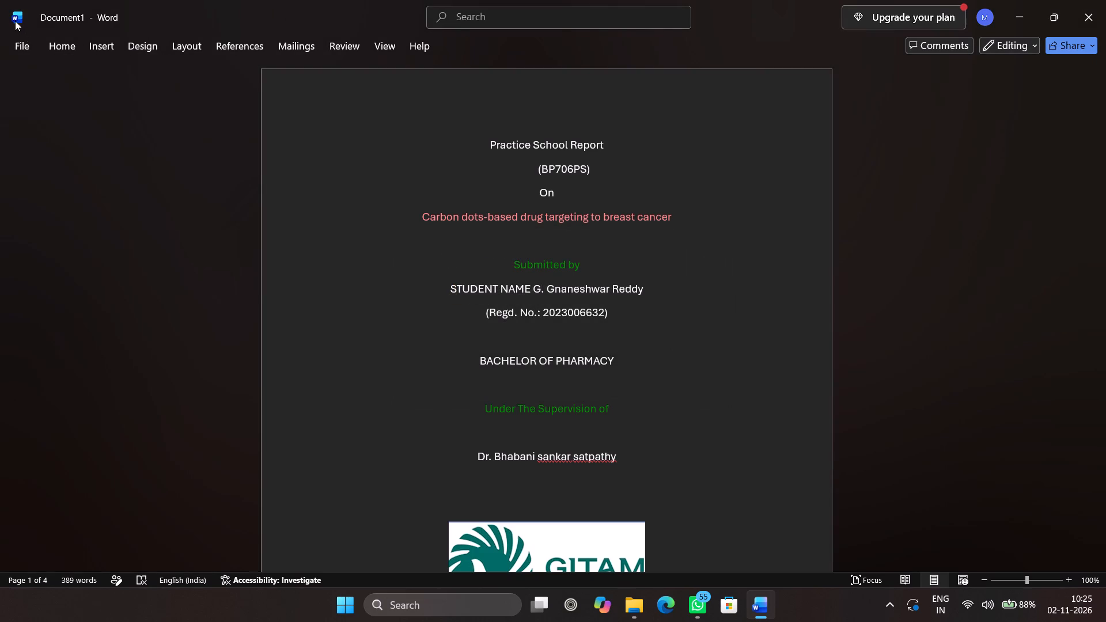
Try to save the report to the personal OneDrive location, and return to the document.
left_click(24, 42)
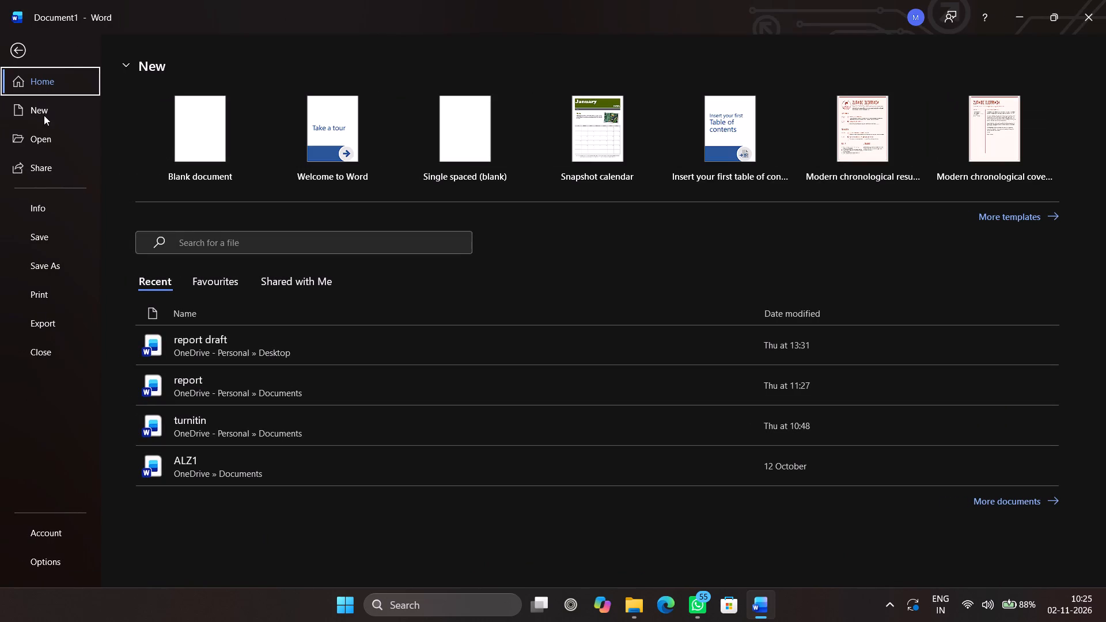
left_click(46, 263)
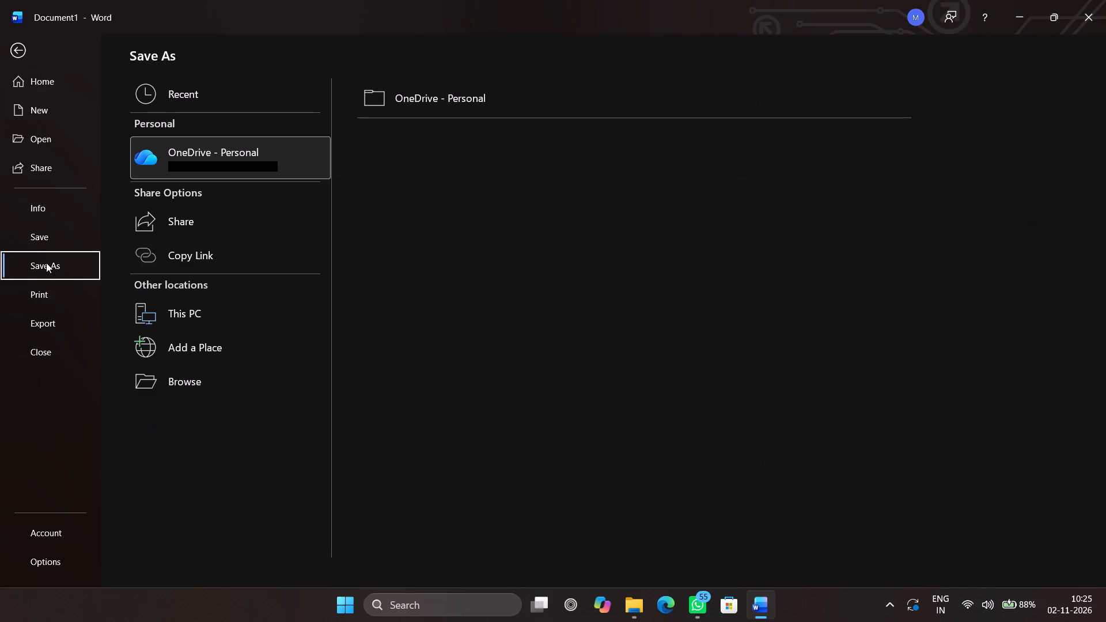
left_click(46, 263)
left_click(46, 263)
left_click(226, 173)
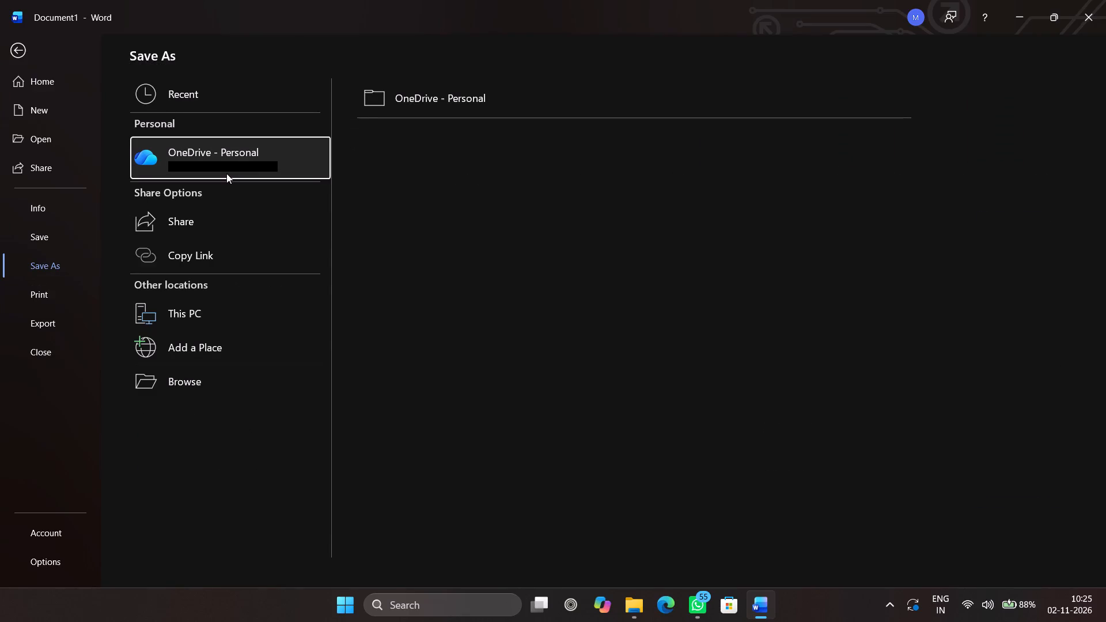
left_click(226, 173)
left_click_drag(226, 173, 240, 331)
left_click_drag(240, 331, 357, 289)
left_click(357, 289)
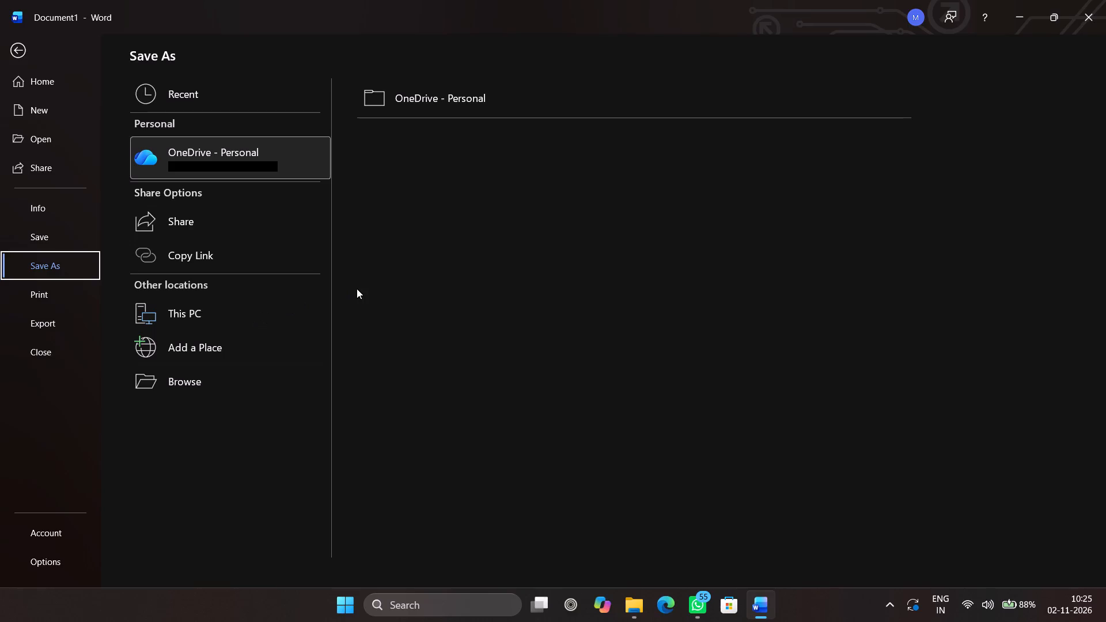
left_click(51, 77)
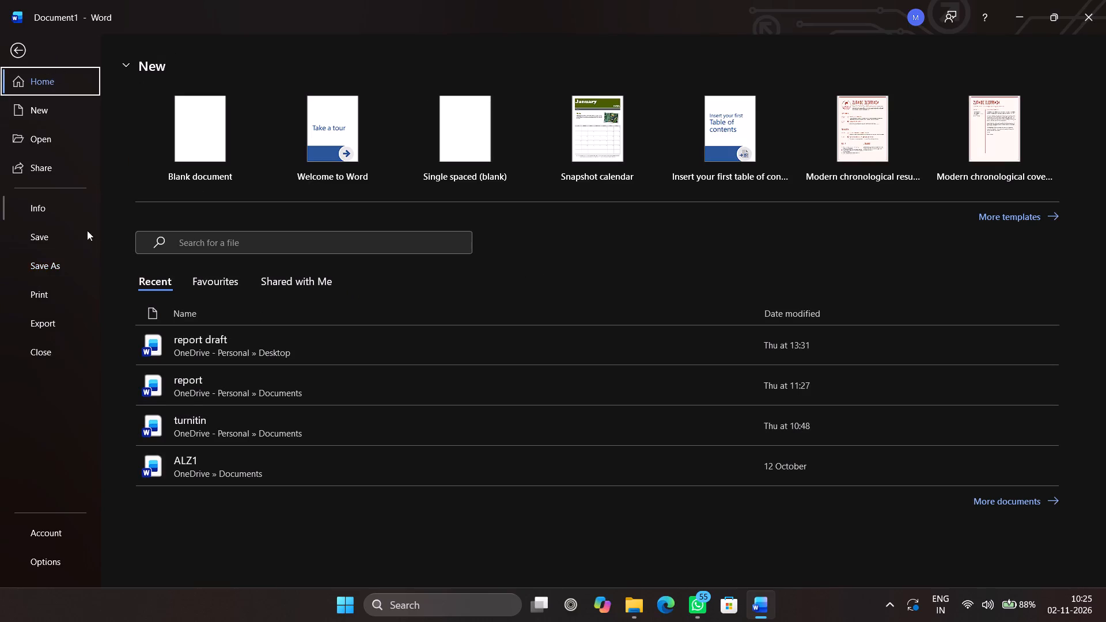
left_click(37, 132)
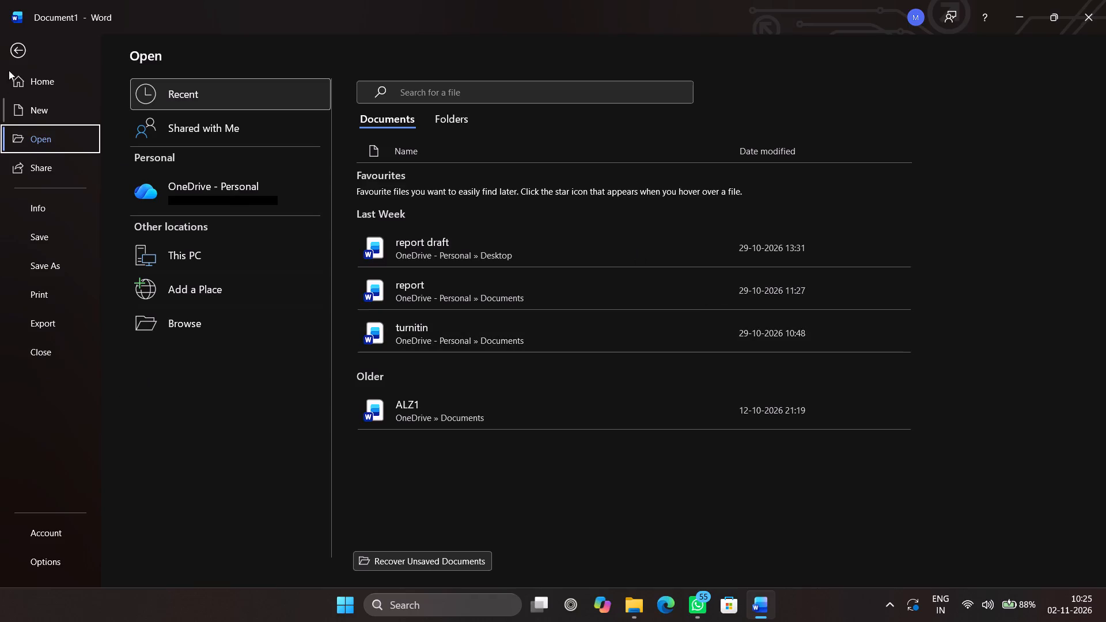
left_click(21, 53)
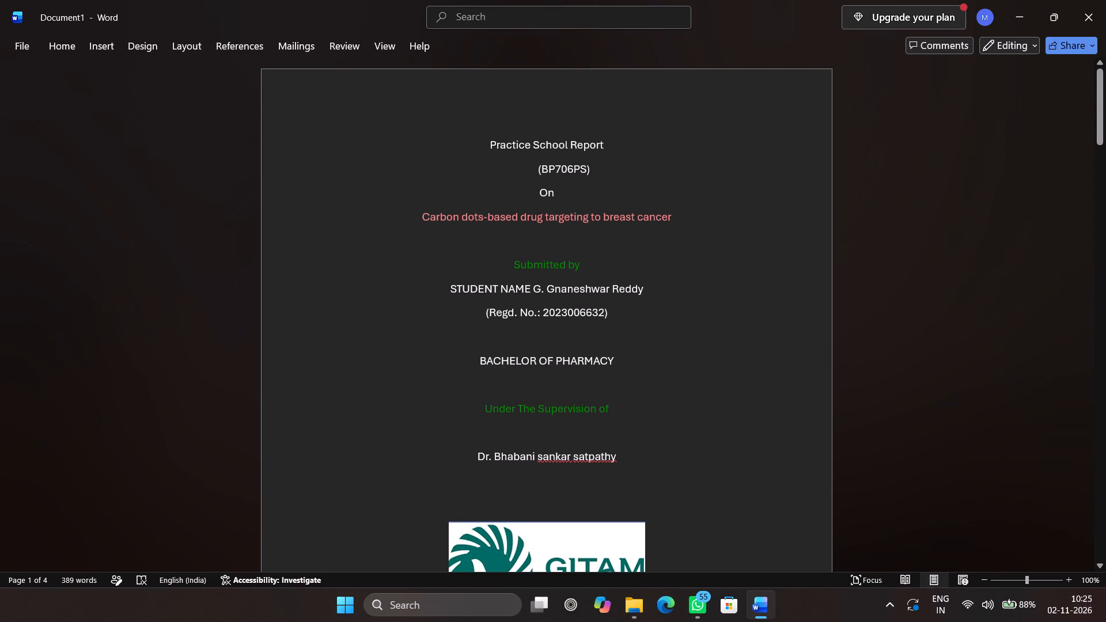
Review the whole report from the cover page through to the student signature line in the acknowledgments, and return to the cover.
scroll(217, 219, "down", 7)
scroll(217, 219, "up", 10)
scroll(217, 219, "down", 8)
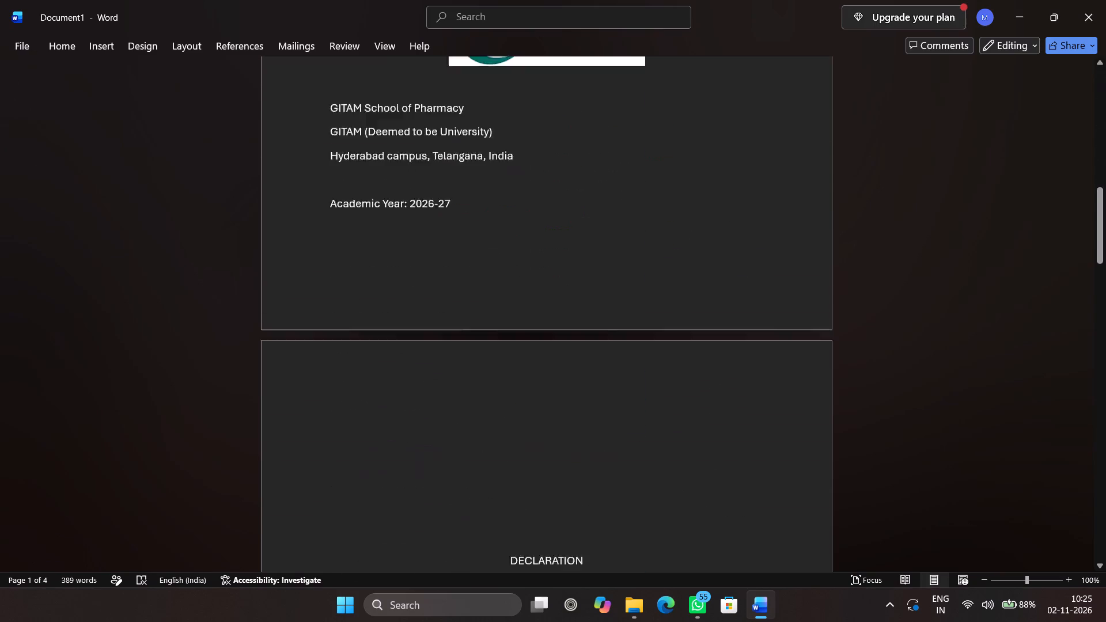
scroll(217, 219, "down", 13)
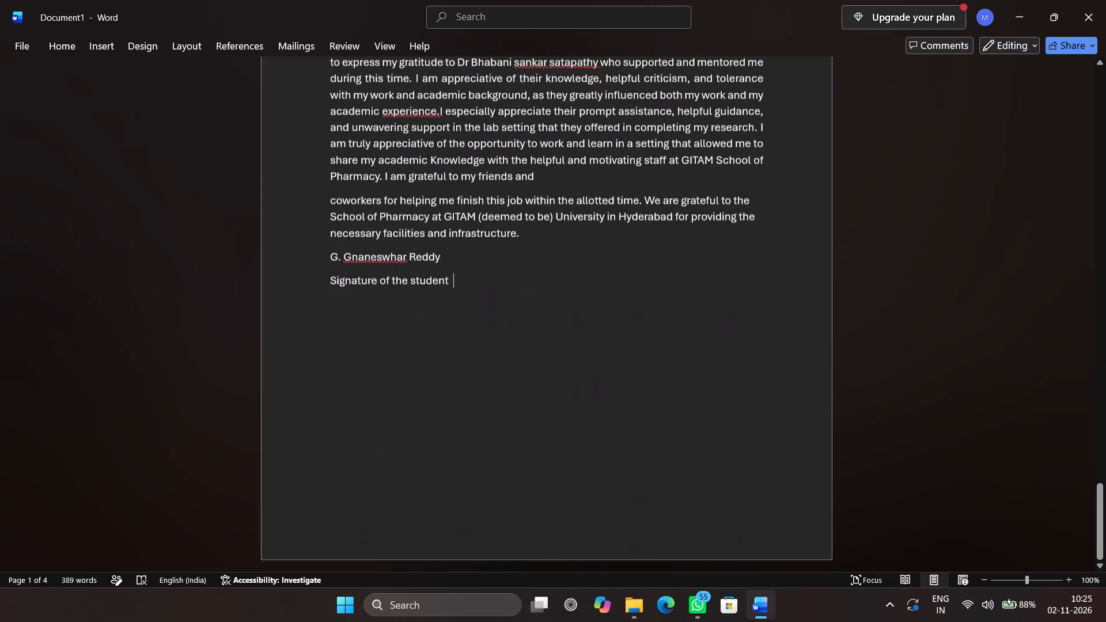
scroll(217, 219, "down", 2)
scroll(217, 219, "up", 17)
scroll(217, 219, "up", 8)
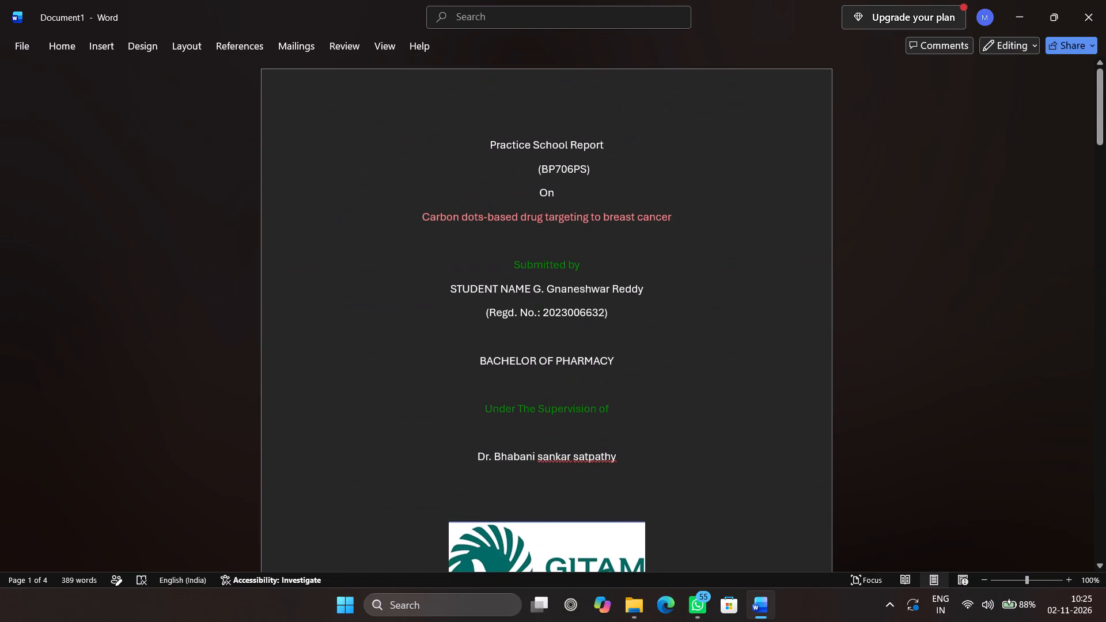
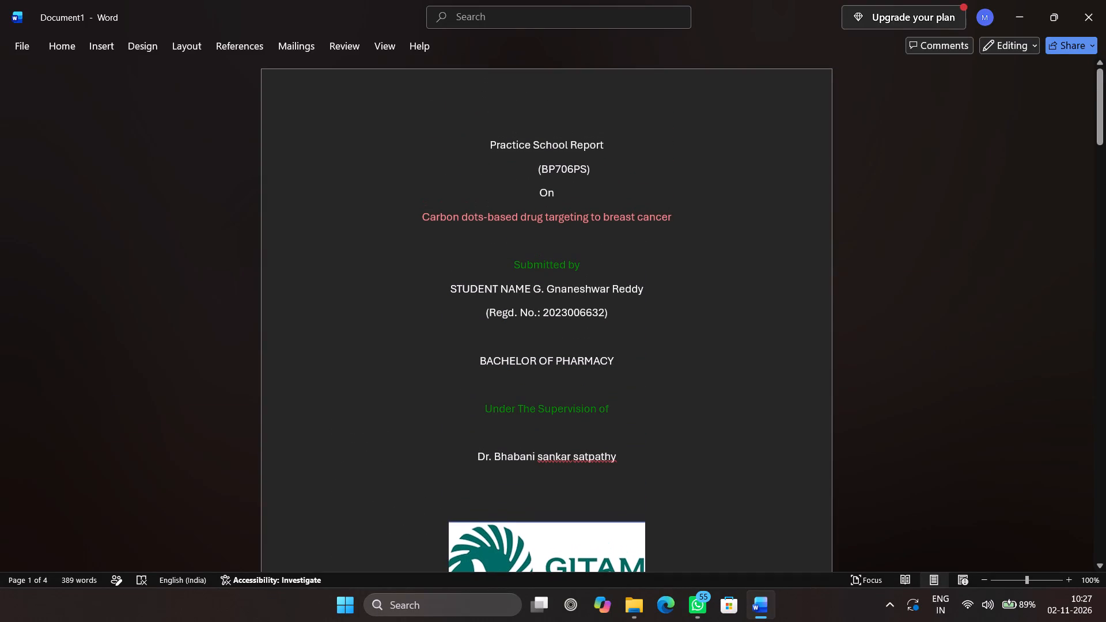
Nudge the centred "On" line on the cover page sideways by inserting six spaces before it.
scroll(217, 219, "up", 3)
scroll(217, 219, "down", 9)
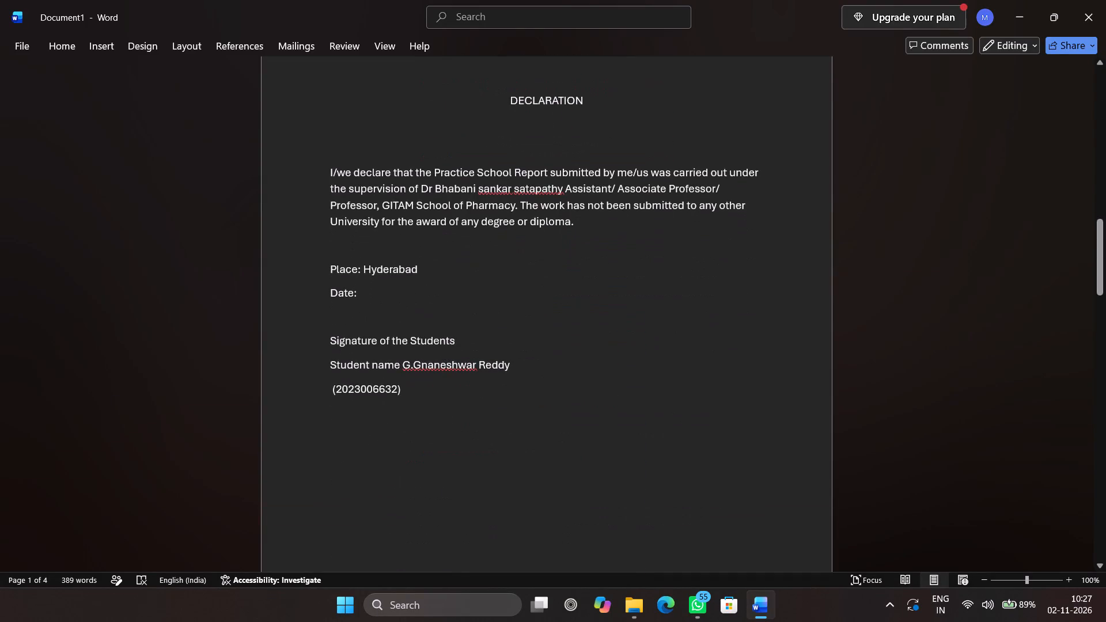
scroll(217, 219, "up", 7)
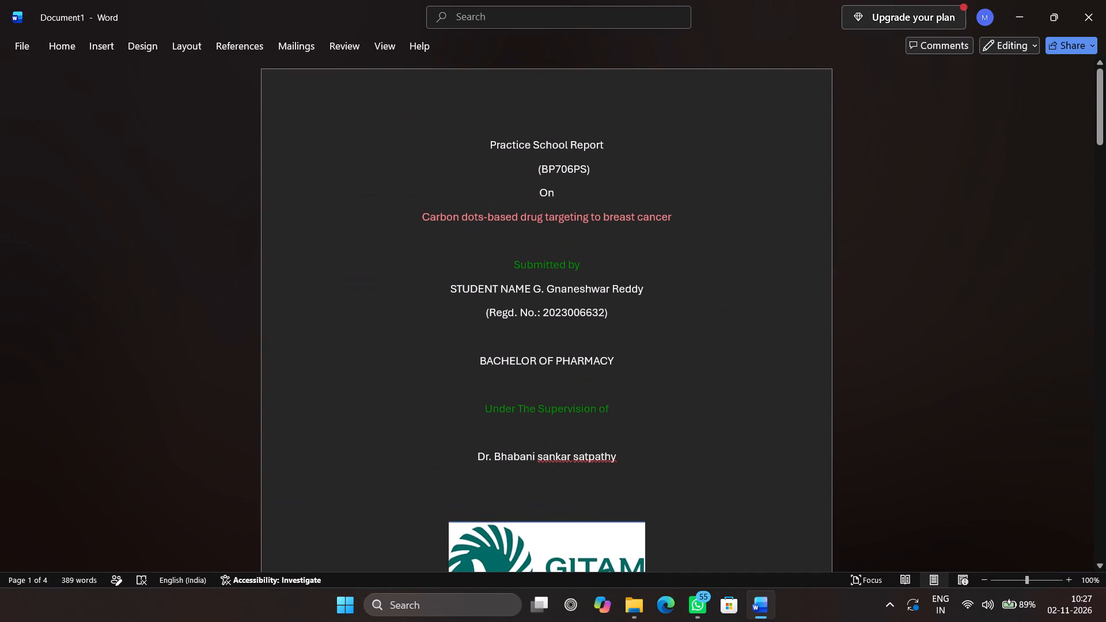
left_click(531, 188)
key("space")
key("space")
key("space")
key("space")
key("space")
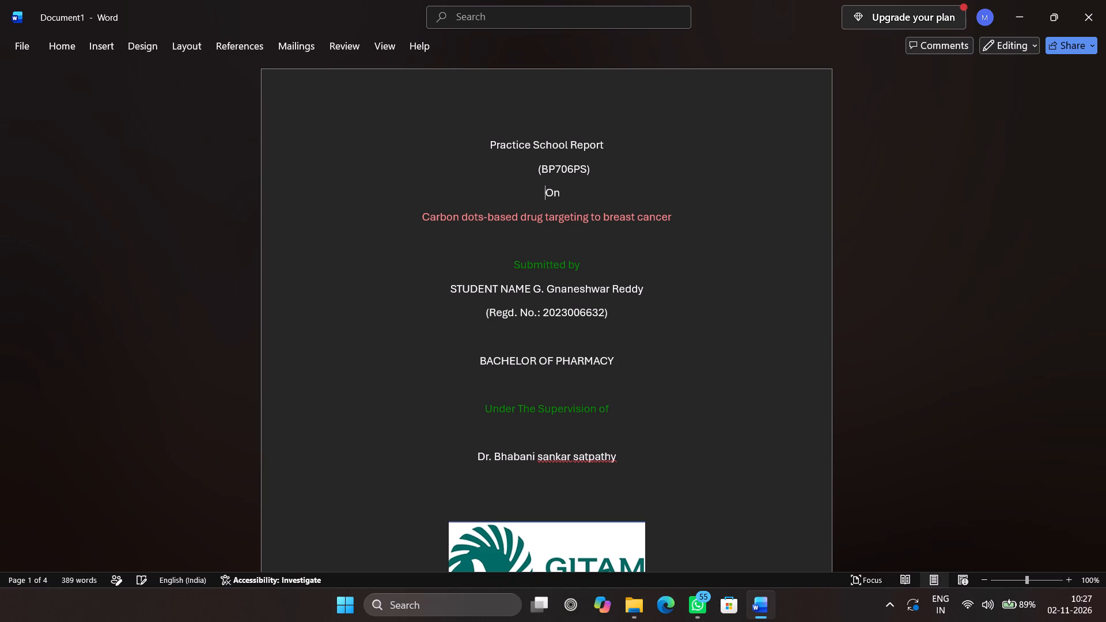
key("space")
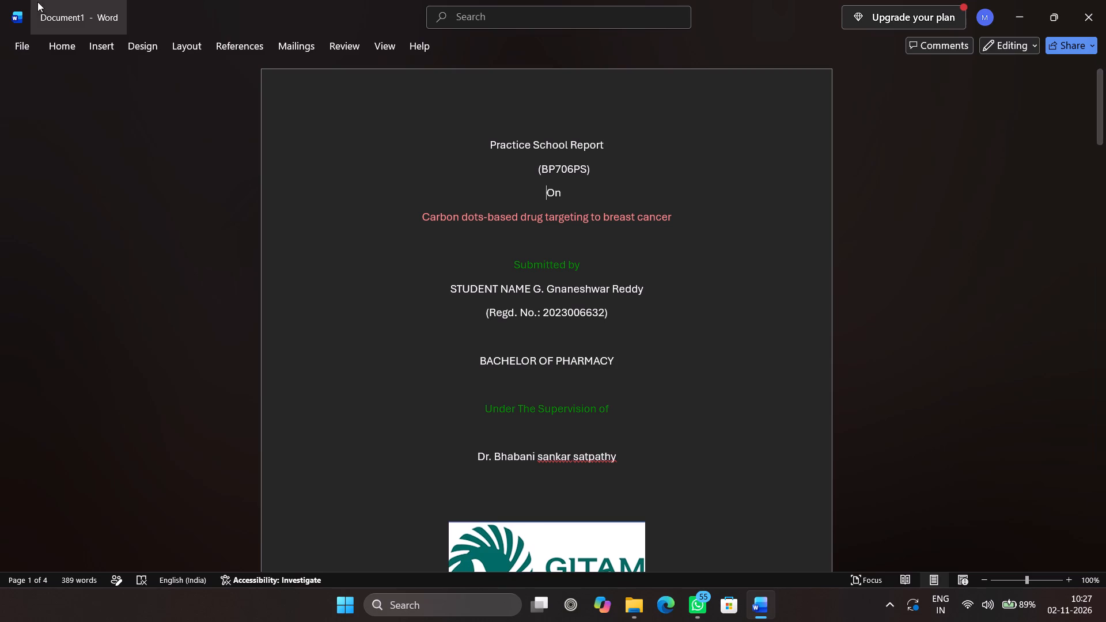
Save the document to this PC's Desktop folder as a PDF named Practice School Report.
left_click(17, 45)
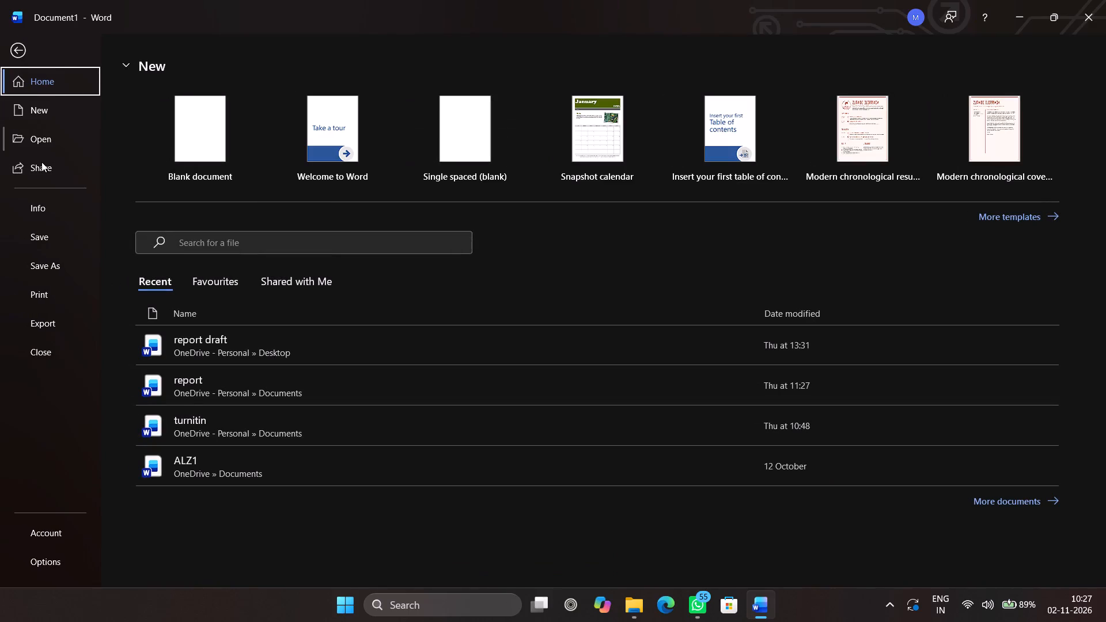
left_click(51, 263)
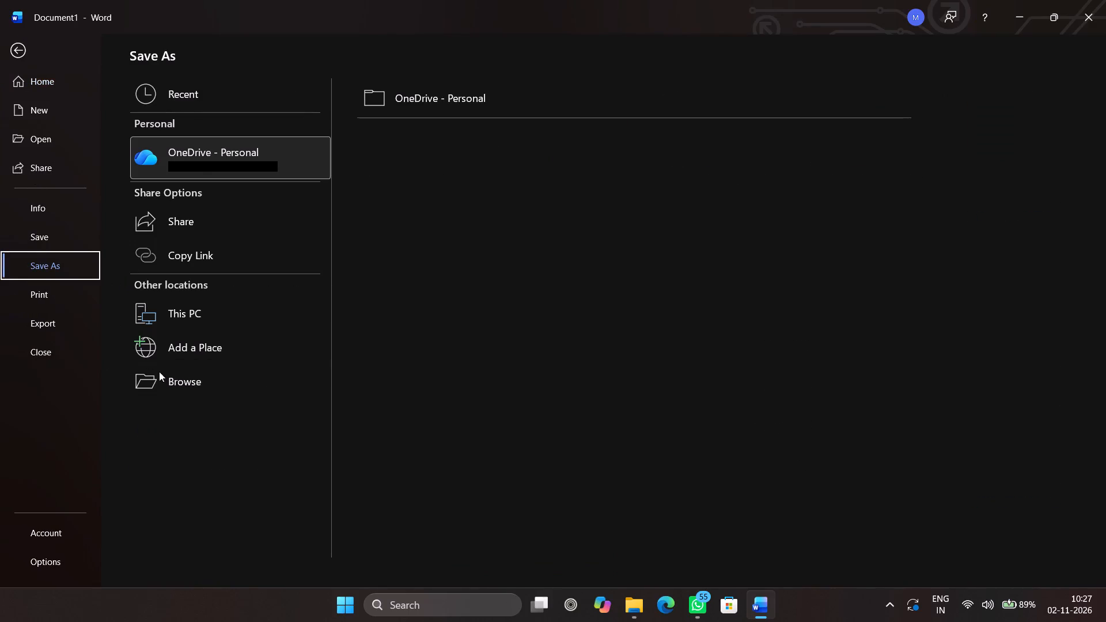
left_click(195, 308)
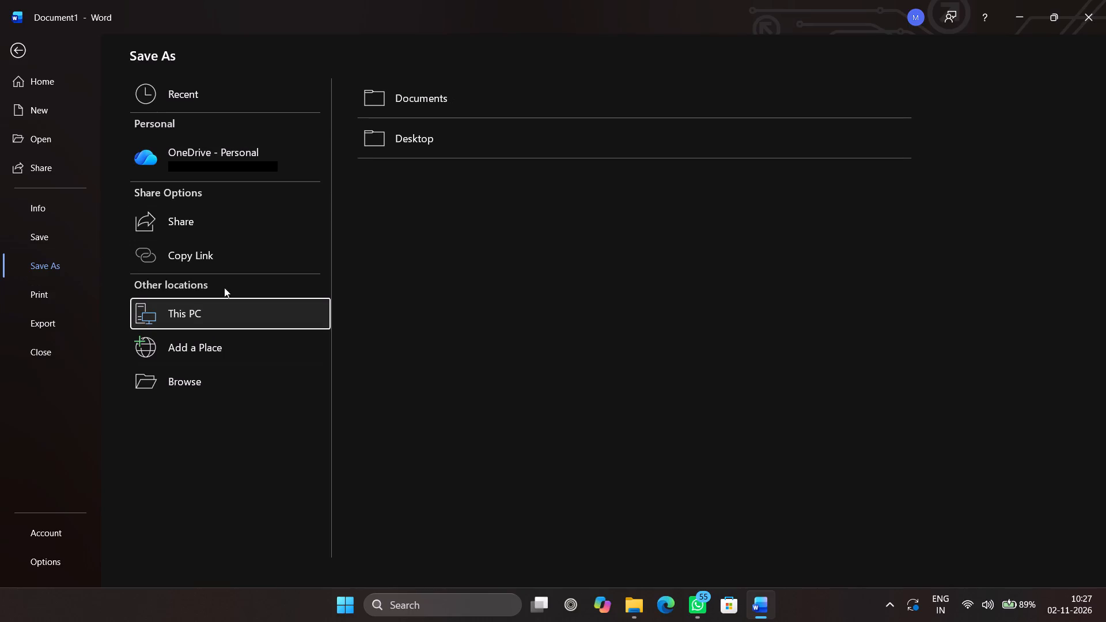
left_click(405, 131)
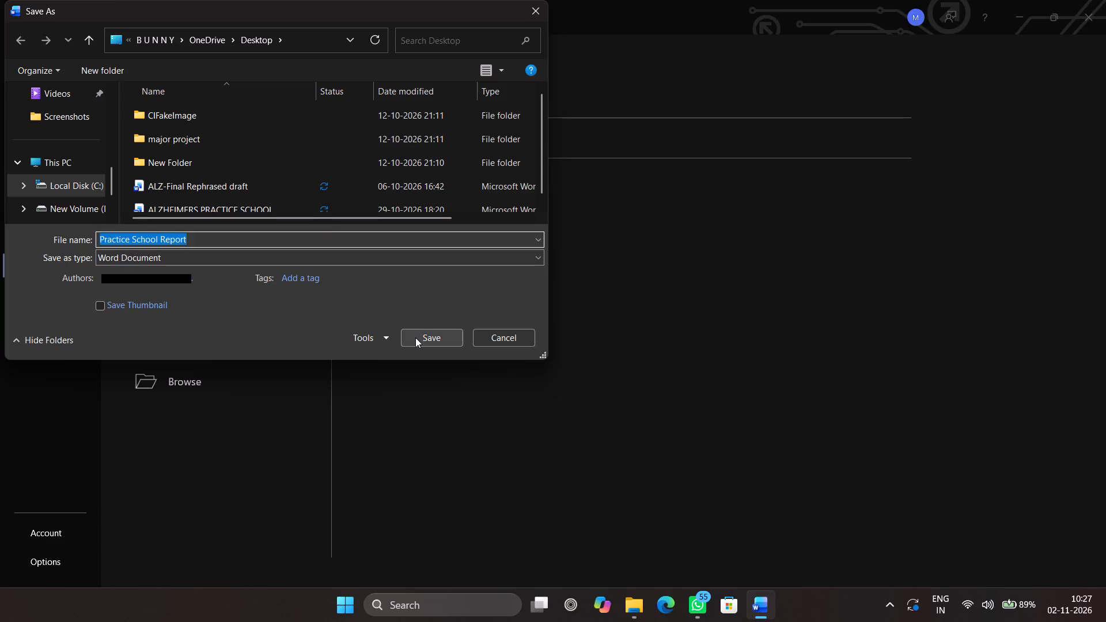
left_click(534, 259)
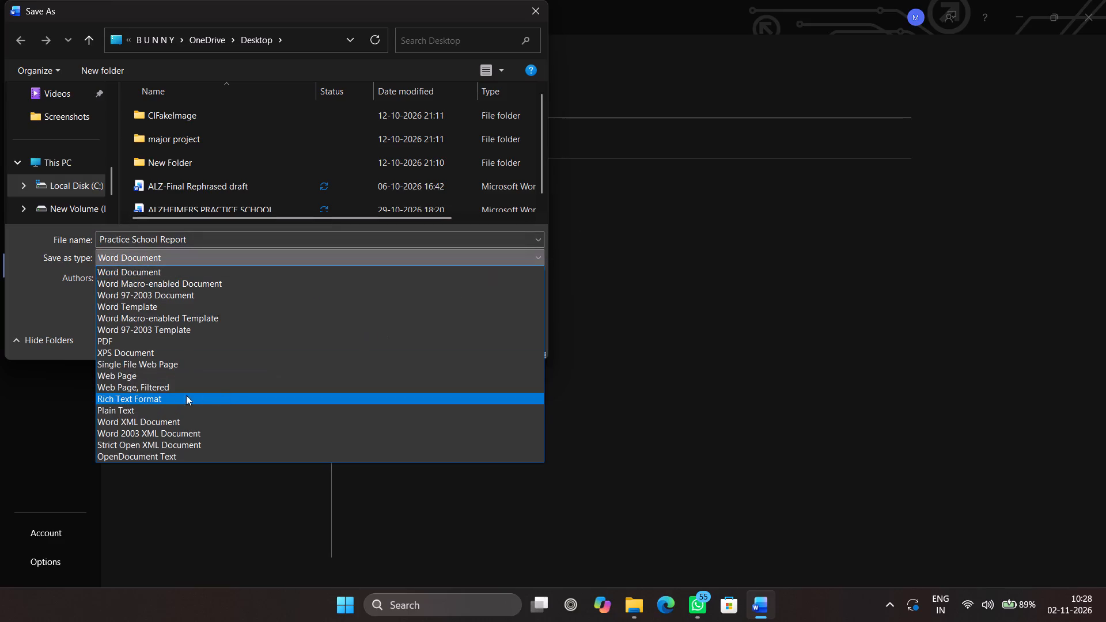
left_click(120, 342)
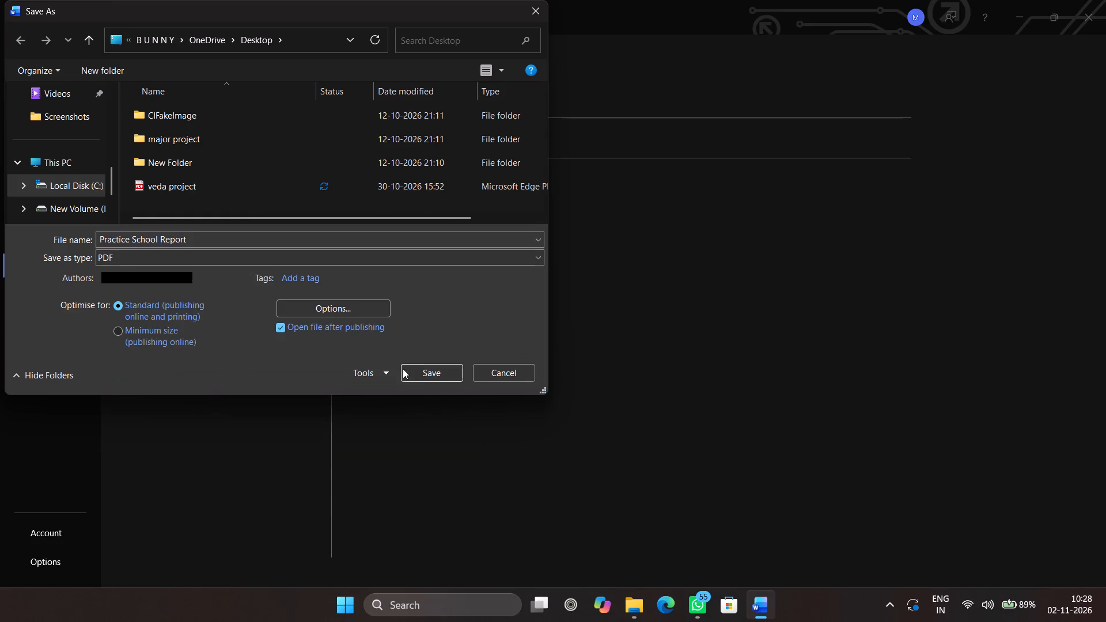
left_click(431, 377)
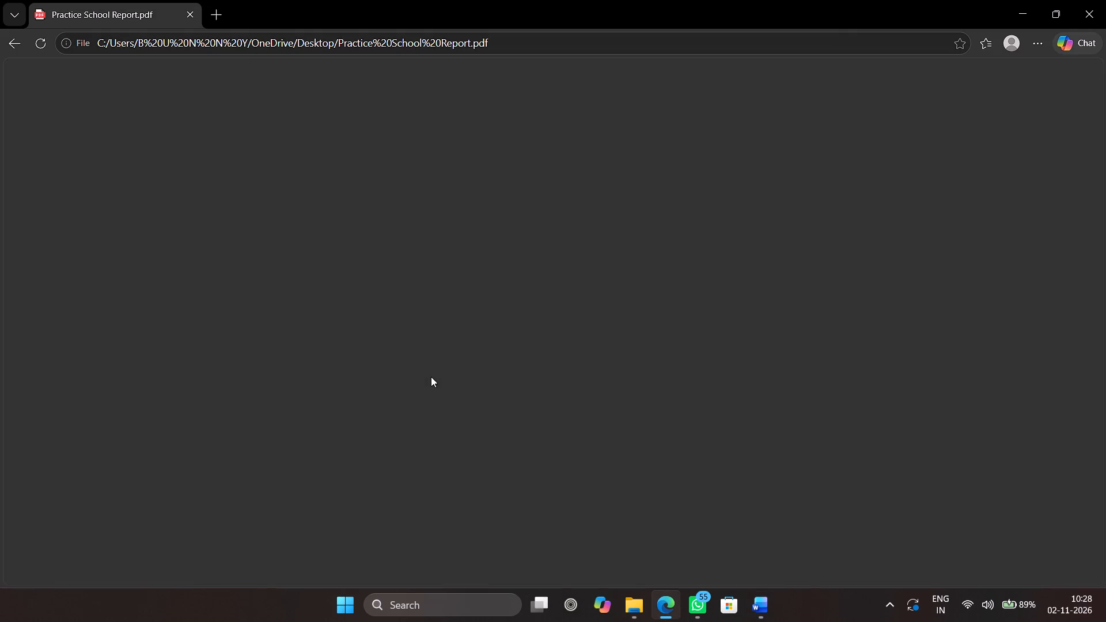
Review the exported PDF from the cover to the signature line in the acknowledgments, and return to the cover.
scroll(431, 377, "down", 6)
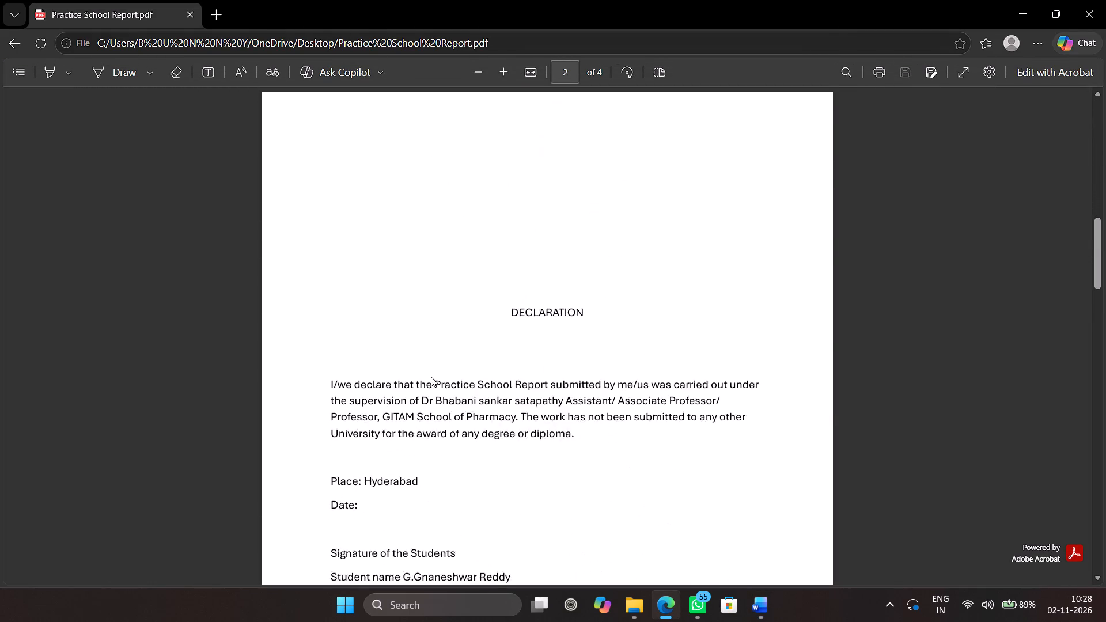
scroll(431, 377, "down", 19)
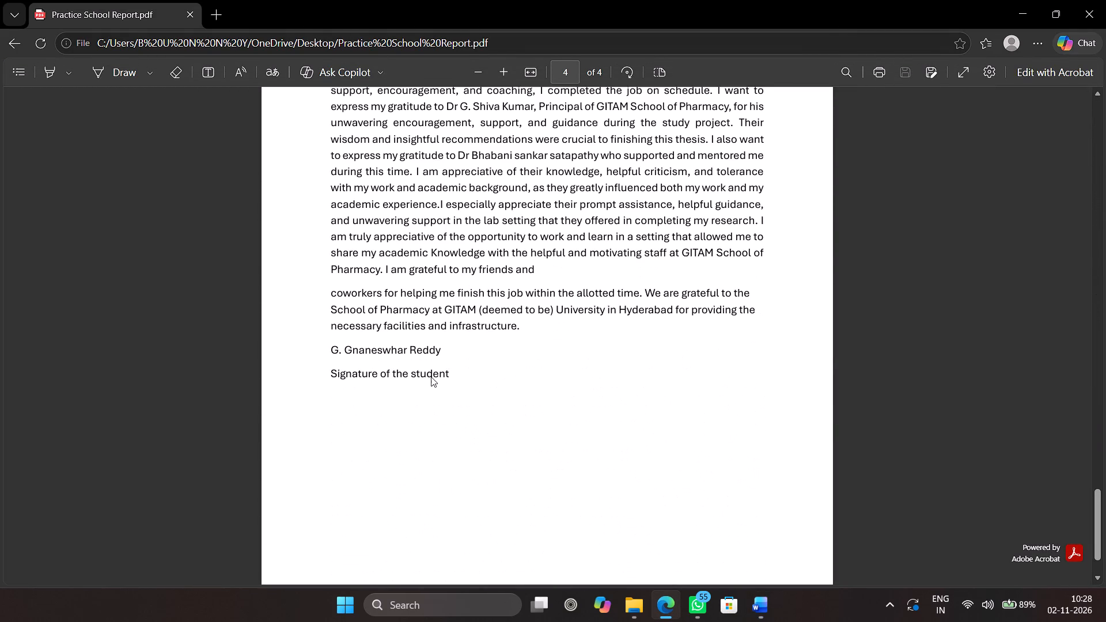
scroll(431, 377, "up", 17)
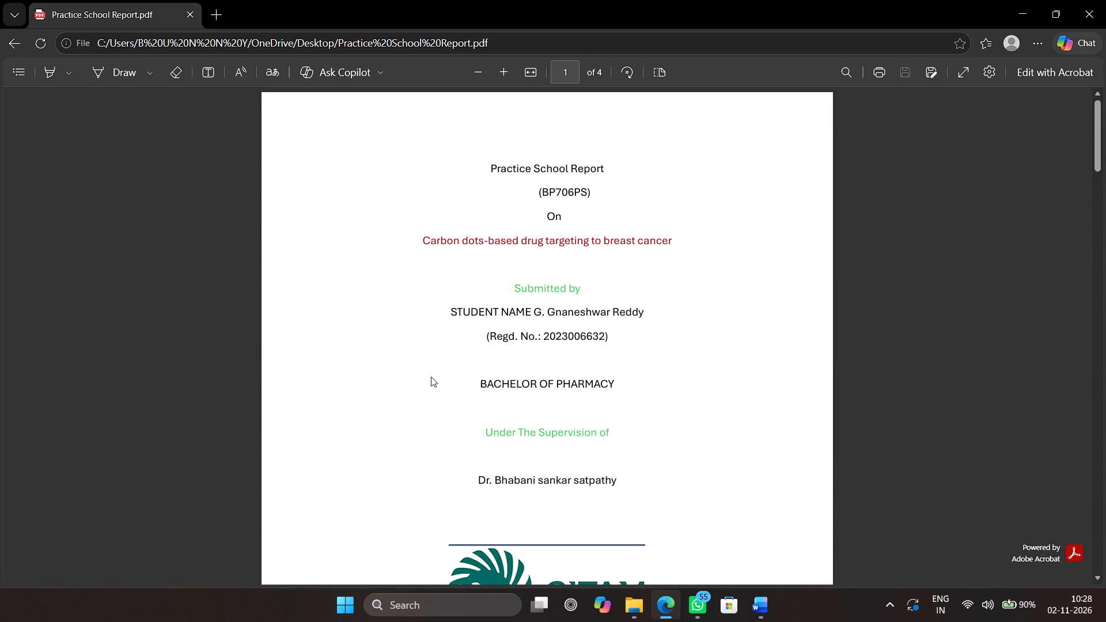
Switch to File Explorer, look through Downloads and Desktop for the exported Practice School Report PDF, and return to the Word document.
left_click(622, 614)
scroll(513, 362, "up", 7)
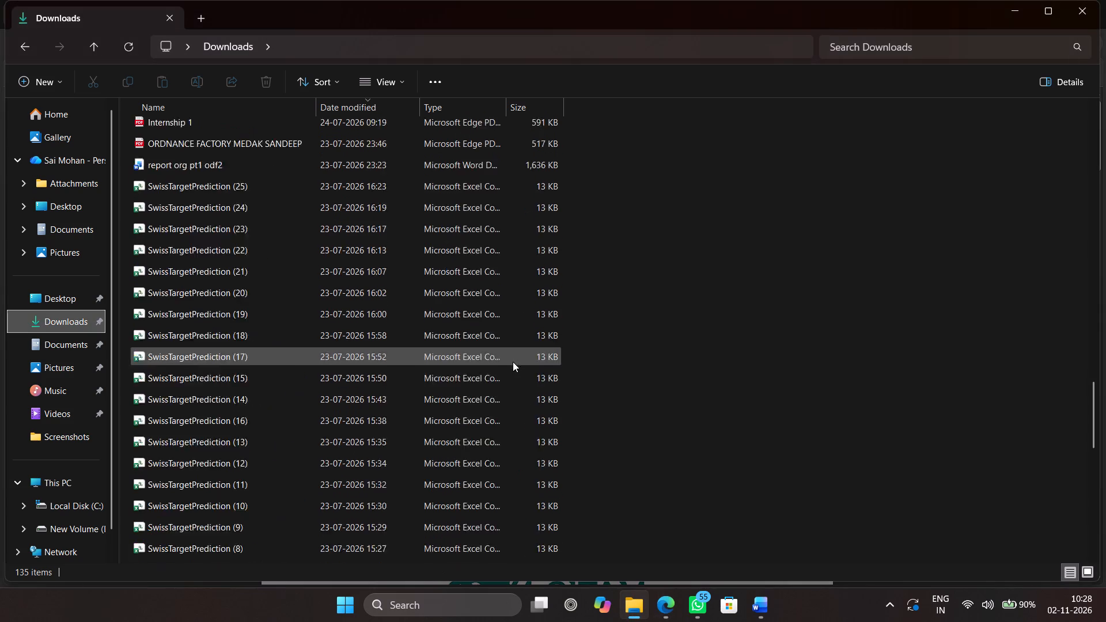
scroll(513, 362, "up", 20)
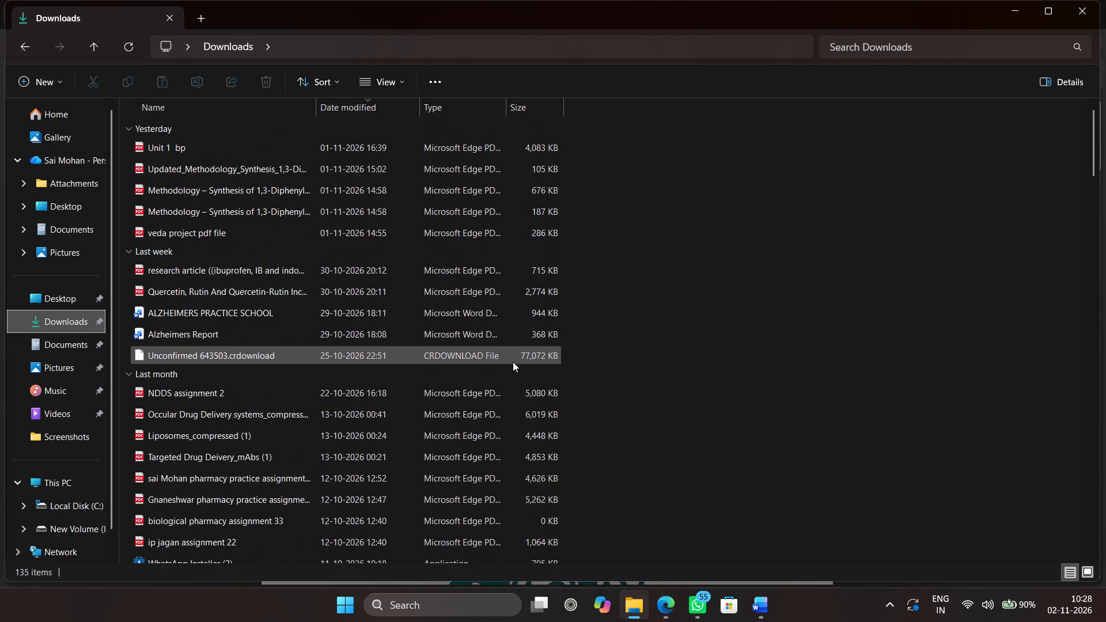
scroll(513, 362, "down", 14)
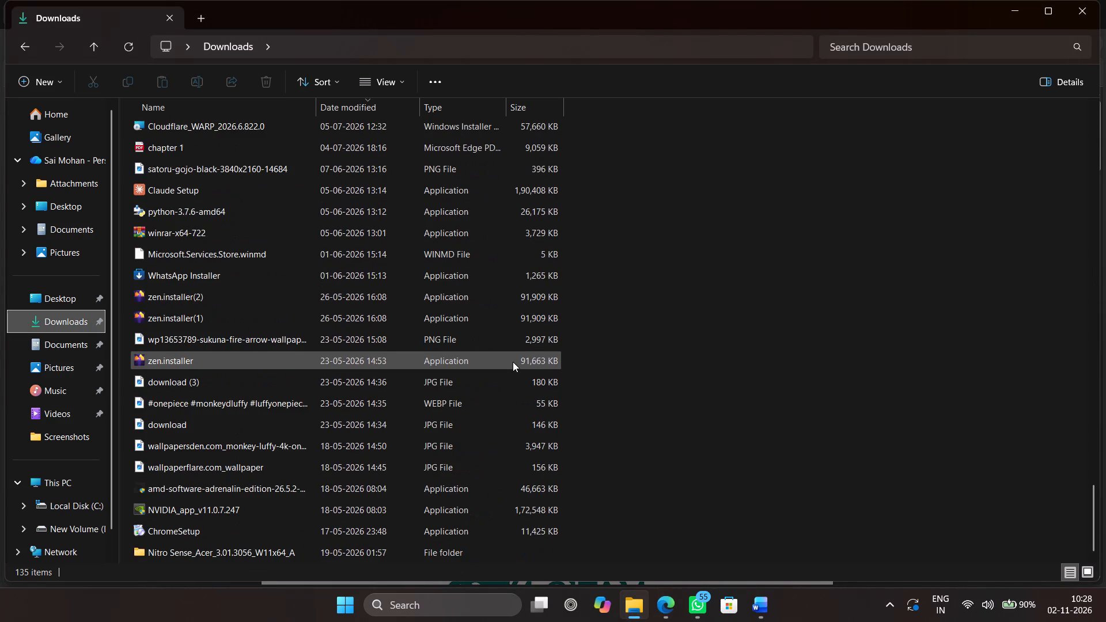
left_click(71, 297)
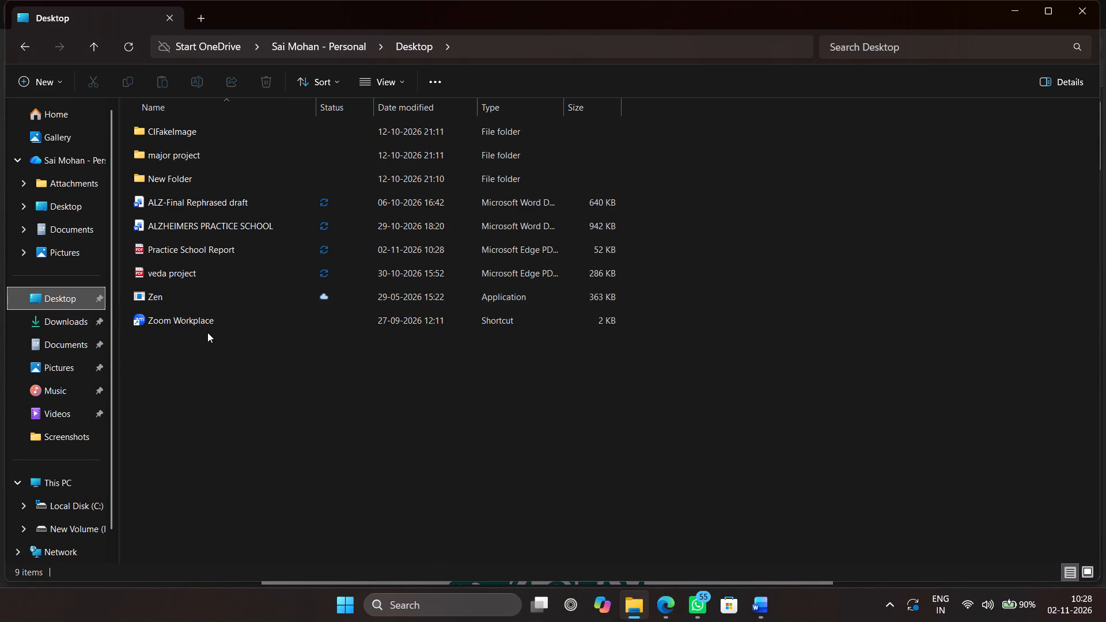
scroll(231, 360, "down", 5)
left_click(1051, 18)
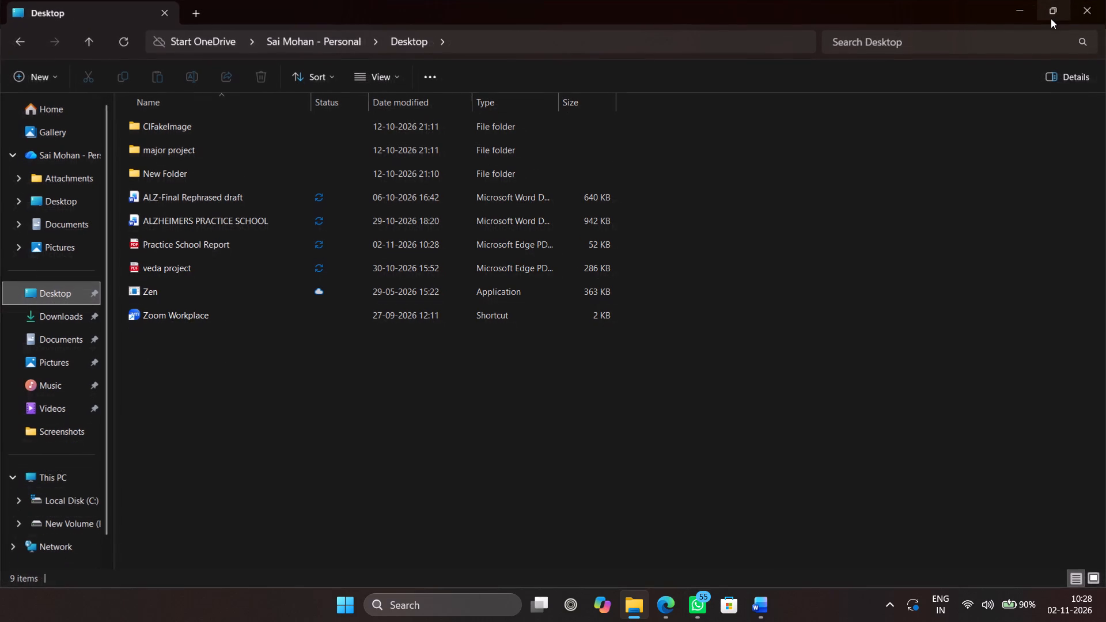
left_click(1022, 9)
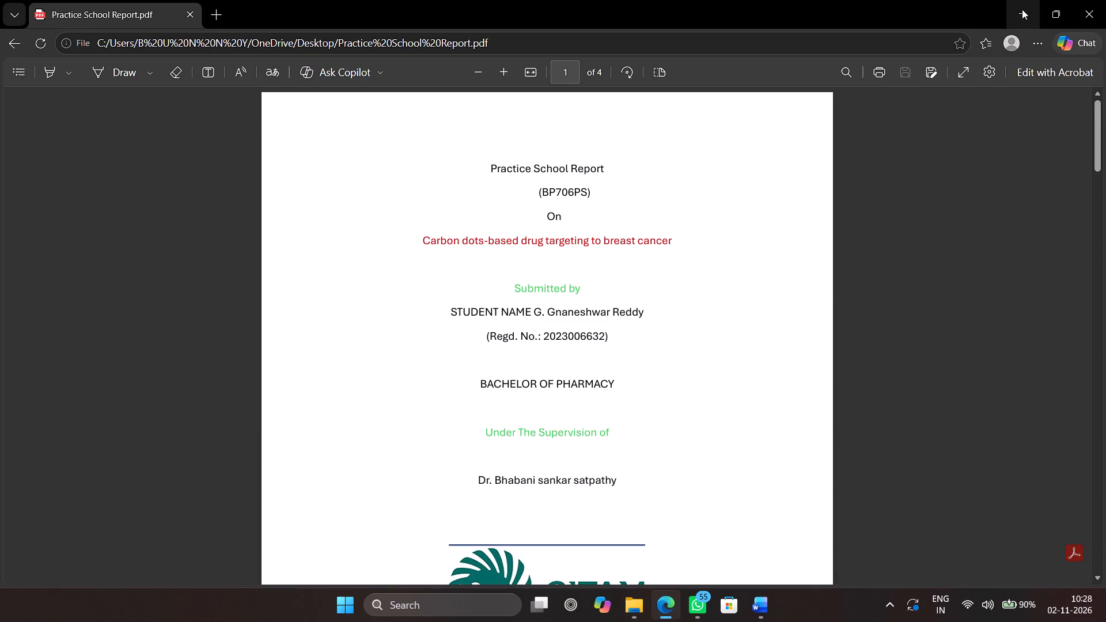
left_click(1022, 9)
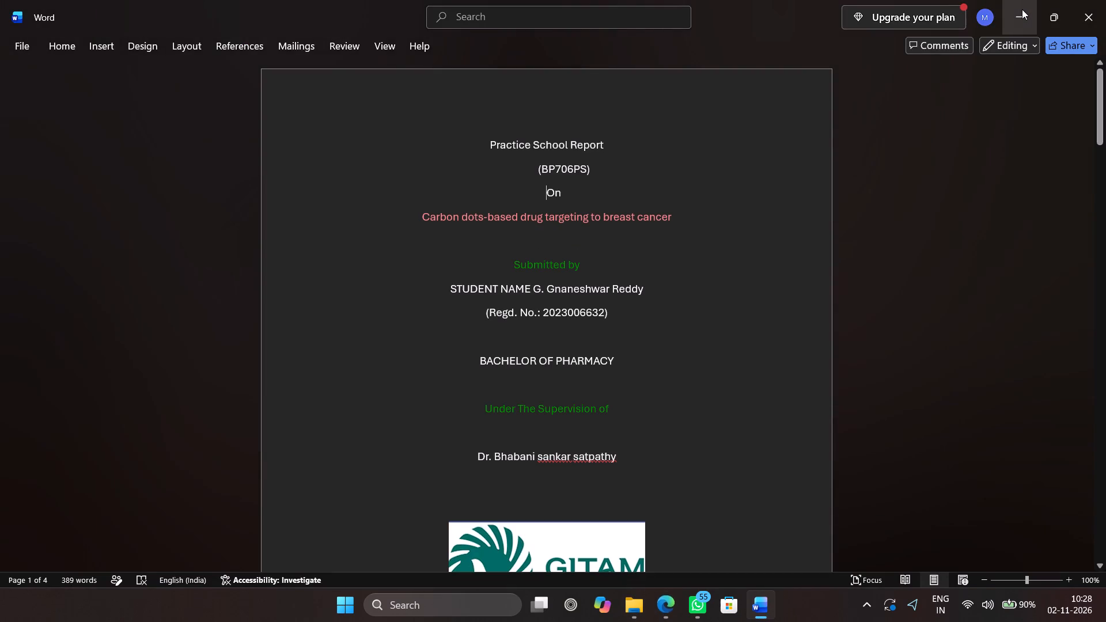
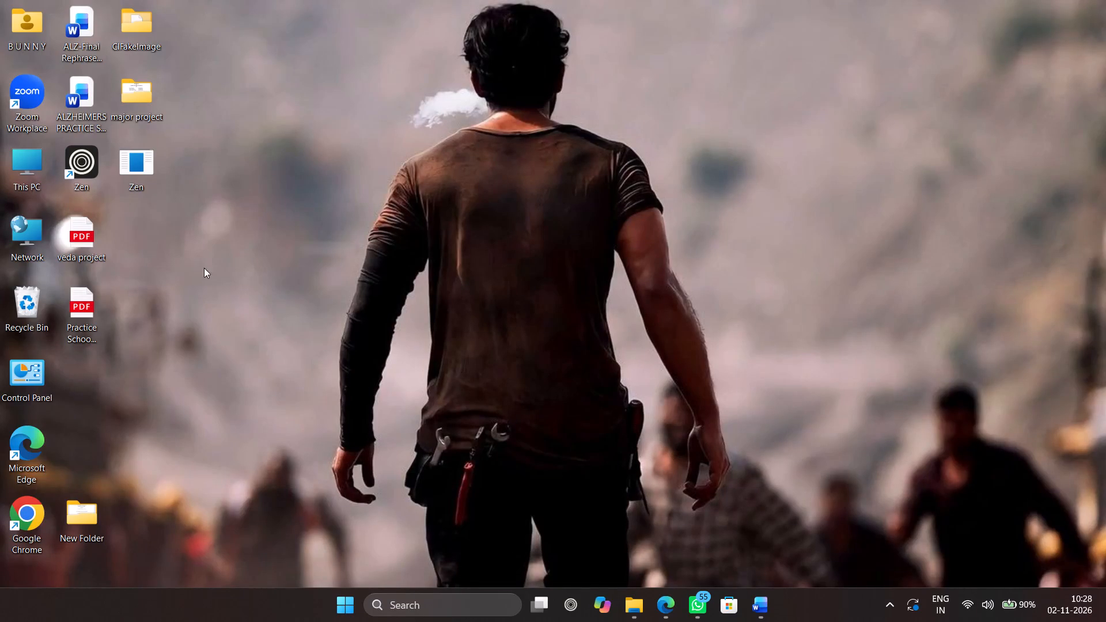
Open the exported Practice School Report PDF from the desktop and review it from the cover through the acknowledgments.
left_click(80, 313)
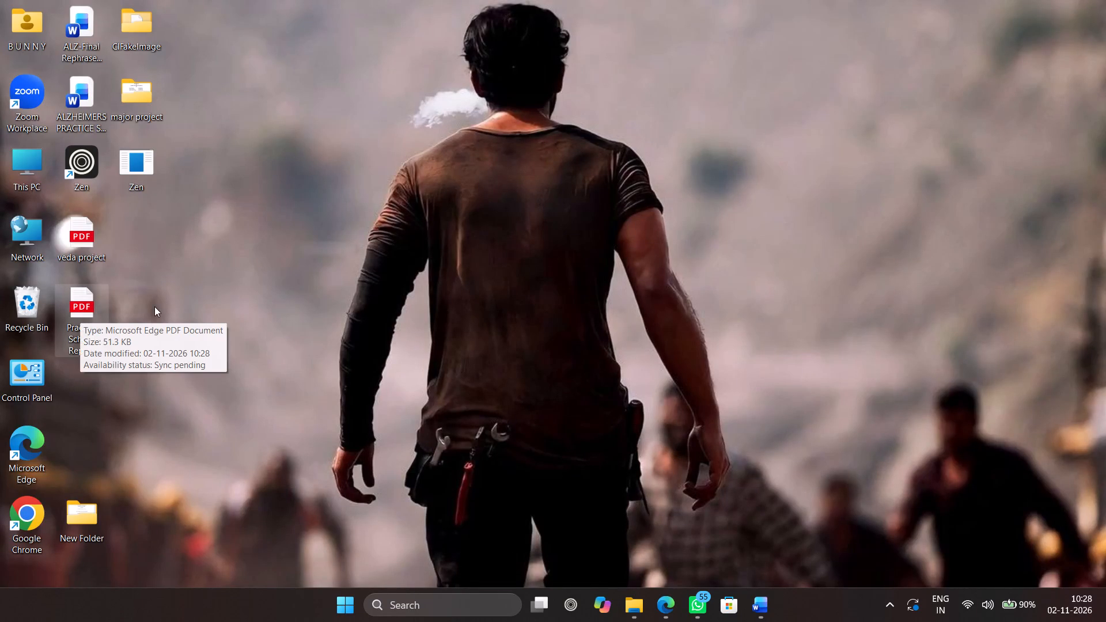
left_click(81, 315)
double_click(81, 315)
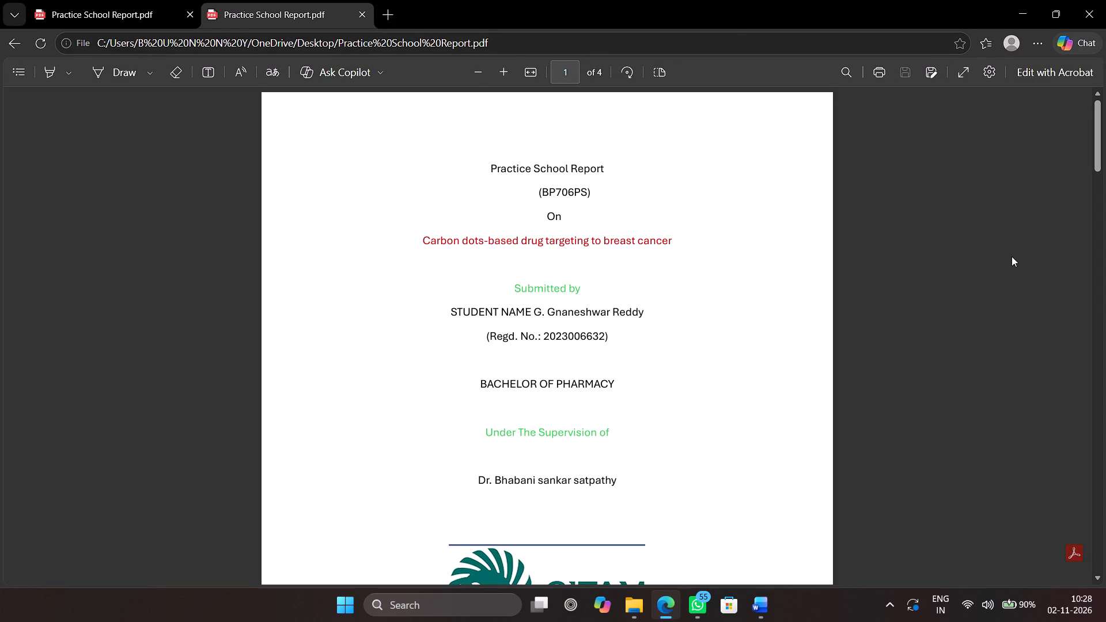
scroll(1012, 256, "down", 20)
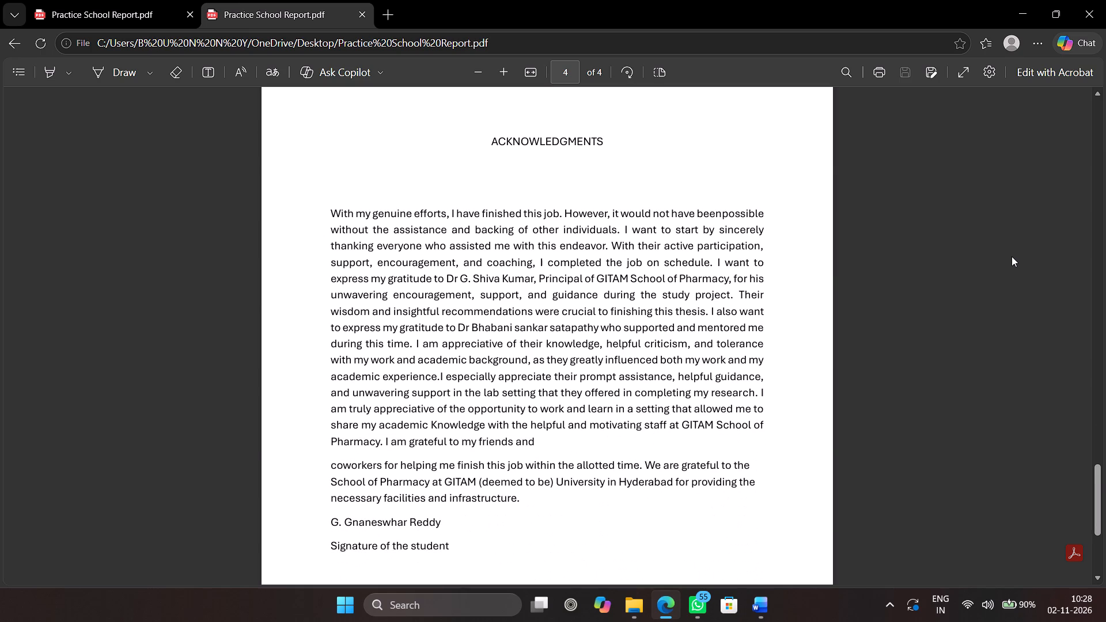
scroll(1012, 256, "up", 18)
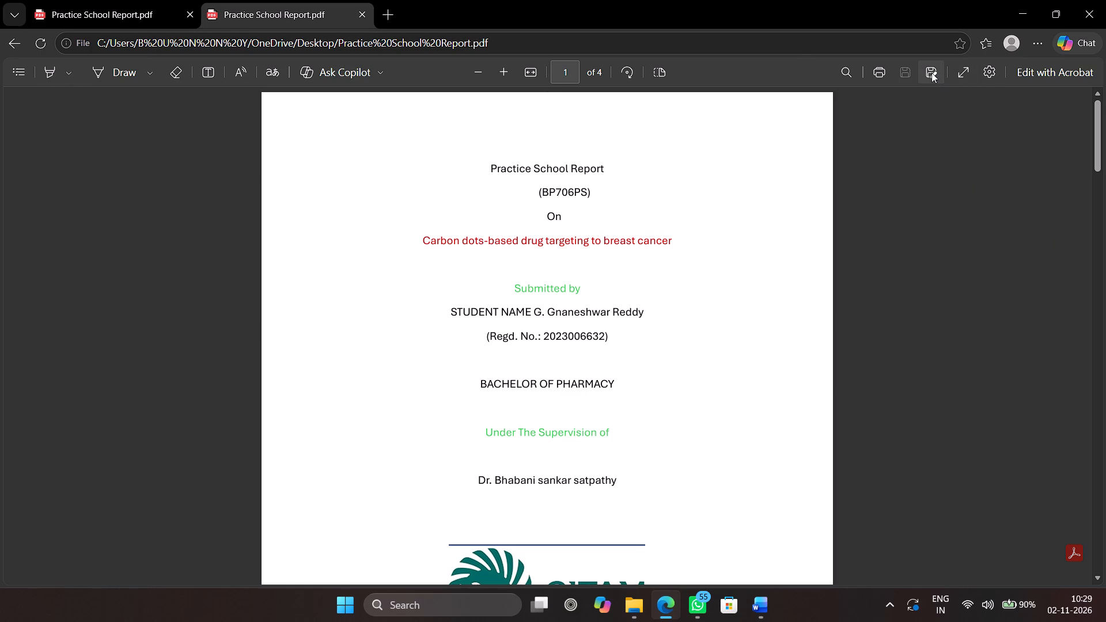
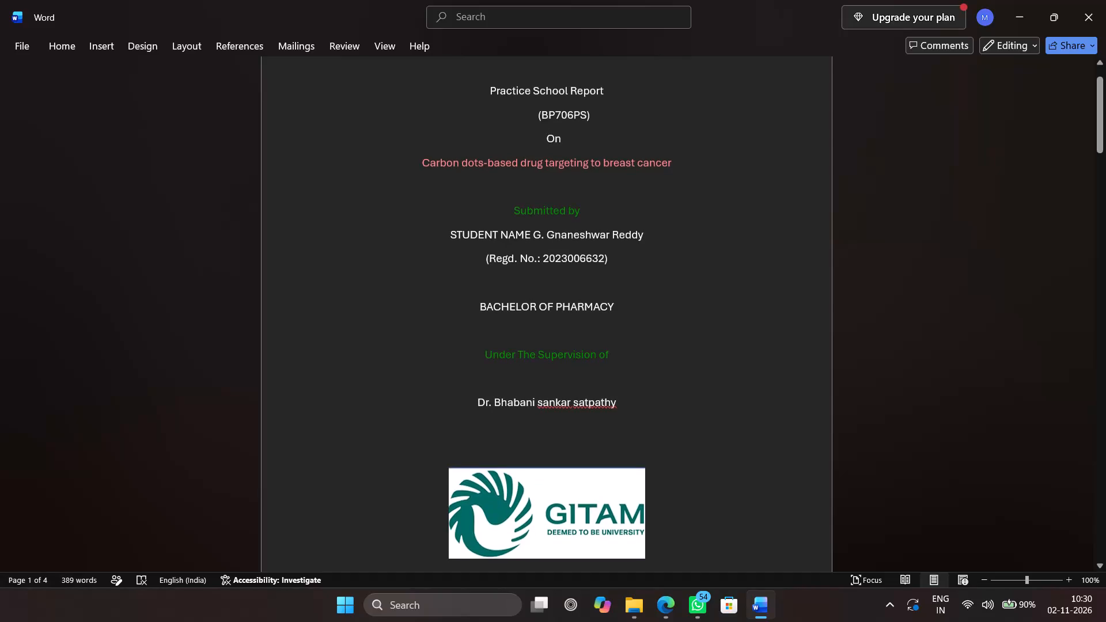
Delete the student's personal name after the STUDENT NAME label on the report's cover page, keeping the label.
left_click(664, 236)
key("BackSpace")
key("BackSpace")
key("BackSpace")
key("BackSpace")
key("BackSpace")
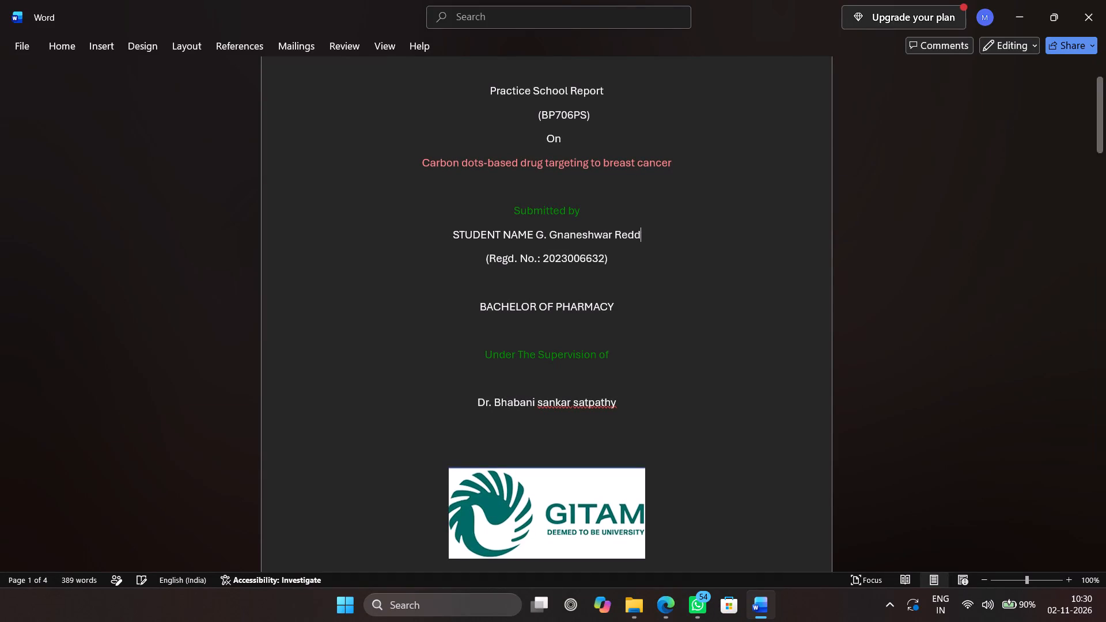
key("BackSpace")
key("BackSpace")
key("BackSpace")
key("BackSpace")
key("BackSpace")
key("BackSpace")
key("BackSpace")
key("BackSpace")
key("BackSpace")
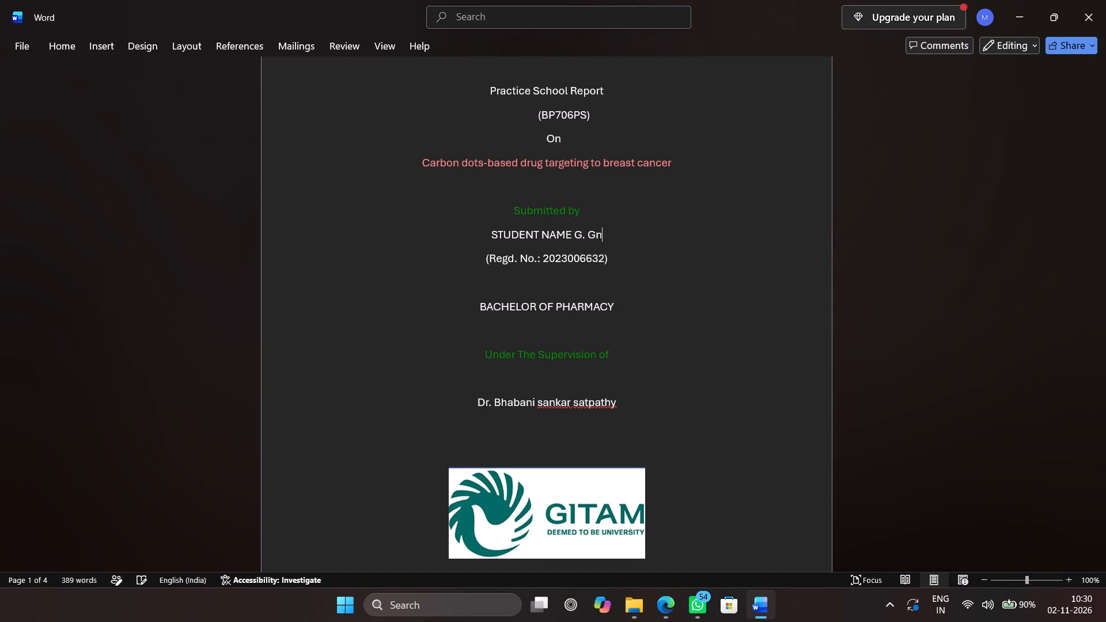
key("BackSpace")
key("BackSpace")
key("BackSpace")
key("BackSpace")
key("BackSpace")
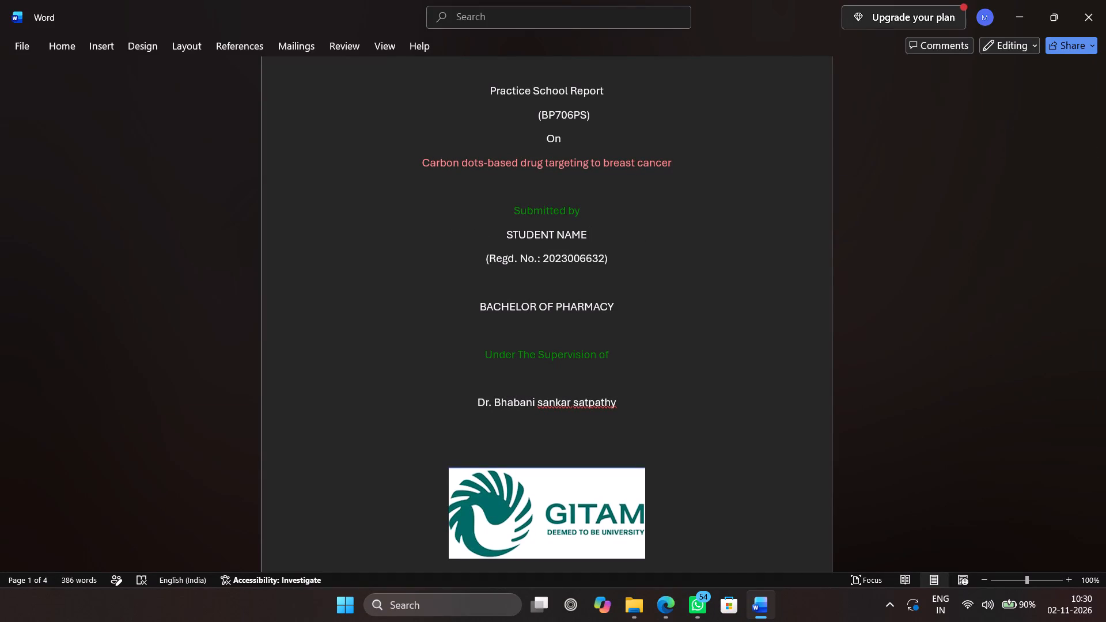
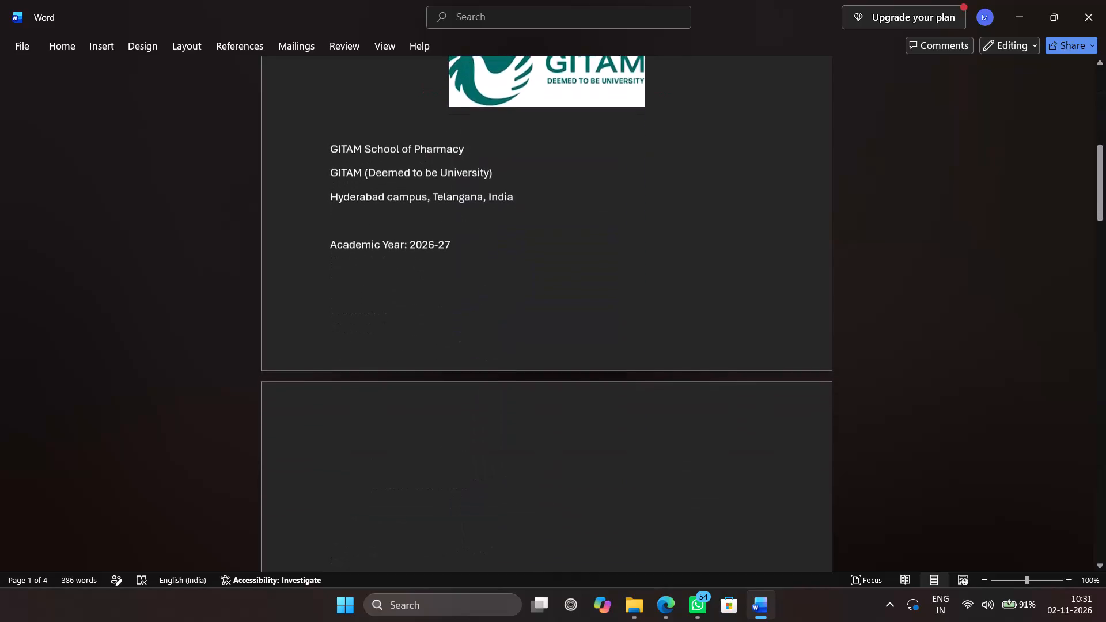
Review the Word report's declaration, certificate and start of the acknowledgments, checking back to the top of the cover page.
scroll(664, 236, "down", 3)
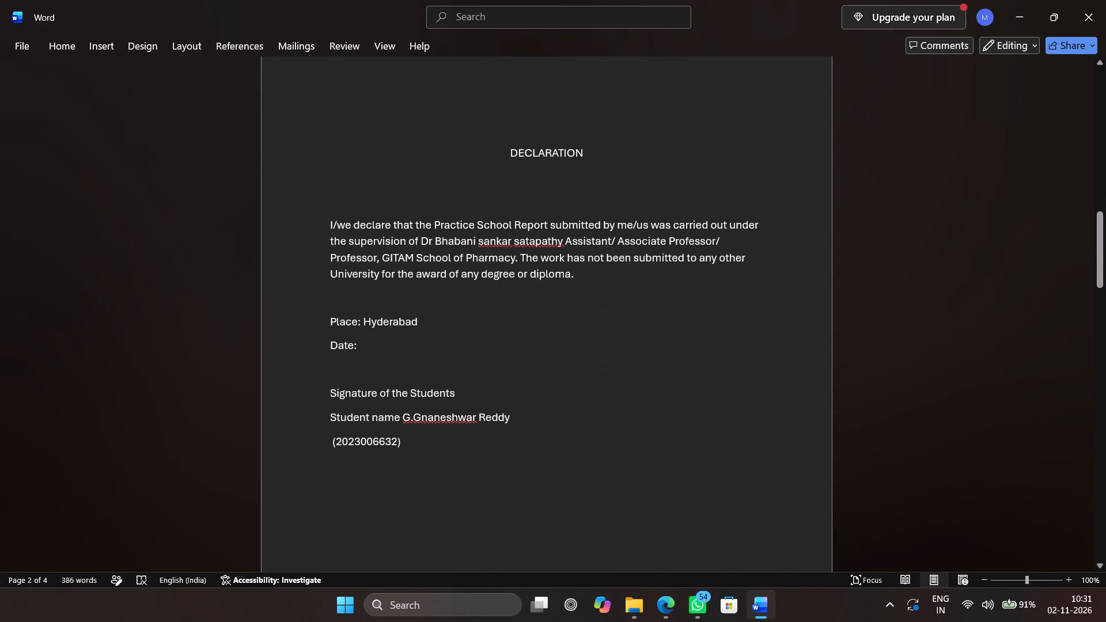
scroll(664, 236, "down", 2)
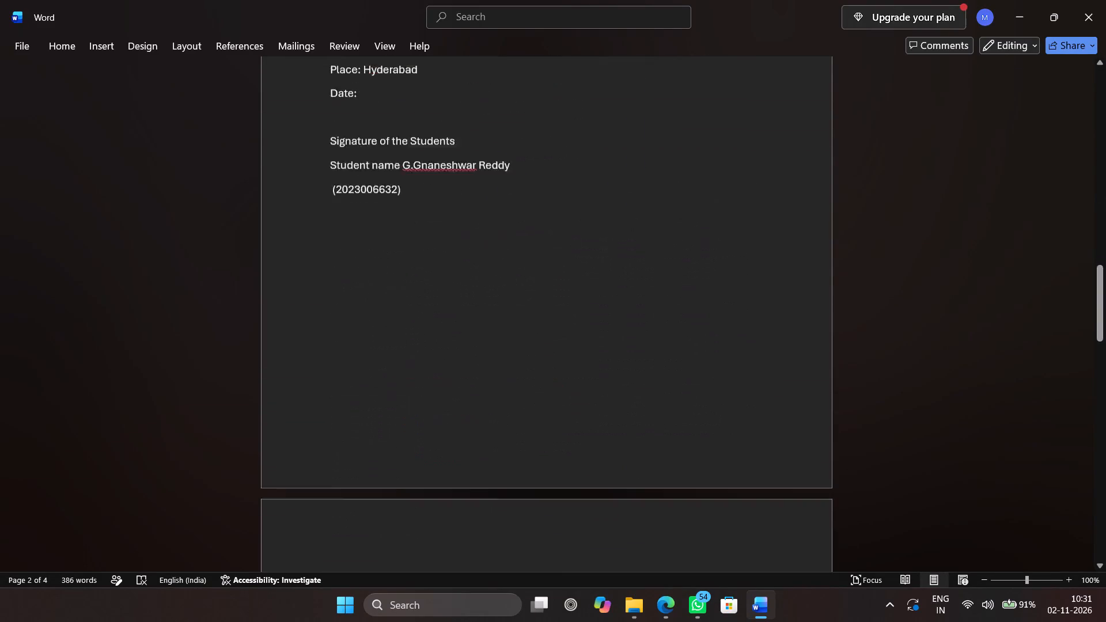
scroll(664, 236, "down", 4)
scroll(664, 236, "up", 2)
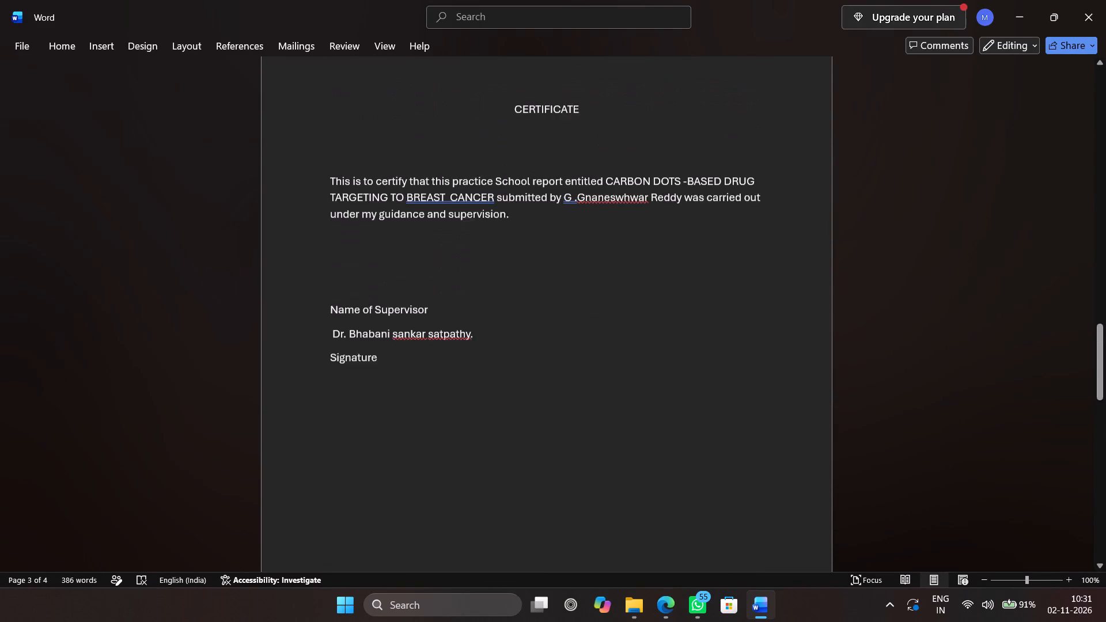
scroll(664, 236, "up", 2)
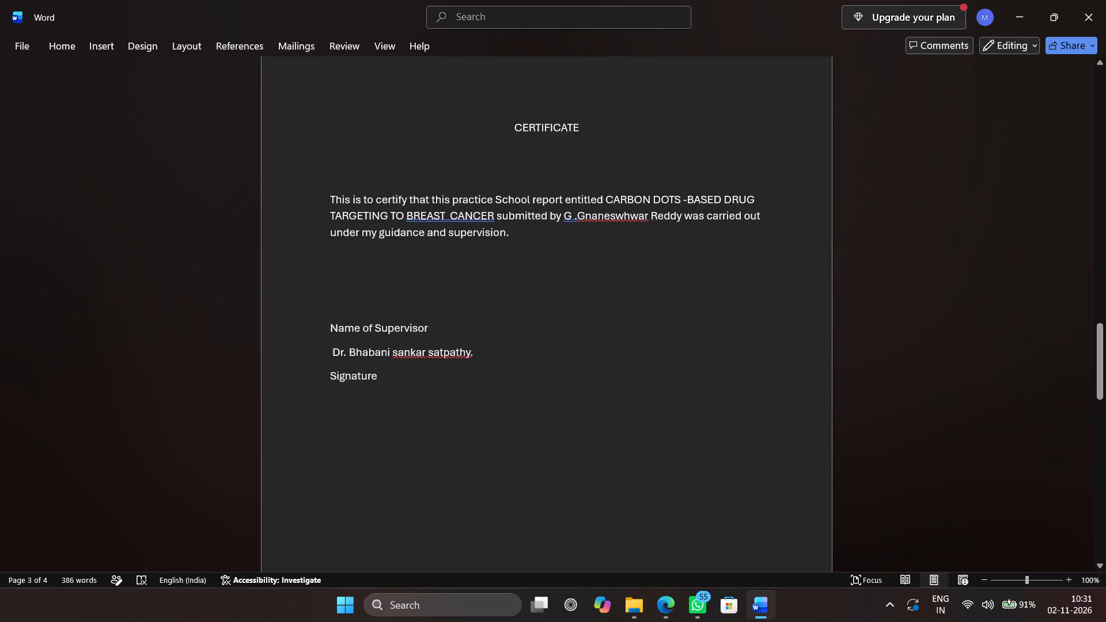
scroll(664, 236, "down", 5)
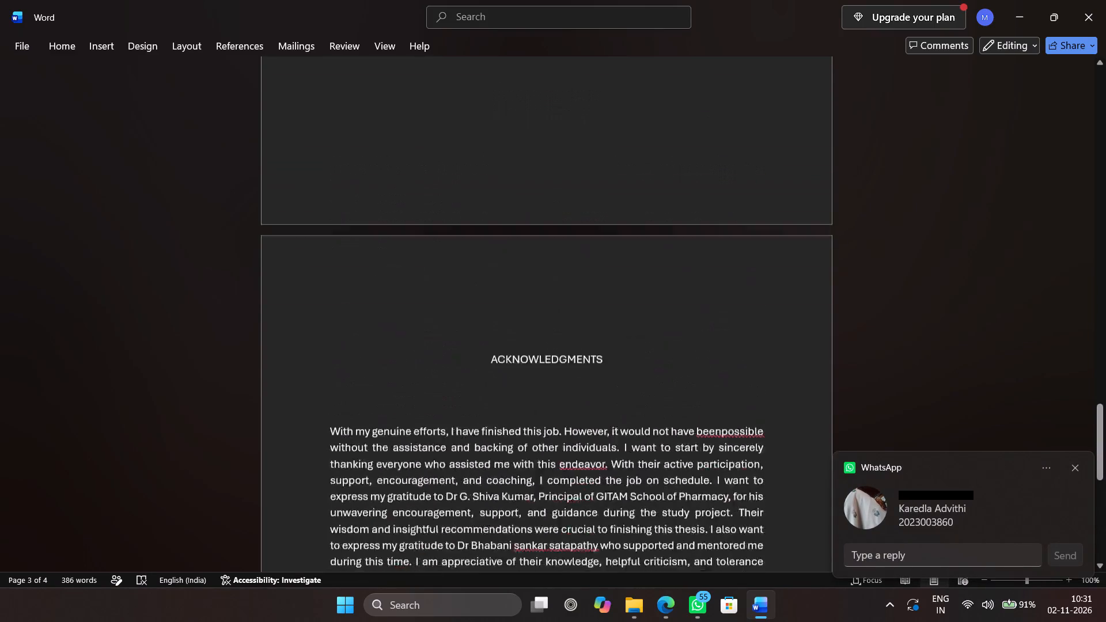
scroll(664, 236, "up", 9)
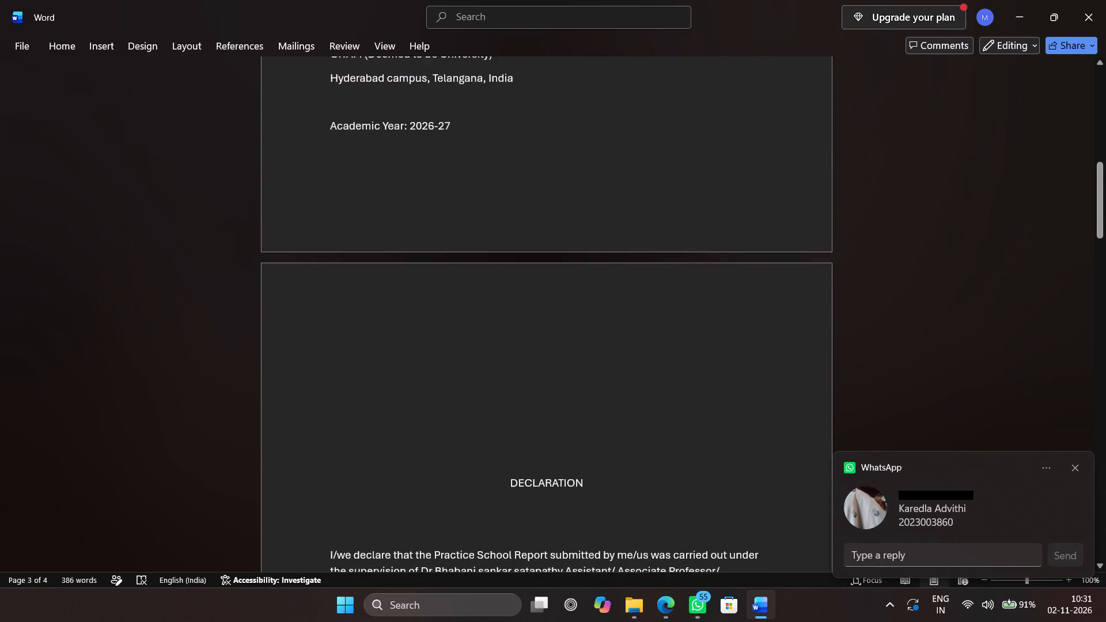
scroll(664, 236, "down", 3)
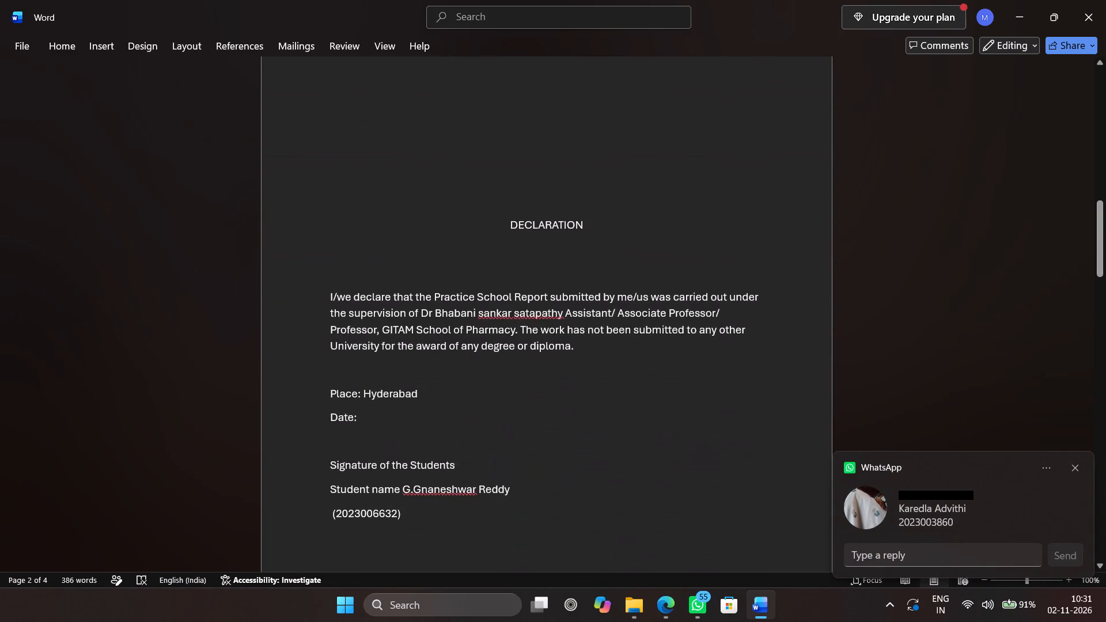
scroll(664, 236, "down", 2)
scroll(664, 236, "up", 1)
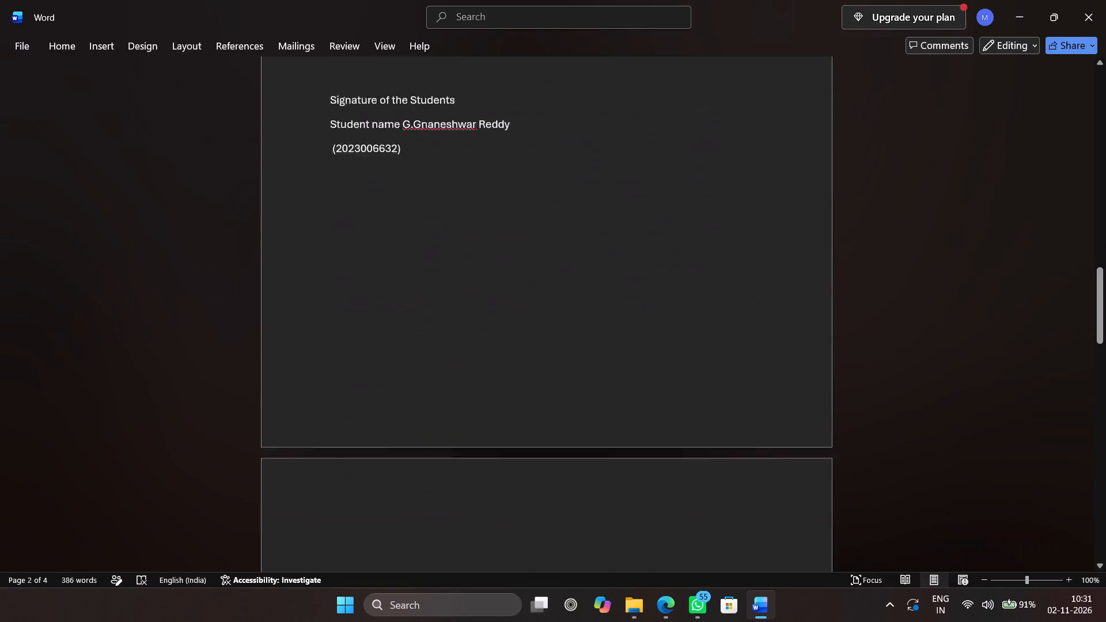
scroll(664, 236, "up", 7)
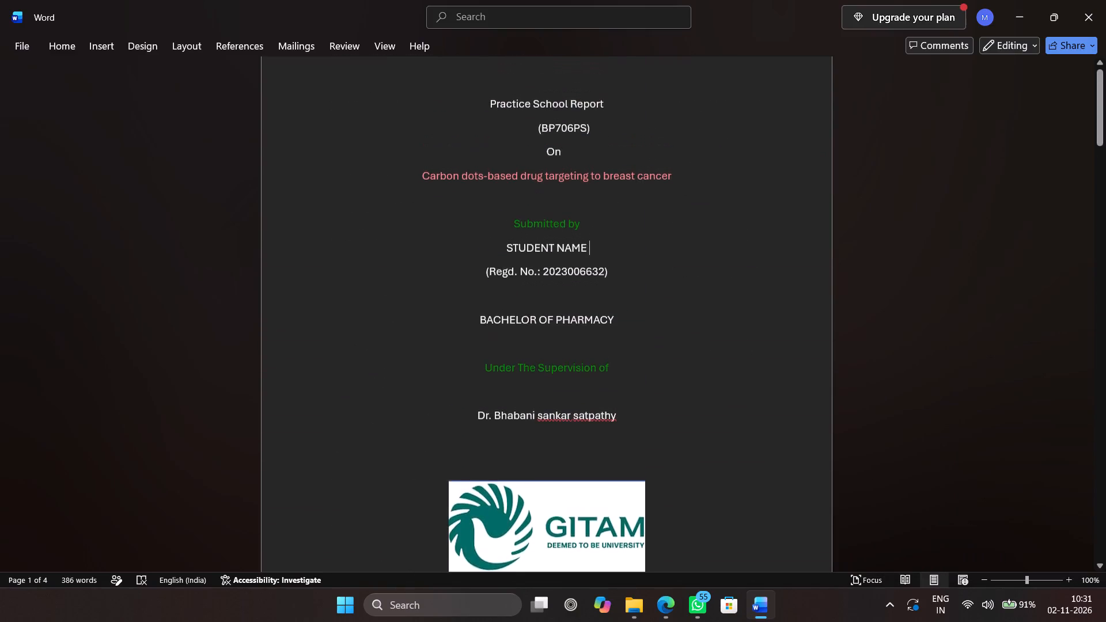
scroll(664, 236, "up", 3)
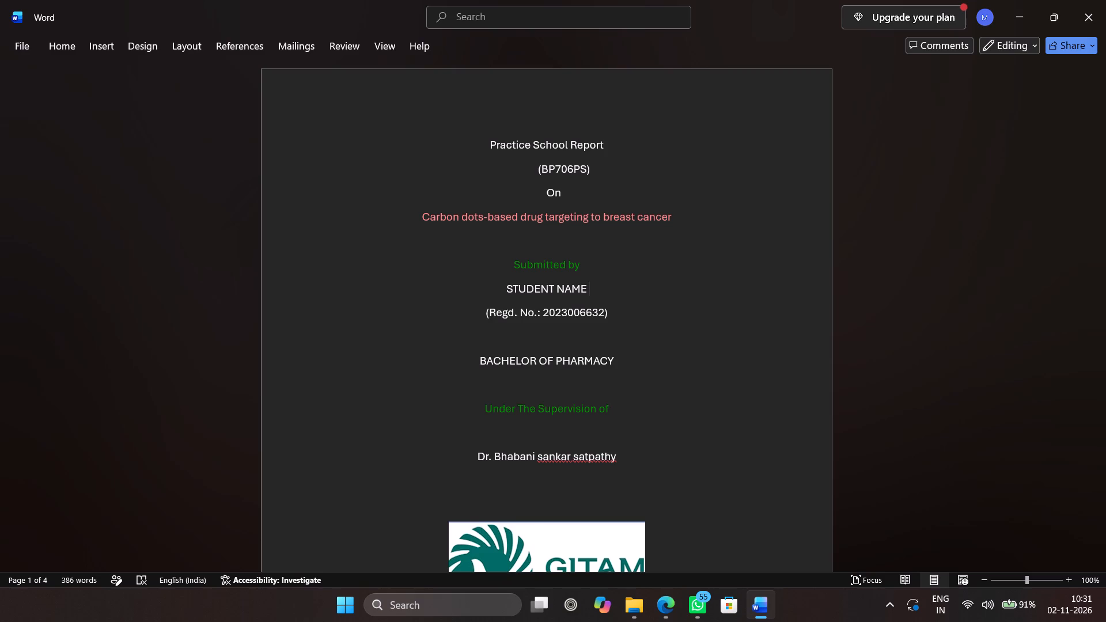
Read through the report again from the cover page to the acknowledgments and back, checking the layout of each page.
scroll(664, 236, "down", 7)
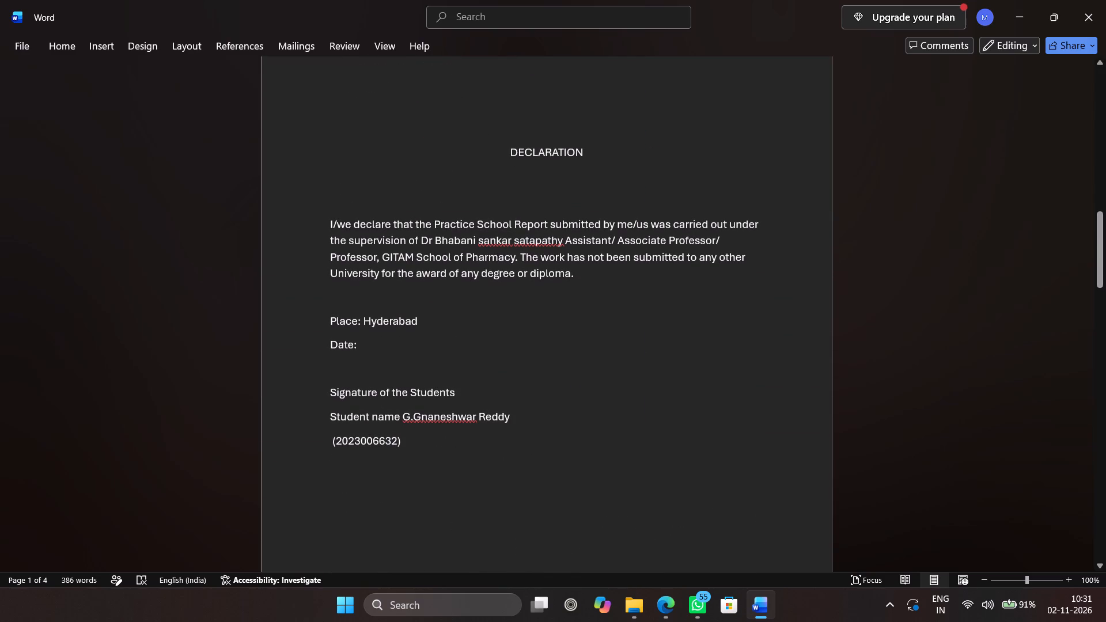
scroll(664, 236, "up", 6)
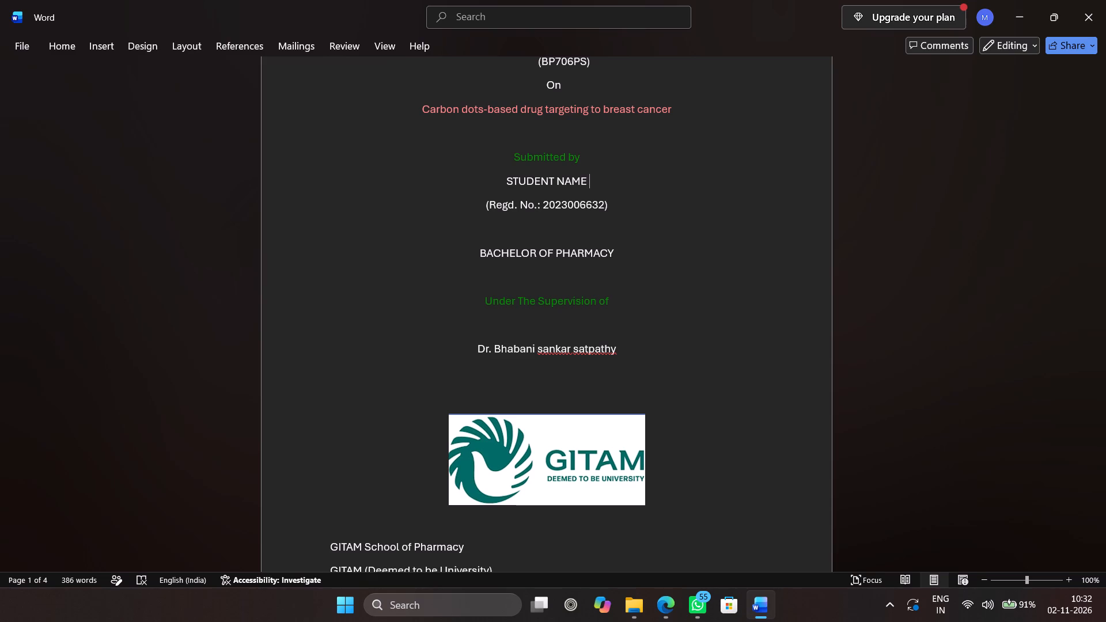
scroll(664, 236, "down", 4)
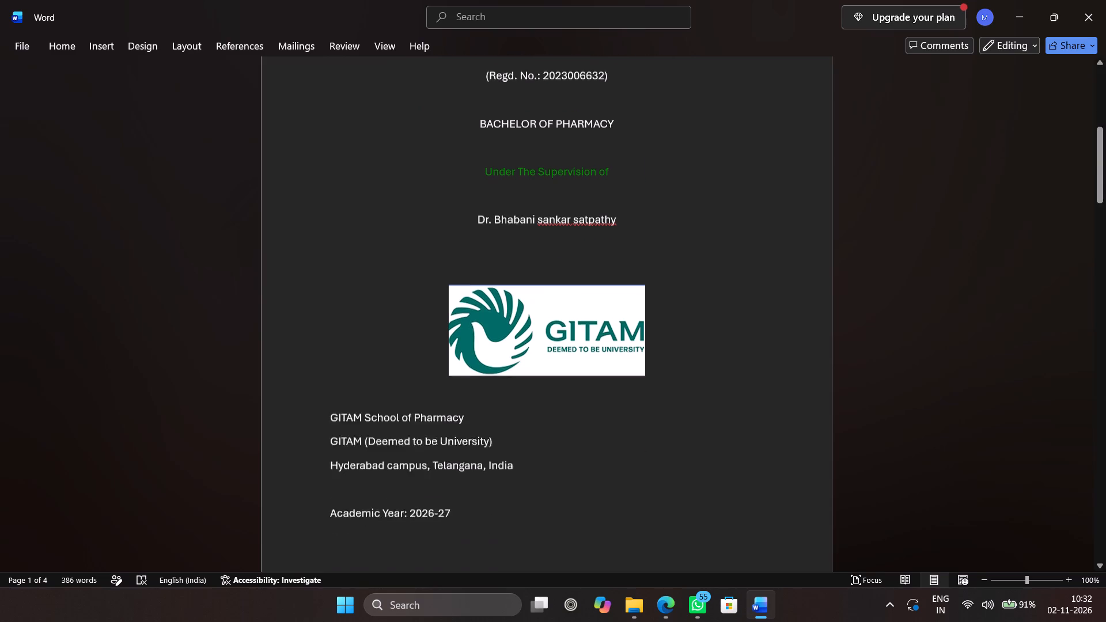
scroll(664, 236, "down", 13)
scroll(664, 236, "up", 1)
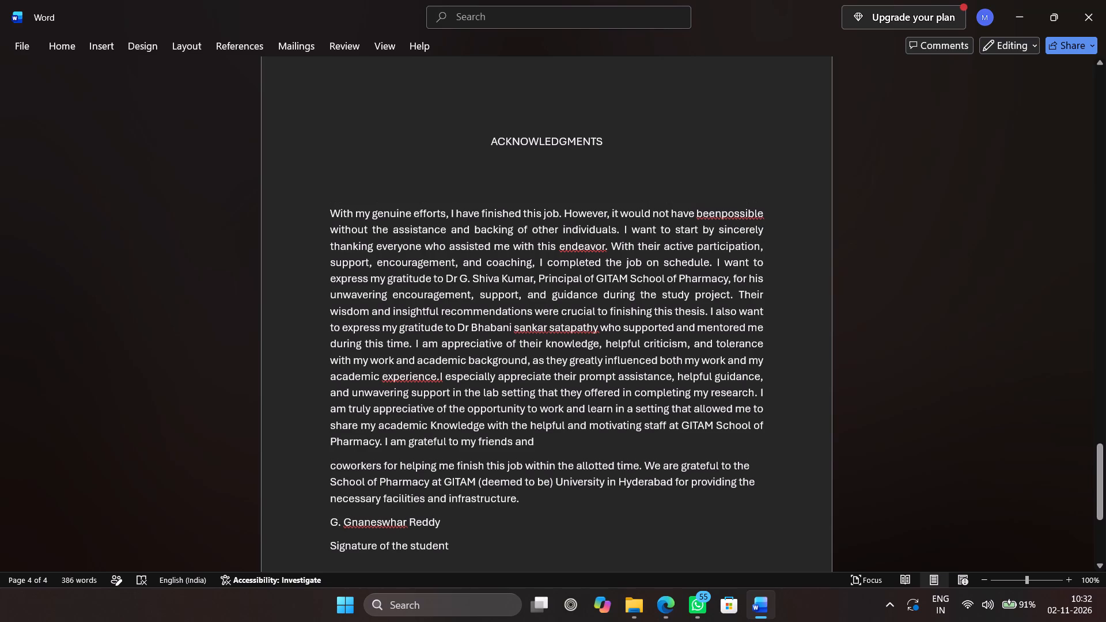
scroll(664, 236, "up", 13)
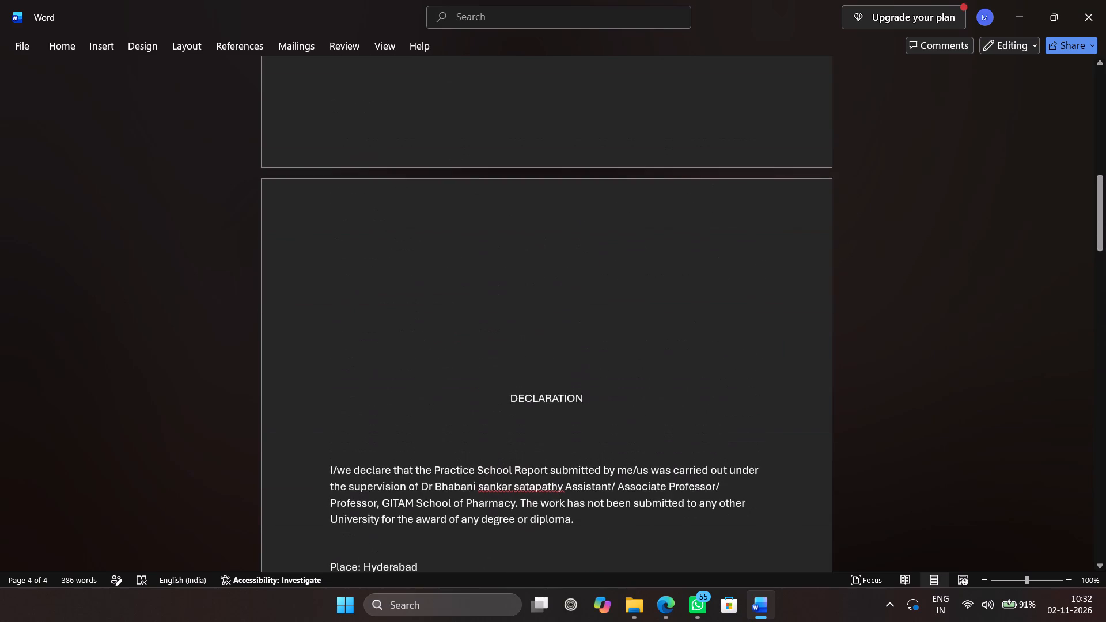
scroll(664, 236, "up", 4)
scroll(664, 236, "down", 1)
scroll(664, 236, "up", 1)
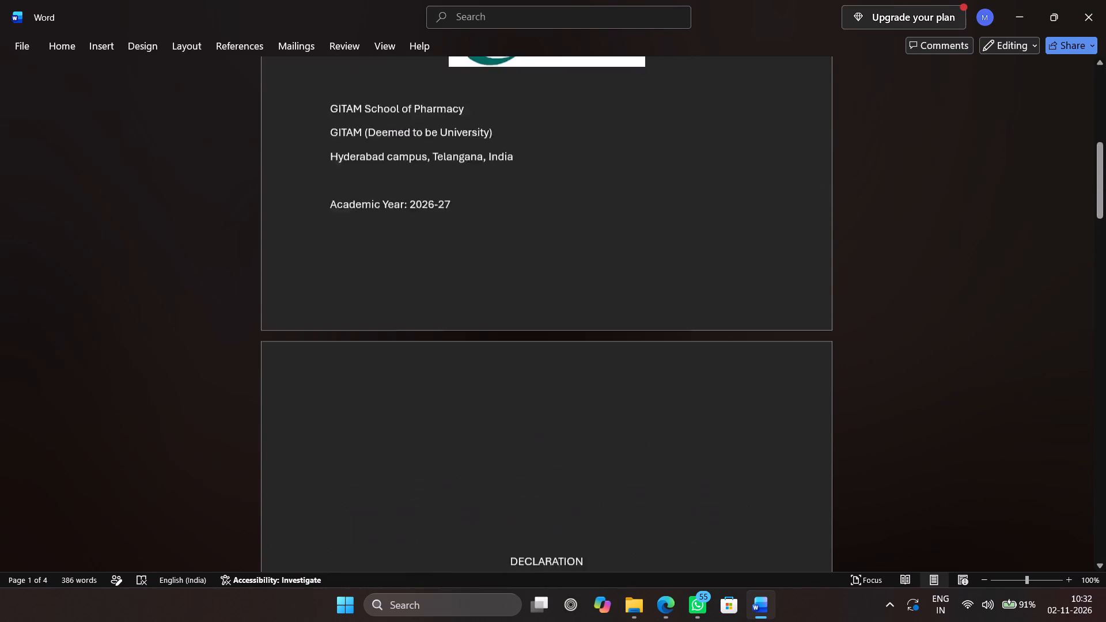
scroll(664, 236, "up", 1)
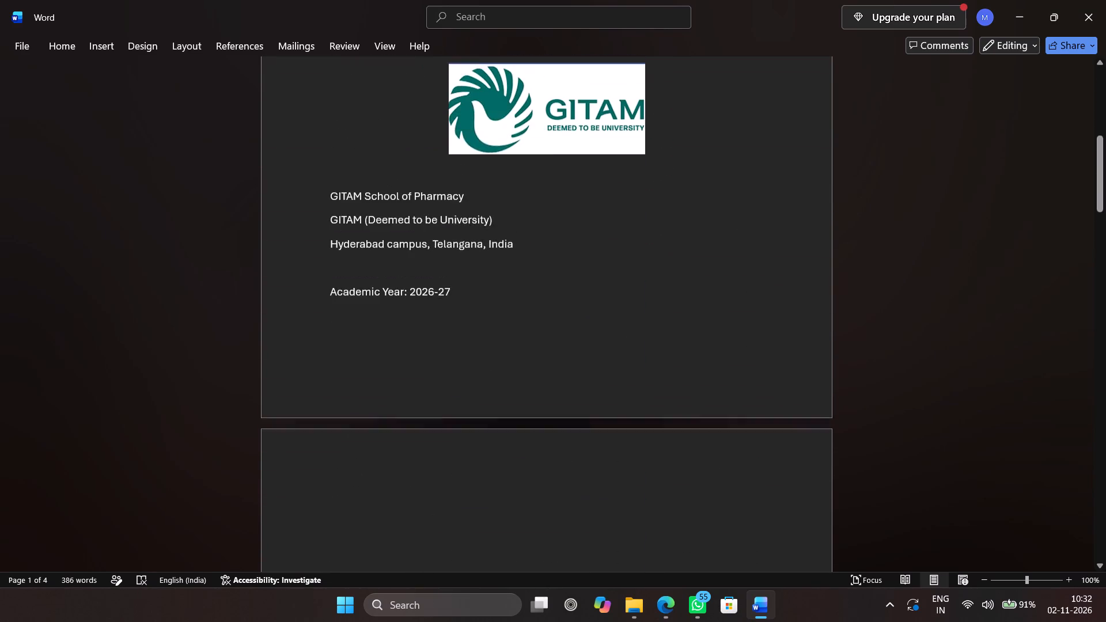
scroll(664, 236, "up", 1)
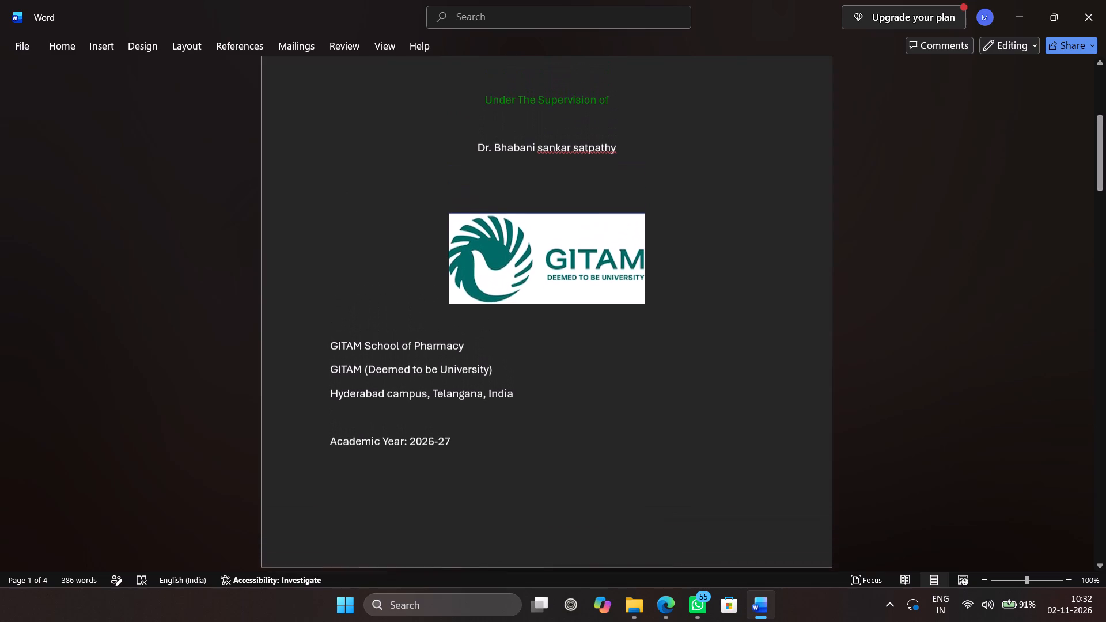
scroll(664, 236, "up", 2)
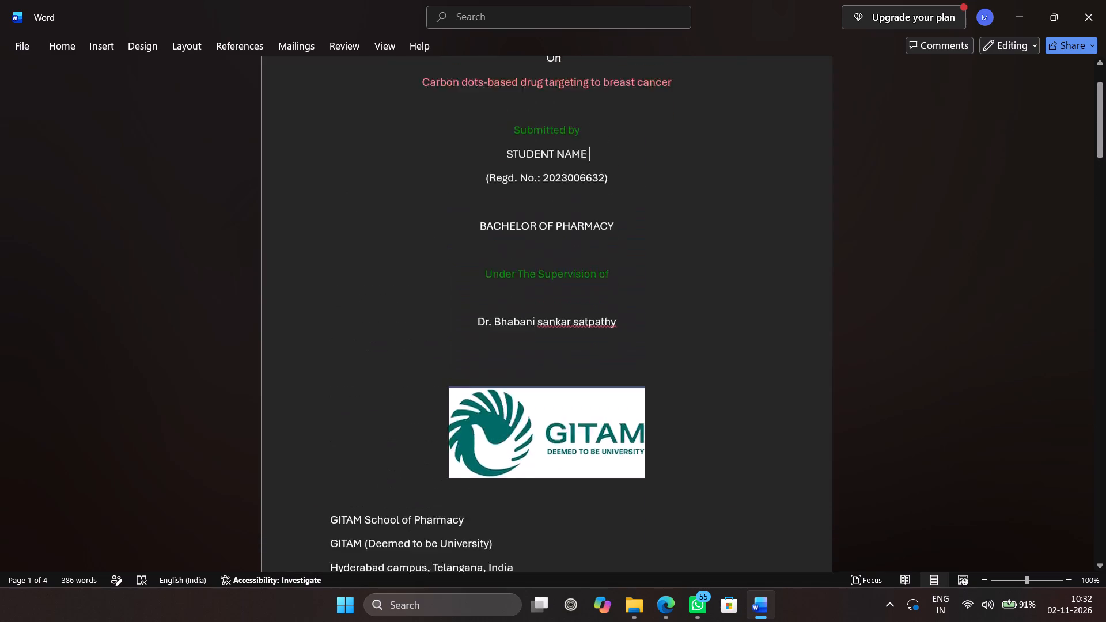
scroll(664, 236, "up", 2)
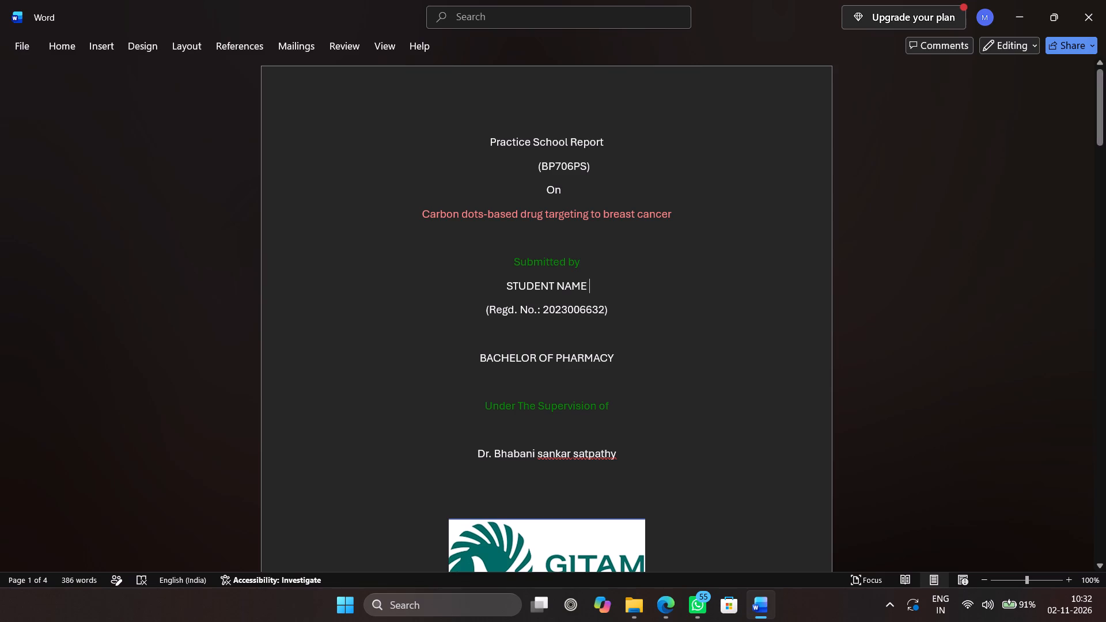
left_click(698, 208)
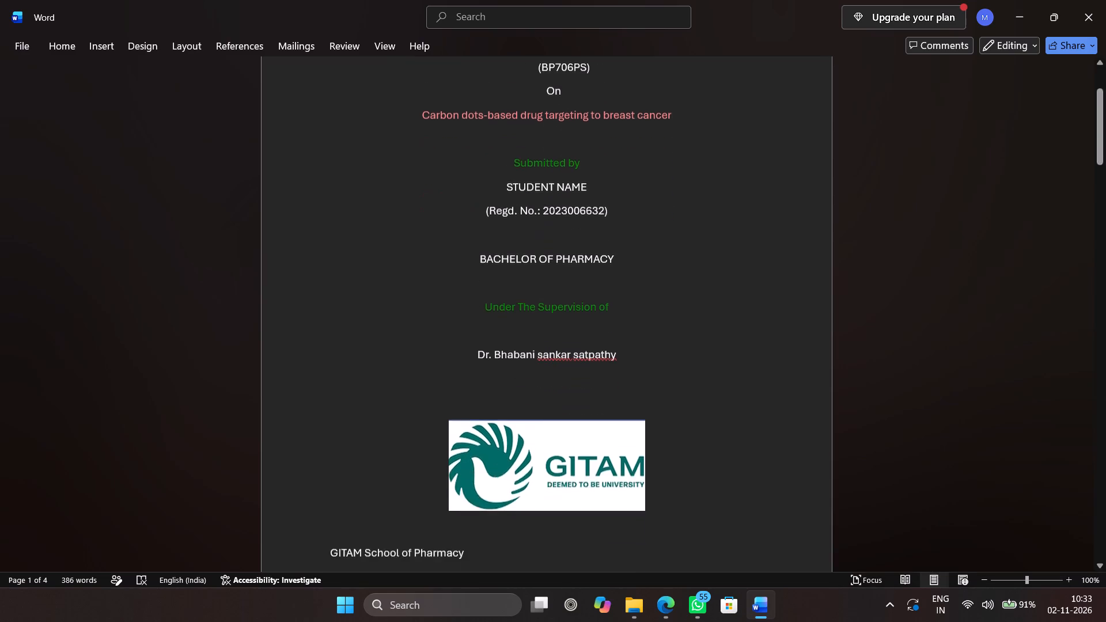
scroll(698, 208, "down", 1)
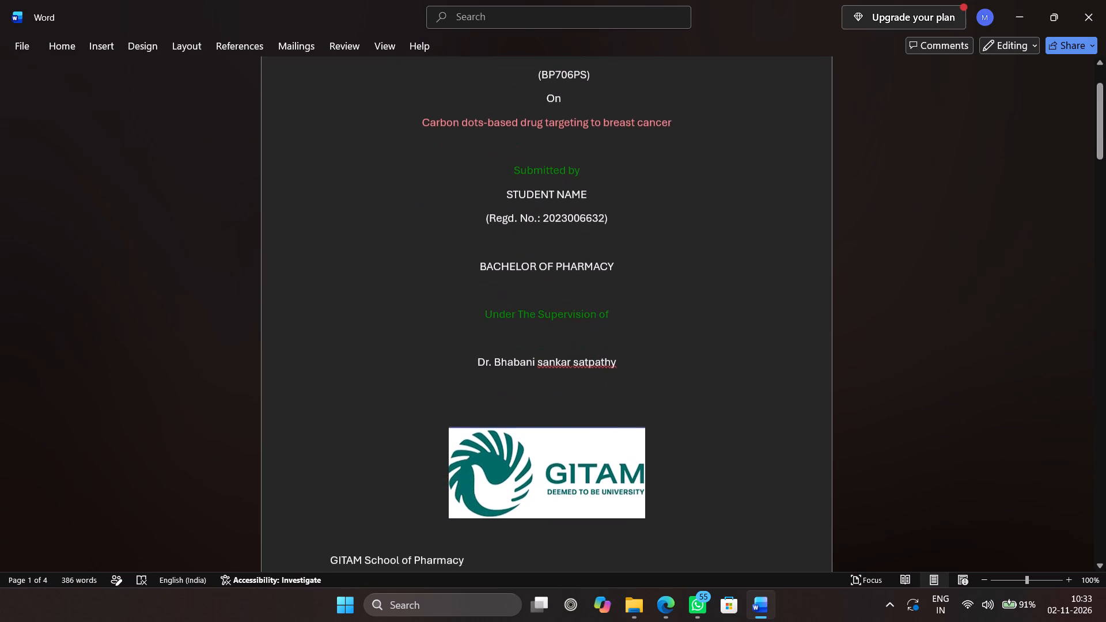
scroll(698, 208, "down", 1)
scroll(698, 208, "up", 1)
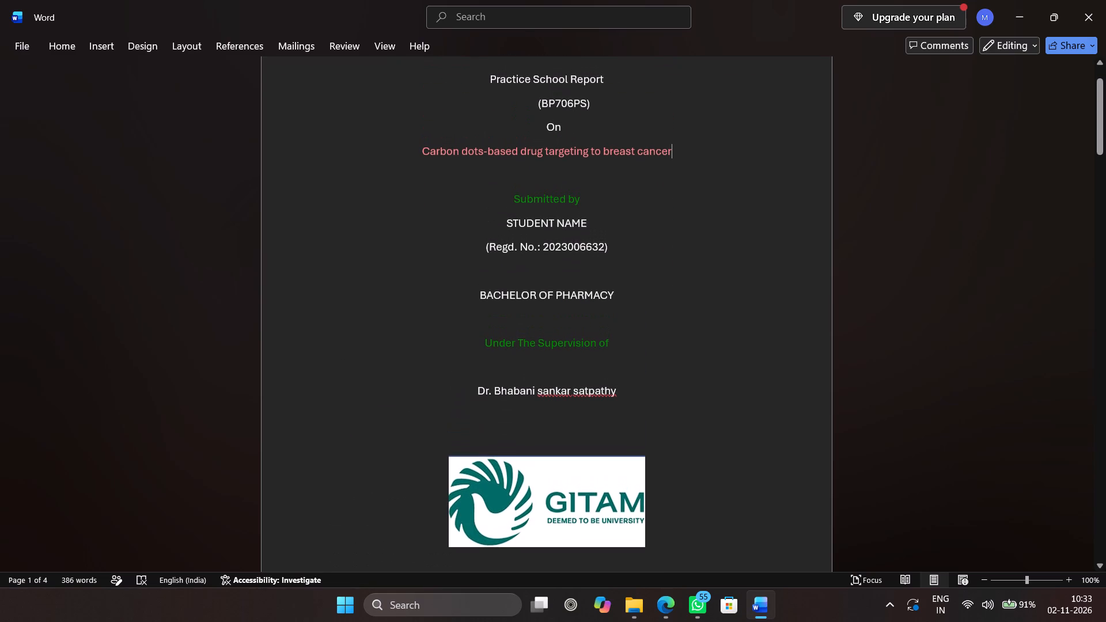
Examine the declaration, certificate and acknowledgments pages once more for text and alignment.
scroll(698, 208, "down", 2)
key("Down")
scroll(698, 208, "down", 1)
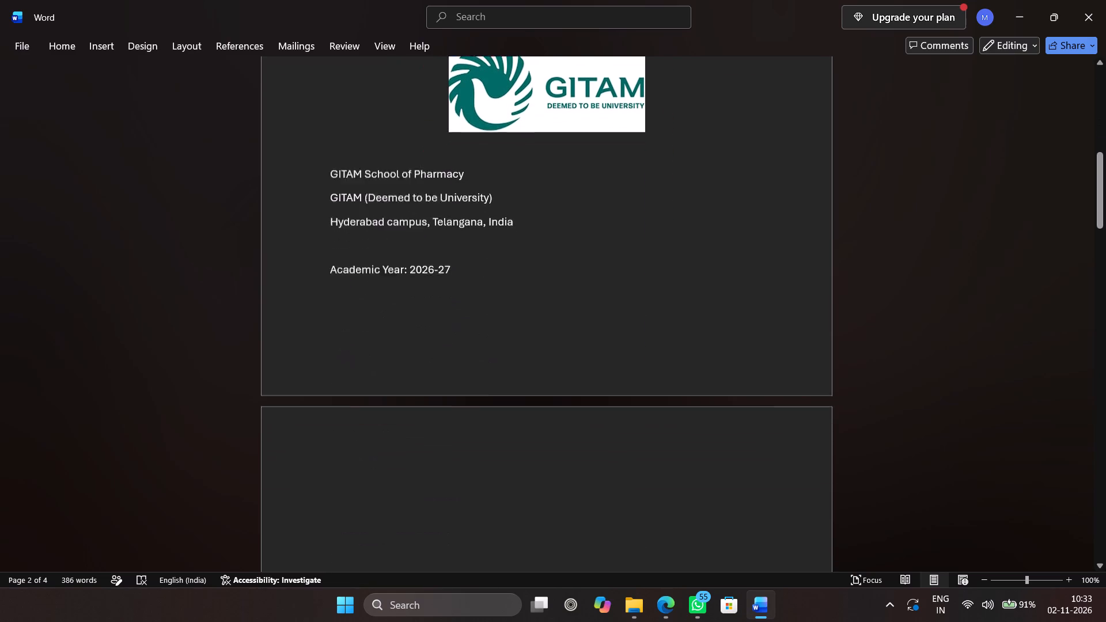
scroll(698, 208, "down", 2)
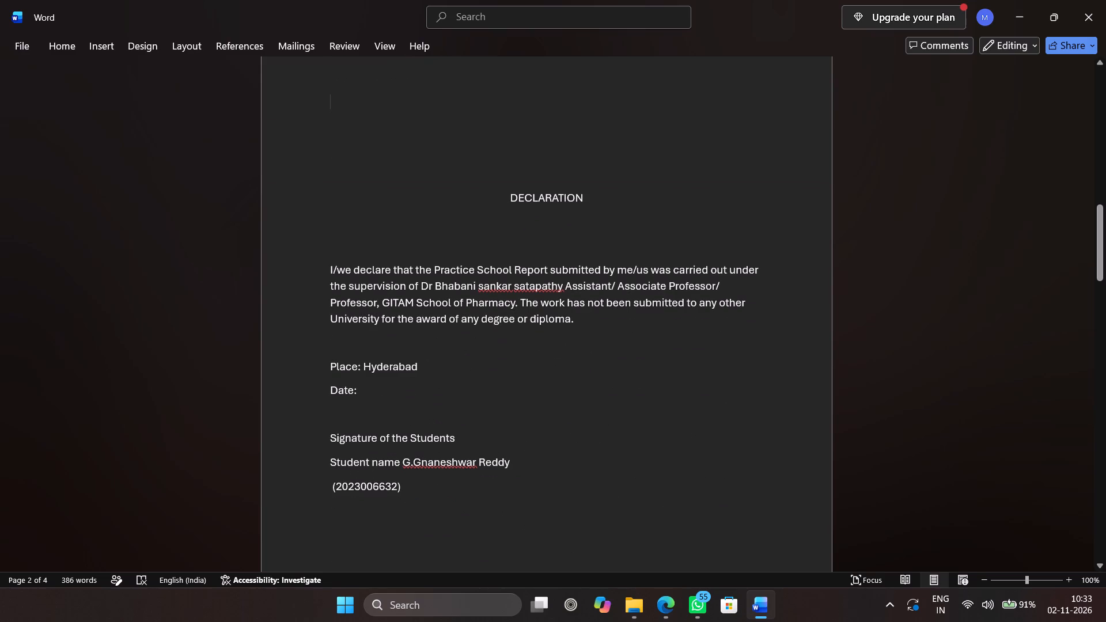
scroll(698, 208, "down", 5)
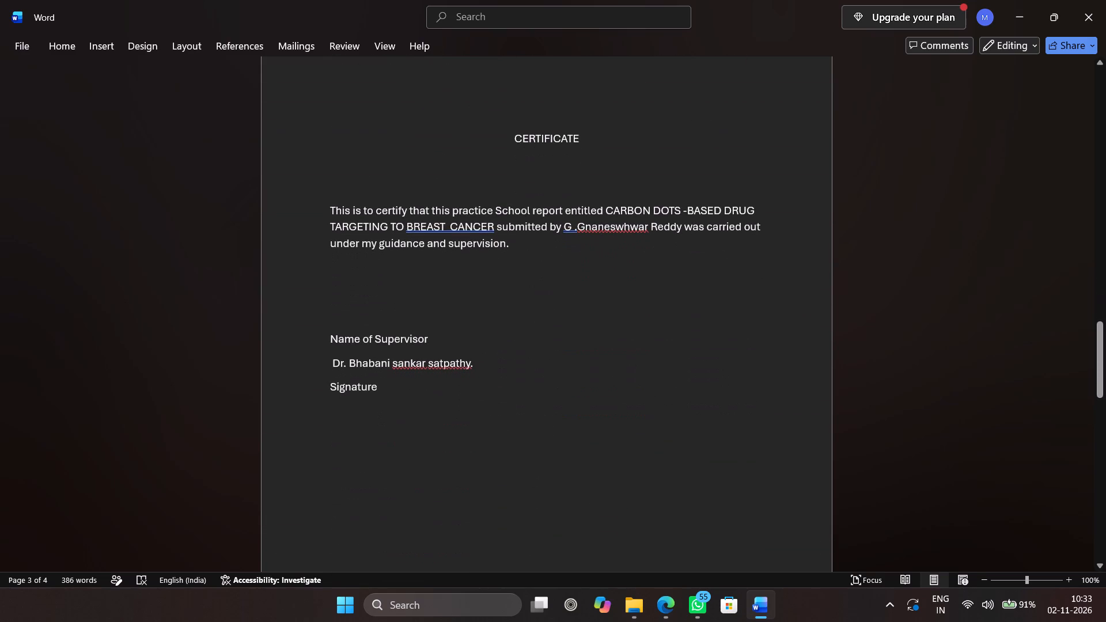
scroll(698, 208, "up", 5)
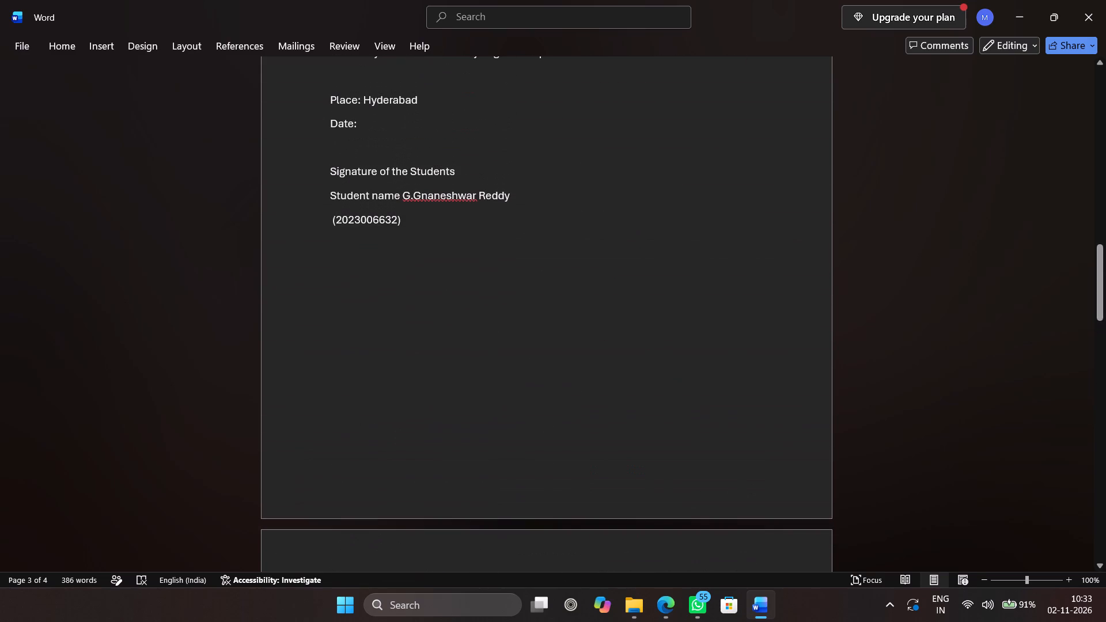
scroll(698, 208, "down", 6)
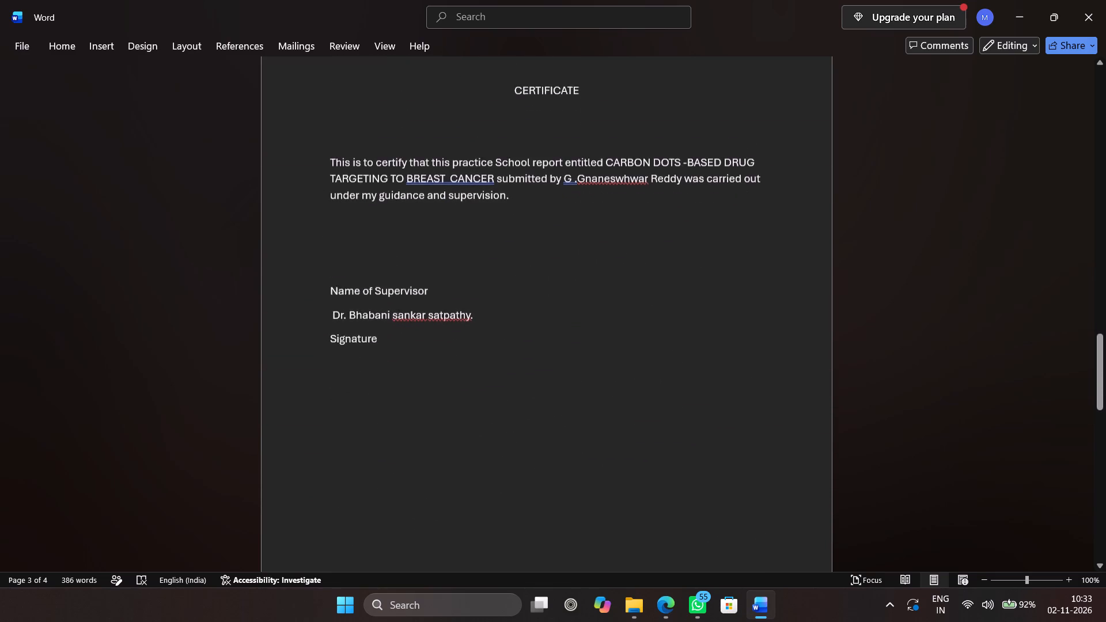
scroll(698, 208, "down", 1)
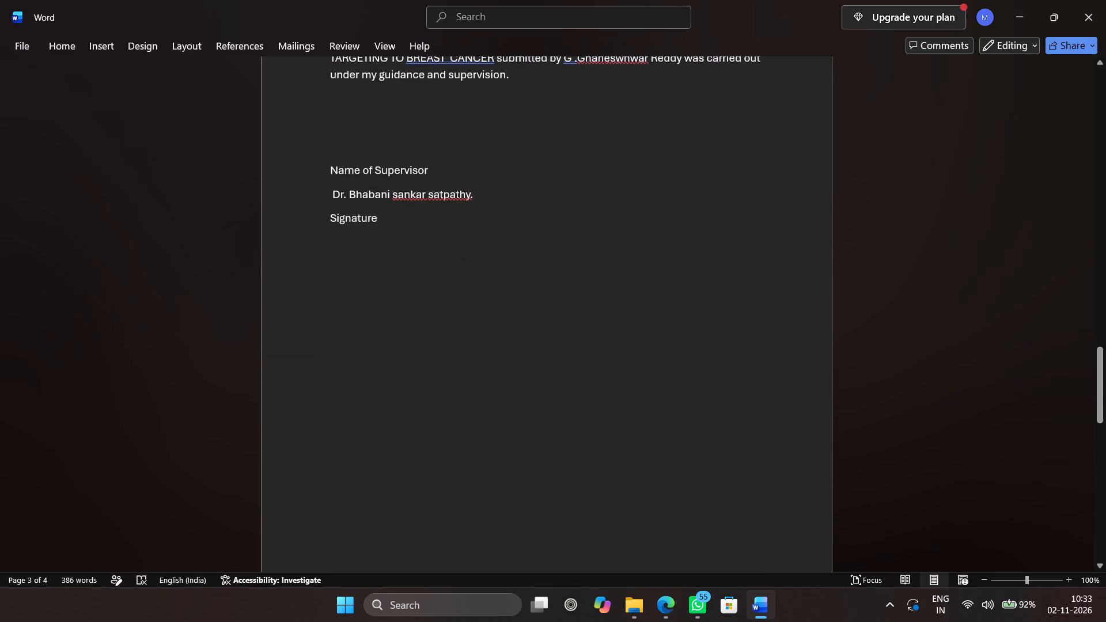
scroll(698, 208, "up", 1)
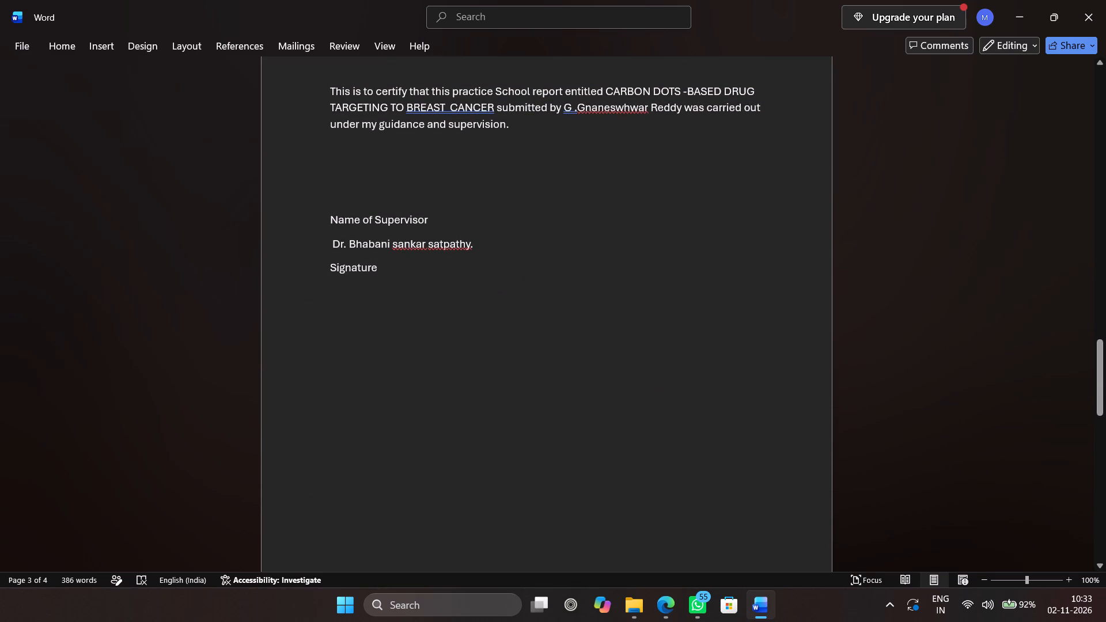
scroll(698, 208, "down", 9)
scroll(698, 208, "up", 1)
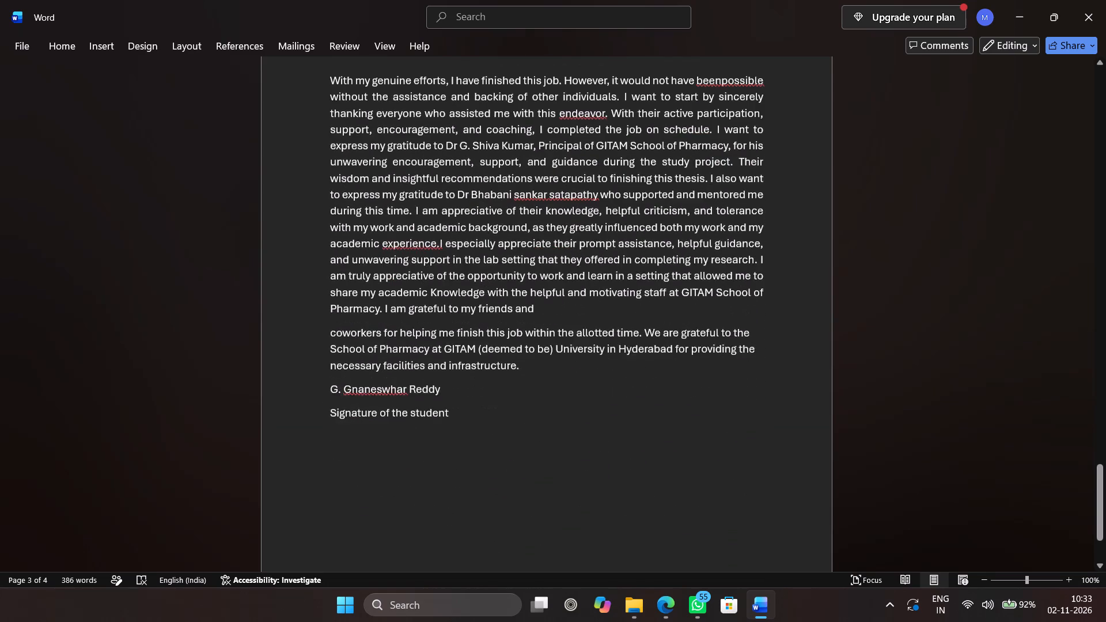
Centre the "GITAM School of Pharmacy" line below the logo on the cover page.
scroll(698, 208, "up", 14)
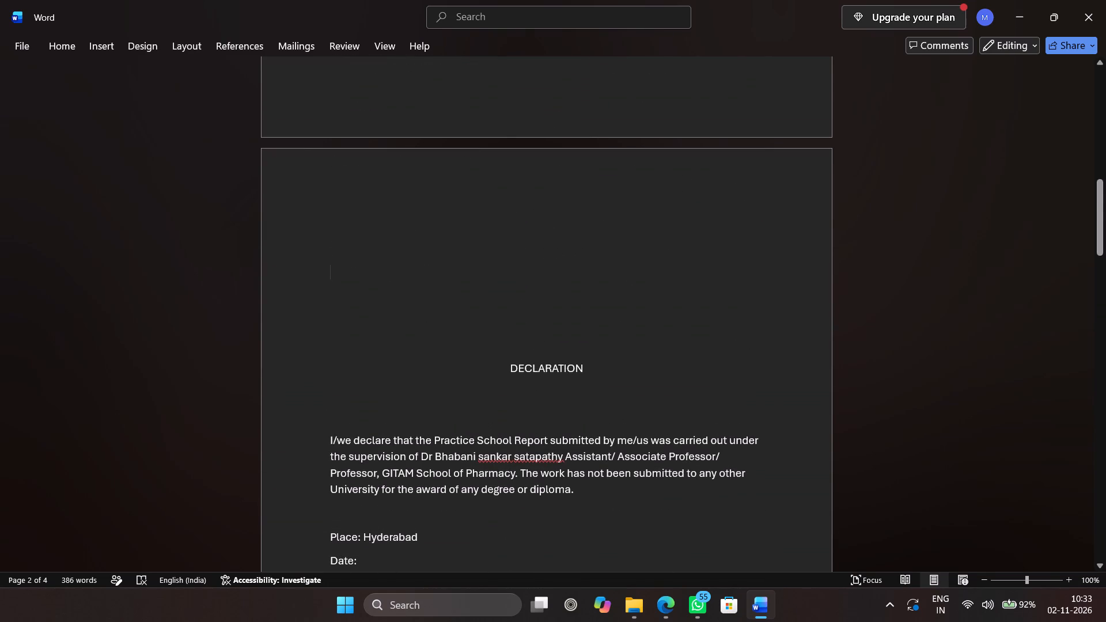
scroll(698, 208, "up", 3)
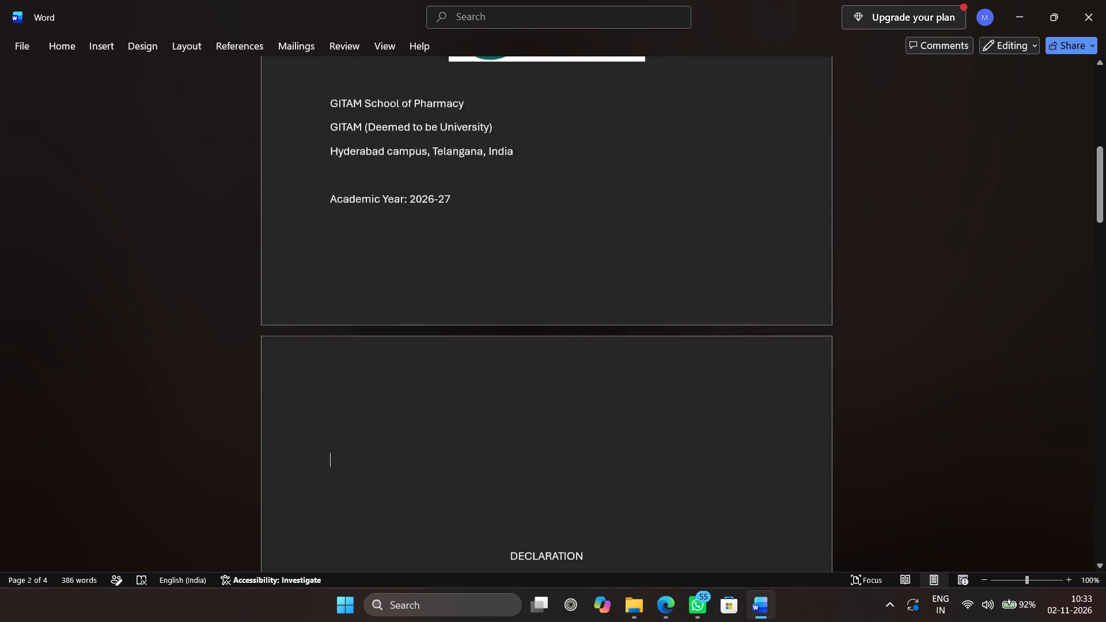
scroll(698, 208, "up", 3)
scroll(698, 208, "down", 3)
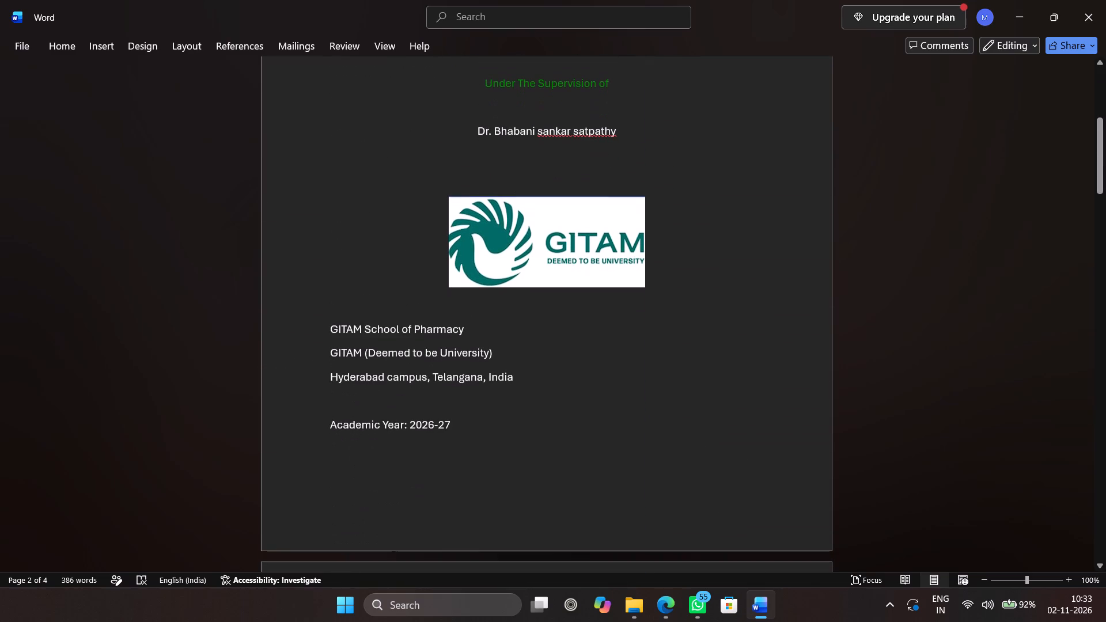
left_click(498, 319)
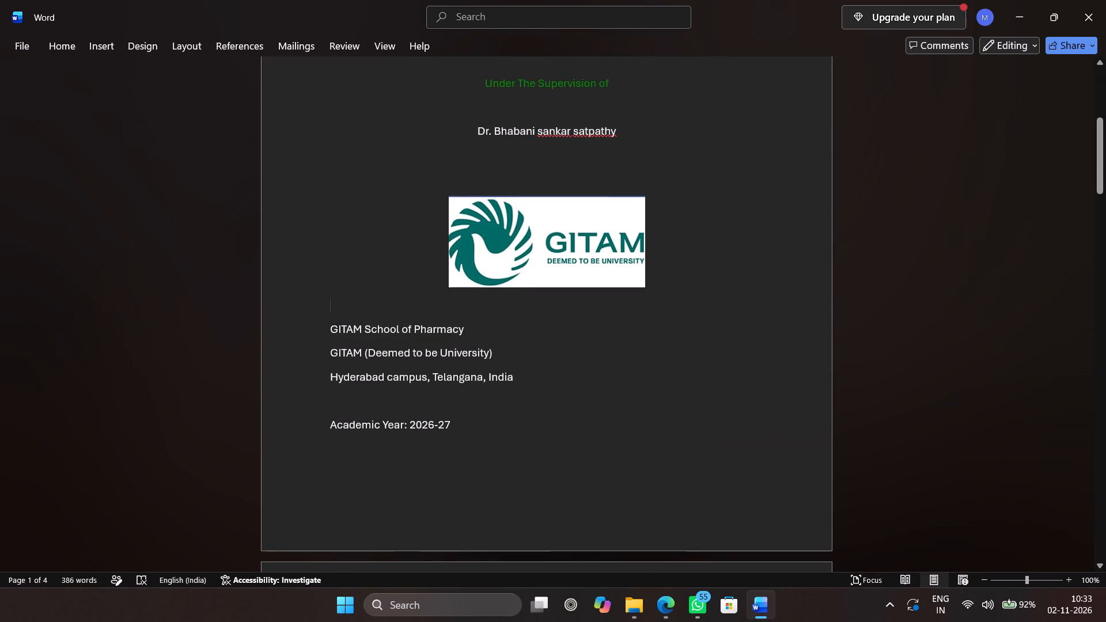
left_click(479, 327)
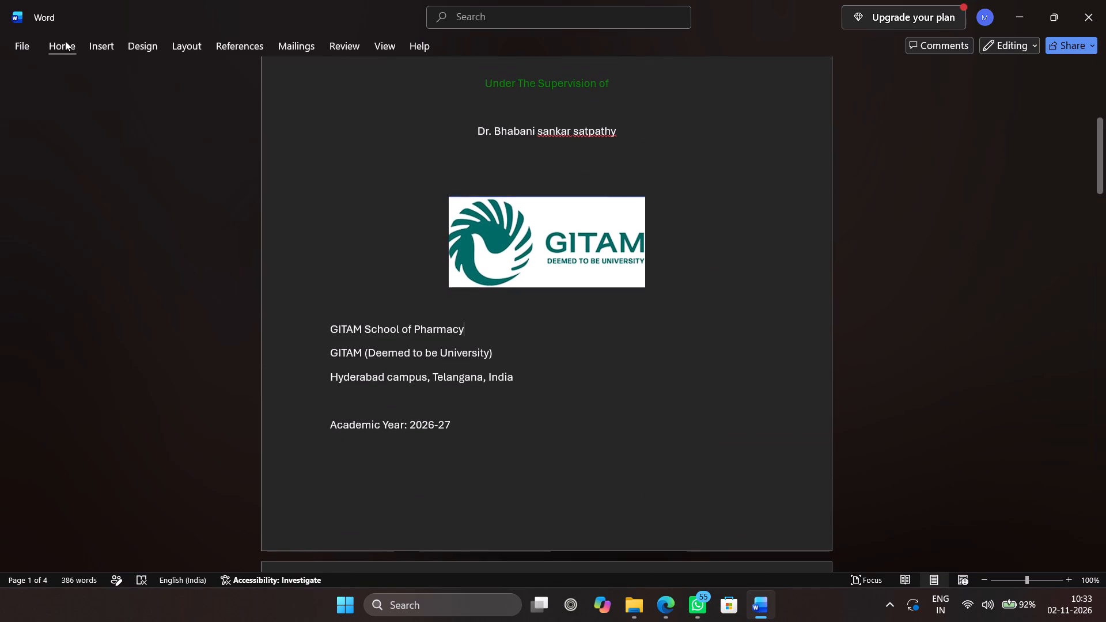
left_click(65, 39)
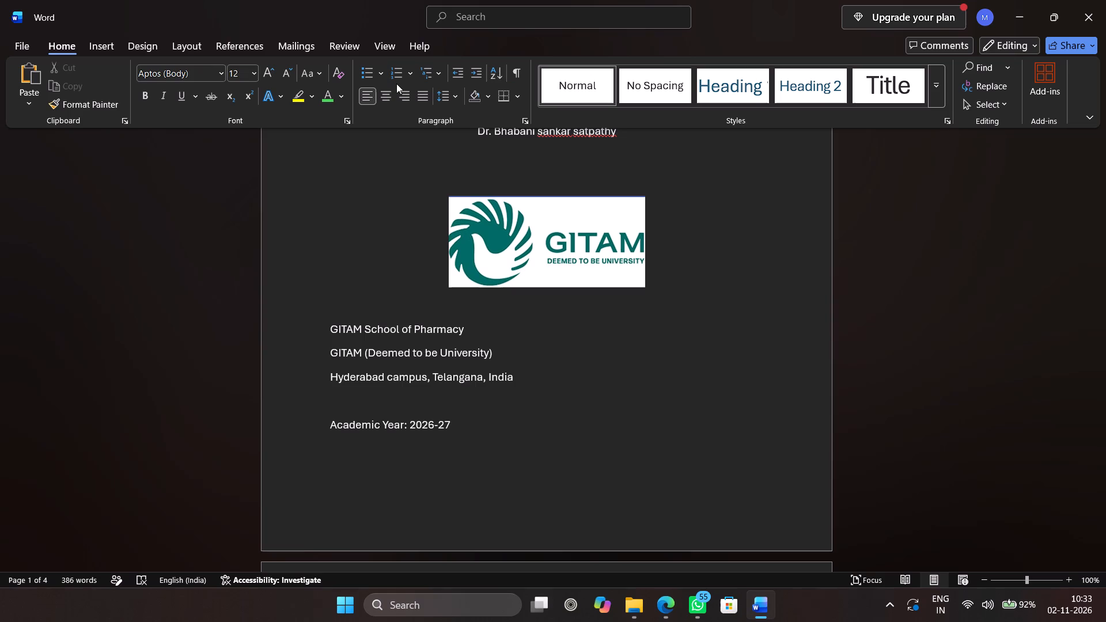
left_click(387, 90)
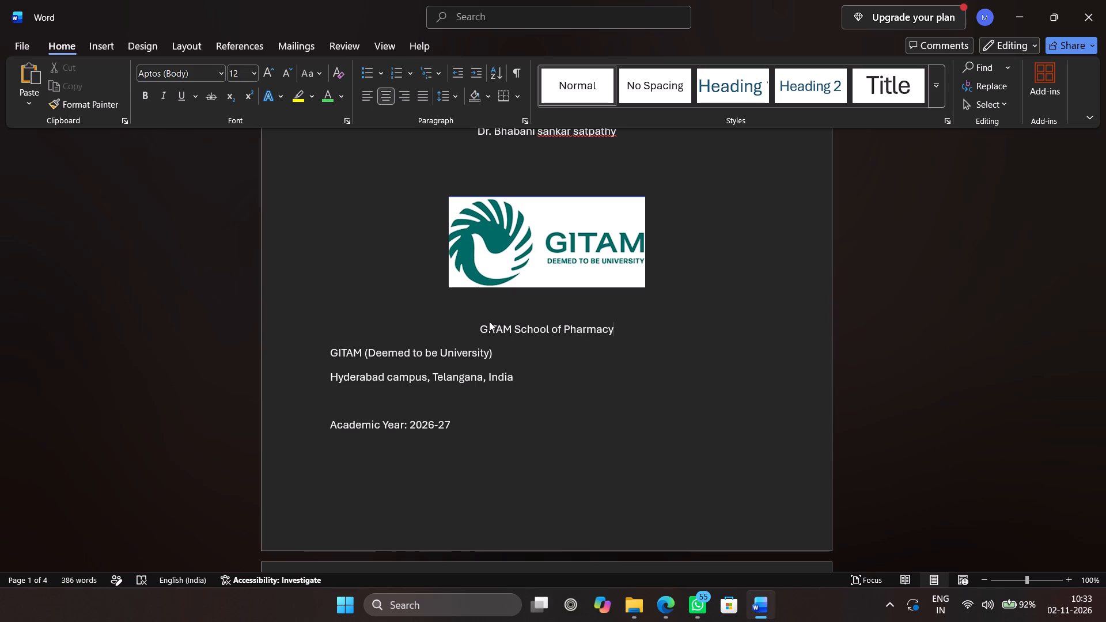
Centre the "GITAM (Deemed to be University)" and "Hyderabad campus, Telangana, India" lines on the cover page.
left_click(493, 346)
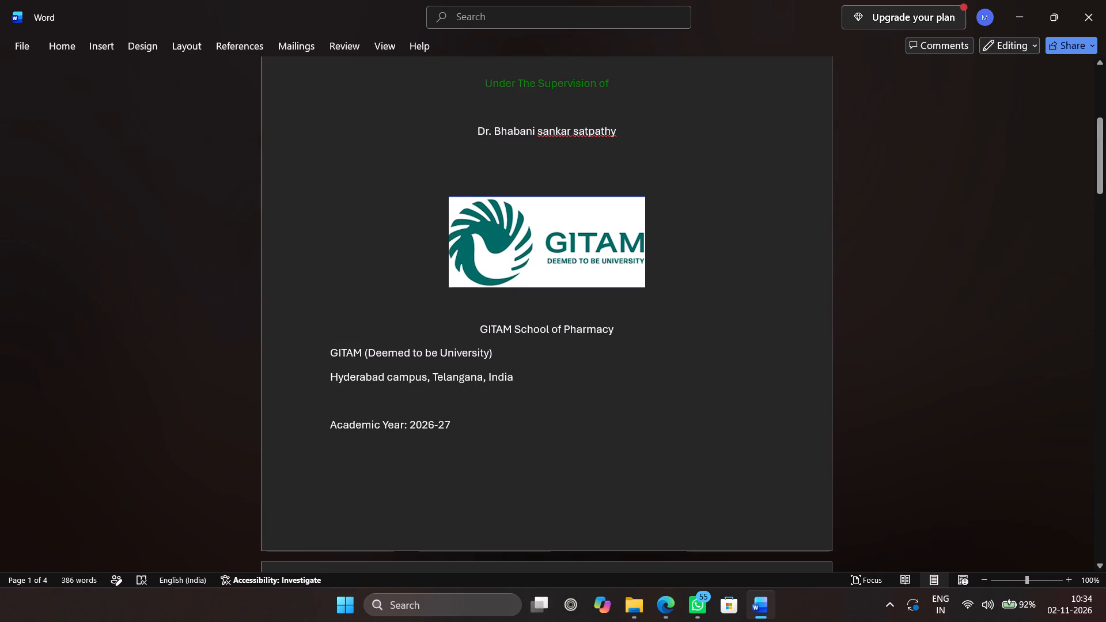
left_click(497, 352)
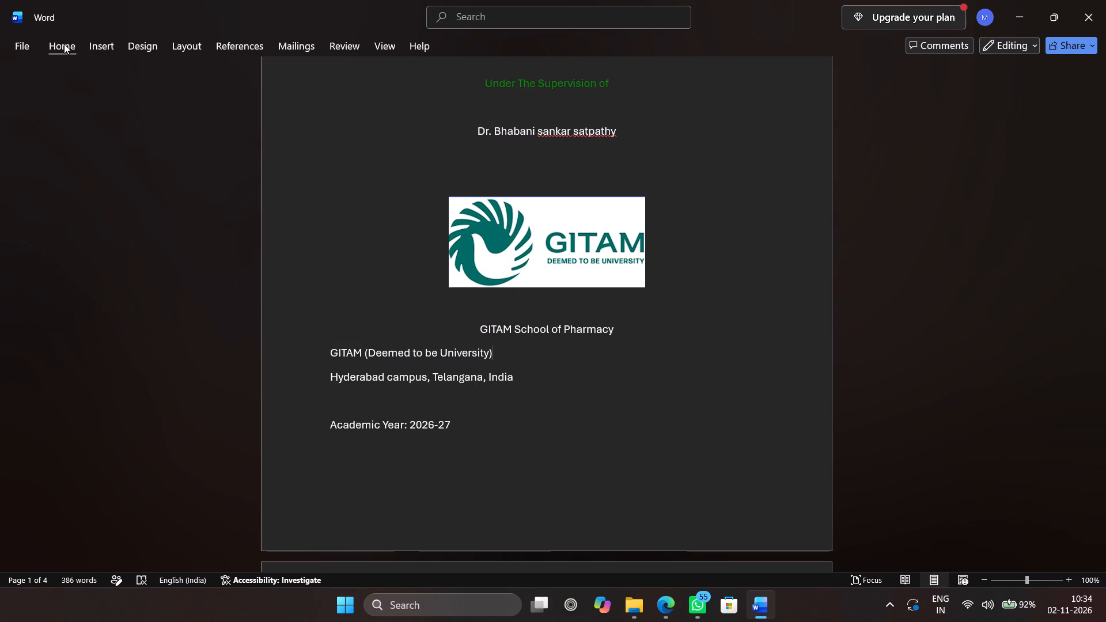
left_click(64, 44)
left_click(383, 103)
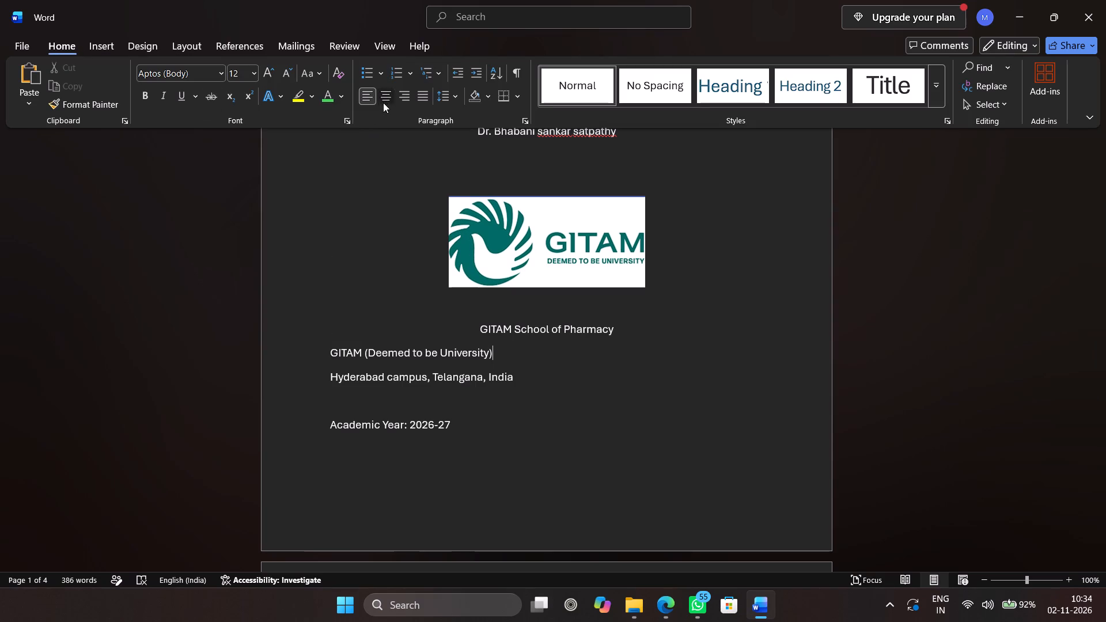
left_click(516, 371)
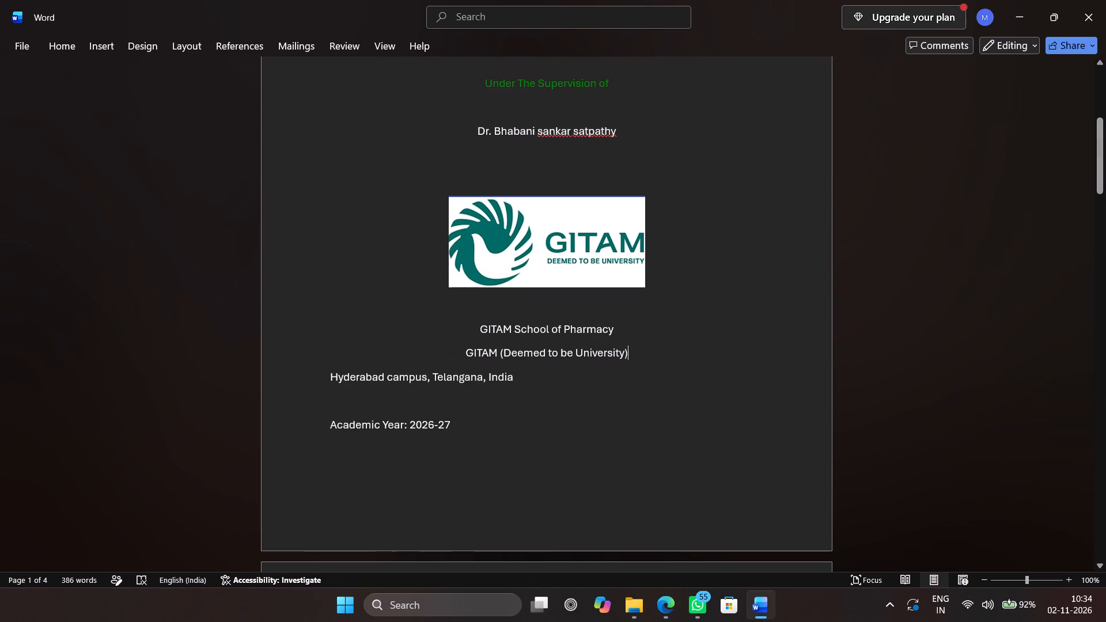
left_click(516, 371)
left_click(58, 44)
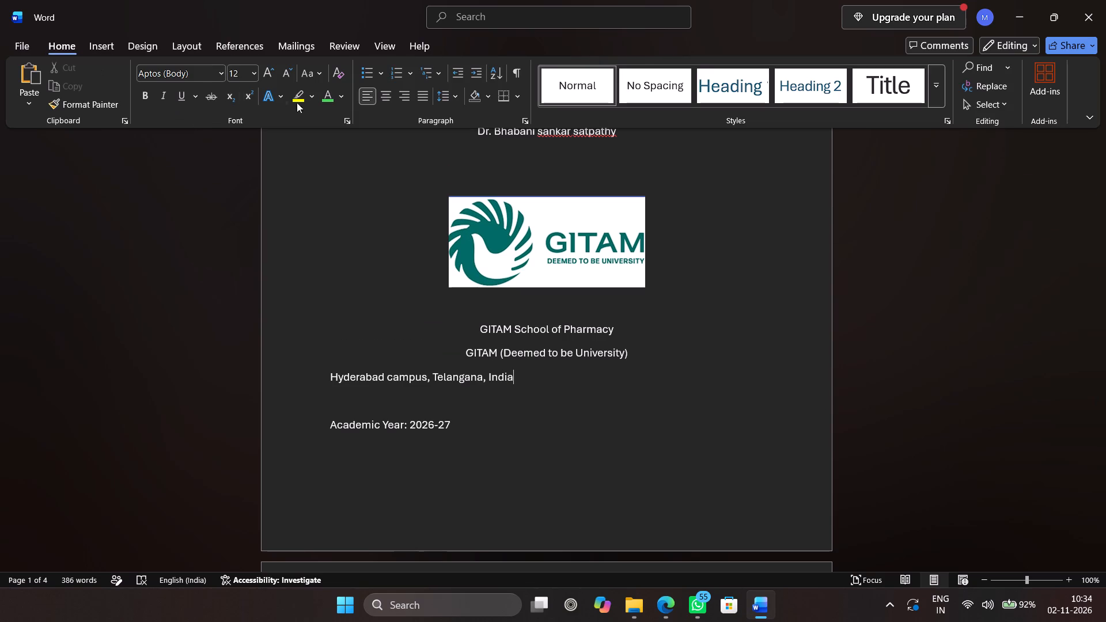
left_click(385, 97)
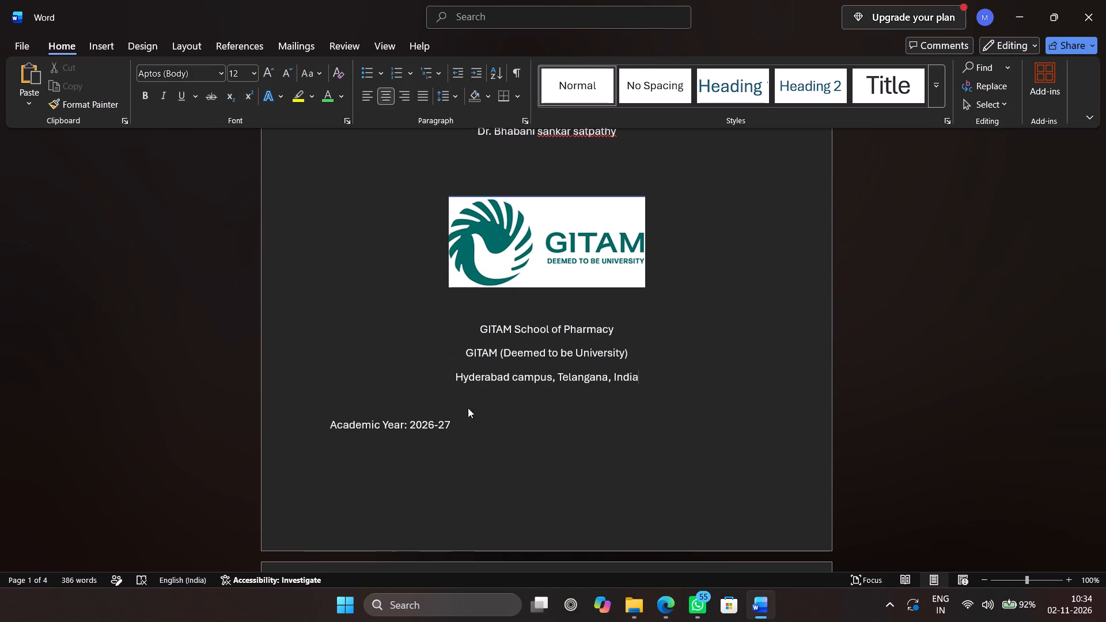
Centre the "Academic Year: 2026-27" line at the bottom of the cover page.
left_click(465, 415)
left_click(461, 422)
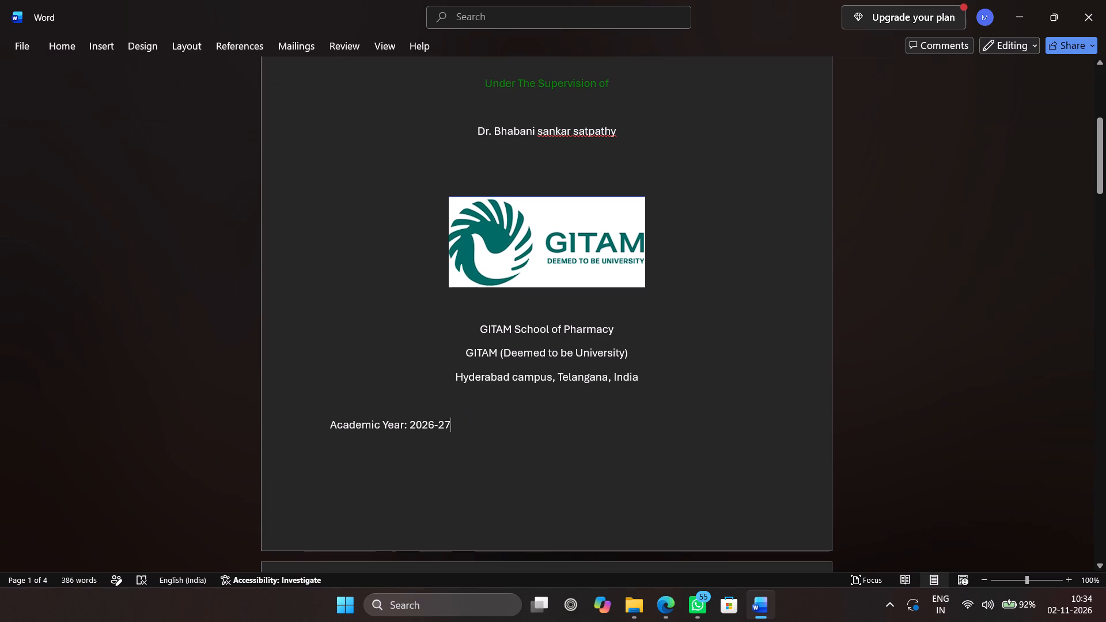
left_click(67, 47)
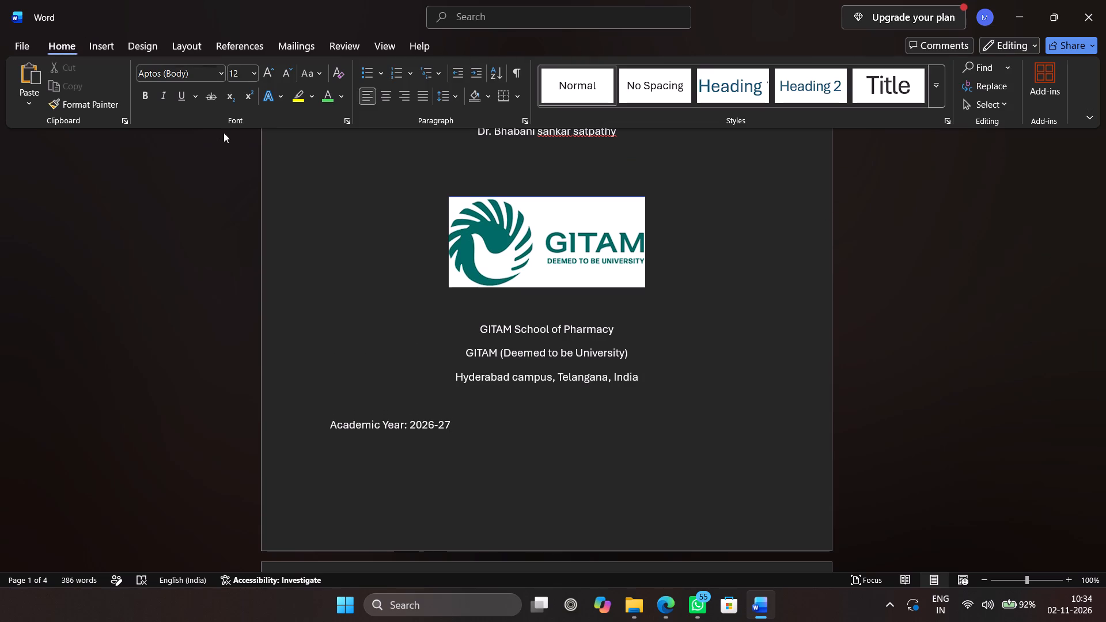
left_click(388, 96)
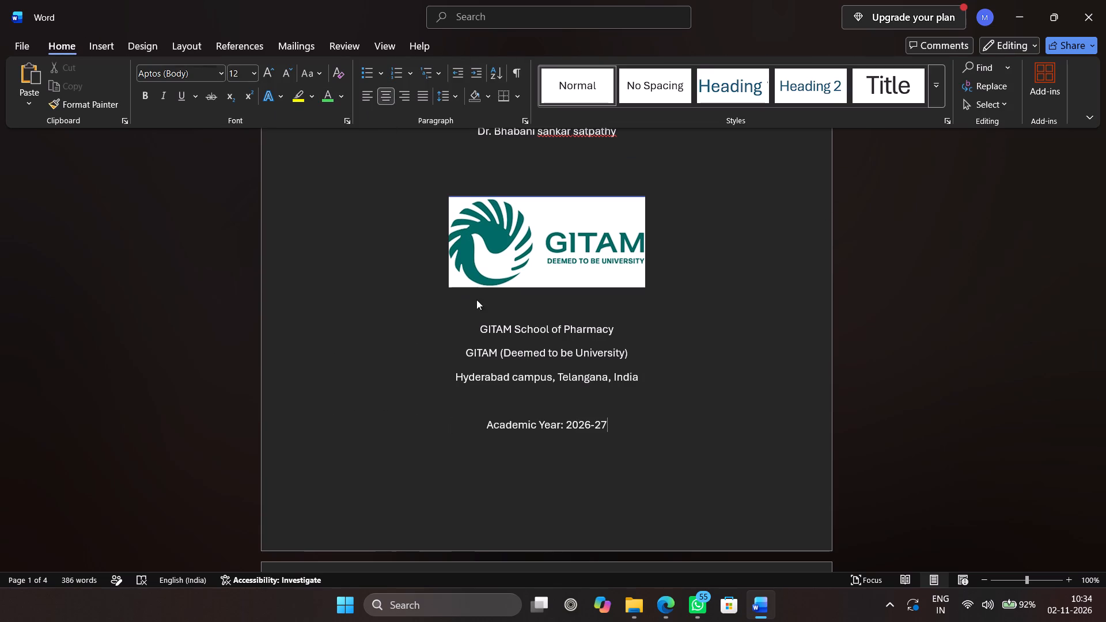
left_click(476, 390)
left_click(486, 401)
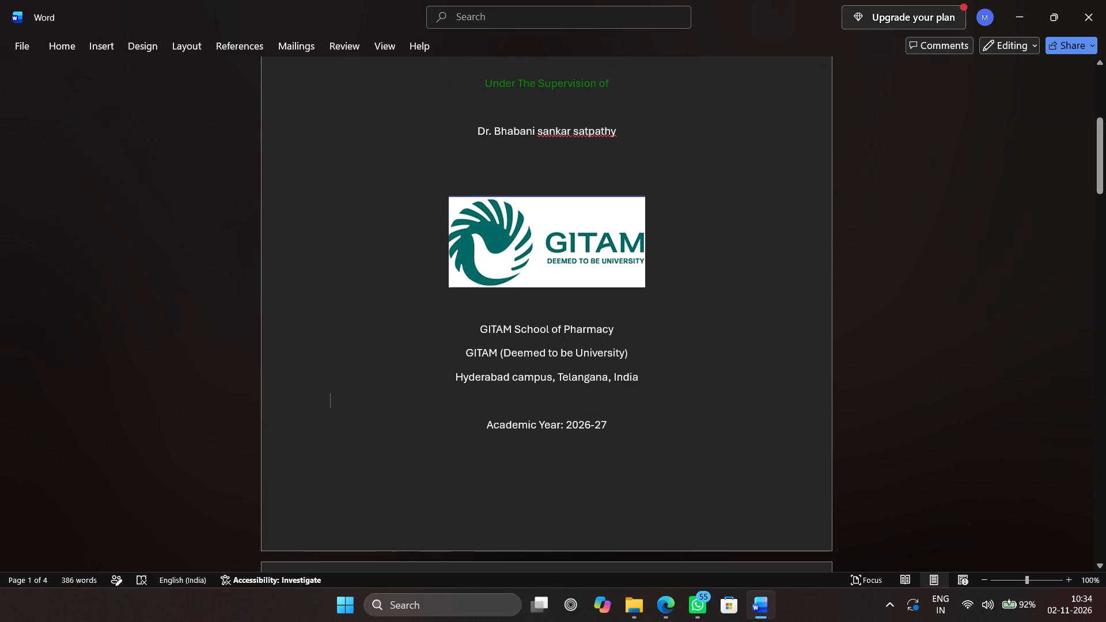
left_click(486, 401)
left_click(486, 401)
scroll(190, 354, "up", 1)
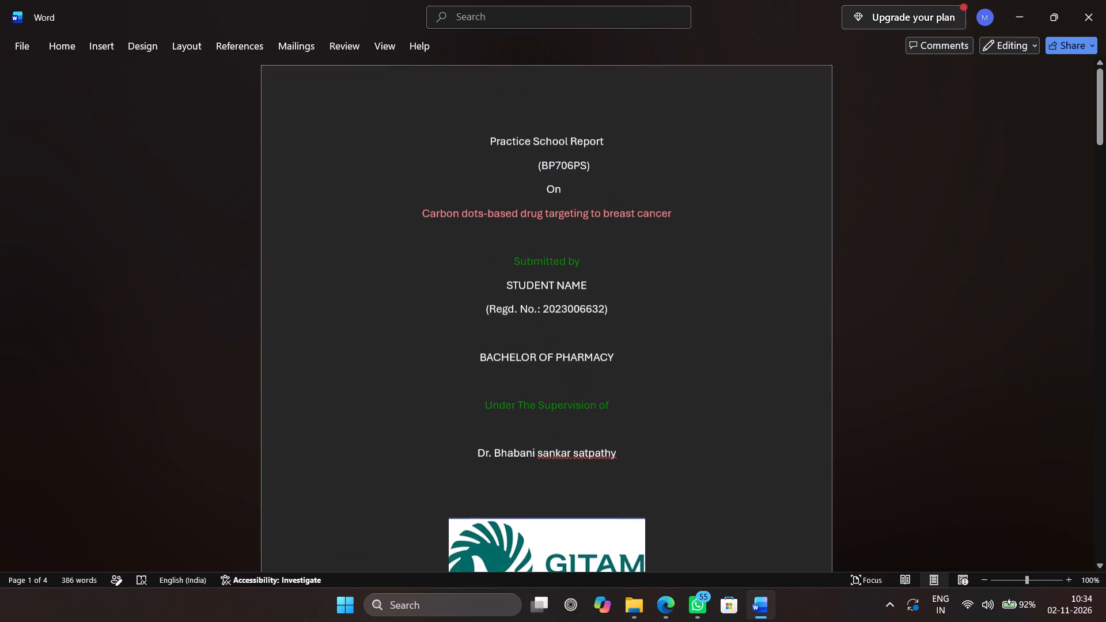
Change the "STUDENT NAME" line on the cover page to "STUDENT NAMES" and start a new line below it.
scroll(190, 354, "up", 2)
scroll(190, 354, "down", 1)
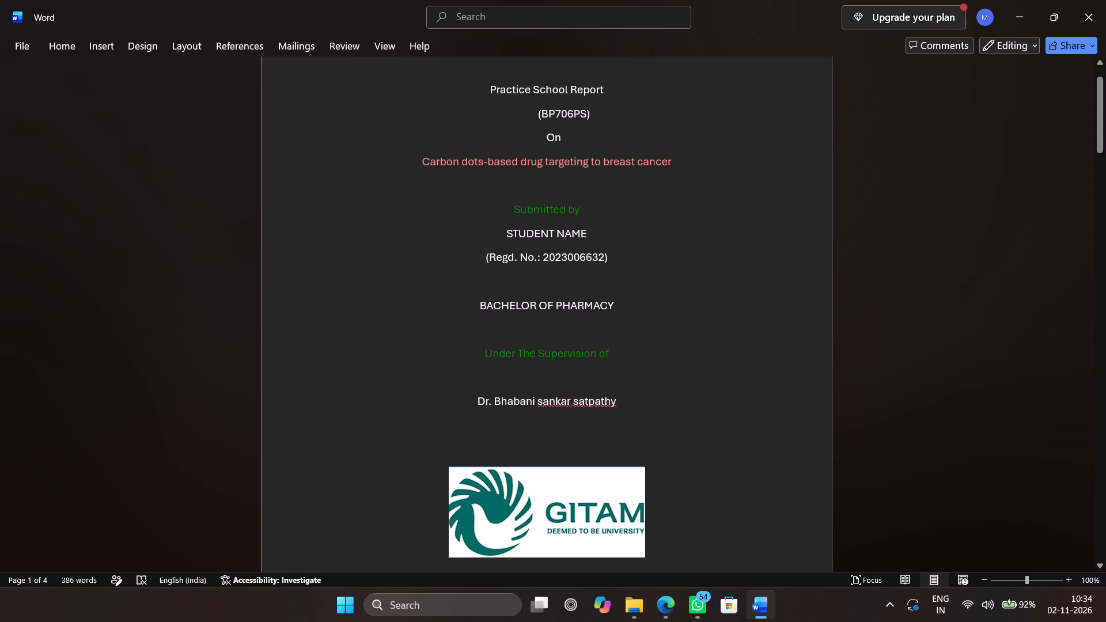
left_click(597, 238)
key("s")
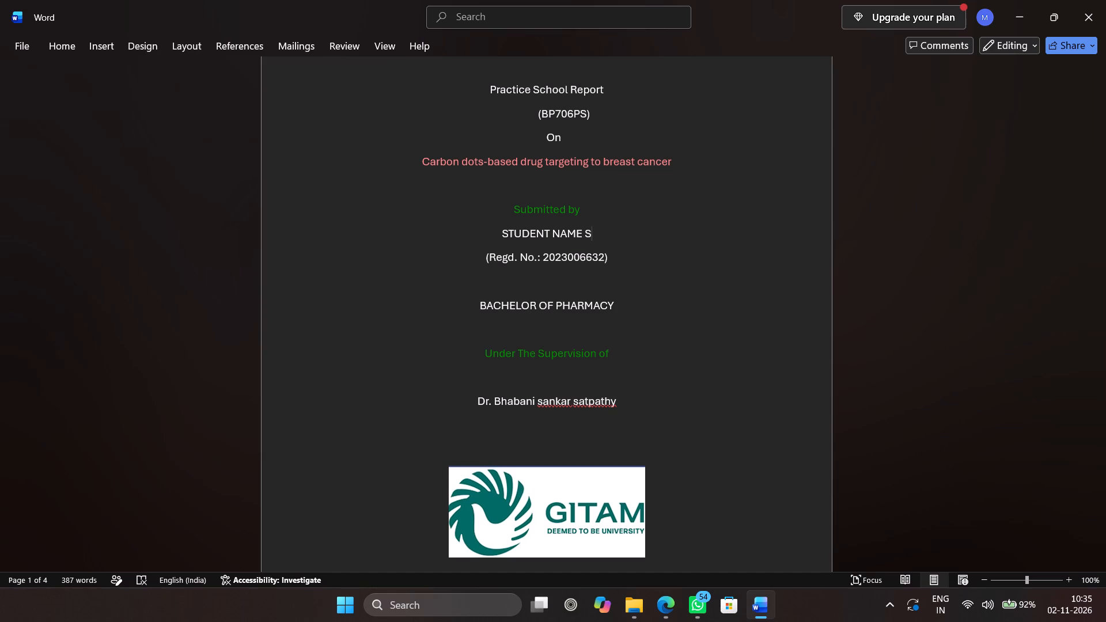
key("BackSpace")
key("BackSpace")
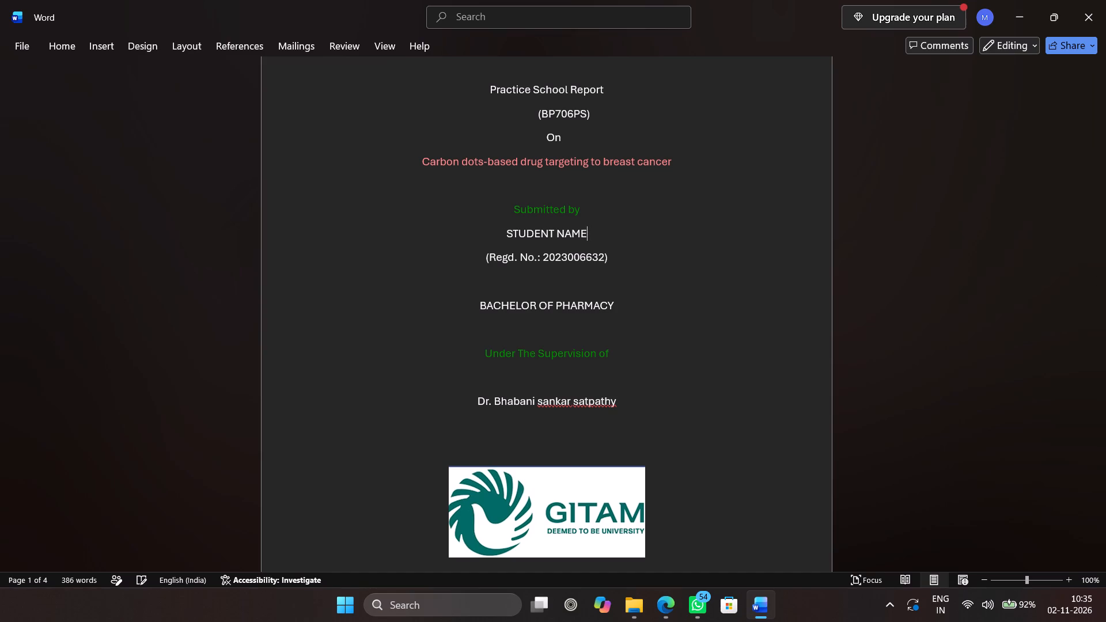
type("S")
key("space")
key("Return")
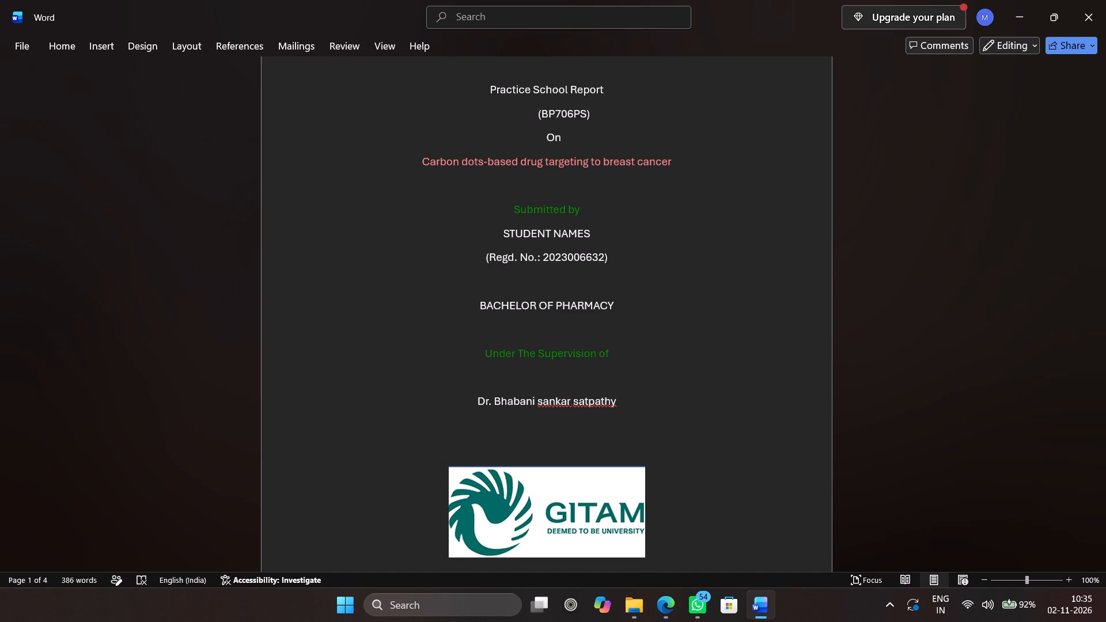
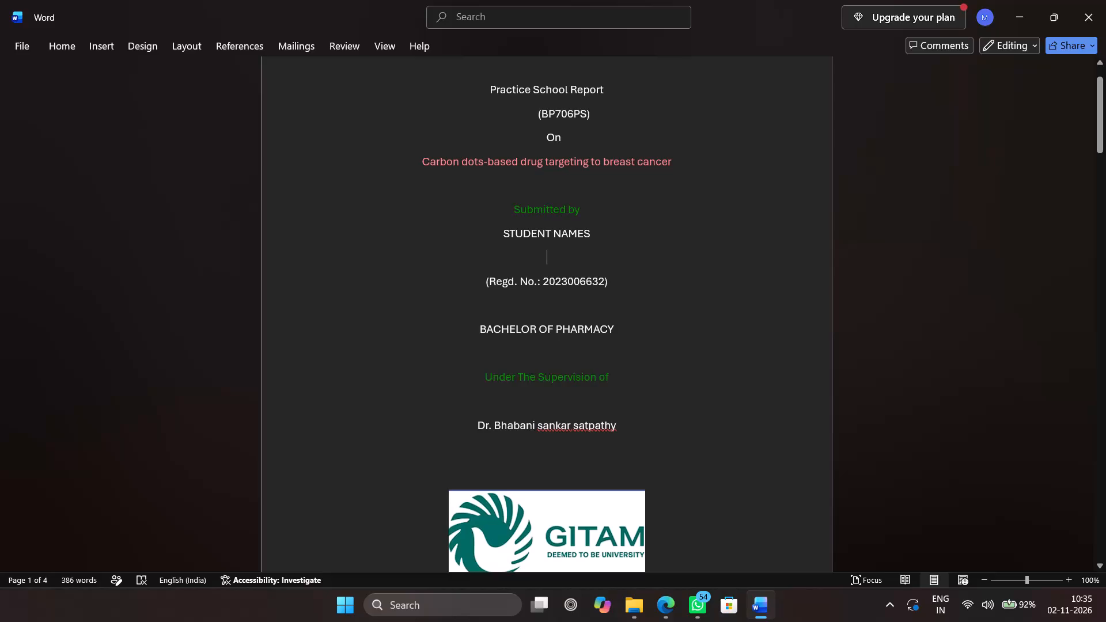
Paste the student's name on the blank line below "STUDENT NAMES" on the cover page.
key("ctrl+v")
Delete the last four digits of the registration number in the bracketed "Regd. No." line.
left_click(604, 281)
key("BackSpace")
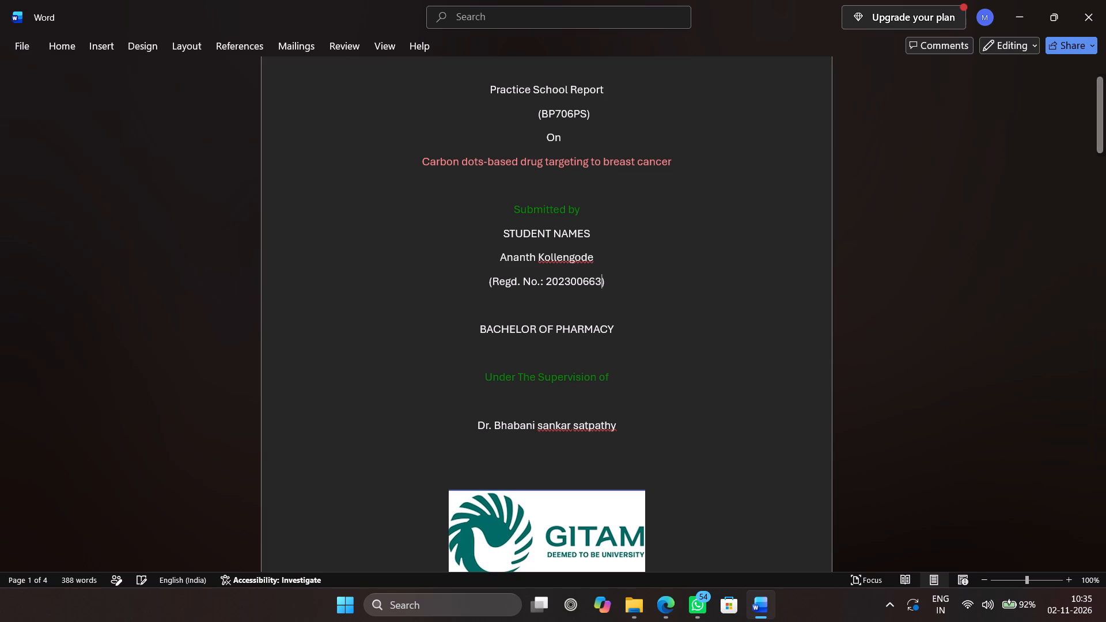
key("BackSpace")
key("BackSpace")
key("BackSpace")
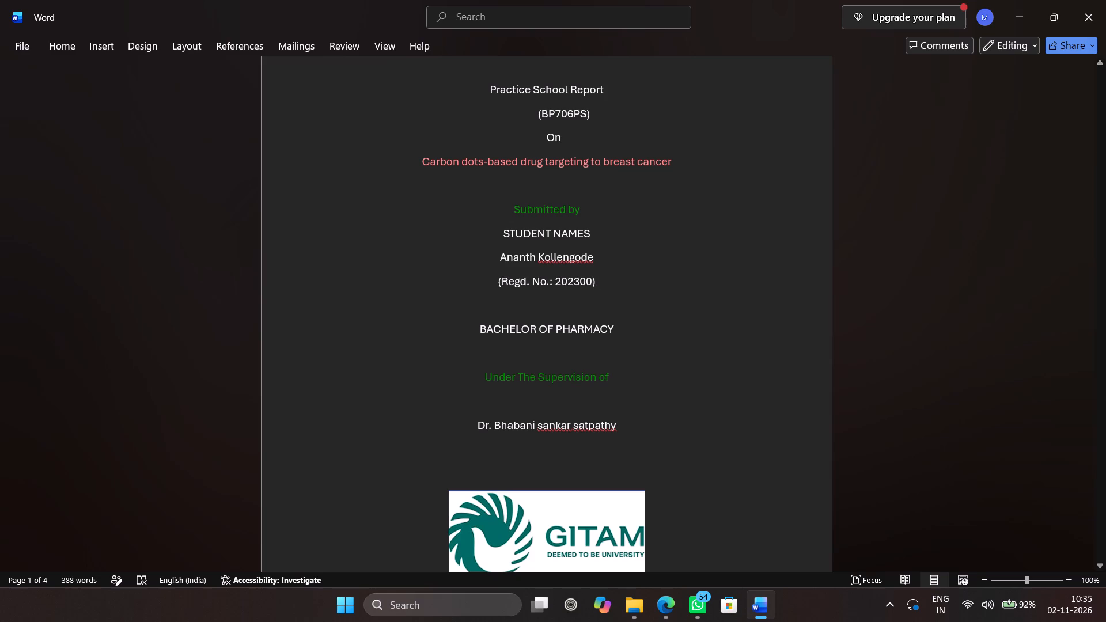
Copy the "Regd. No.:" label from the bracketed line to the end of the student's name line, with spaces around it.
left_click(605, 261)
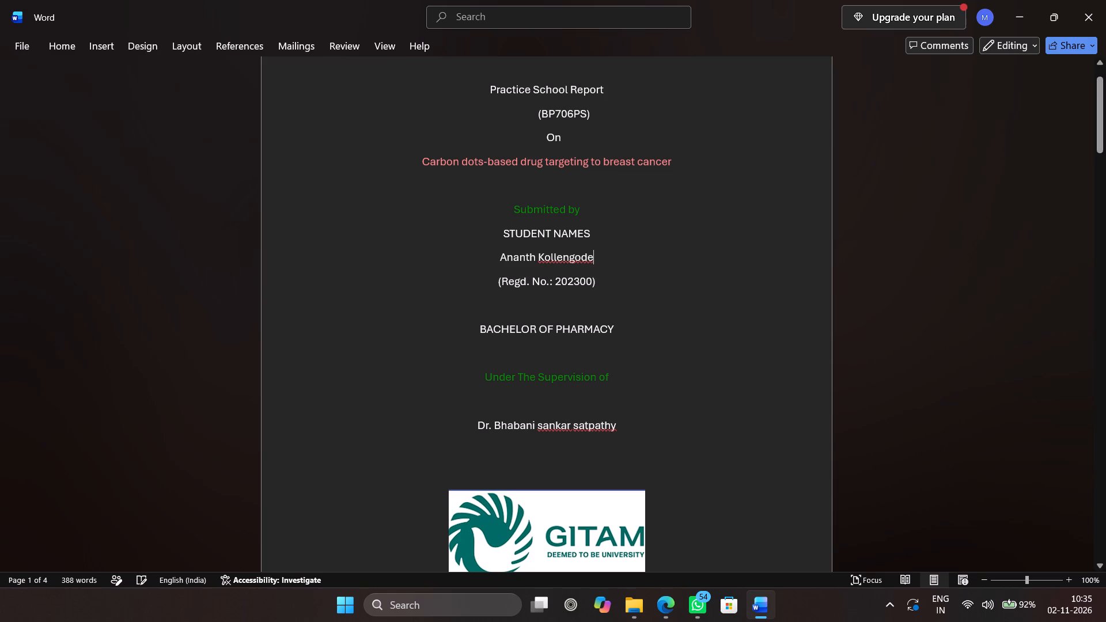
left_click_drag(551, 280, 514, 280)
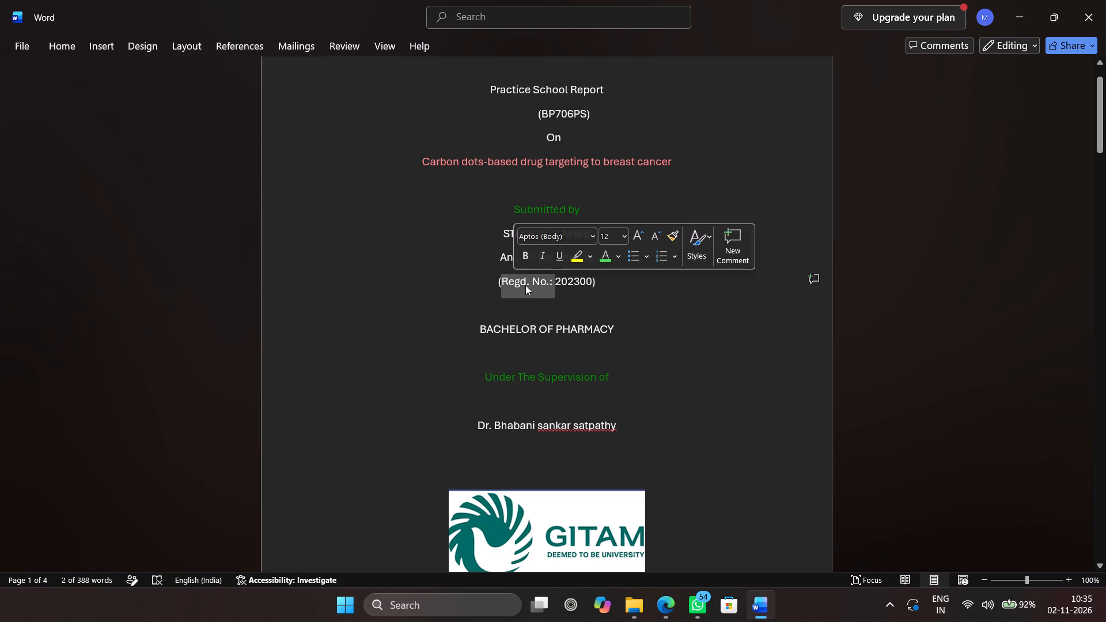
key("ctrl+c")
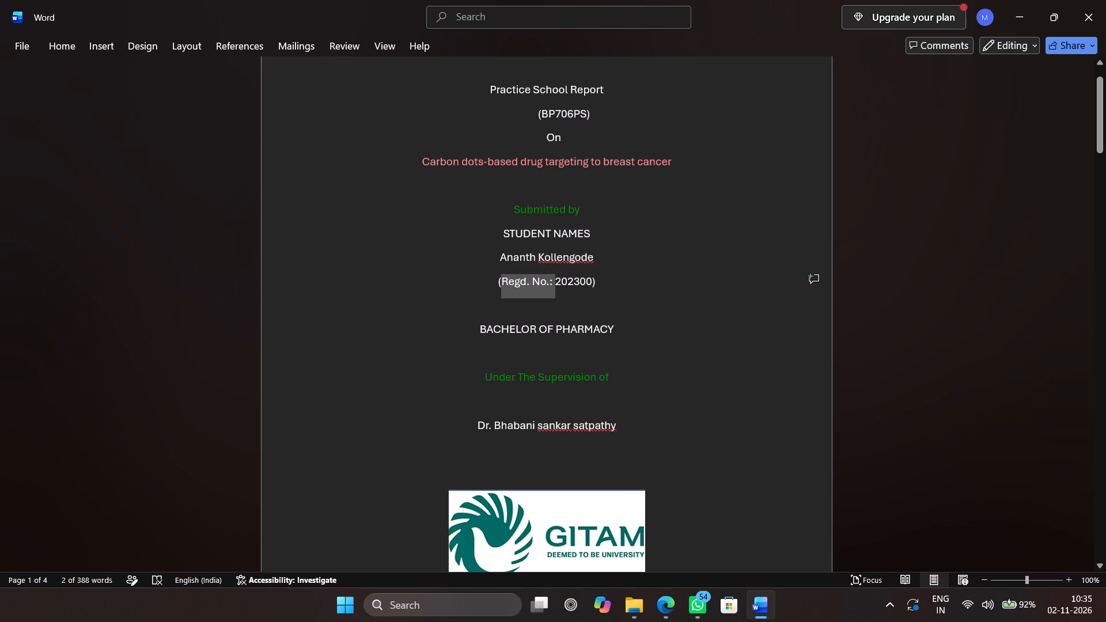
left_click(608, 253)
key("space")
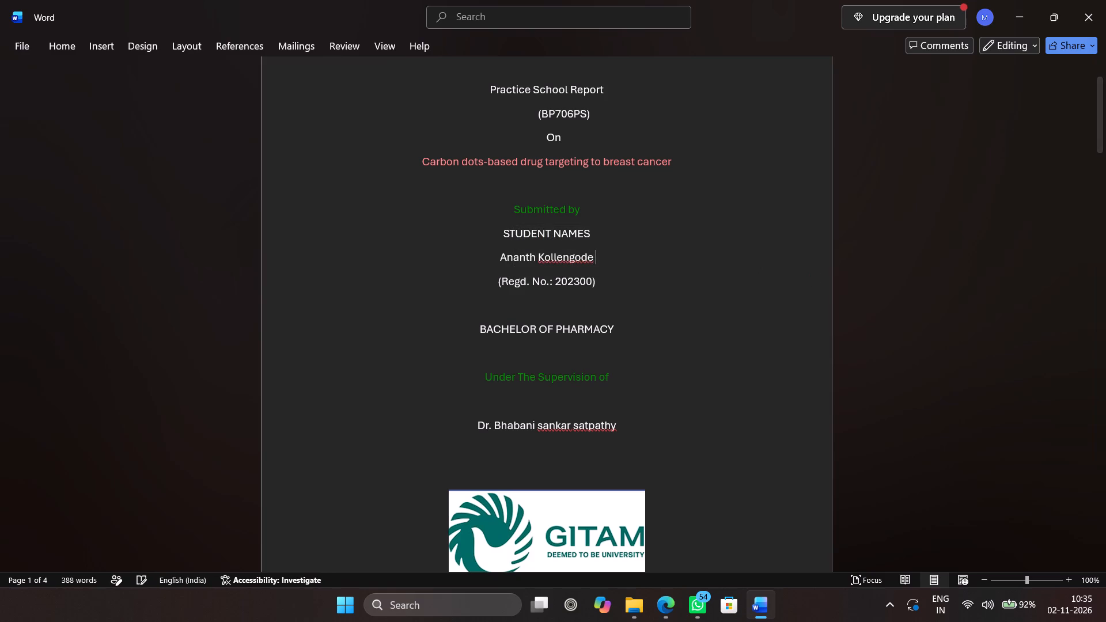
key("ctrl+v")
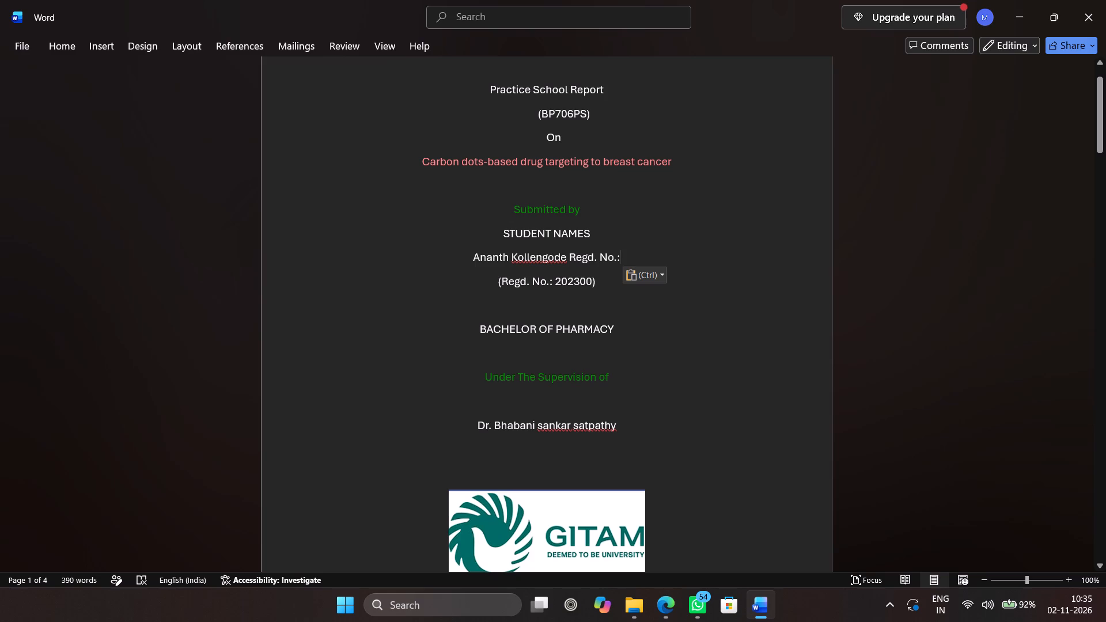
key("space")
Enter the student's registration number after the "Regd. No.:" label on the name line, starting with its six-digit prefix.
key("Down")
key("Insert")
key("Down")
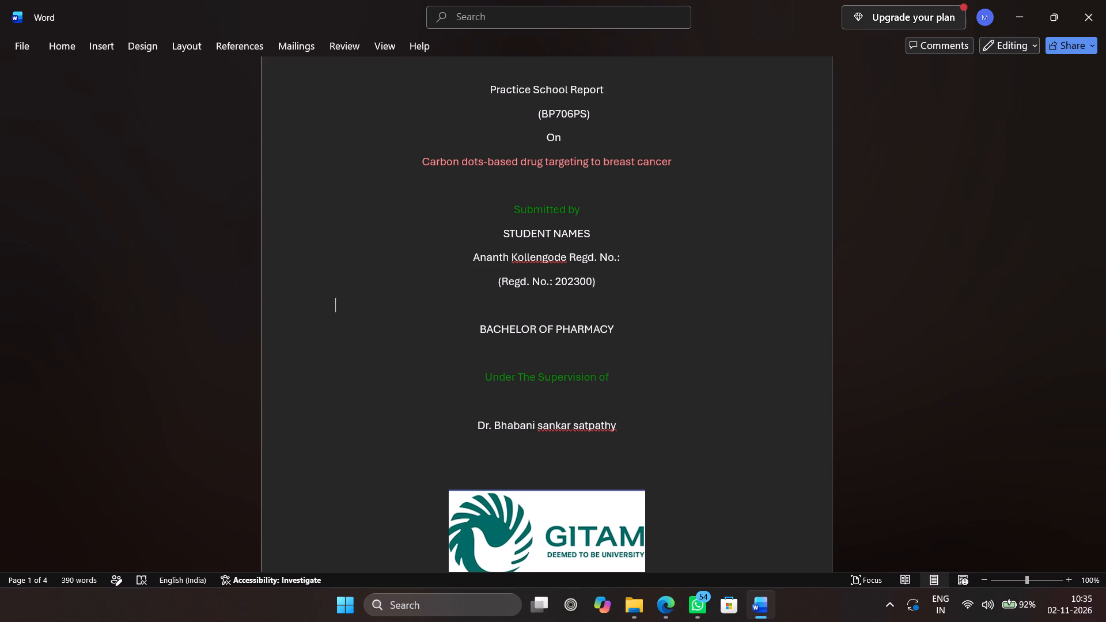
key("Page_Down")
key("Insert")
key("Insert")
scroll(641, 257, "up", 3)
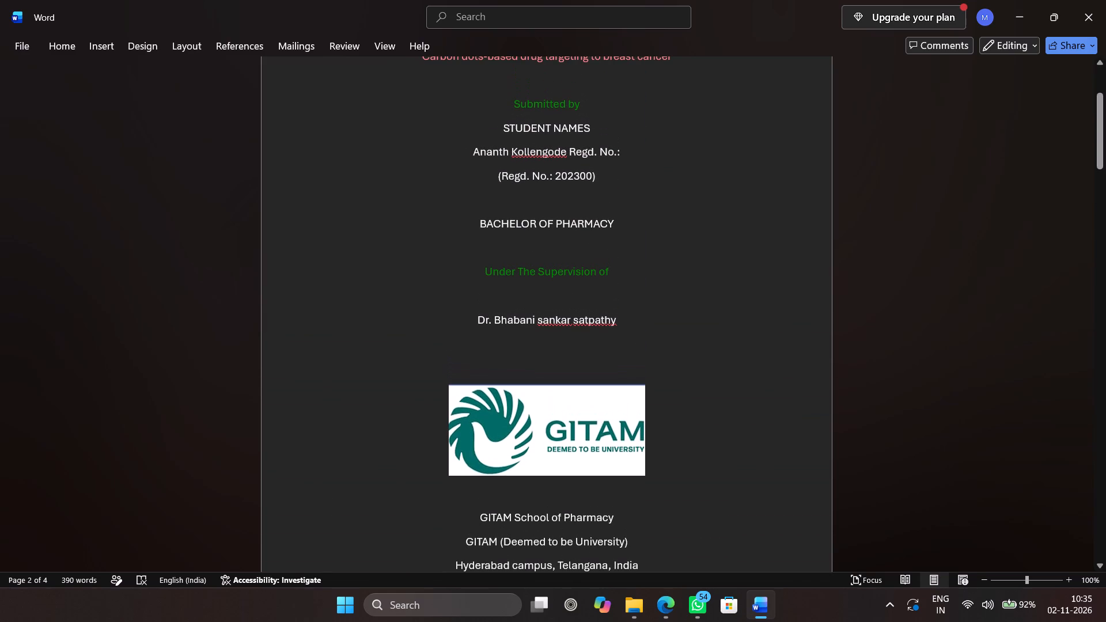
left_click(656, 154)
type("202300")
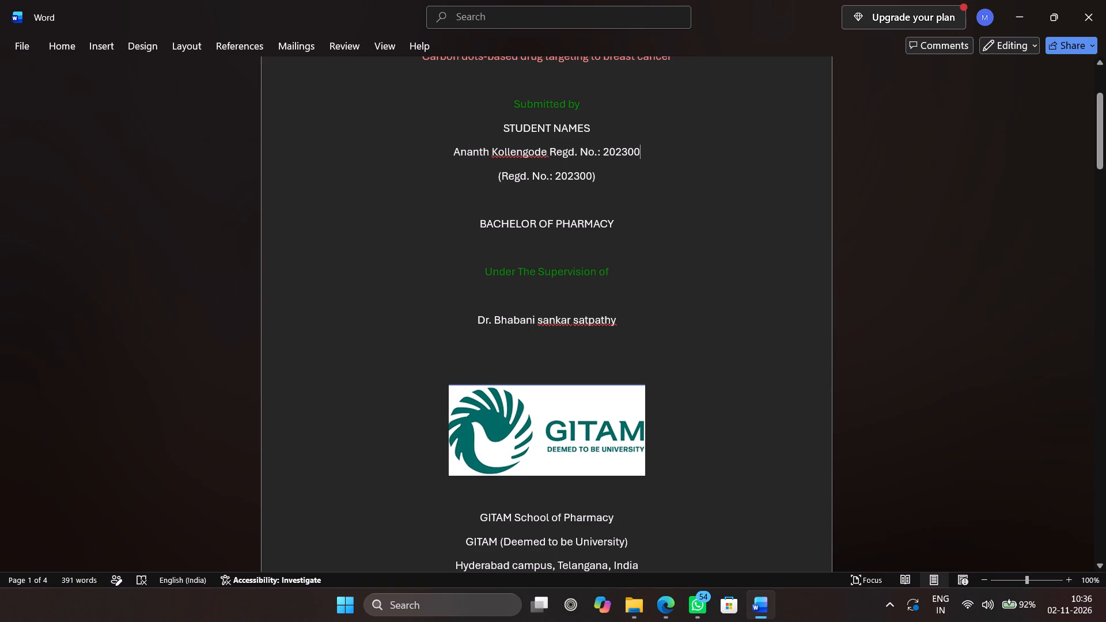
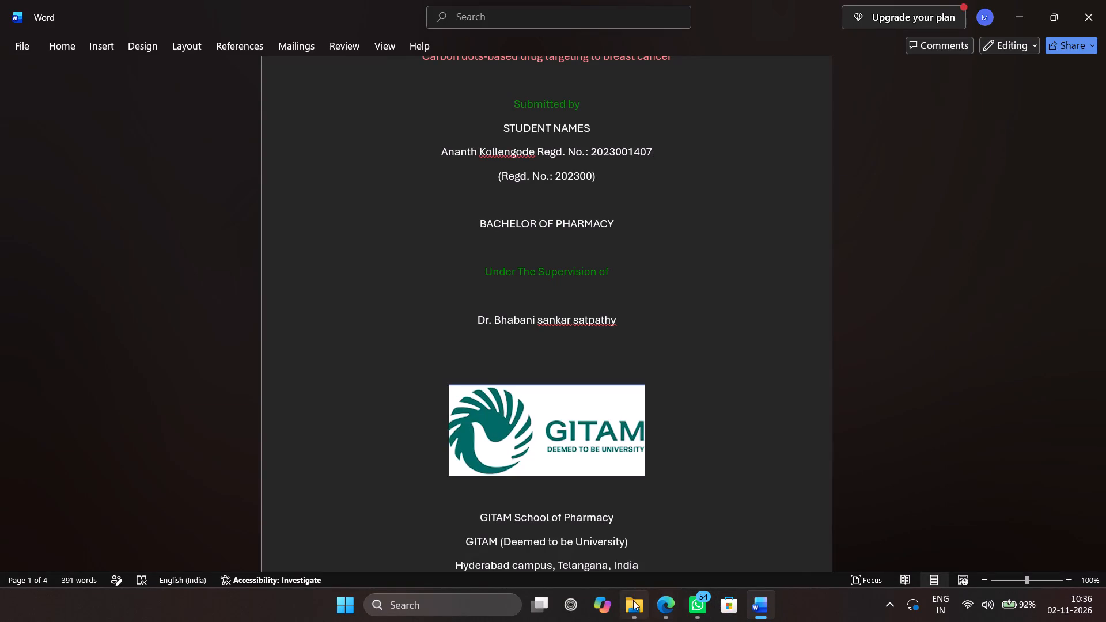
Delete the leftover "(Regd. No.: 202300)" placeholder line beneath the student's entry on the cover page.
left_click(601, 165)
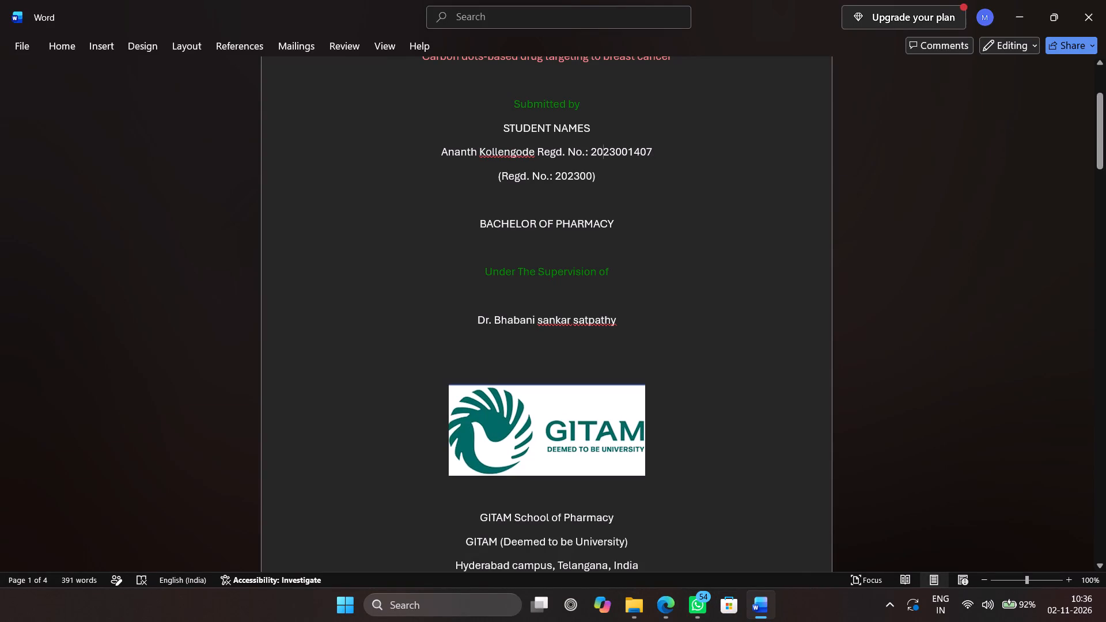
left_click(601, 180)
Delete the incomplete bracketed "Regd. No." line beneath the first student's entry on the cover page.
key("BackSpace")
key("BackSpace")
key("BackSpace")
key("BackSpace")
key("BackSpace")
key("BackSpace")
key("BackSpace")
key("BackSpace")
key("BackSpace")
key("BackSpace")
key("BackSpace")
key("BackSpace")
key("BackSpace")
key("BackSpace")
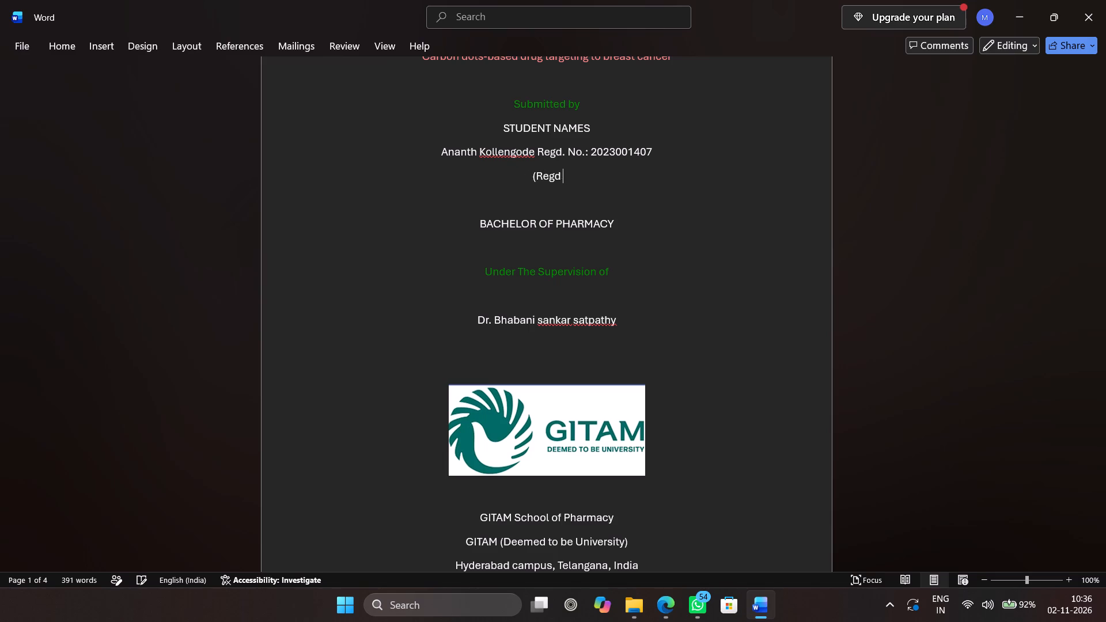
key("BackSpace")
key("BackSpace")
key("BackSpace")
key("BackSpace")
key("BackSpace")
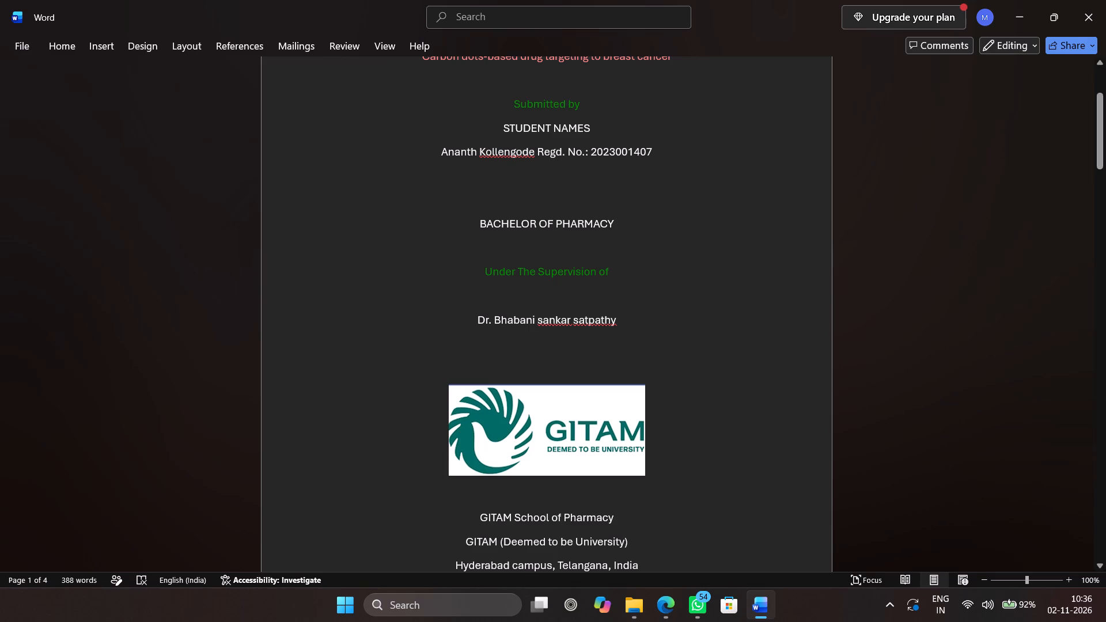
Start the second student's entry with the initial "M." on the emptied line beneath the first student's entry.
left_click(446, 164)
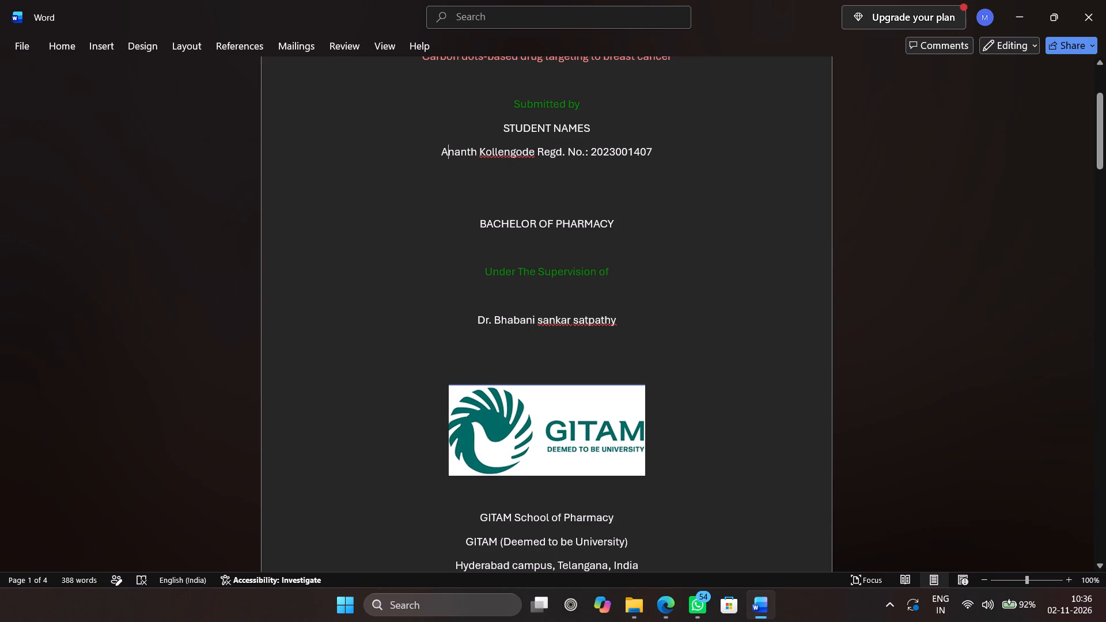
left_click(441, 169)
key("m")
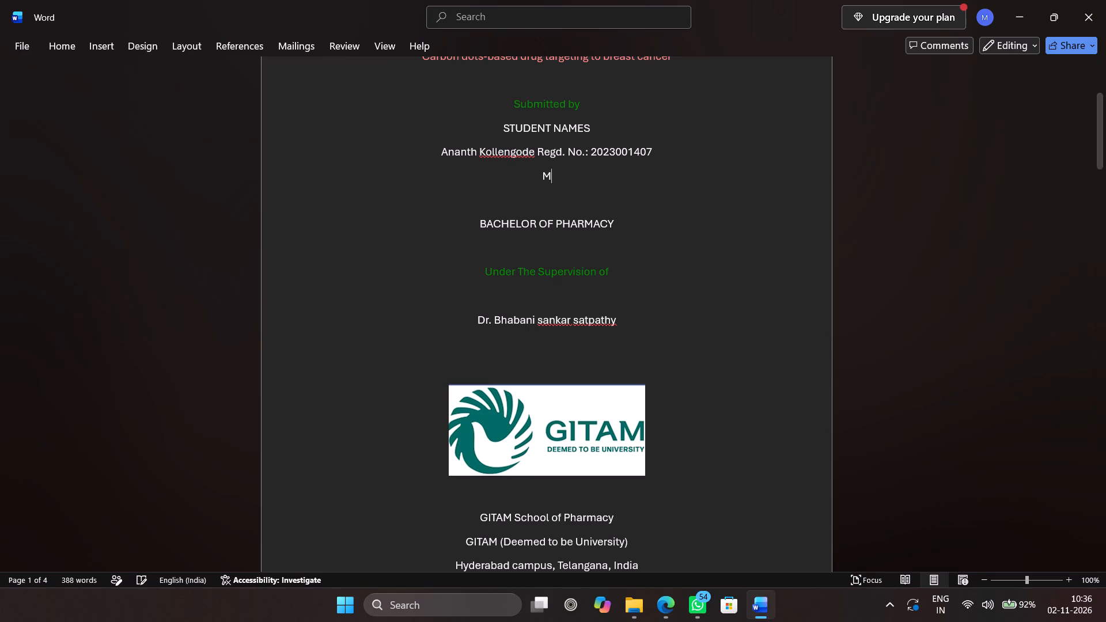
type(".")
key("space")
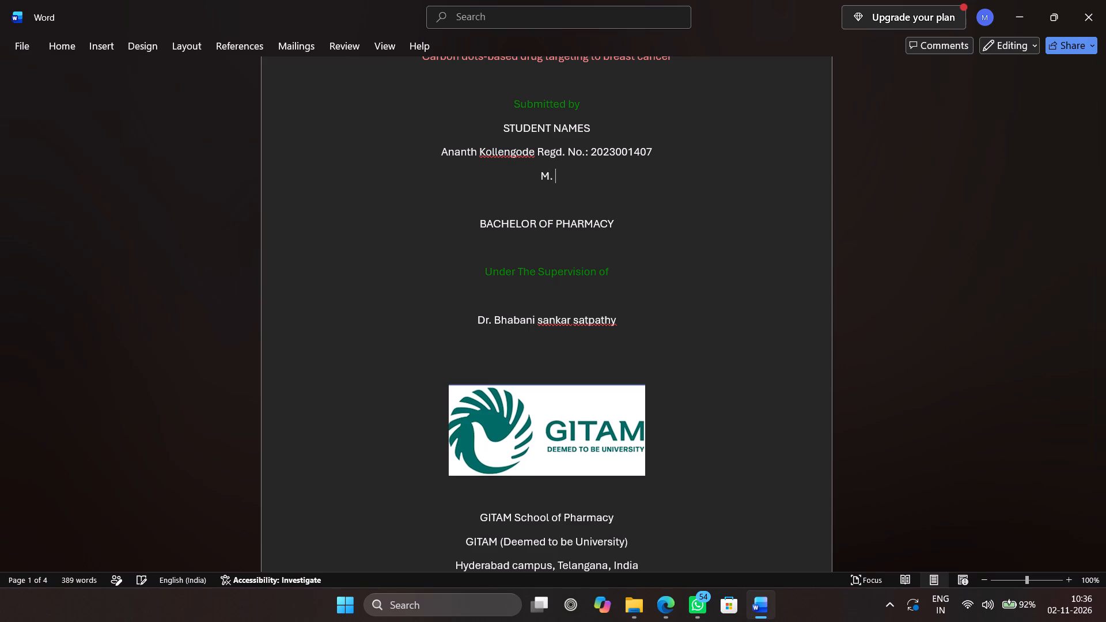
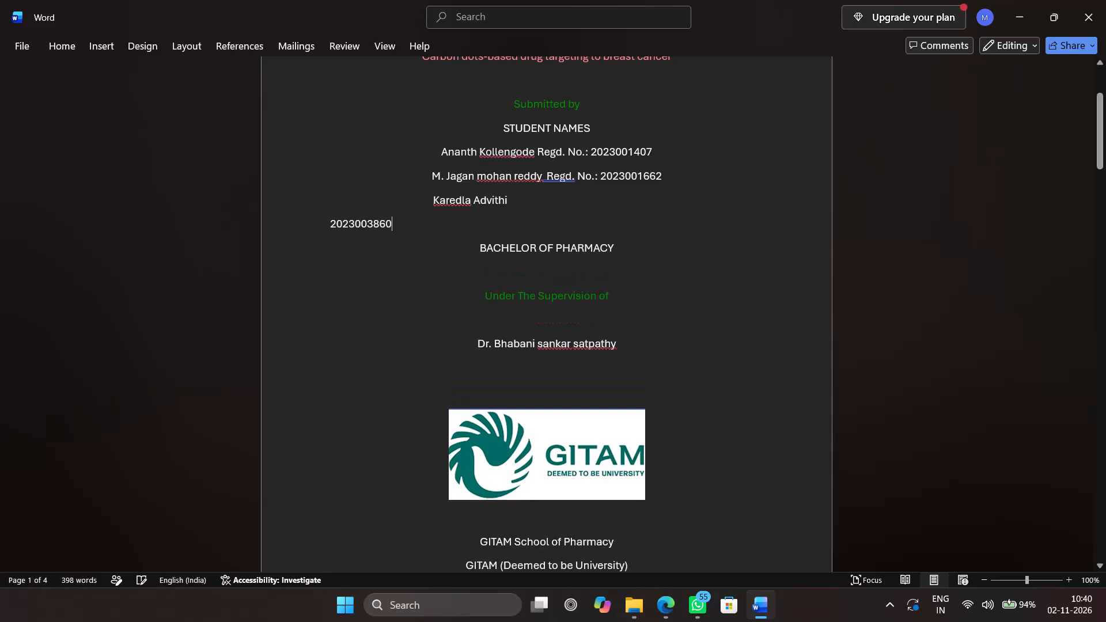
Copy the "Regd. No.:" label from the second student's line to the end of the third student's name.
left_click(405, 227)
left_click_drag(594, 177, 563, 176)
key("ctrl+c")
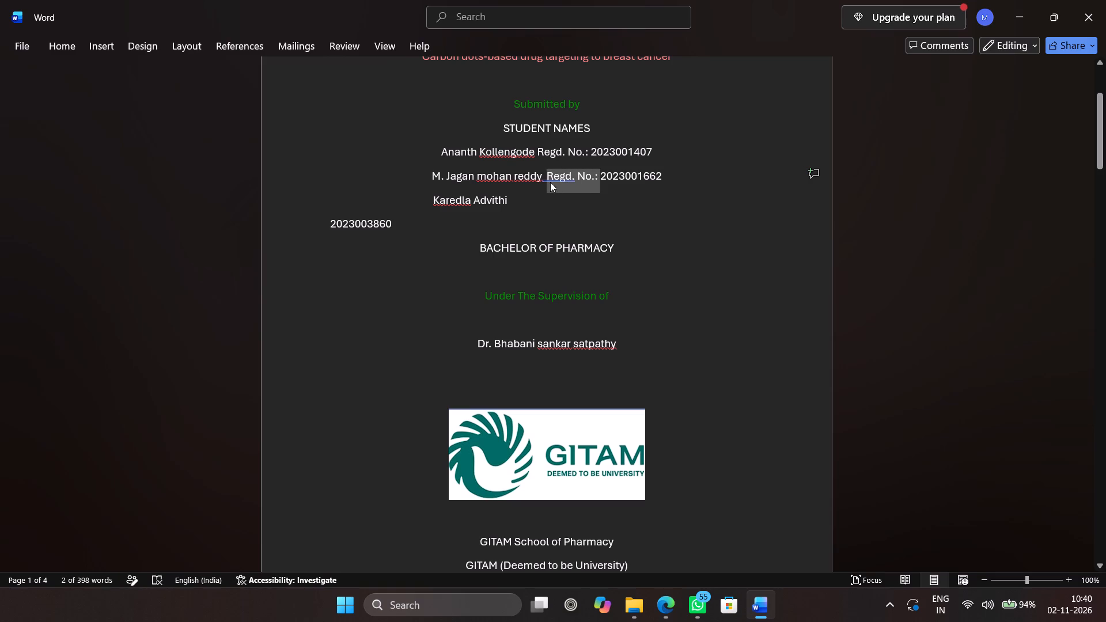
left_click(522, 196)
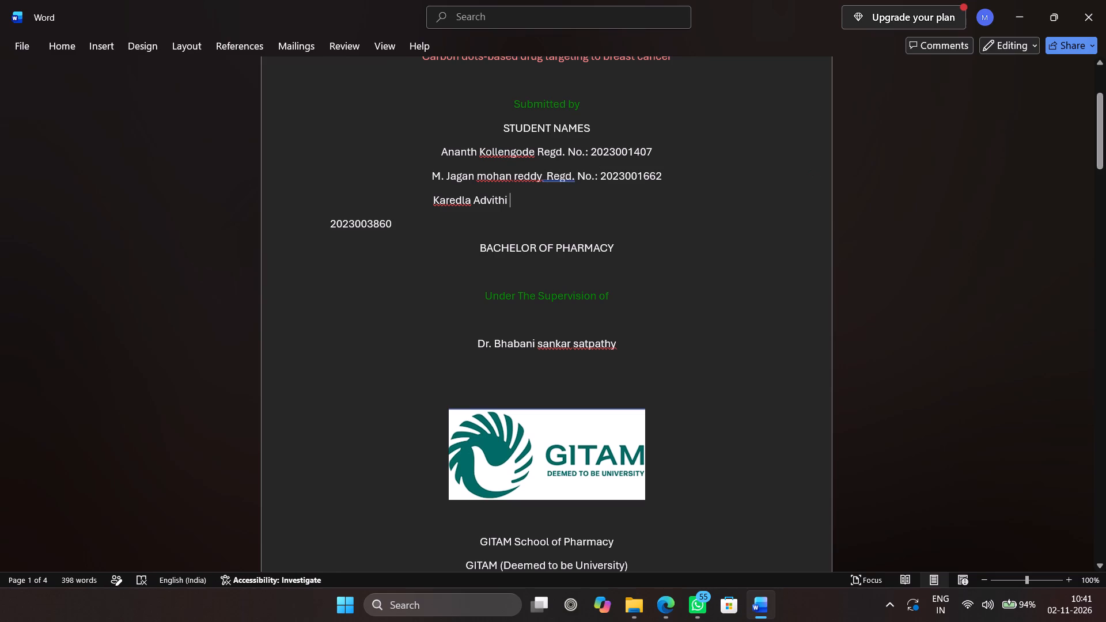
key("ctrl+v")
Copy the third student's registration number from the line below to after their "Regd. No.:" label.
left_click_drag(420, 226, 325, 219)
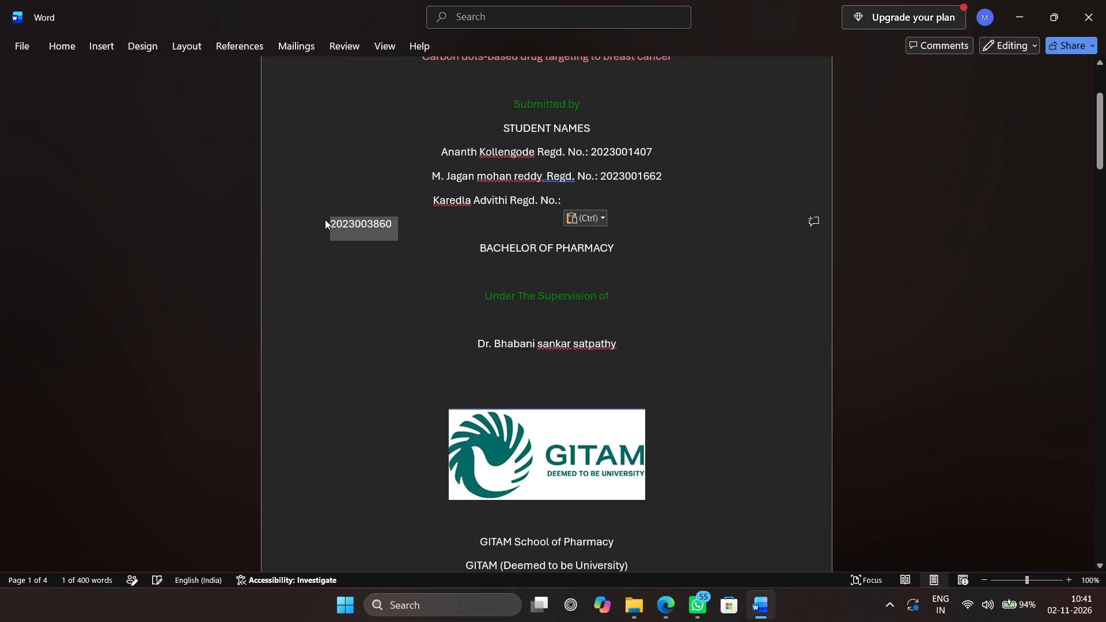
key("ctrl+c")
left_click(604, 203)
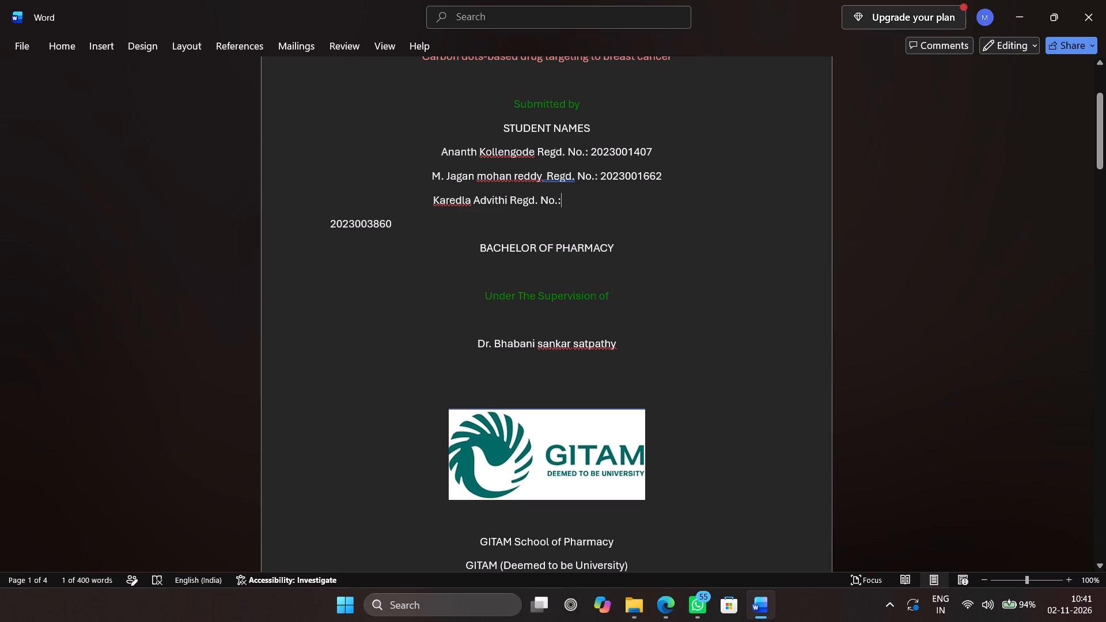
key("space")
key("ctrl+v")
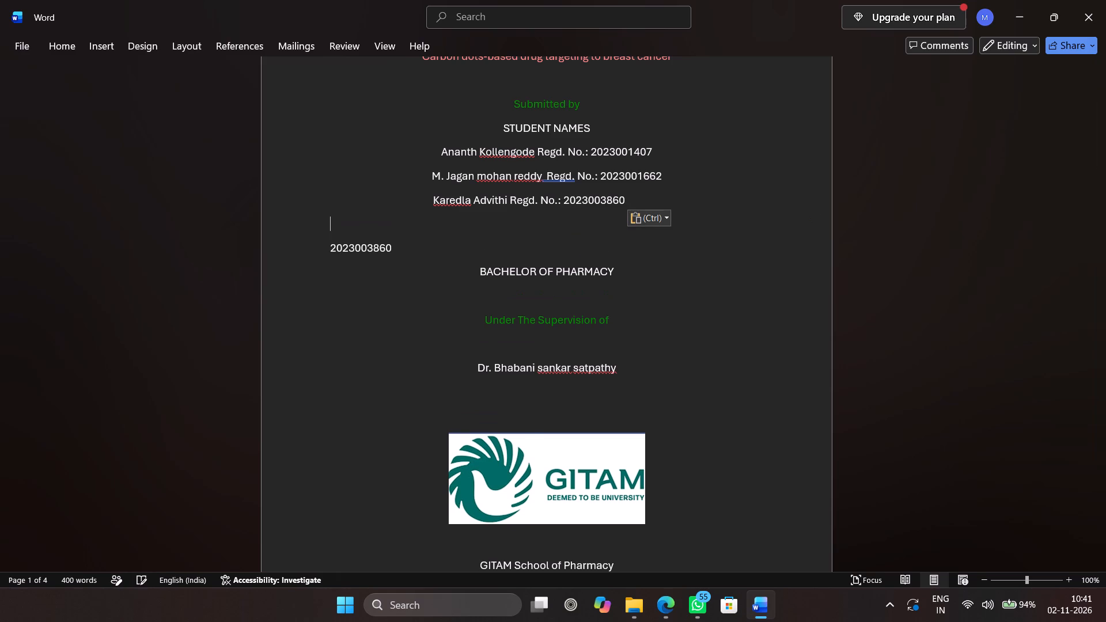
Delete the leftover duplicate registration number above "BACHELOR OF PHARMACY".
left_click(412, 242)
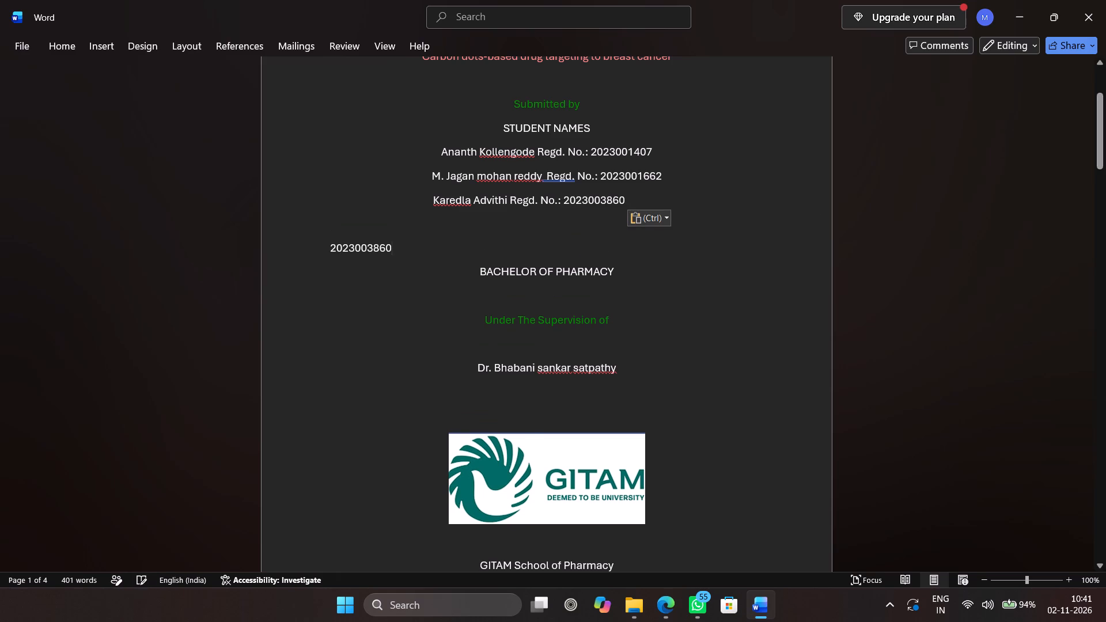
key("BackSpace")
key("BackSpace")
key("BackSpace")
key("BackSpace")
key("BackSpace")
key("BackSpace")
key("BackSpace")
key("BackSpace")
key("BackSpace")
key("BackSpace")
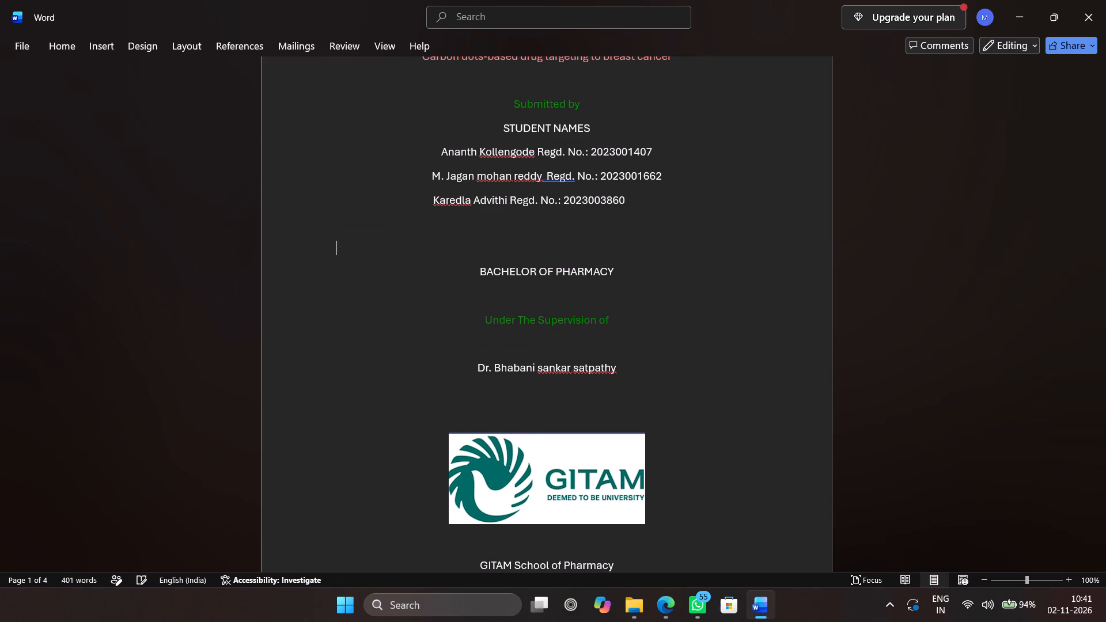
Delete the supervisor's name after "Dr." beneath "Under The Supervision of" on the cover page.
left_click(495, 223)
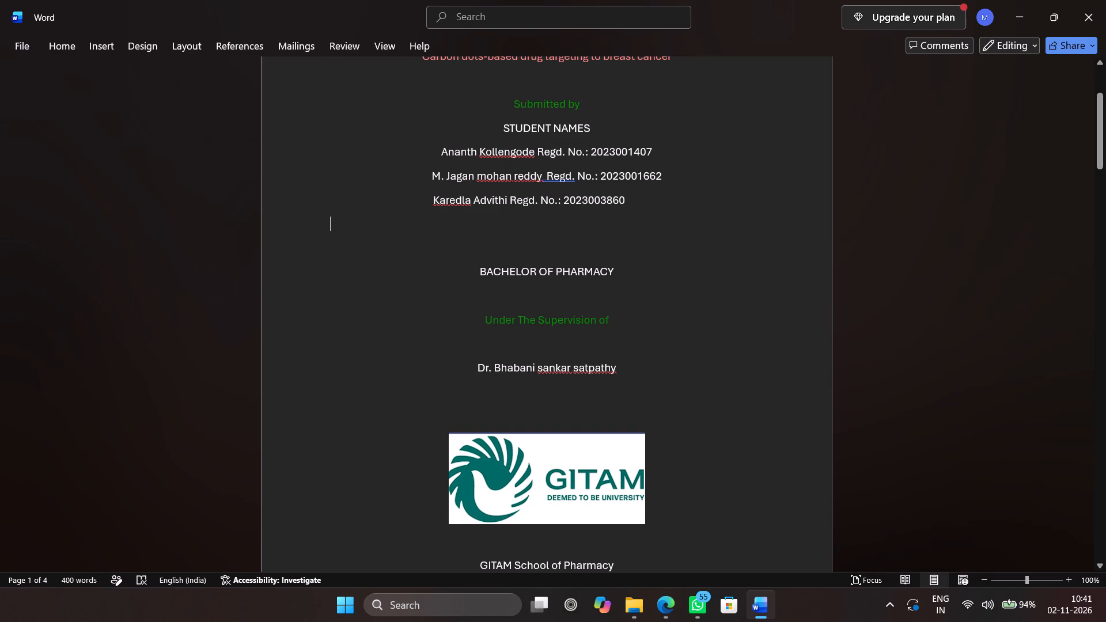
scroll(517, 230, "down", 5)
scroll(517, 230, "up", 3)
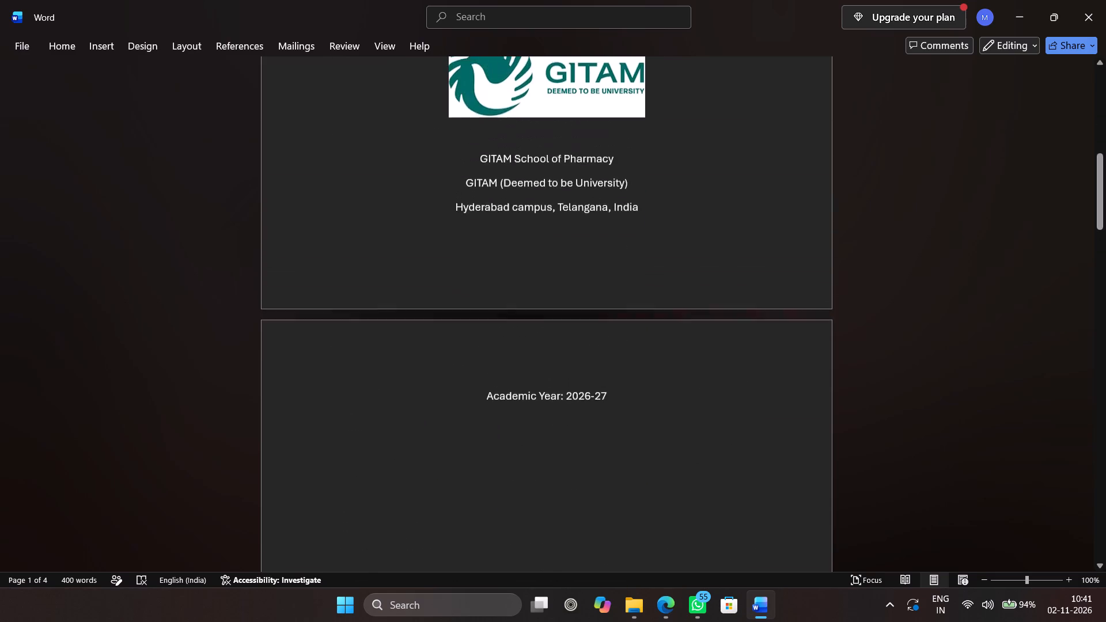
scroll(517, 230, "up", 2)
scroll(517, 230, "down", 1)
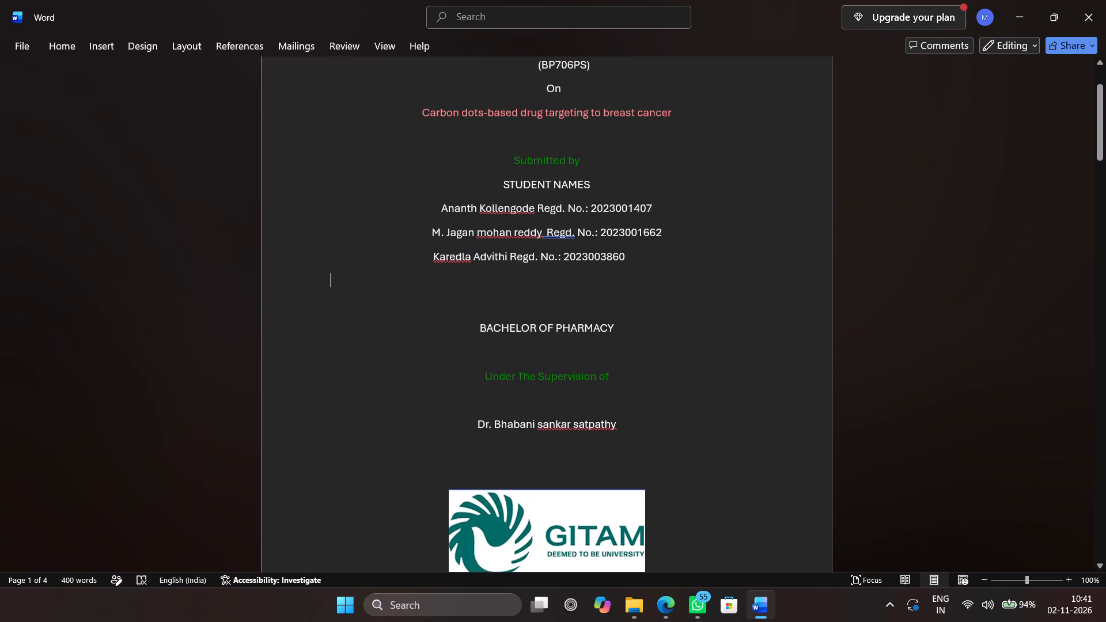
scroll(517, 230, "down", 1)
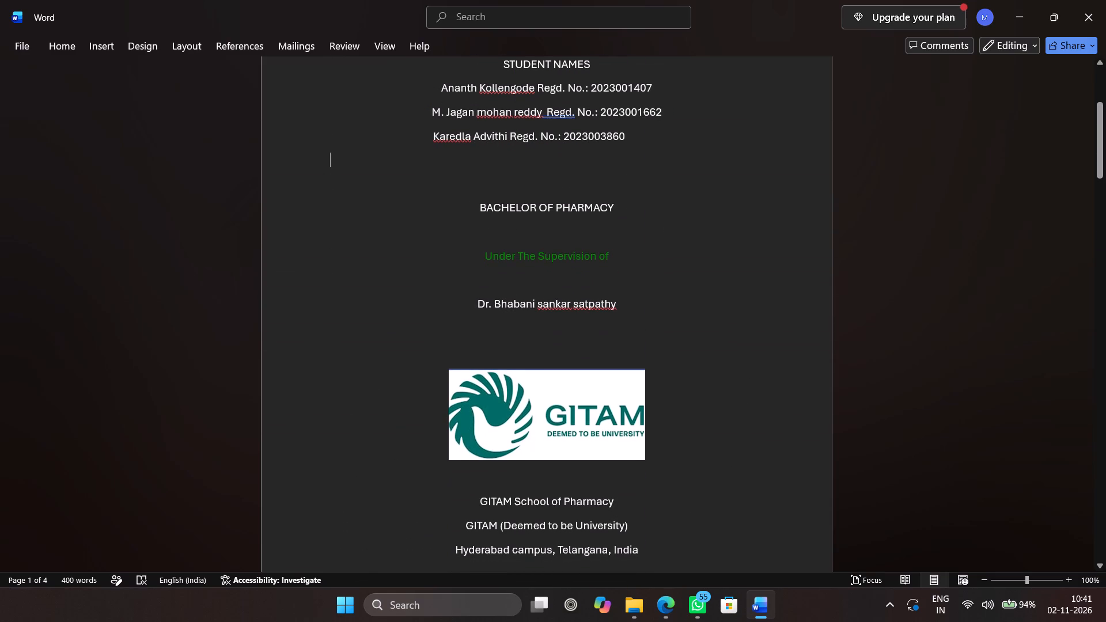
left_click(621, 306)
key("BackSpace")
key("BackSpace")
key("BackSpace")
key("BackSpace")
key("BackSpace")
key("BackSpace")
key("BackSpace")
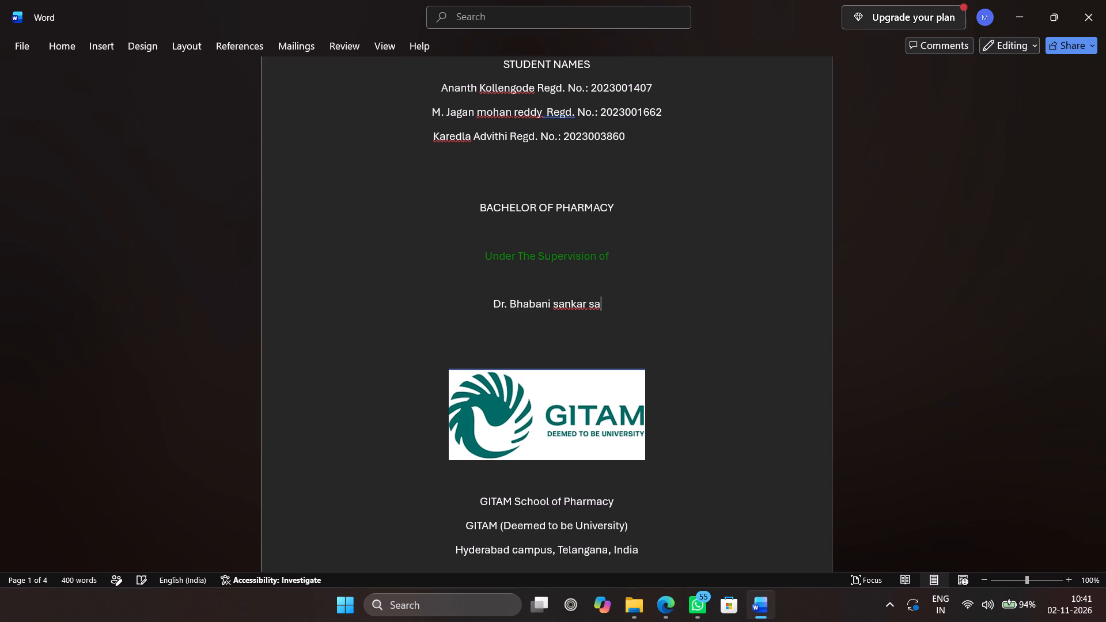
key("BackSpace")
key("BackSpace")
key("BackSpace")
key("BackSpace")
key("BackSpace")
key("BackSpace")
key("BackSpace")
key("BackSpace")
key("BackSpace")
key("BackSpace")
key("BackSpace")
key("BackSpace")
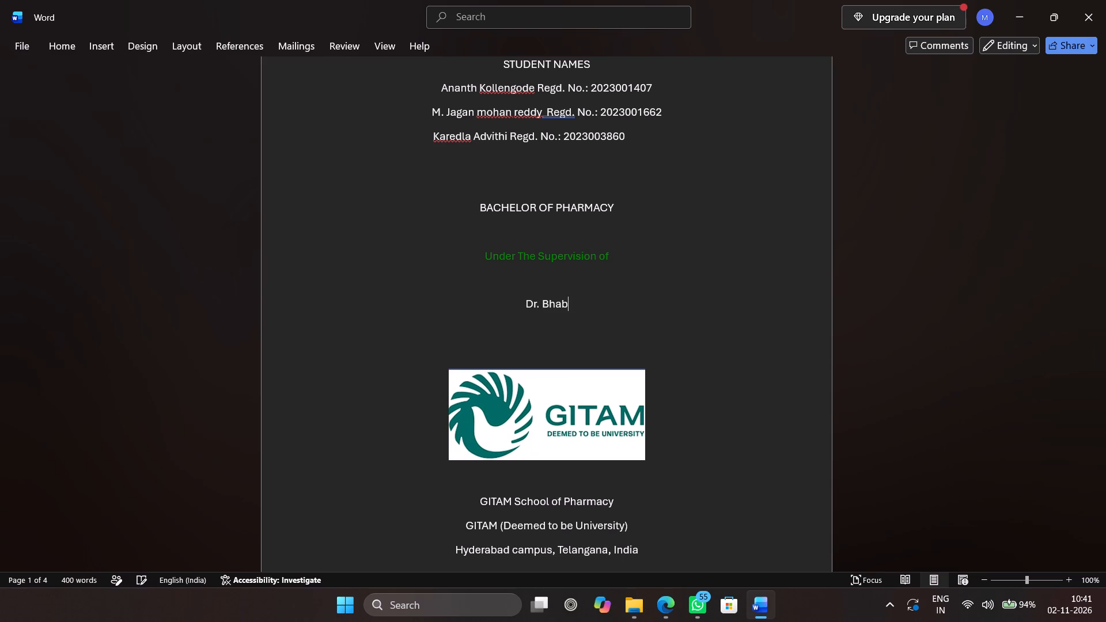
key("BackSpace")
key("BackSpace")
key("BackSpace")
key("BackSpace")
Enter the new supervisor's name after "Dr." beneath "Under The Supervision of" on the cover page.
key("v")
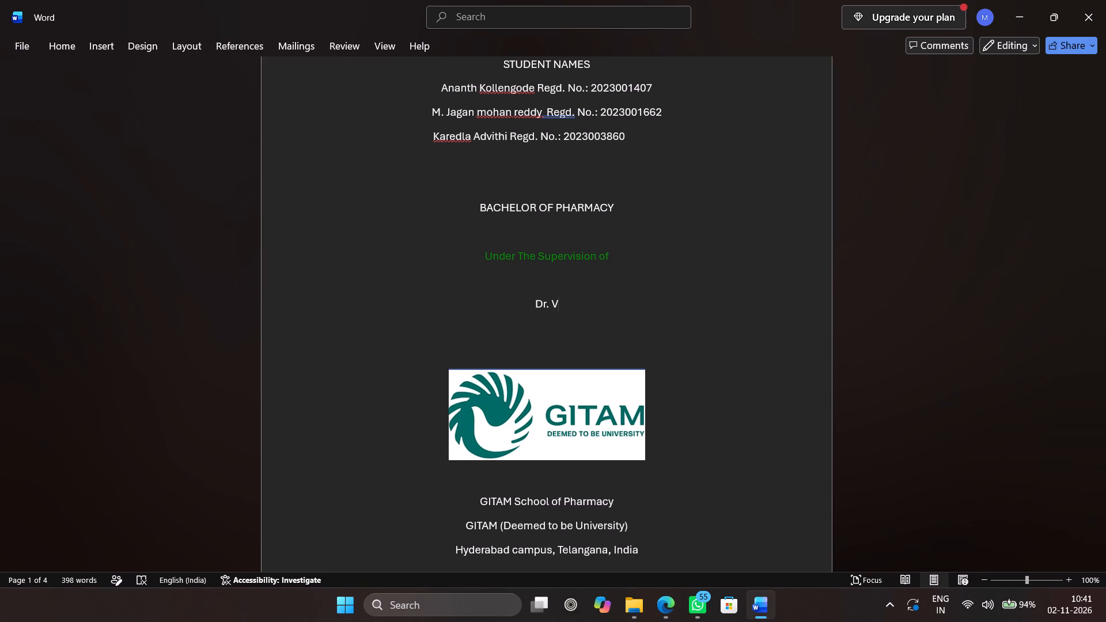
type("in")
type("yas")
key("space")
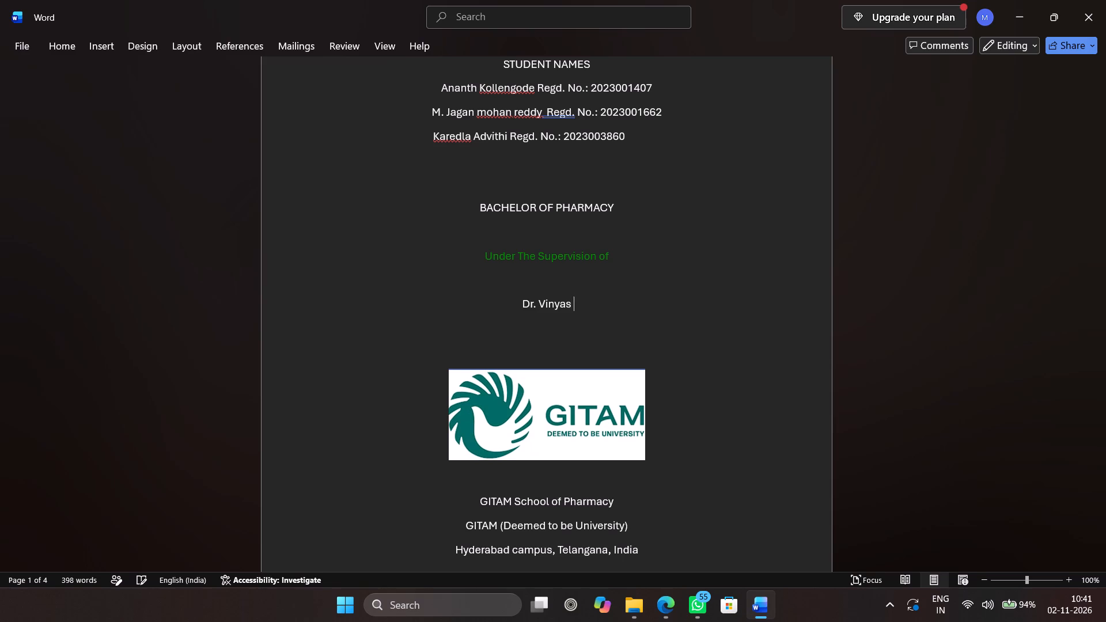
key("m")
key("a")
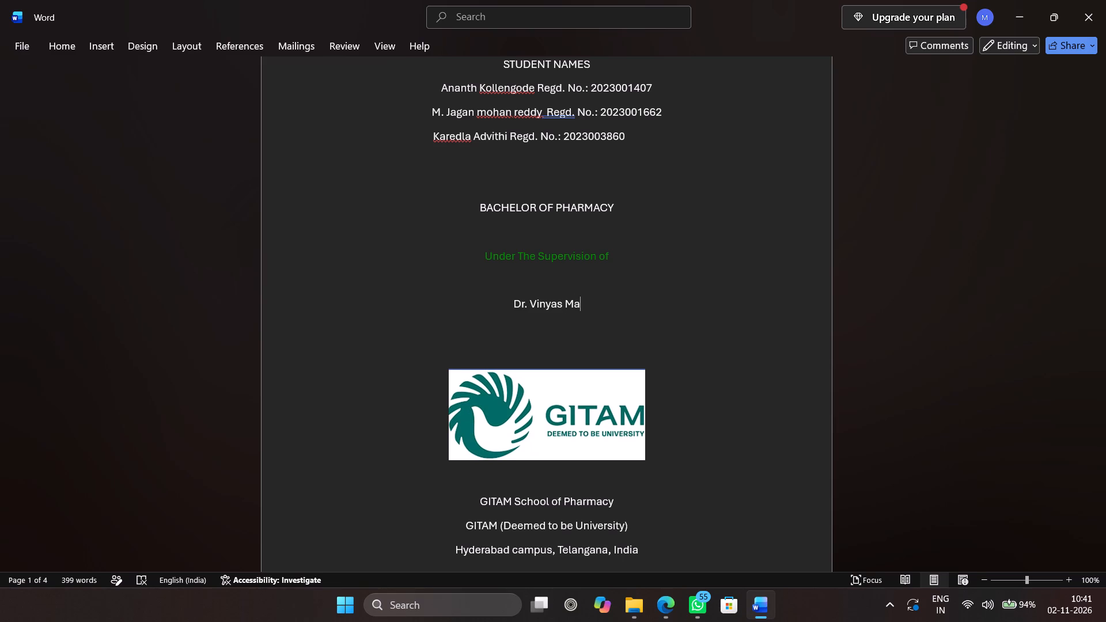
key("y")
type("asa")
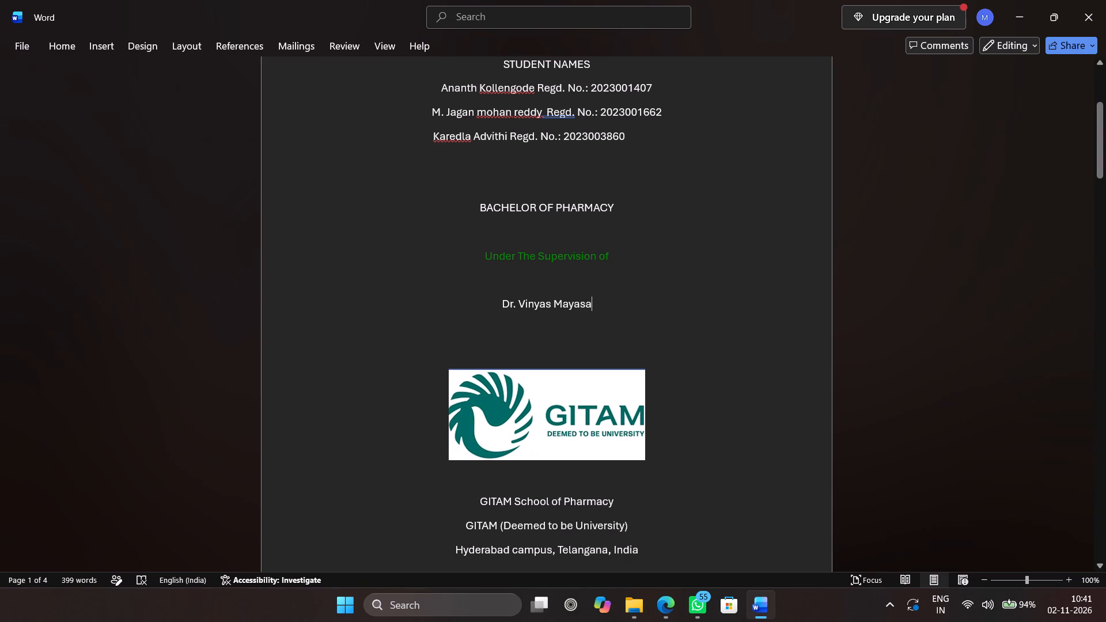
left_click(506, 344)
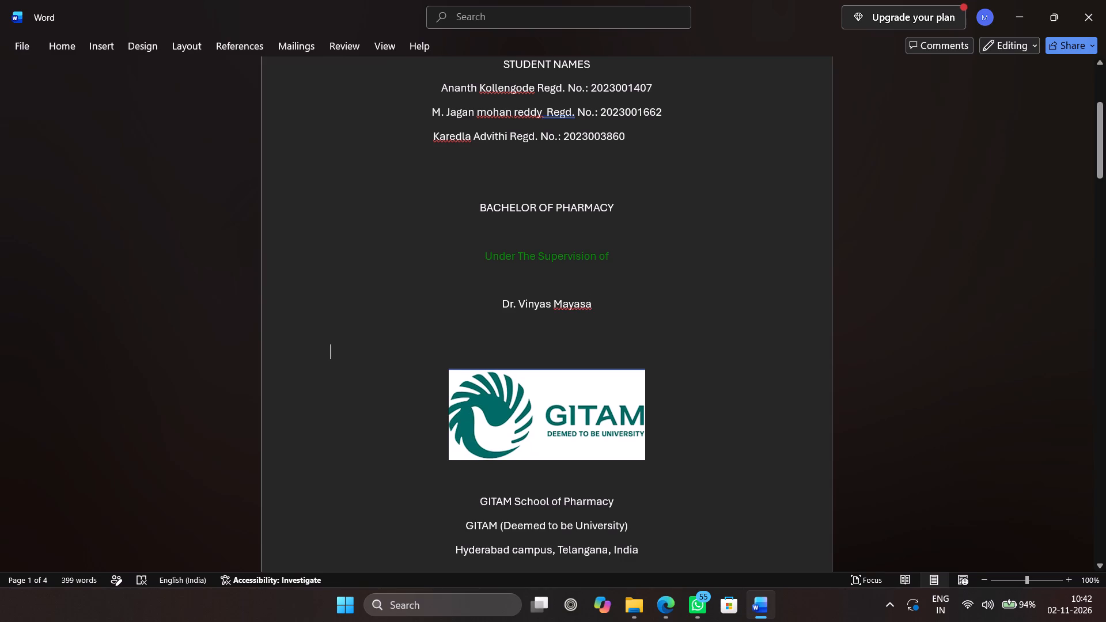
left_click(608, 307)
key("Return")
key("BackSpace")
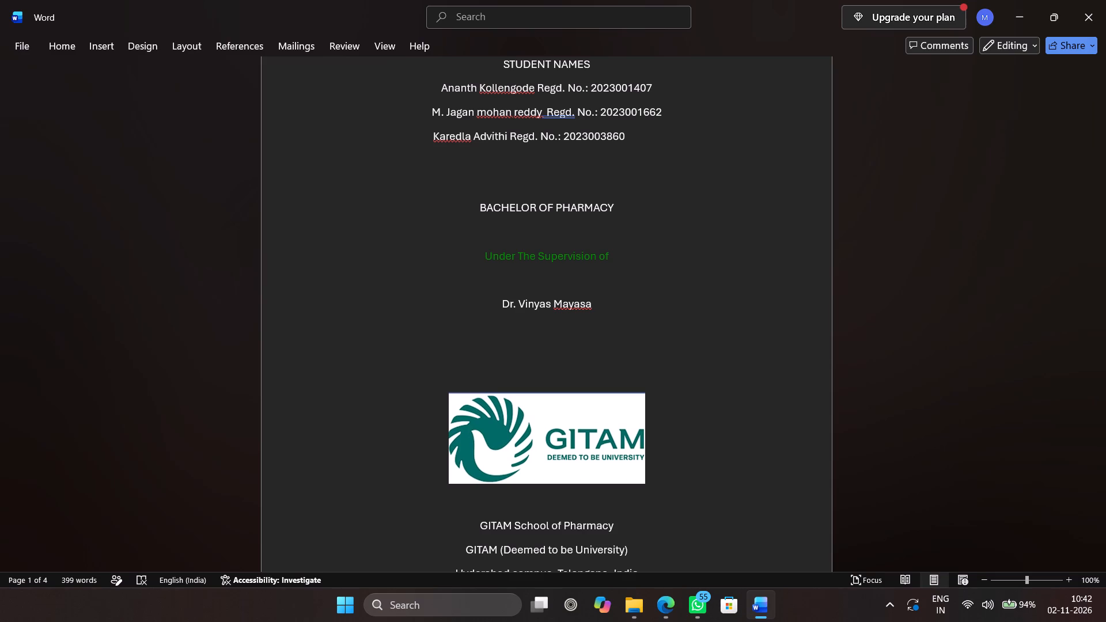
Delete the last digit of the year range in the "Academic Year" line below the university address.
scroll(608, 307, "down", 3)
scroll(608, 307, "up", 1)
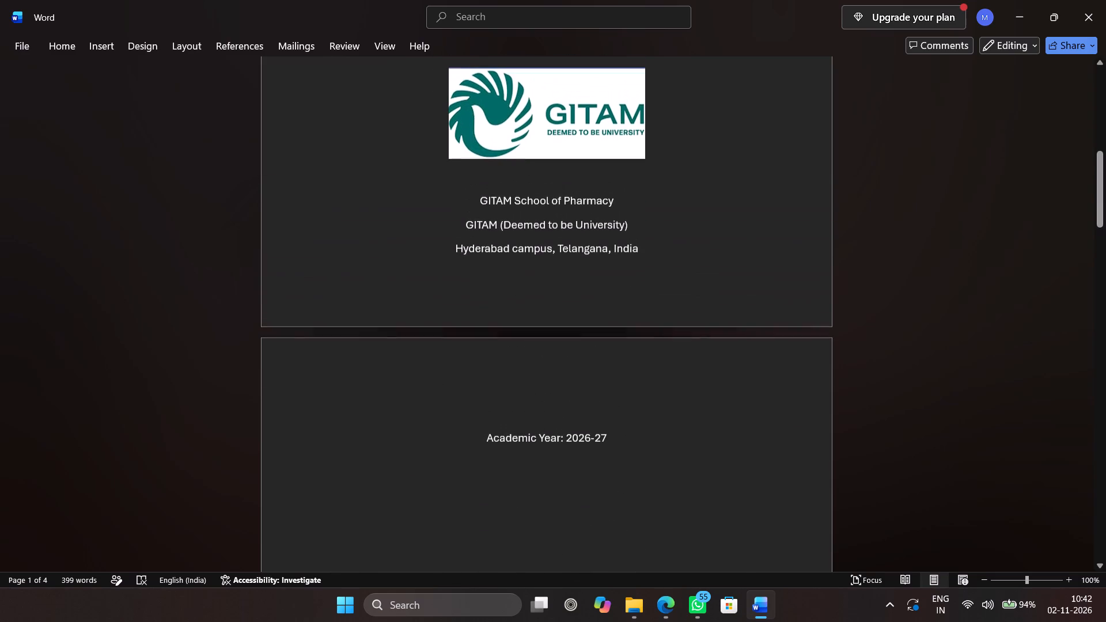
left_click(649, 435)
key("BackSpace")
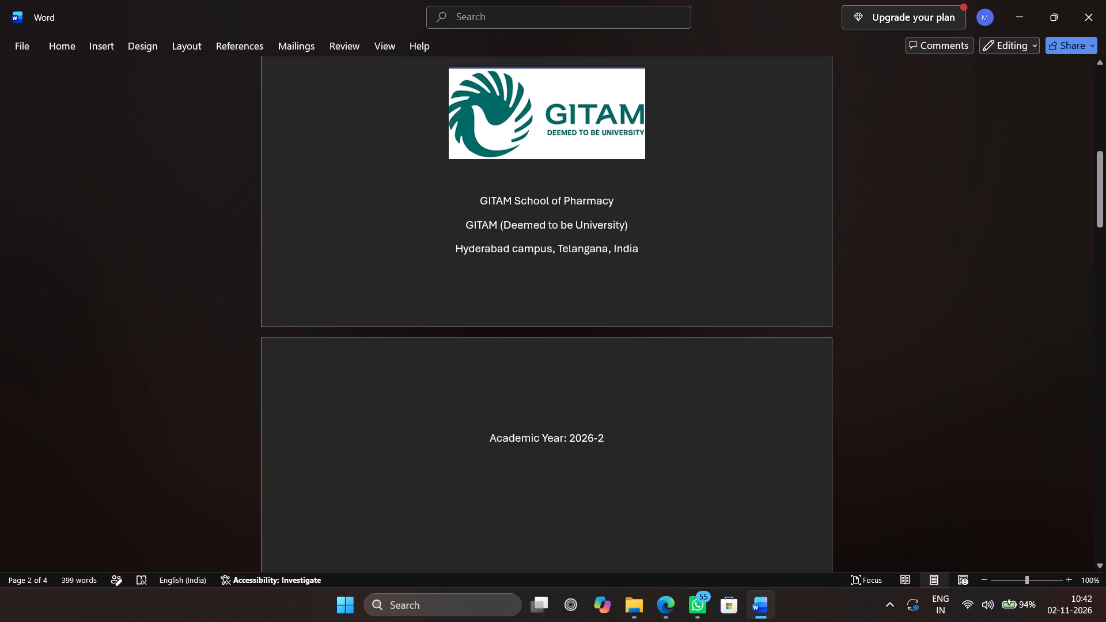
Remove the blank lines before and after "Under The Supervision of", plus one blank line above the GITAM logo.
scroll(680, 279, "up", 1)
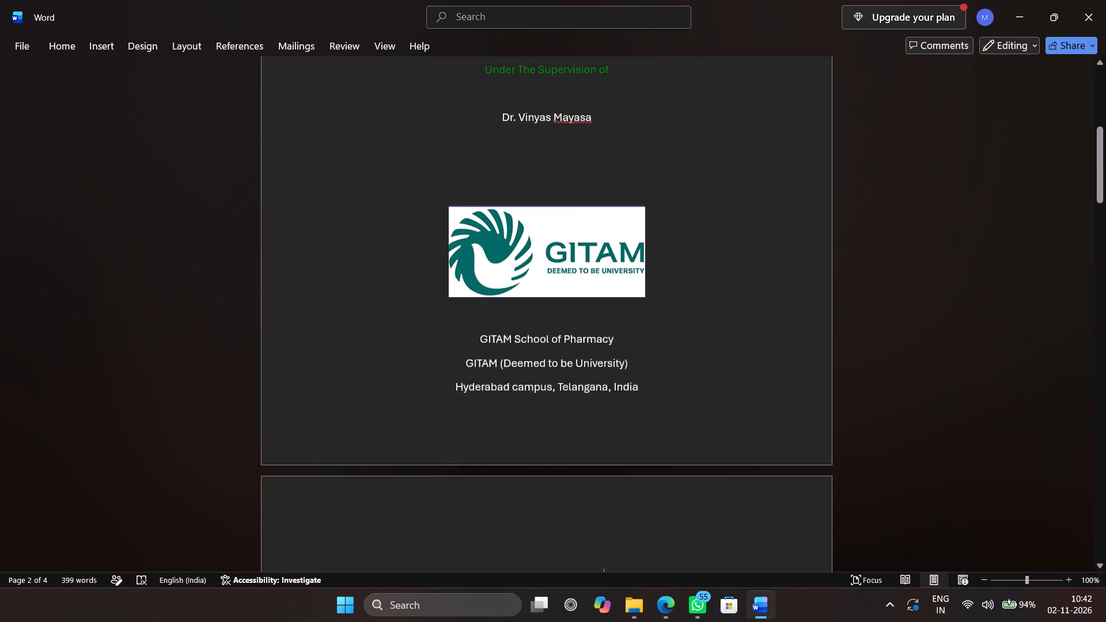
scroll(680, 279, "up", 1)
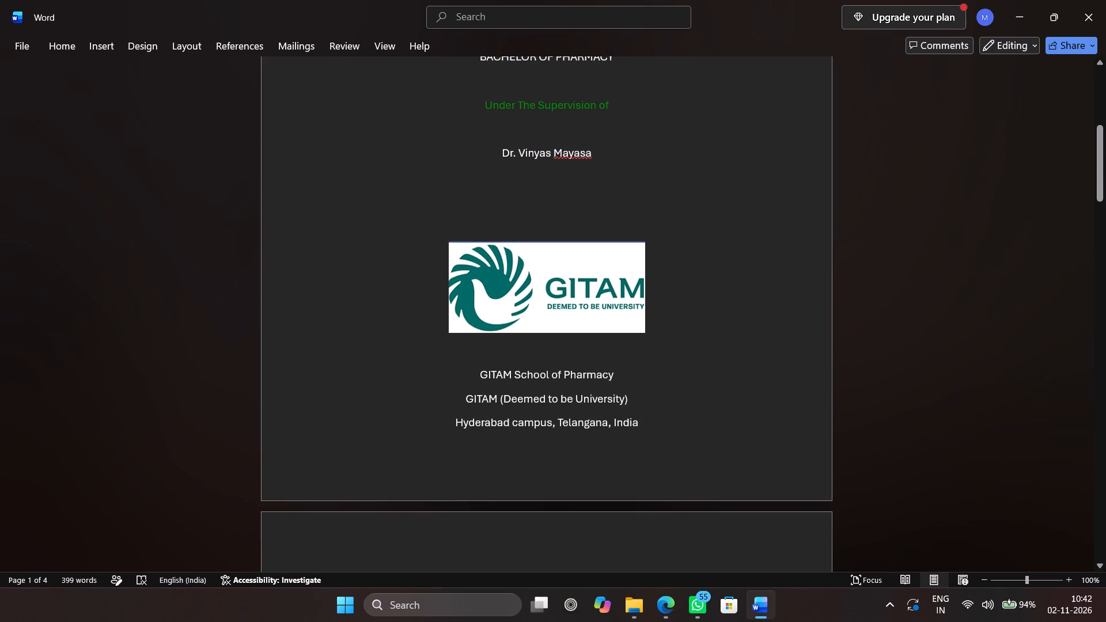
left_click(493, 83)
key("BackSpace")
scroll(493, 83, "up", 1)
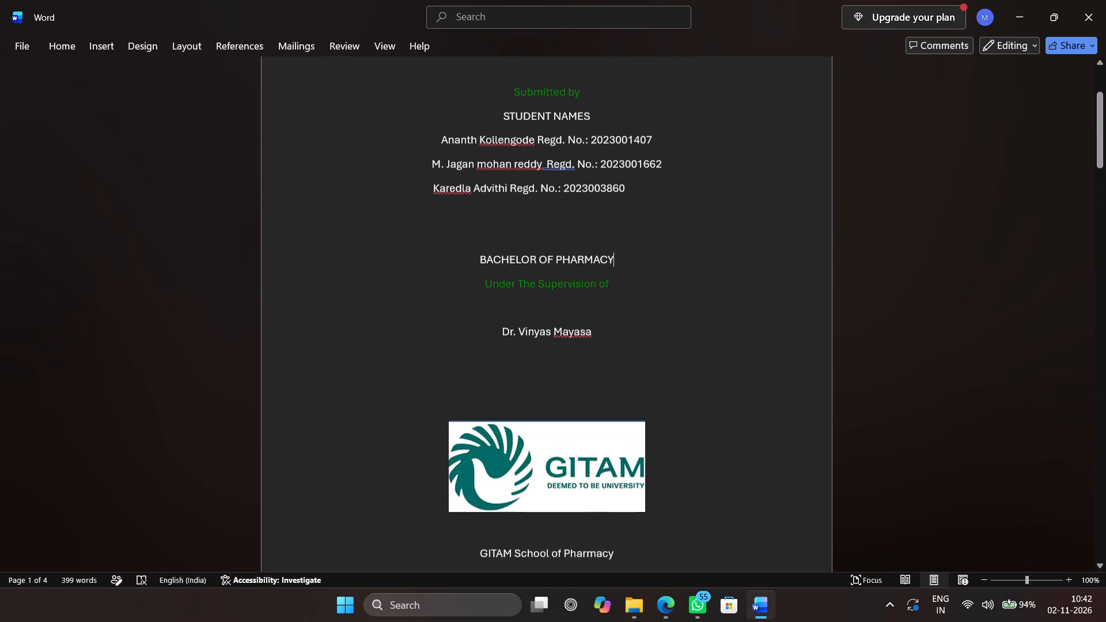
scroll(493, 83, "up", 1)
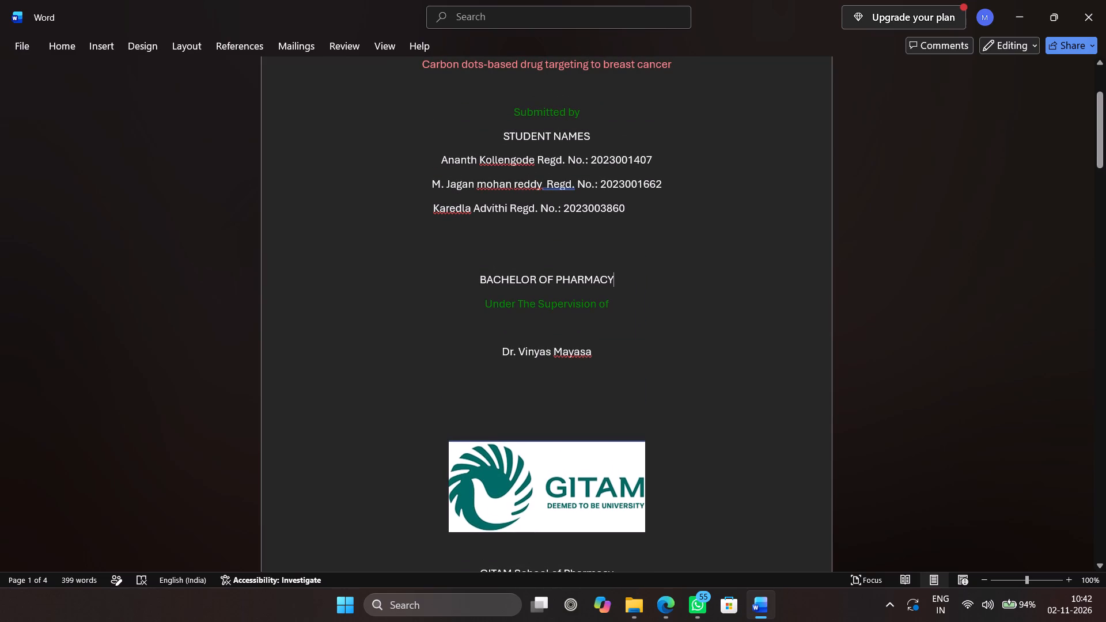
left_click(500, 332)
key("BackSpace")
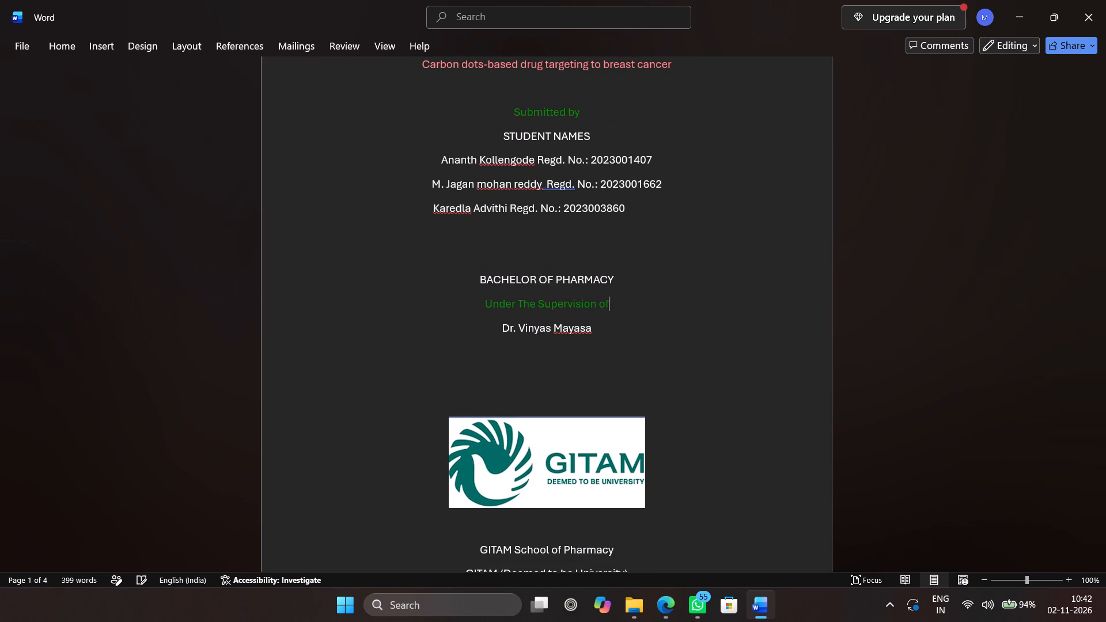
left_click(423, 381)
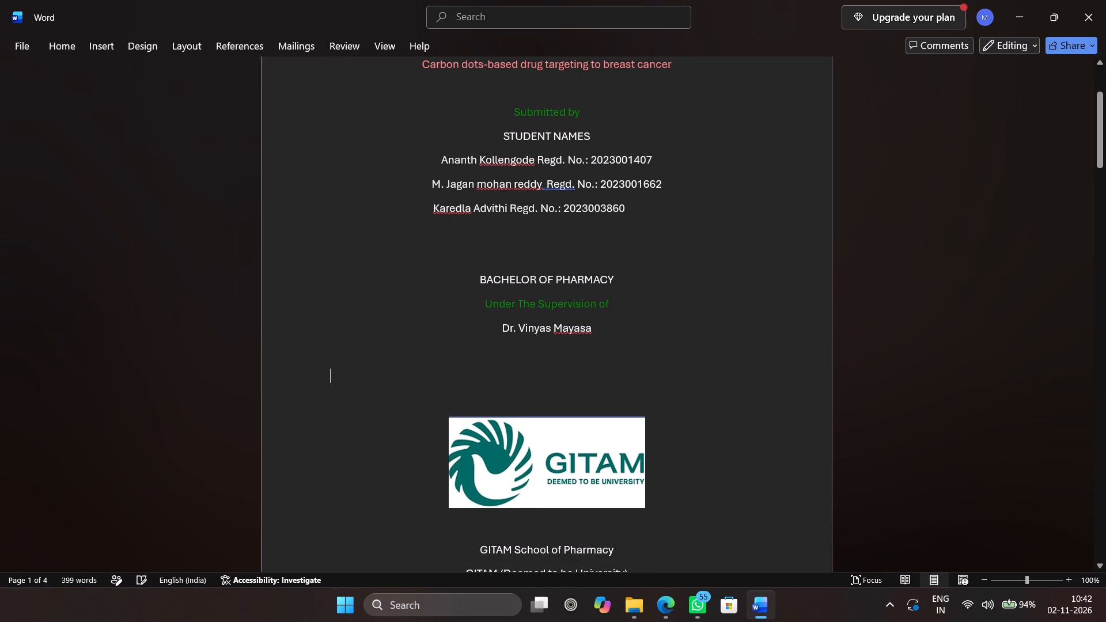
key("BackSpace")
Complete the academic year beneath the campus line on the cover page so it reads 2026-2027.
scroll(423, 381, "down", 2)
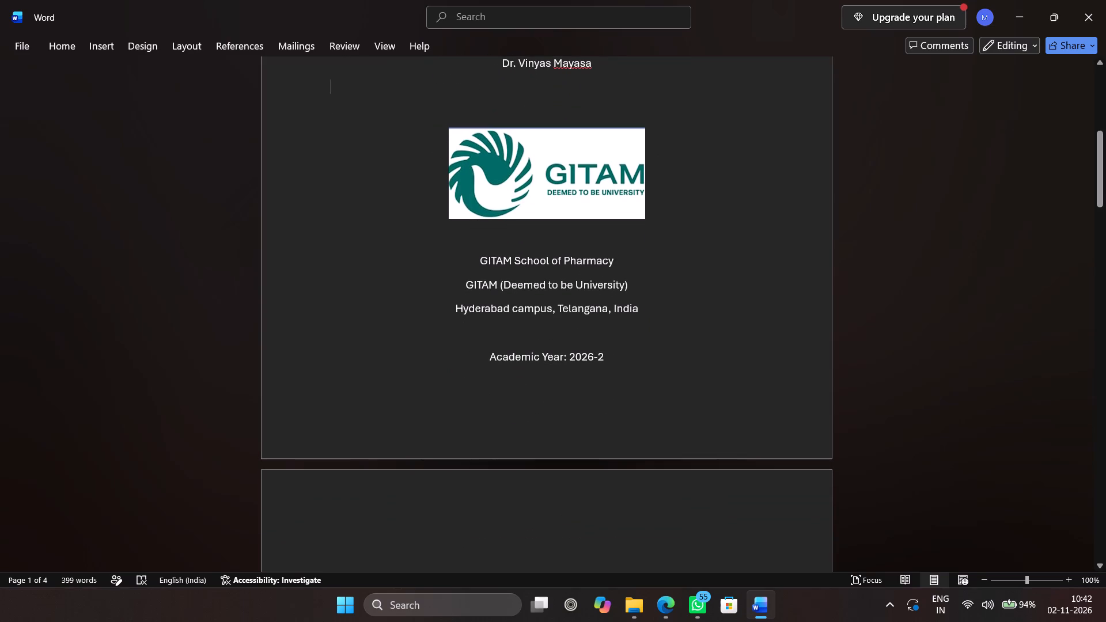
left_click(607, 356)
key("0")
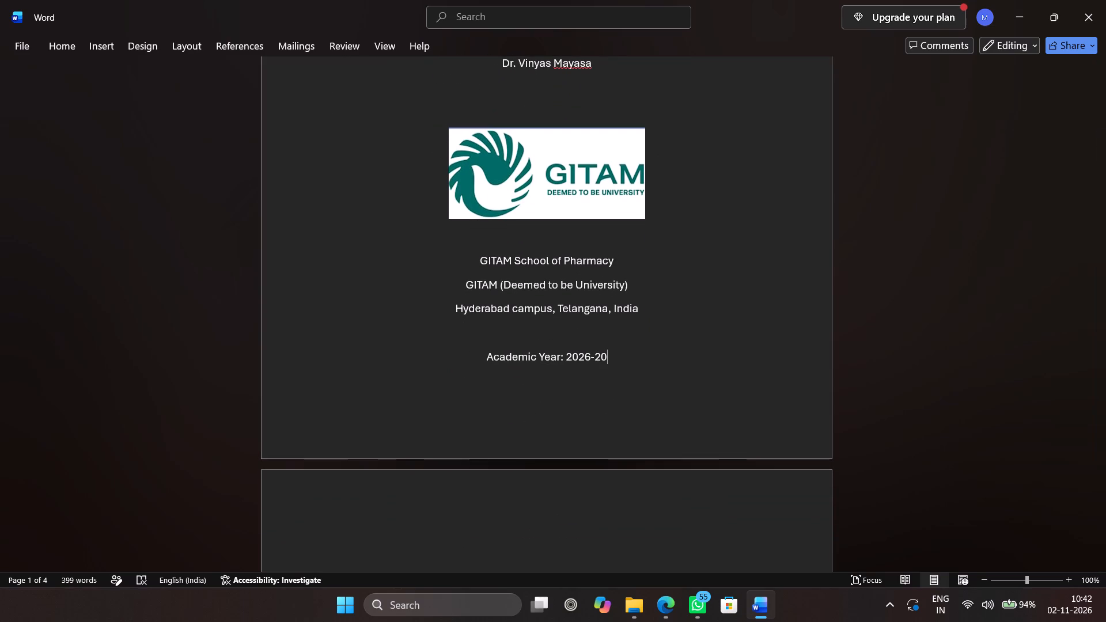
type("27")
Copy the supervisor's name, including the period after "Dr", from beneath "Under The Supervision of" on the cover page.
scroll(704, 396, "down", 1)
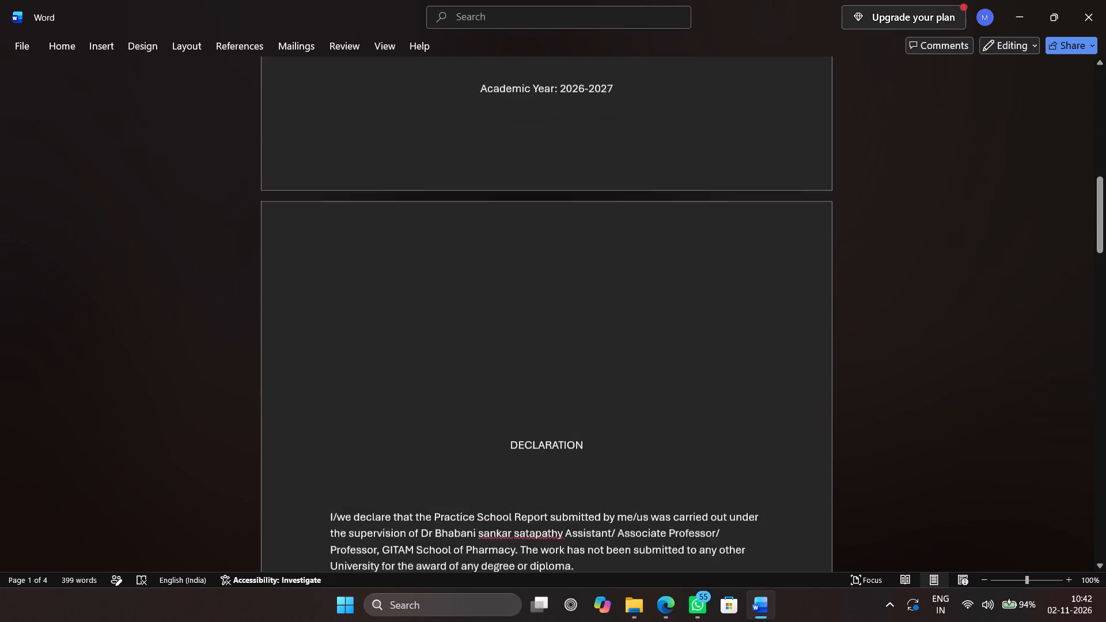
scroll(704, 396, "down", 1)
left_click(630, 242)
scroll(630, 242, "up", 3)
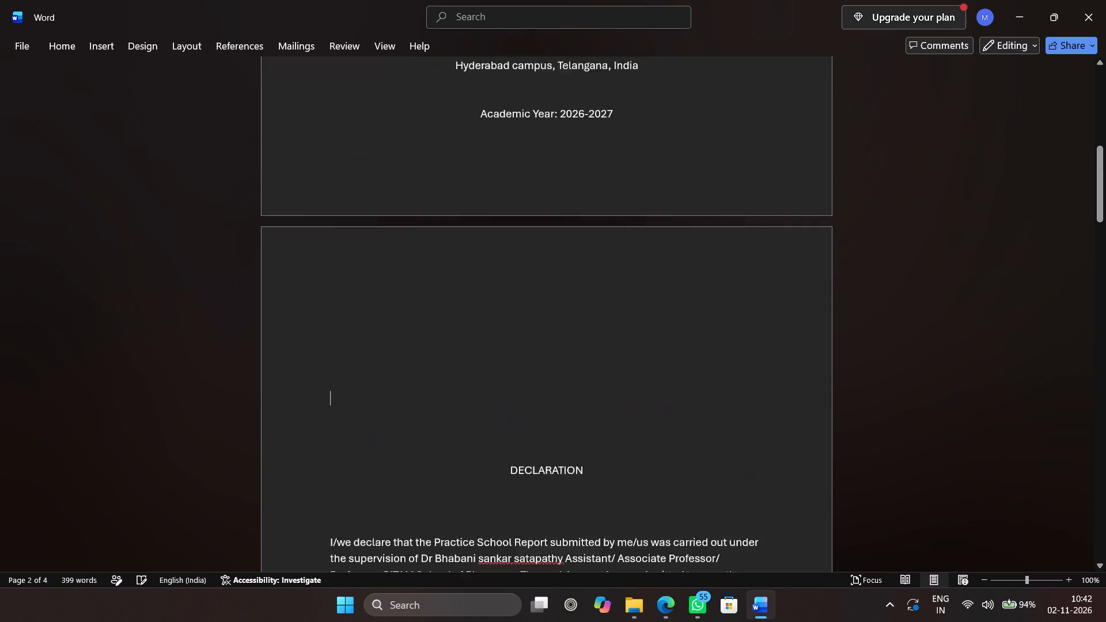
scroll(630, 242, "up", 3)
right_click(630, 242)
left_click_drag(601, 290, 540, 286)
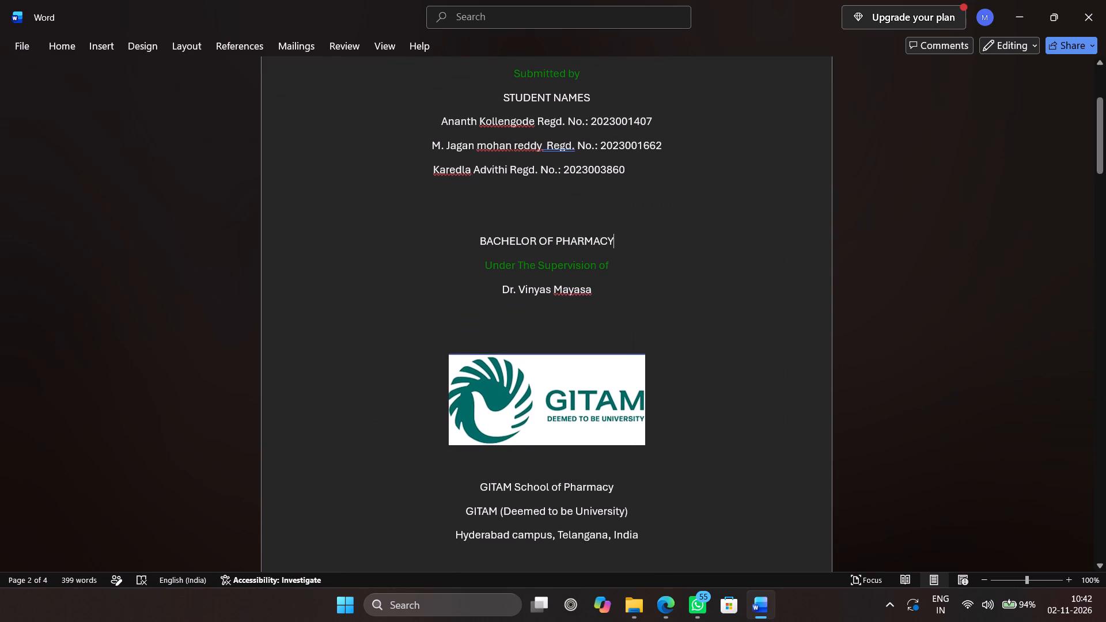
left_click_drag(540, 286, 515, 288)
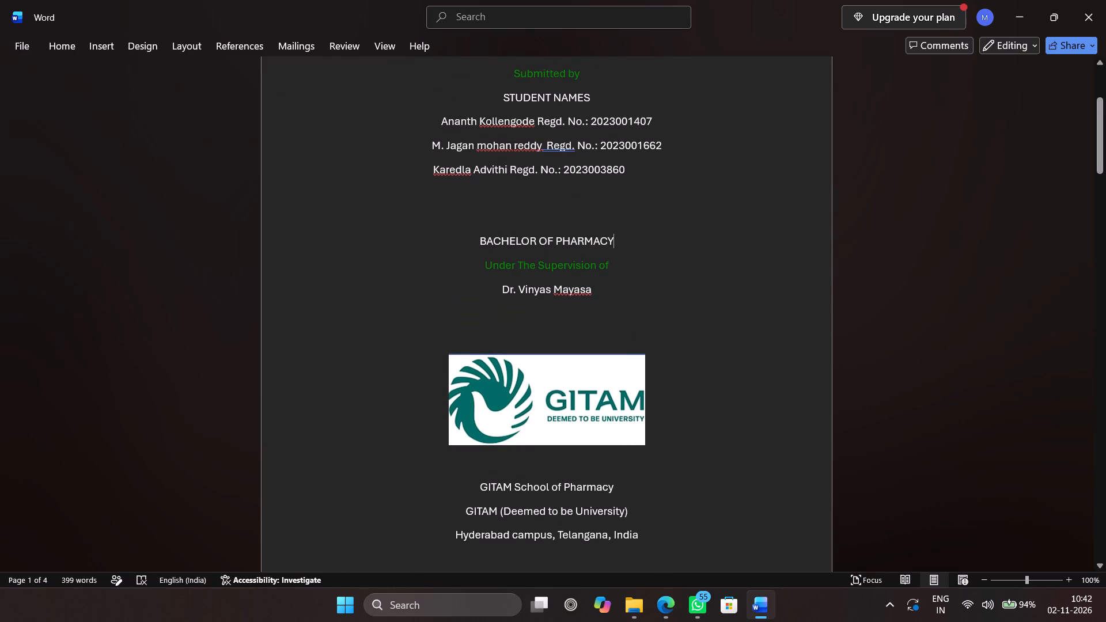
left_click_drag(593, 291, 514, 282)
left_click(514, 282)
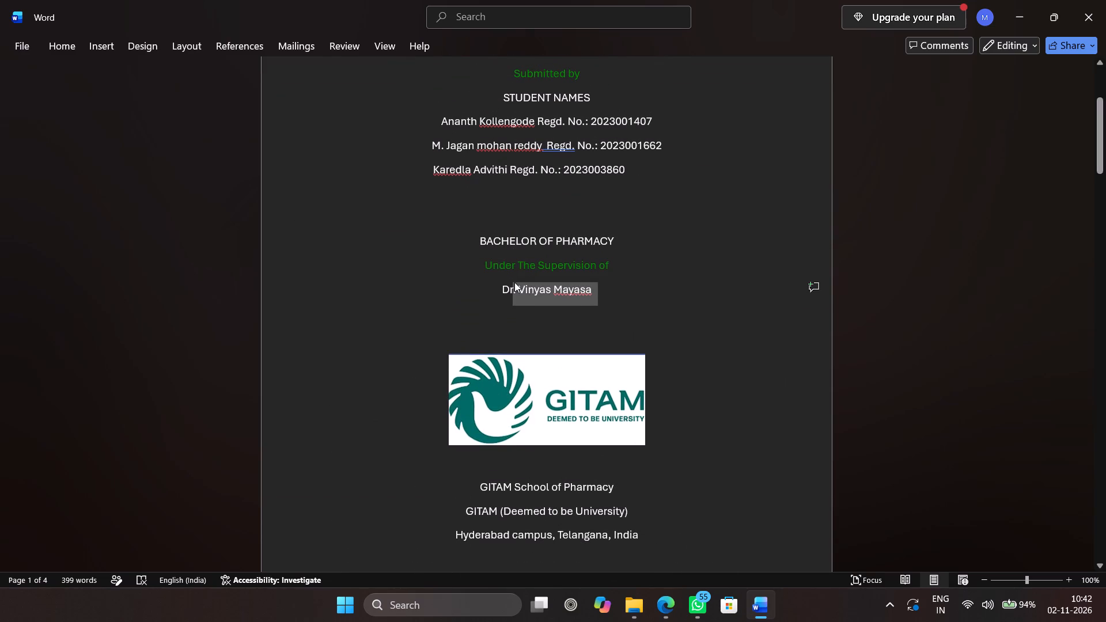
left_click_drag(514, 282, 605, 289)
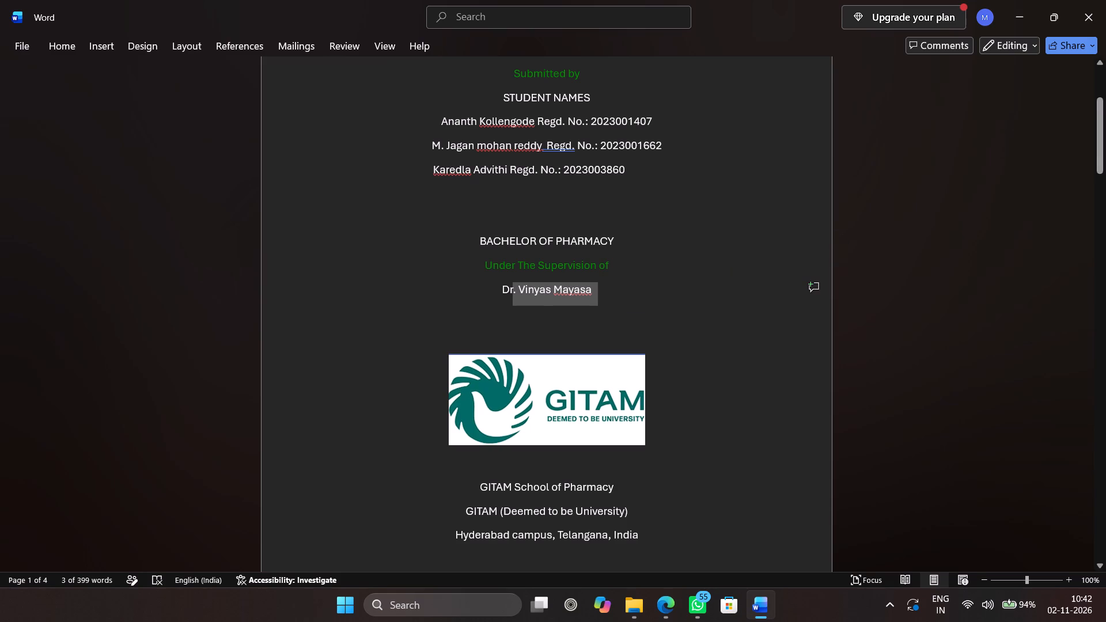
key("ctrl+c")
Replace the supervisor's name after "Dr" in the declaration paragraph with the name copied from the cover page.
scroll(897, 477, "down", 3)
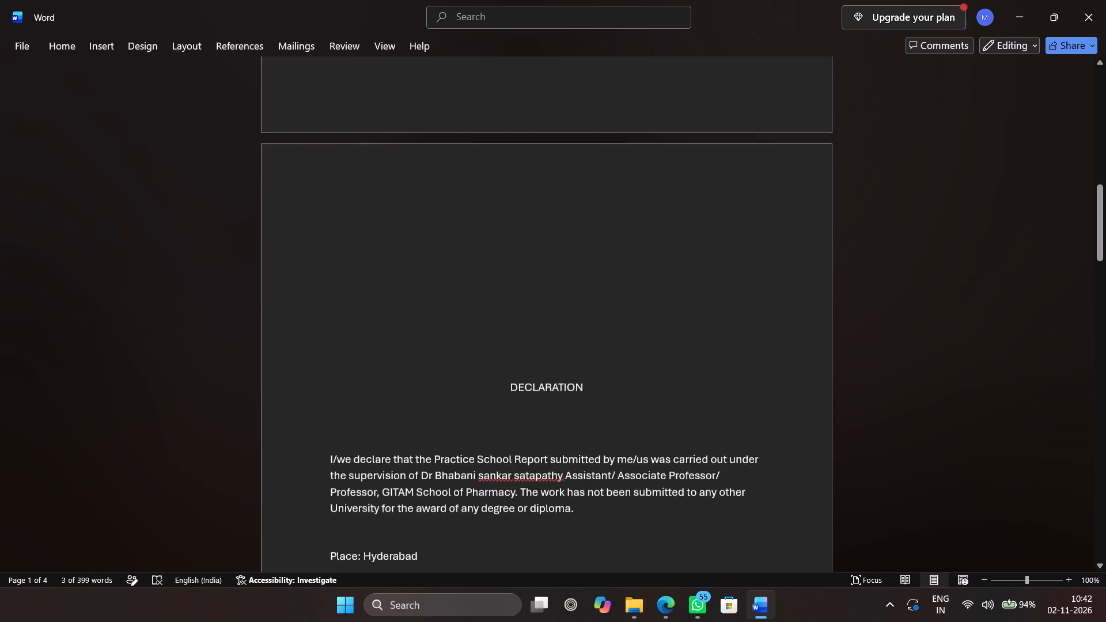
scroll(897, 477, "down", 1)
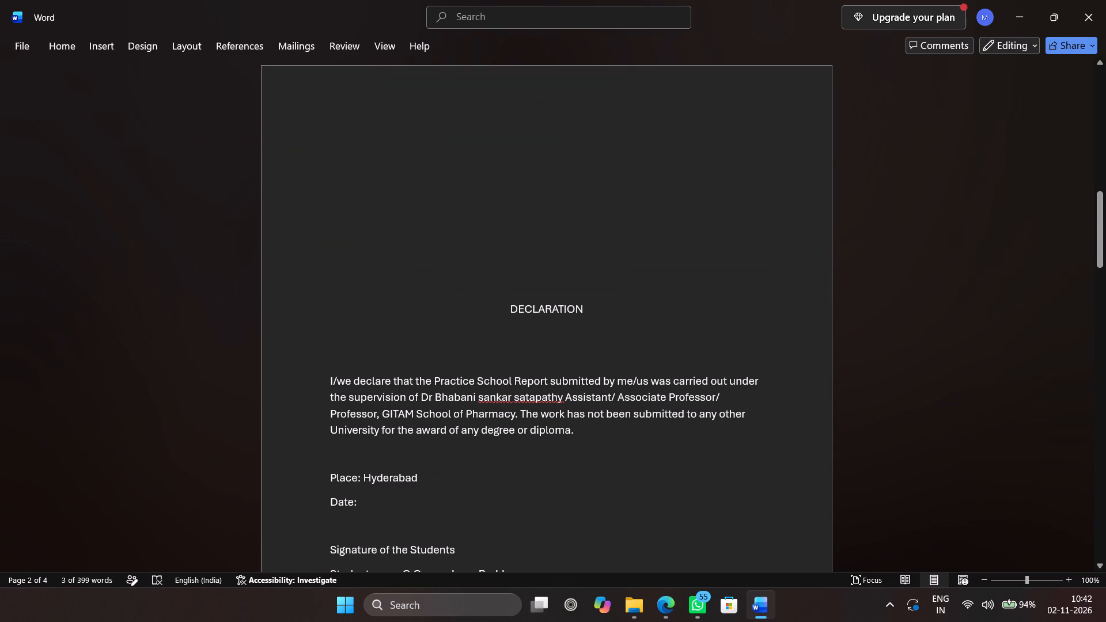
left_click(563, 396)
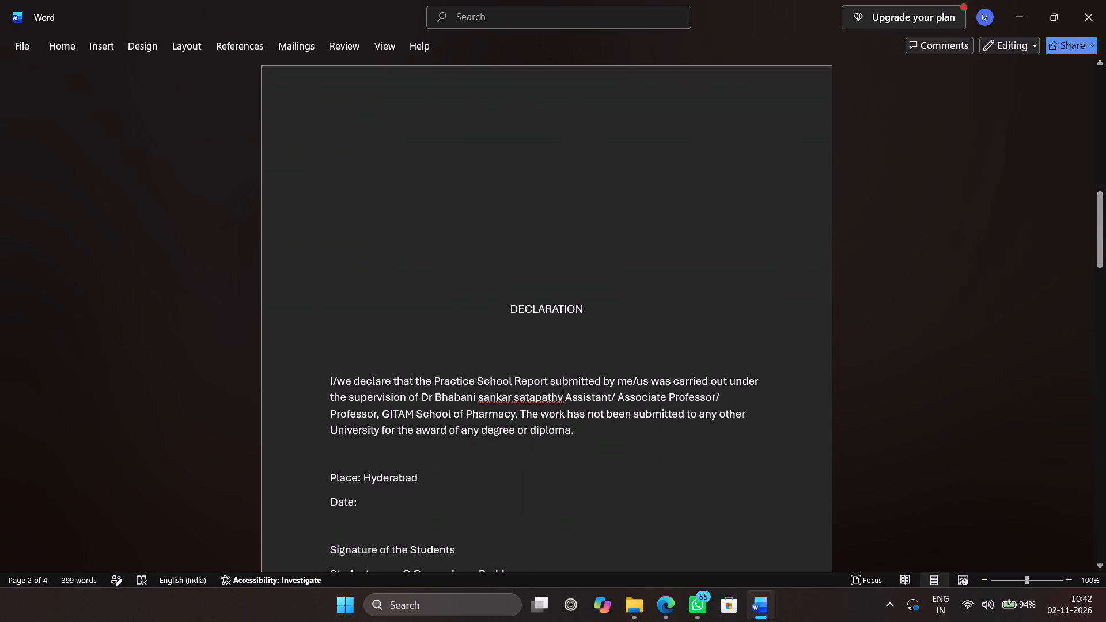
key("BackSpace")
key("BackSpace")
key("BackSpace")
key("BackSpace")
key("BackSpace")
key("BackSpace")
key("BackSpace")
key("BackSpace")
key("BackSpace")
key("BackSpace")
key("BackSpace")
key("BackSpace")
key("BackSpace")
key("BackSpace")
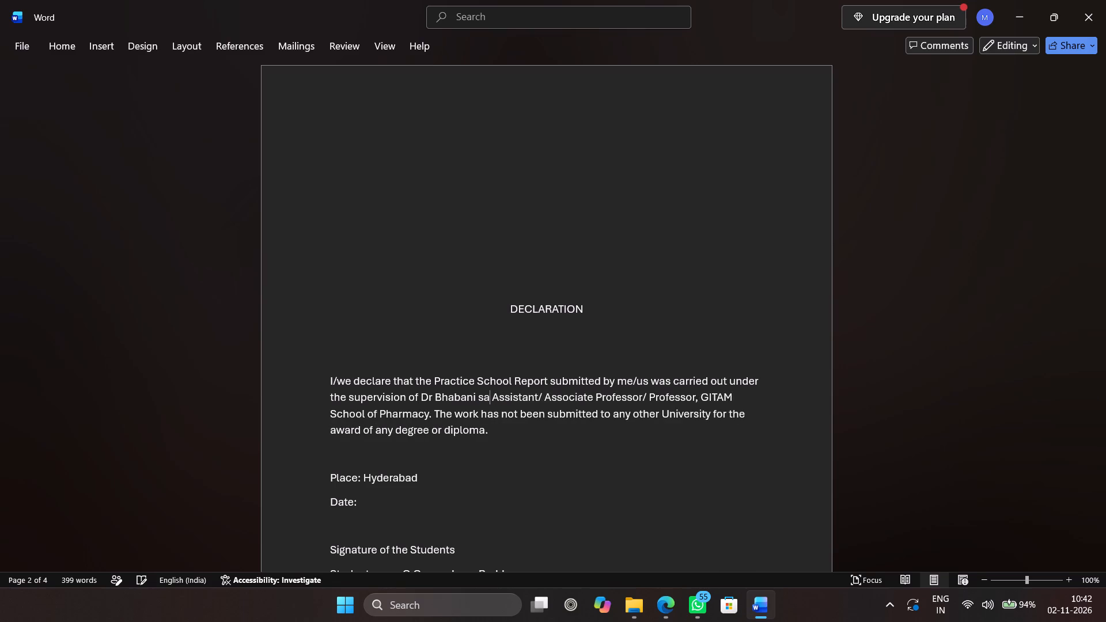
key("BackSpace")
key("BackSpace")
key("BackSpace")
key("BackSpace")
key("BackSpace")
key("BackSpace")
key("BackSpace")
key("BackSpace")
key("BackSpace")
key("BackSpace")
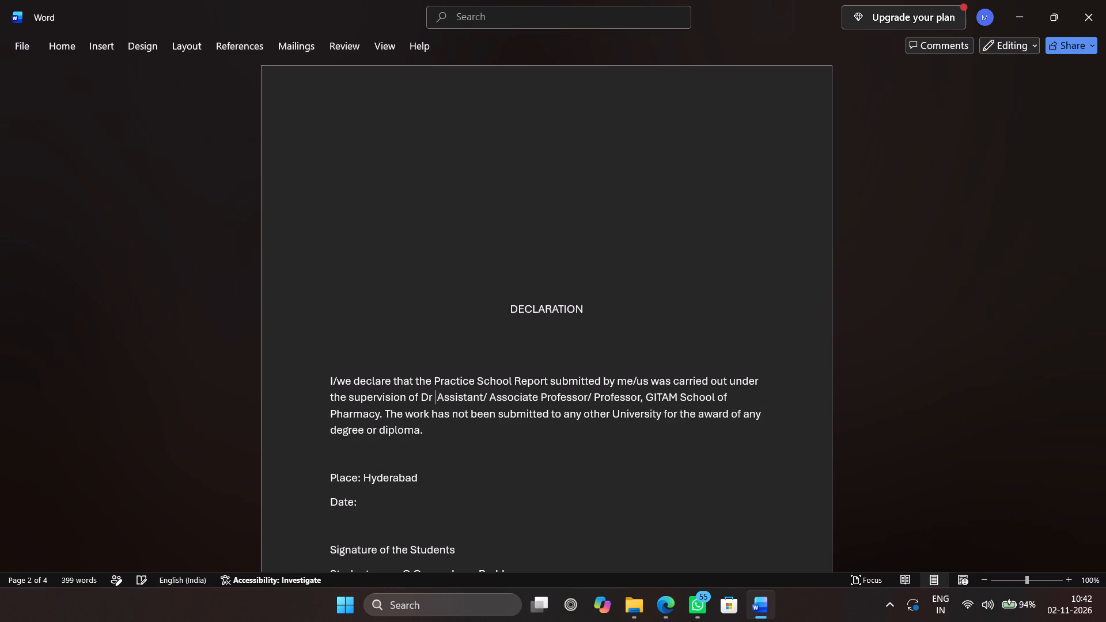
key("ctrl+v")
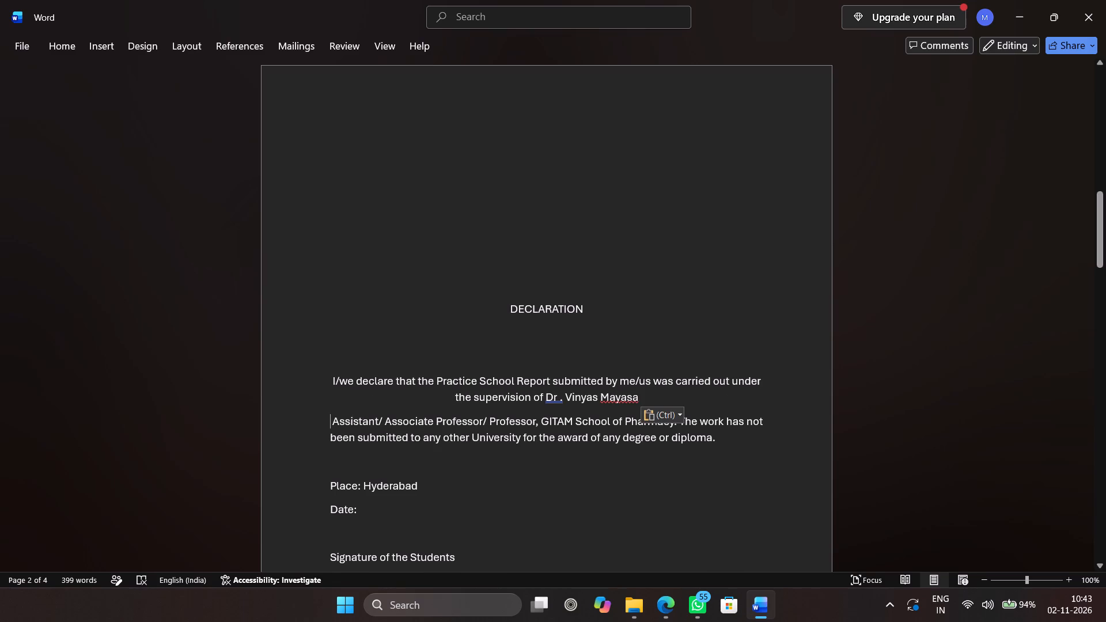
Add two spaces and a period after the pasted supervisor's name in the declaration.
left_click(662, 395)
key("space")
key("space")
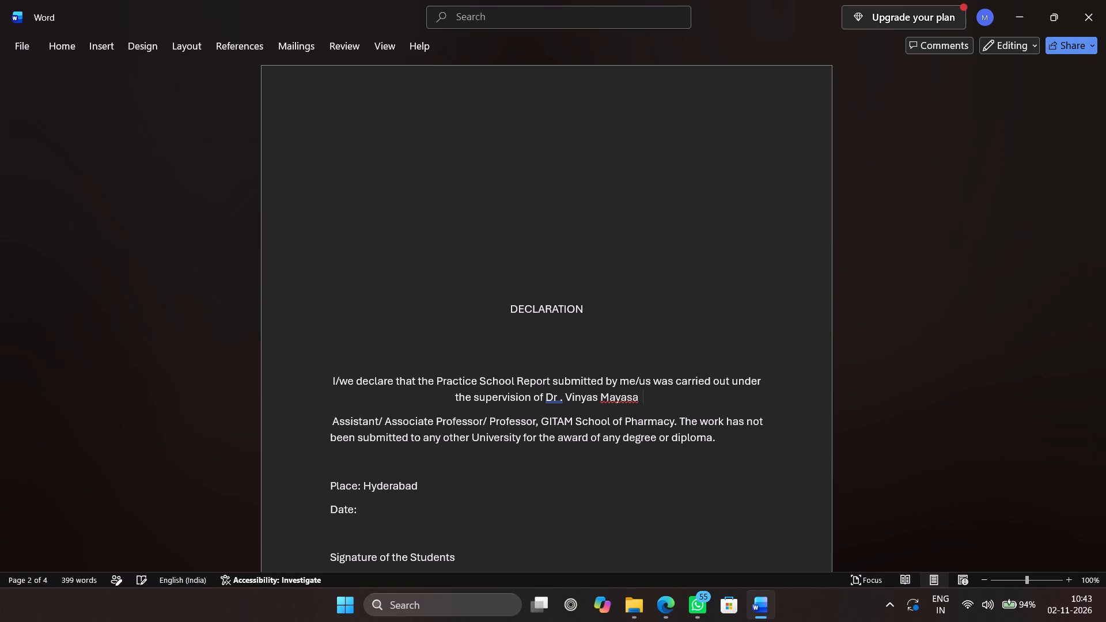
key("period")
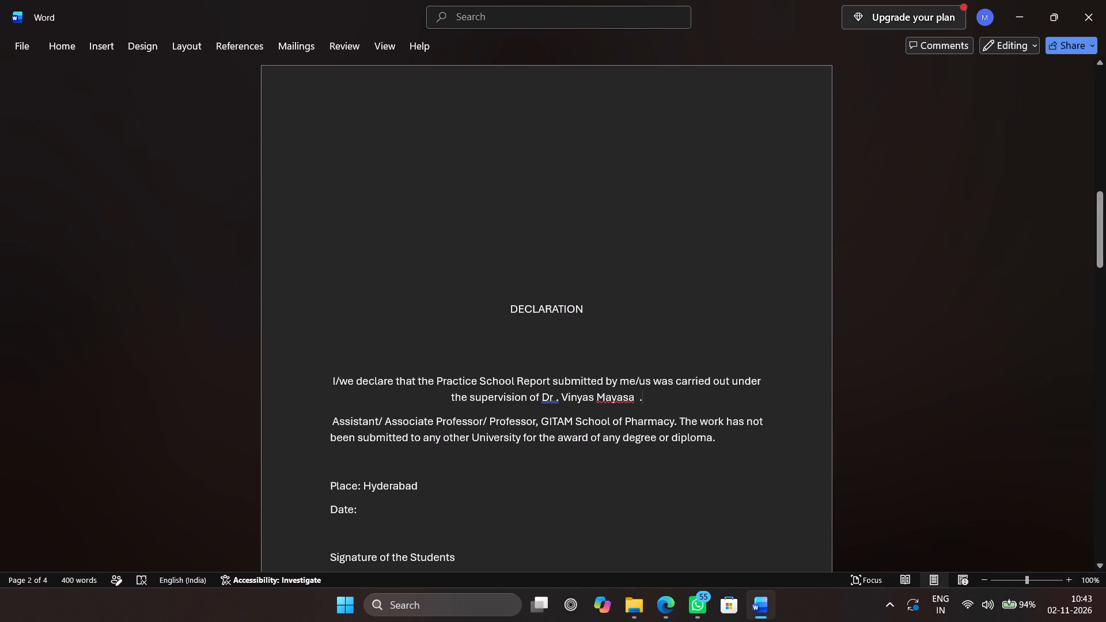
Join the line starting "Assistant/ Associate Professor/ Professor" back onto the declaration text ending with the supervisor's name.
left_click(328, 419)
key("Return")
key("BackSpace")
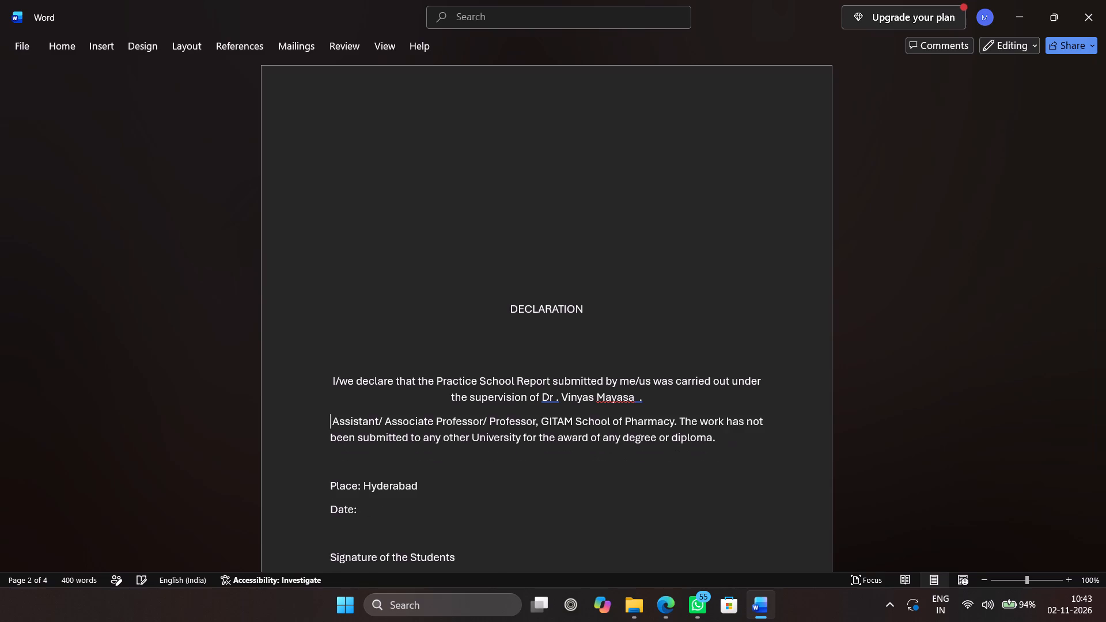
key("BackSpace")
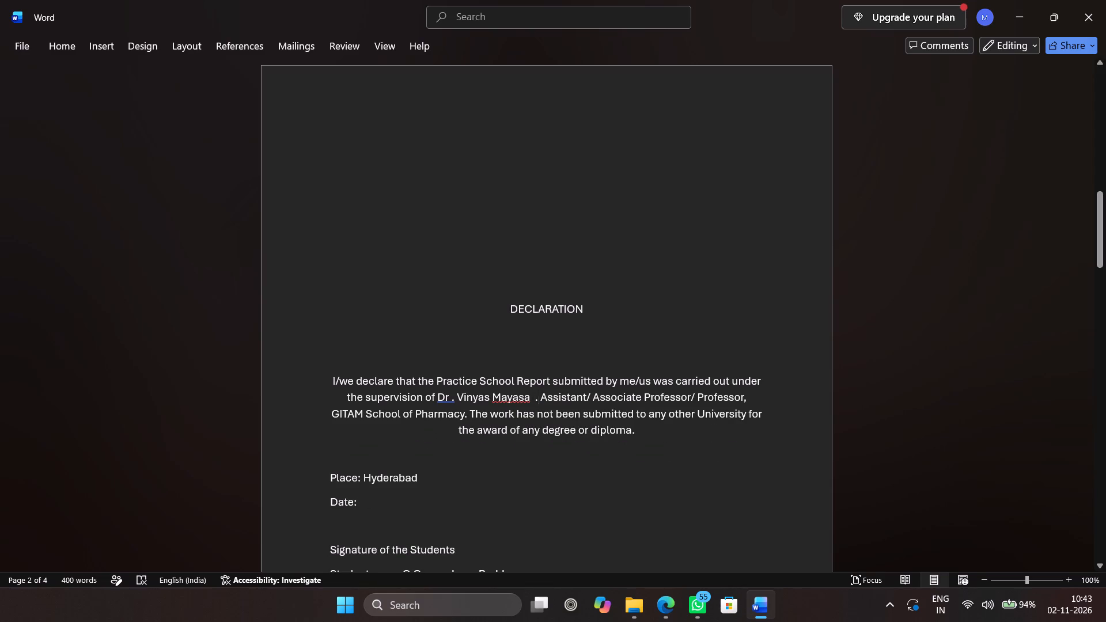
Justify the declaration paragraph on page 2.
left_click(70, 36)
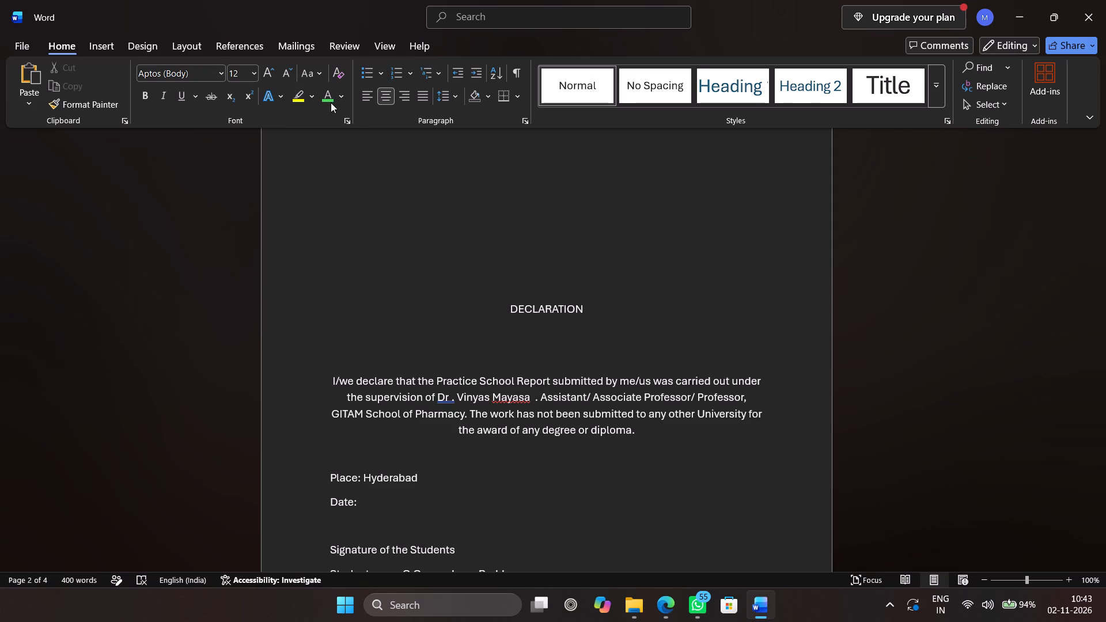
left_click(414, 93)
left_click(426, 99)
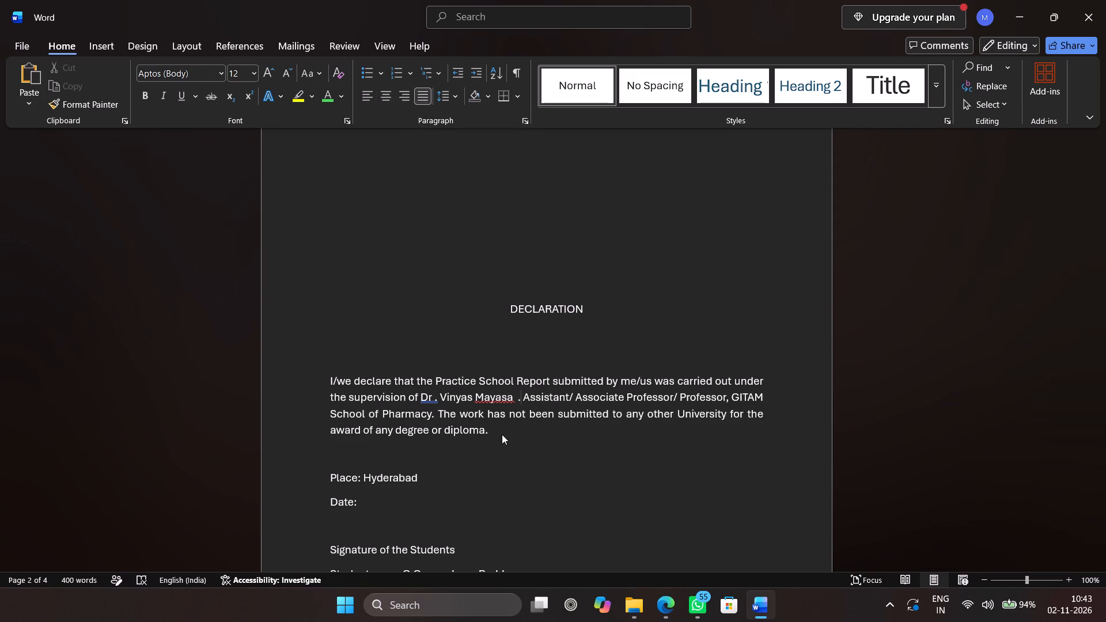
left_click(502, 434)
left_click(499, 434)
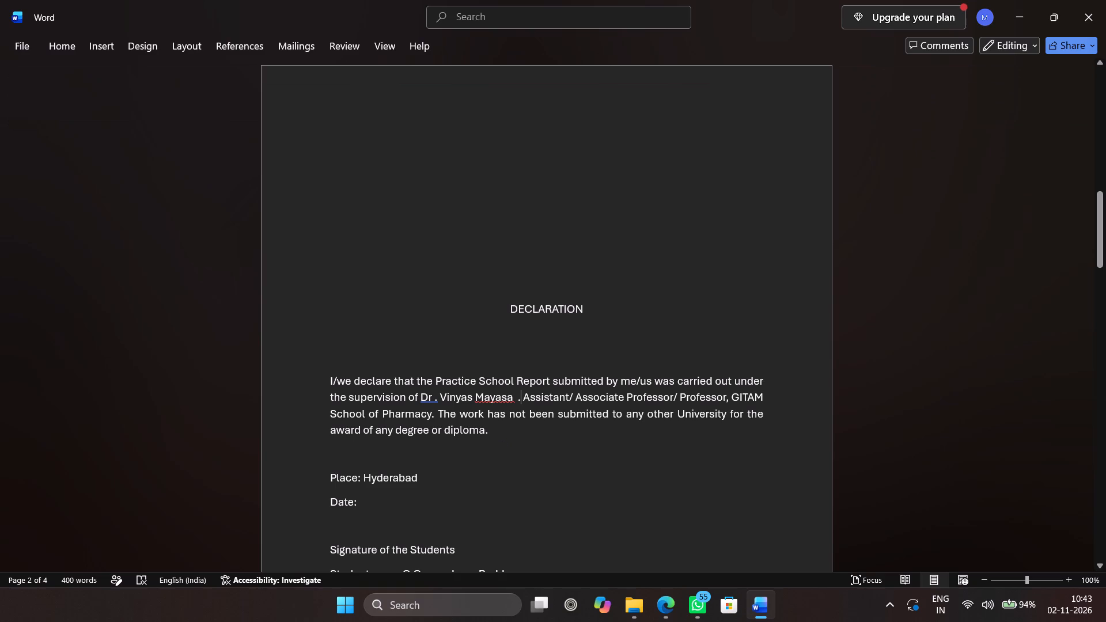
Delete the "Student name" label and the student's name beneath "Signature of the Students" on the declaration page.
scroll(570, 537, "down", 1)
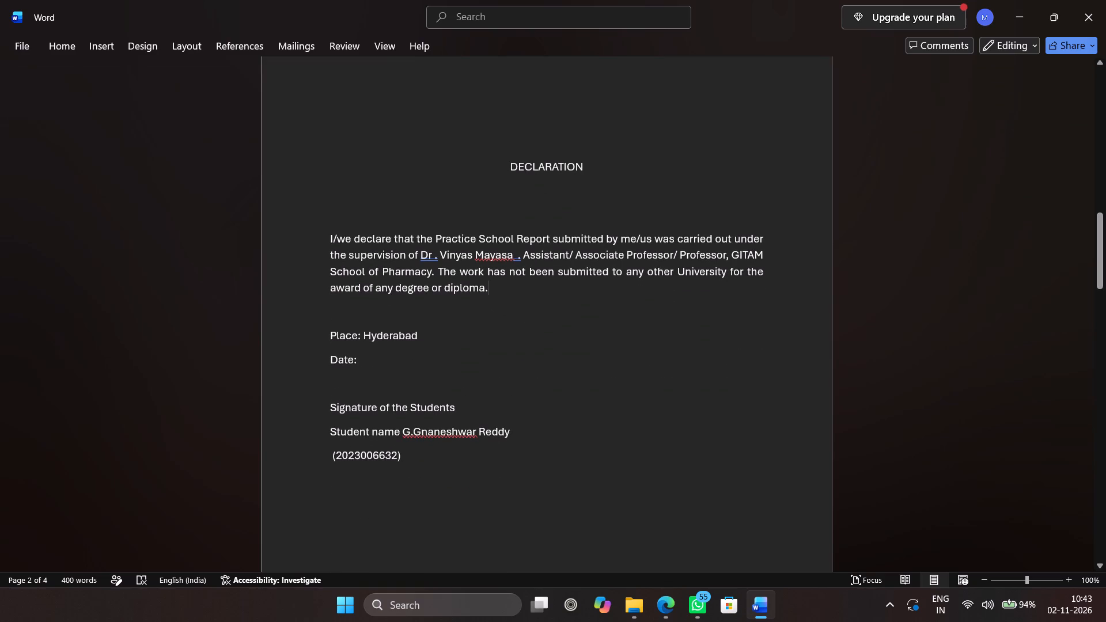
scroll(571, 522, "down", 1)
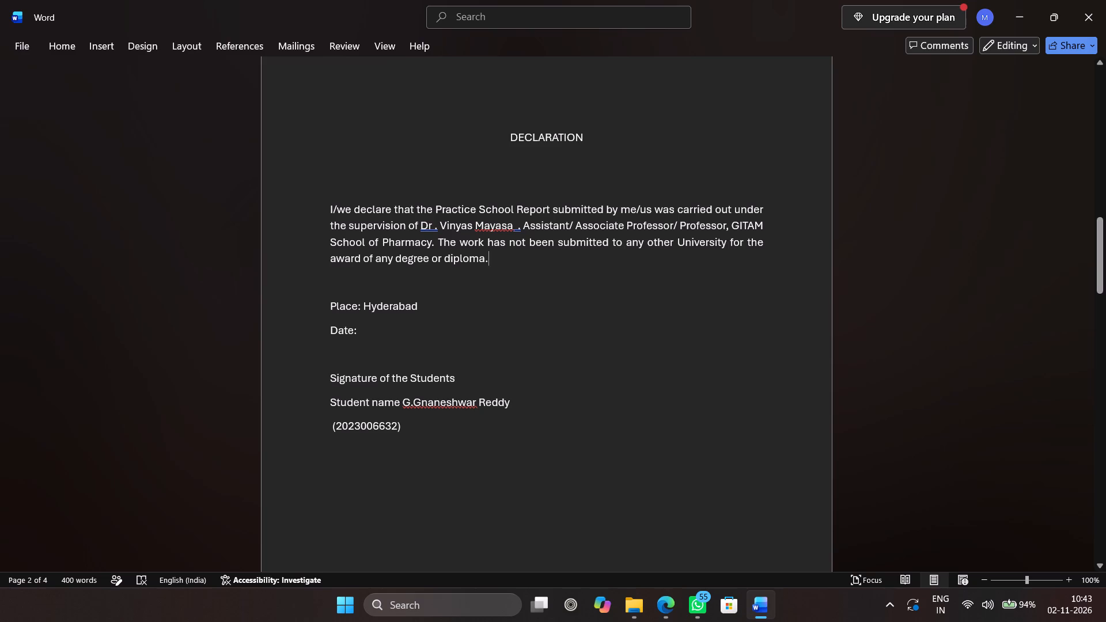
left_click(519, 403)
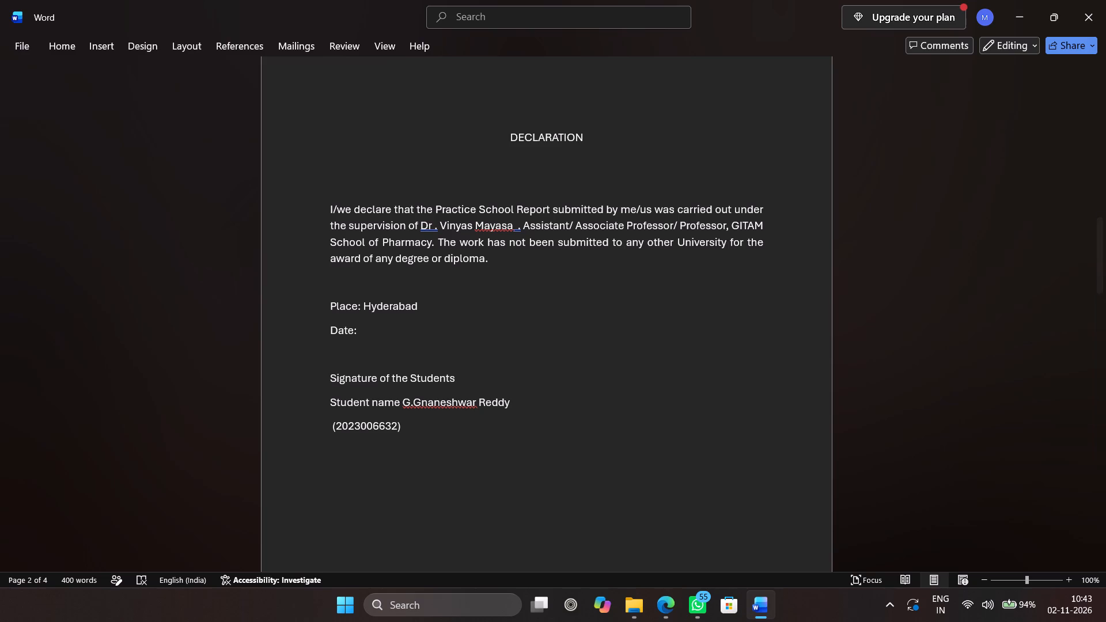
key("BackSpace")
key("BackSpace")
key("BackSpace")
key("BackSpace")
key("BackSpace")
key("BackSpace")
key("BackSpace")
key("BackSpace")
key("BackSpace")
key("BackSpace")
key("BackSpace")
key("BackSpace")
key("BackSpace")
key("BackSpace")
key("BackSpace")
key("BackSpace")
key("BackSpace")
key("BackSpace")
key("BackSpace")
key("BackSpace")
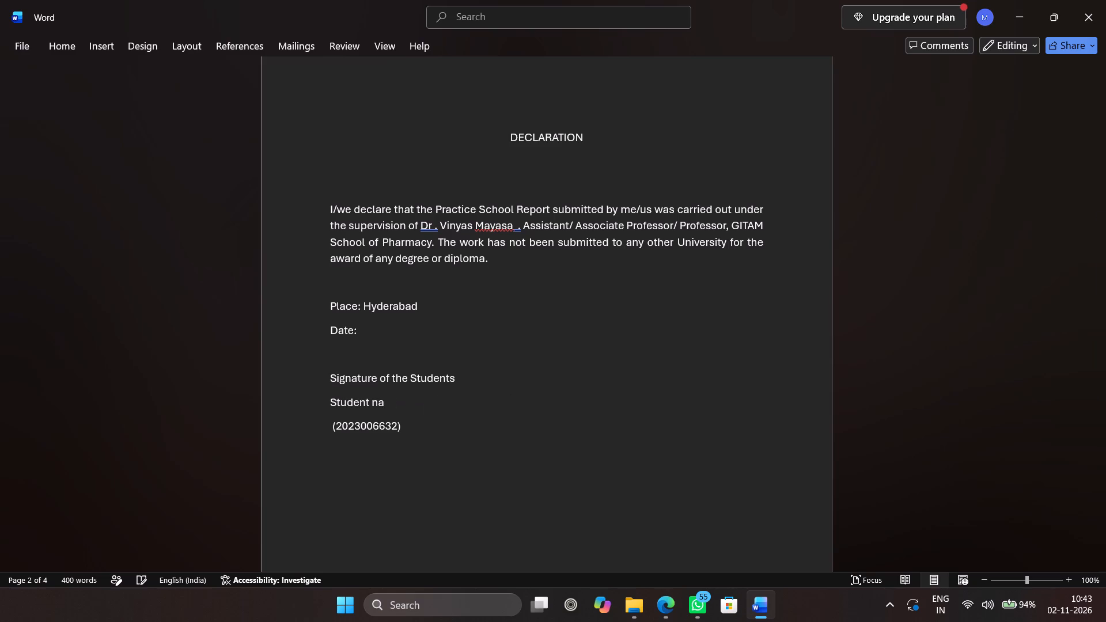
key("BackSpace")
key("BackSpace")
key("BackSpace")
key("BackSpace")
key("BackSpace")
key("BackSpace")
key("BackSpace")
key("BackSpace")
key("BackSpace")
Delete the bracketed registration number below the emptied student name line and return to that line.
left_click(425, 421)
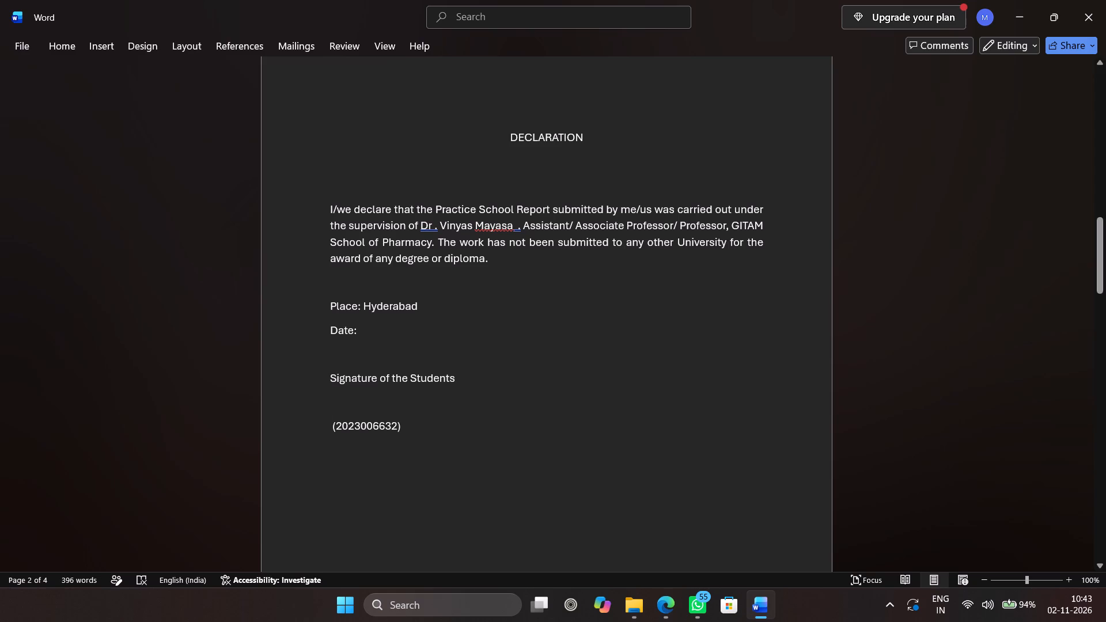
key("BackSpace")
key("BackSpace")
key("BackSpace")
key("BackSpace")
key("BackSpace")
key("BackSpace")
key("BackSpace")
key("BackSpace")
key("BackSpace")
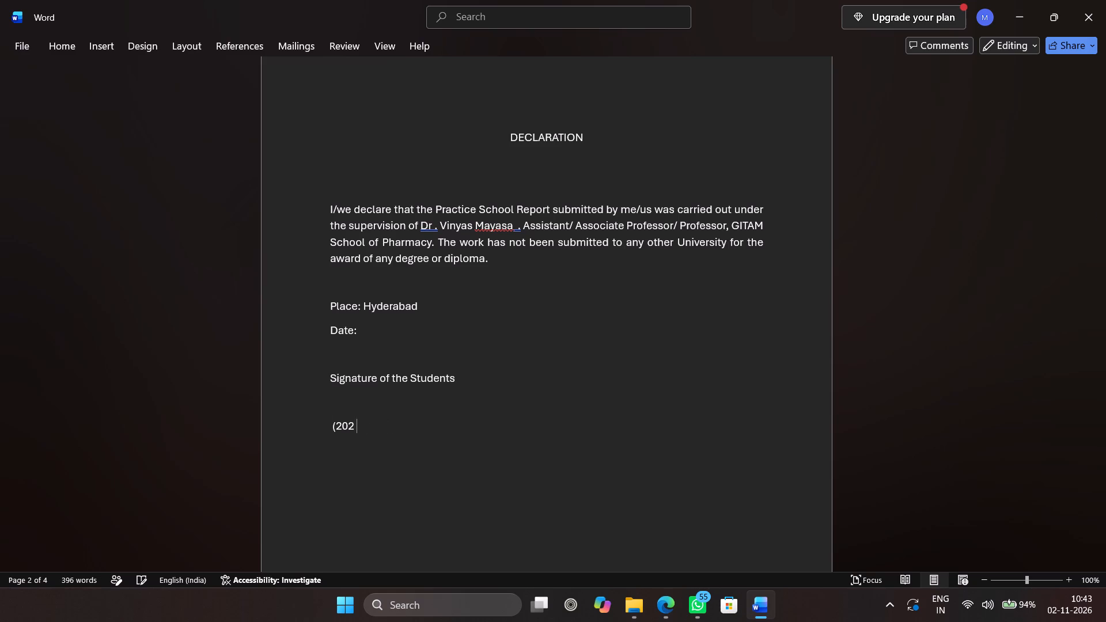
key("BackSpace")
key("BackSpace")
key("BackSpace")
key("BackSpace")
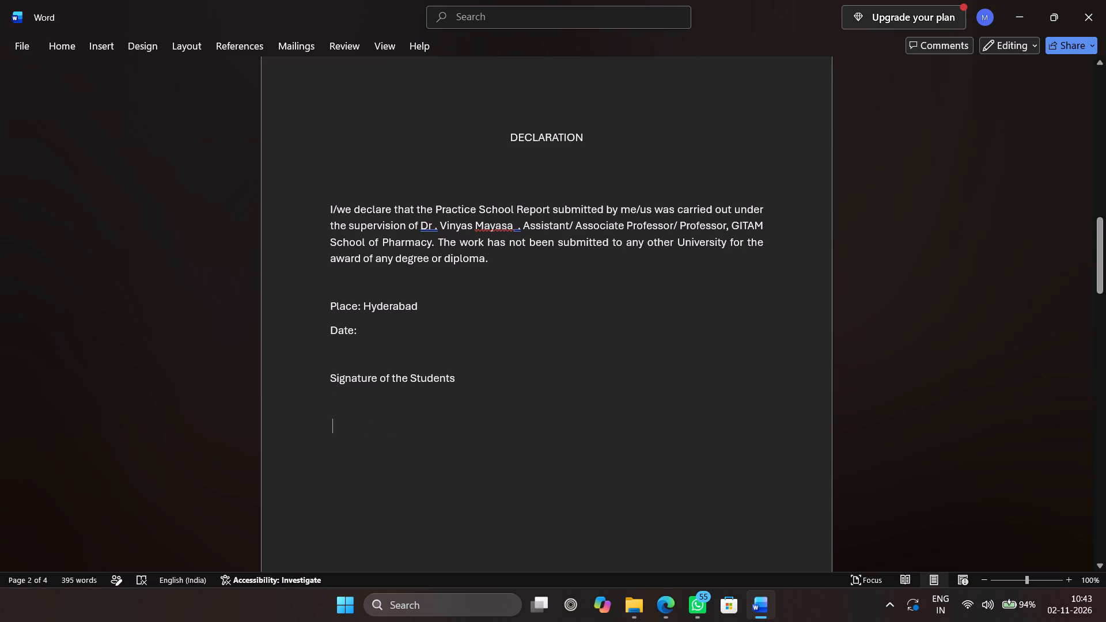
left_click(332, 397)
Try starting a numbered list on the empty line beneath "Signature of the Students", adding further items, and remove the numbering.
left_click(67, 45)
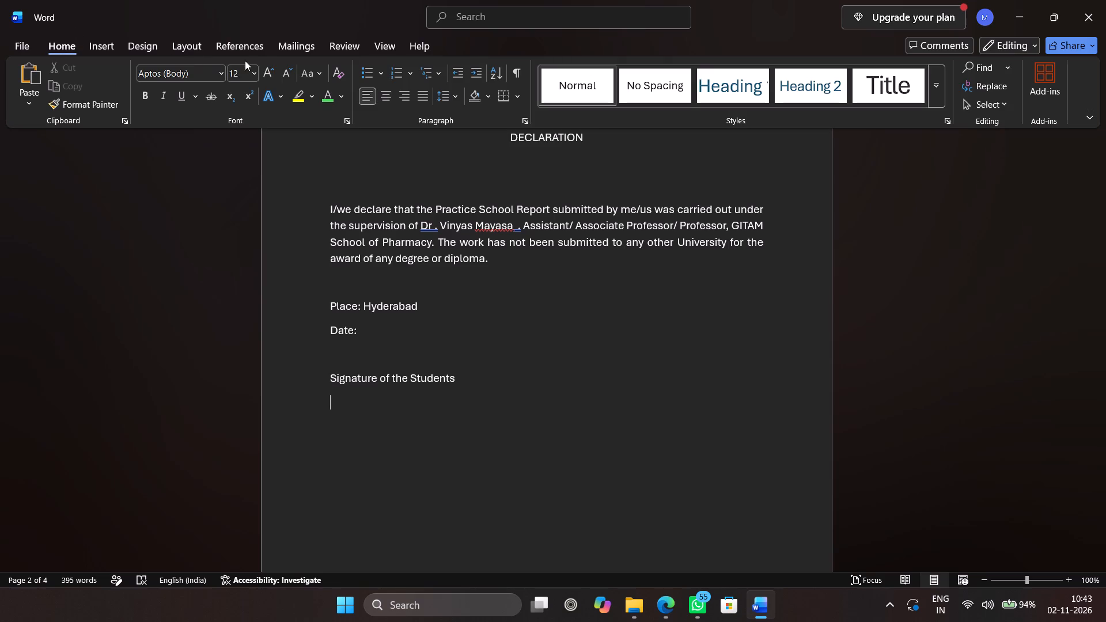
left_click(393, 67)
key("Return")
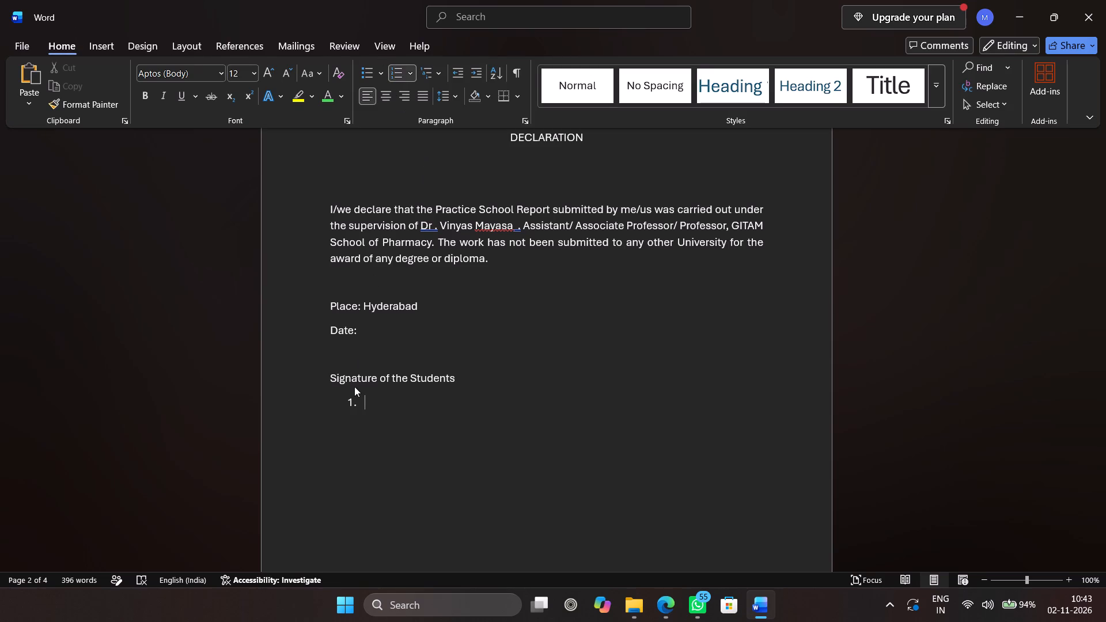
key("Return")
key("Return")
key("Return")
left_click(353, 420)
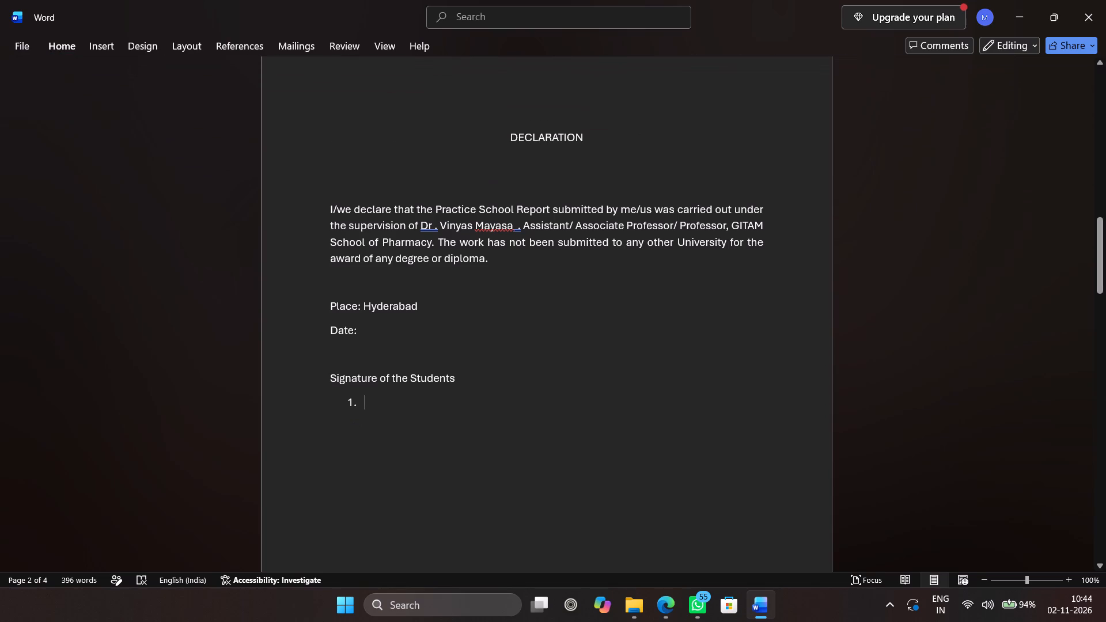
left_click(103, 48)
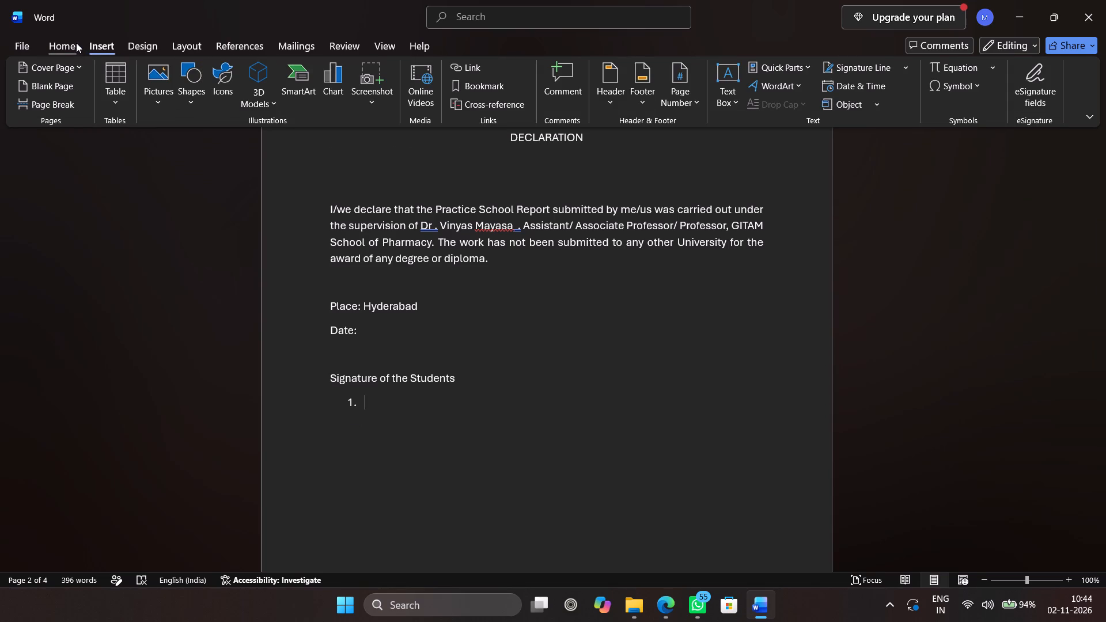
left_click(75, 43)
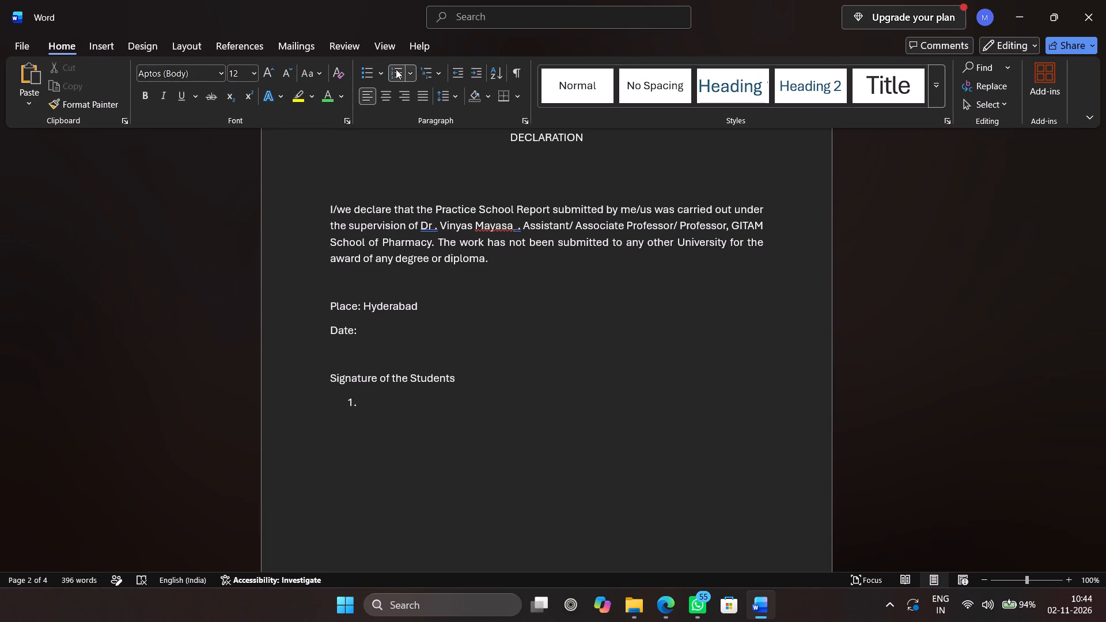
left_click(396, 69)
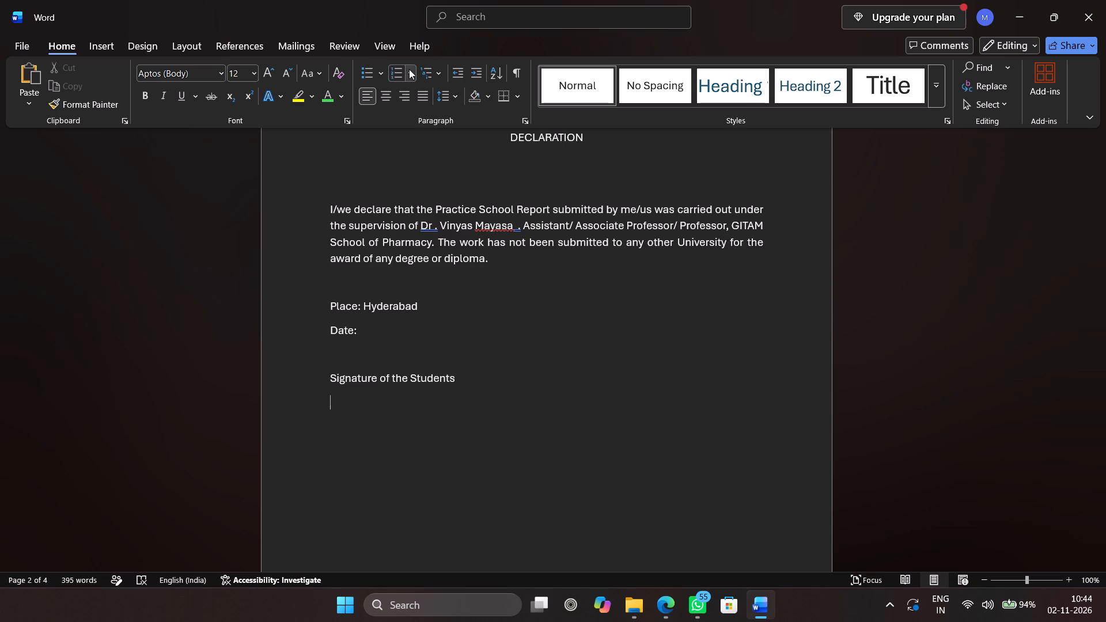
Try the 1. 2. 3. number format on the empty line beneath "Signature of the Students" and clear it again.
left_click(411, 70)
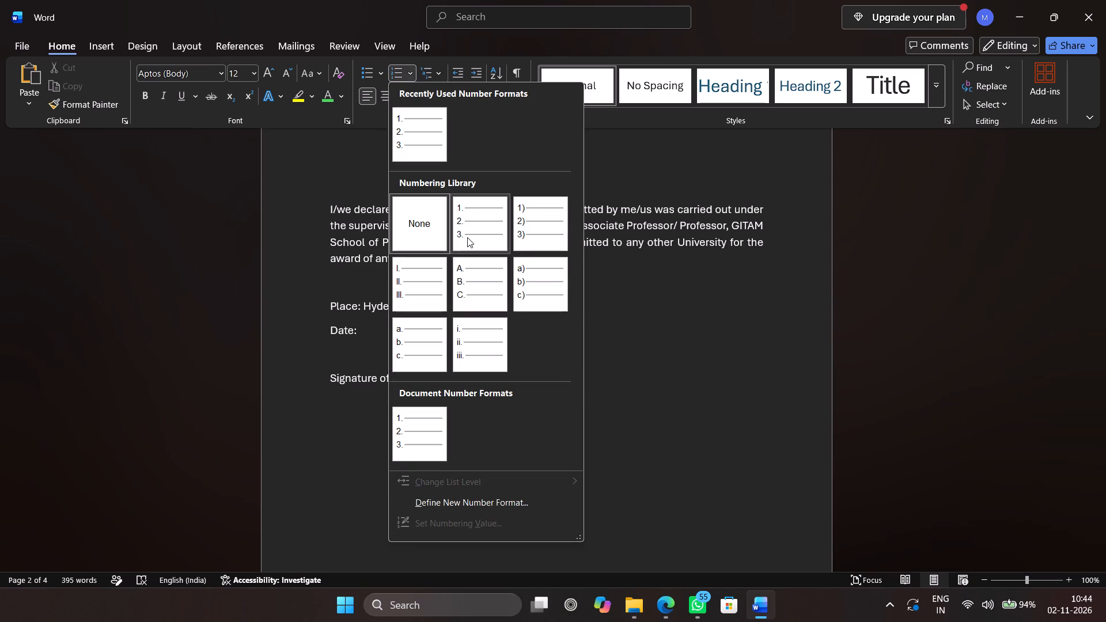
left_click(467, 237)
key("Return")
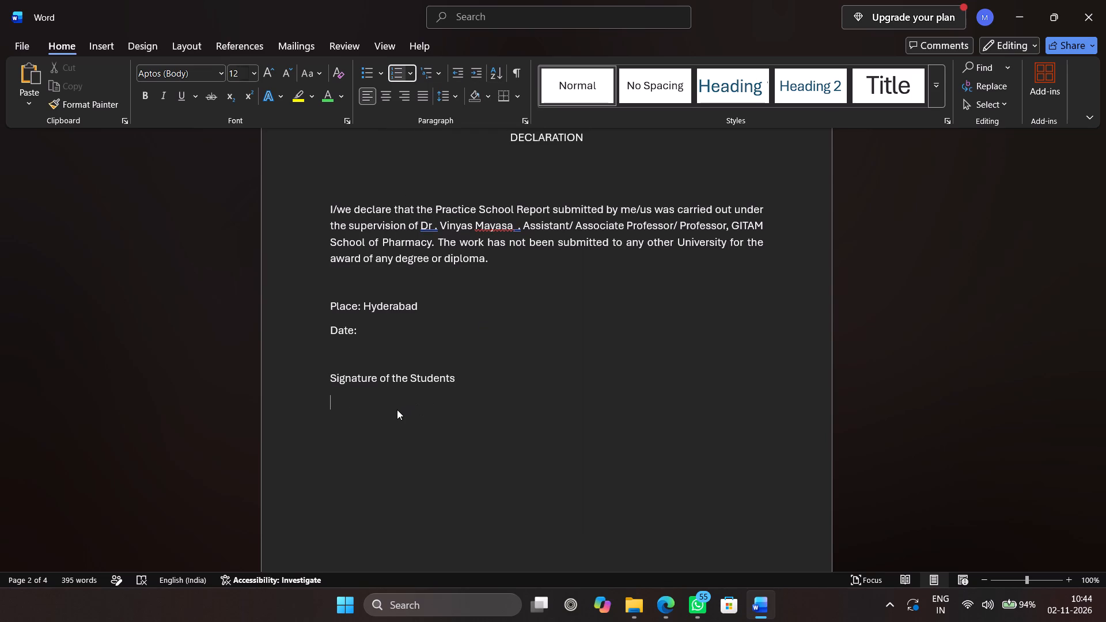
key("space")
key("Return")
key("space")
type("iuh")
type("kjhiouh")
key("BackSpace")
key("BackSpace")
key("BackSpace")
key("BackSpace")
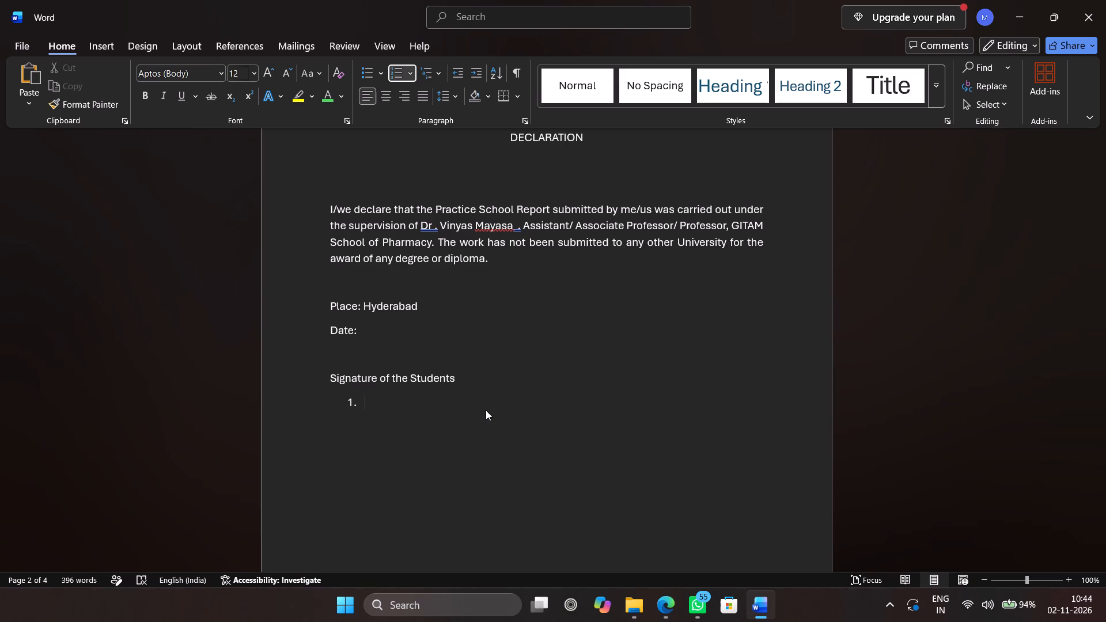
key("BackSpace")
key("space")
Justify the empty line directly beneath "Signature of the Students" on the declaration page.
scroll(486, 410, "down", 1)
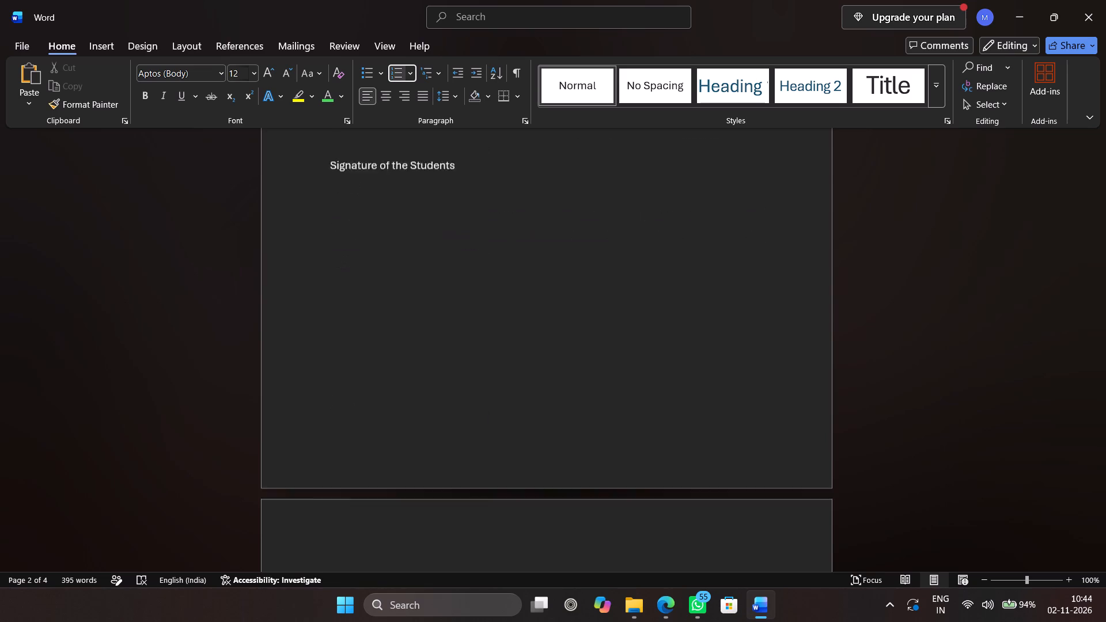
scroll(486, 410, "down", 1)
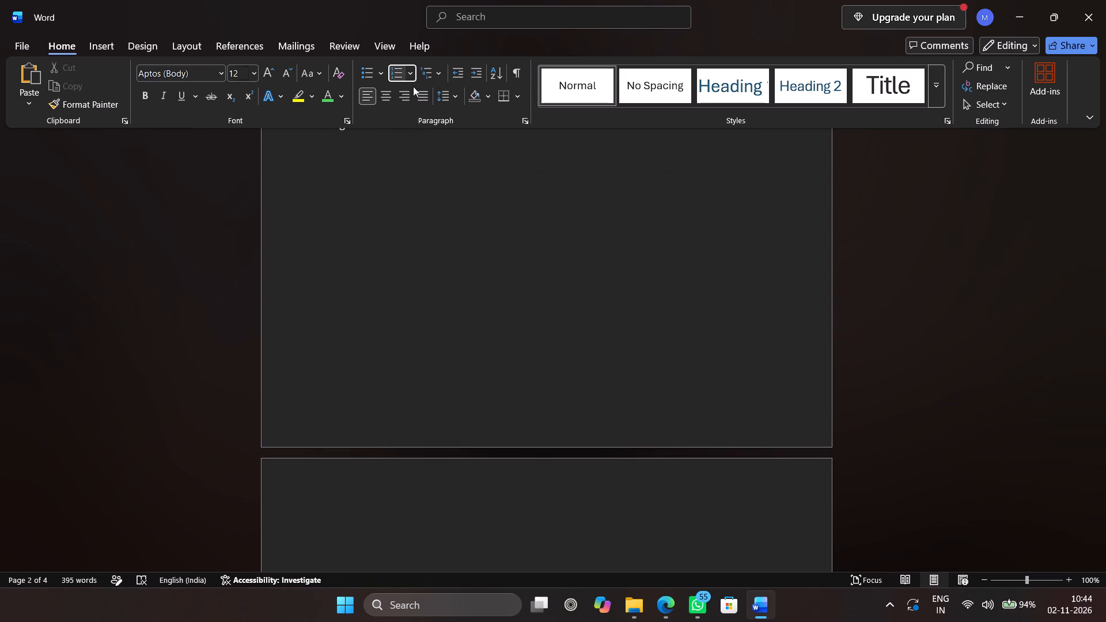
left_click(418, 95)
Copy the three student names with registration numbers from the cover page to the second line below "Signature of the Students".
scroll(413, 110, "up", 1)
scroll(389, 202, "up", 1)
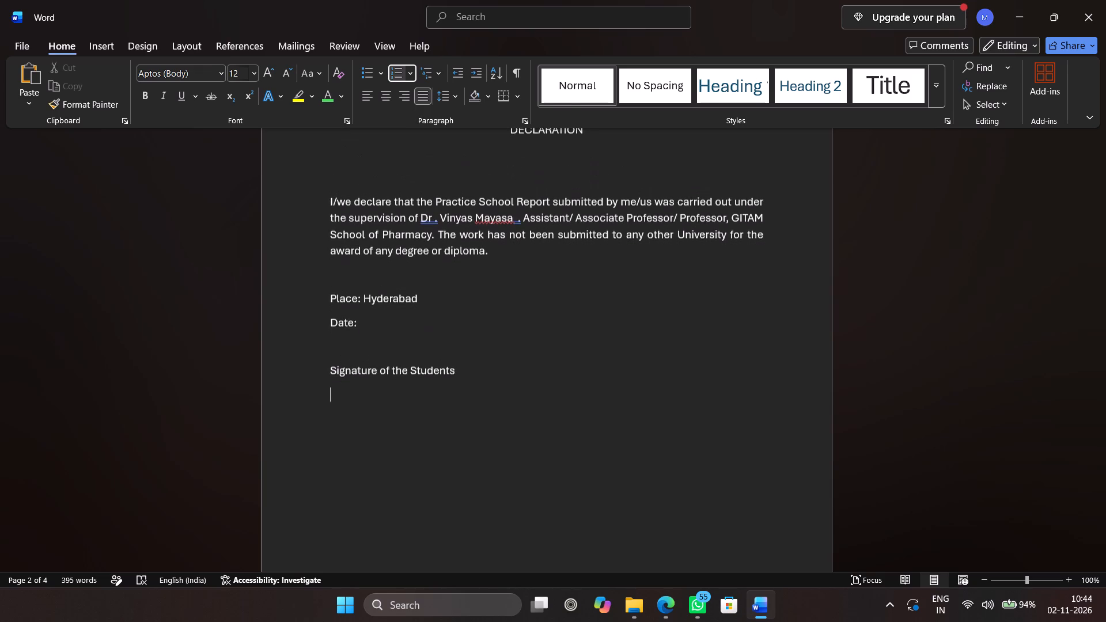
scroll(389, 202, "up", 9)
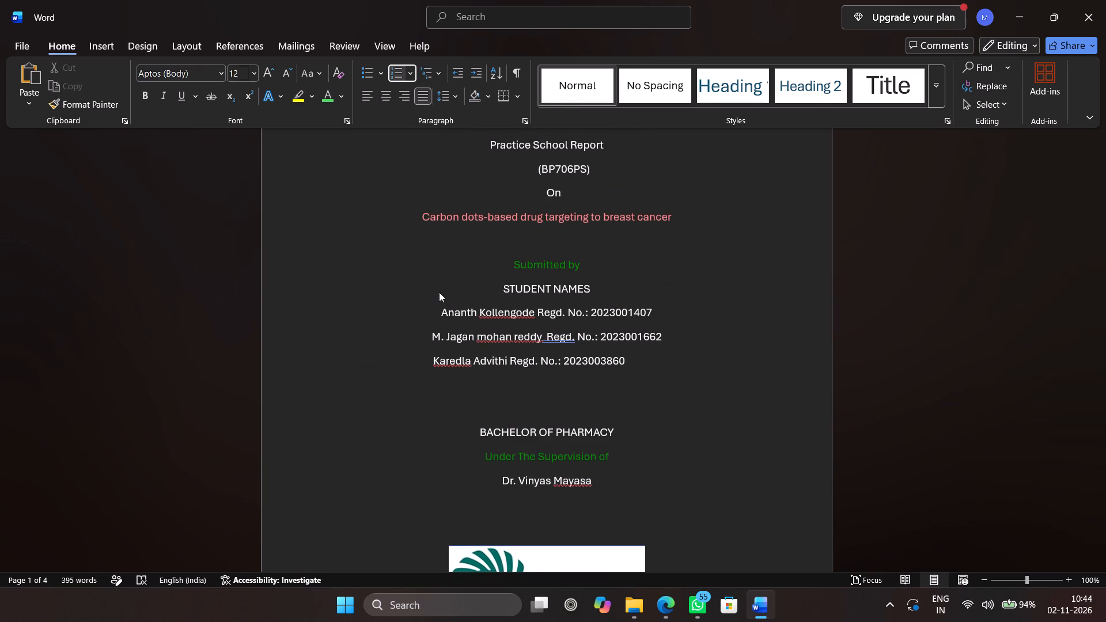
left_click_drag(436, 301, 539, 337)
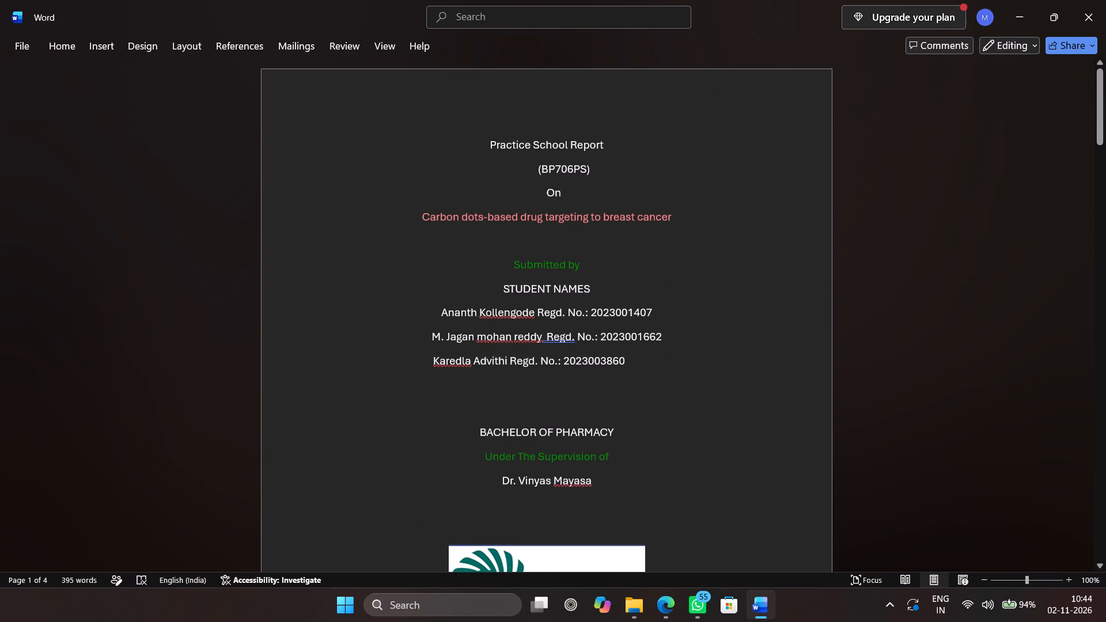
left_click_drag(440, 313, 620, 371)
key("ctrl+c")
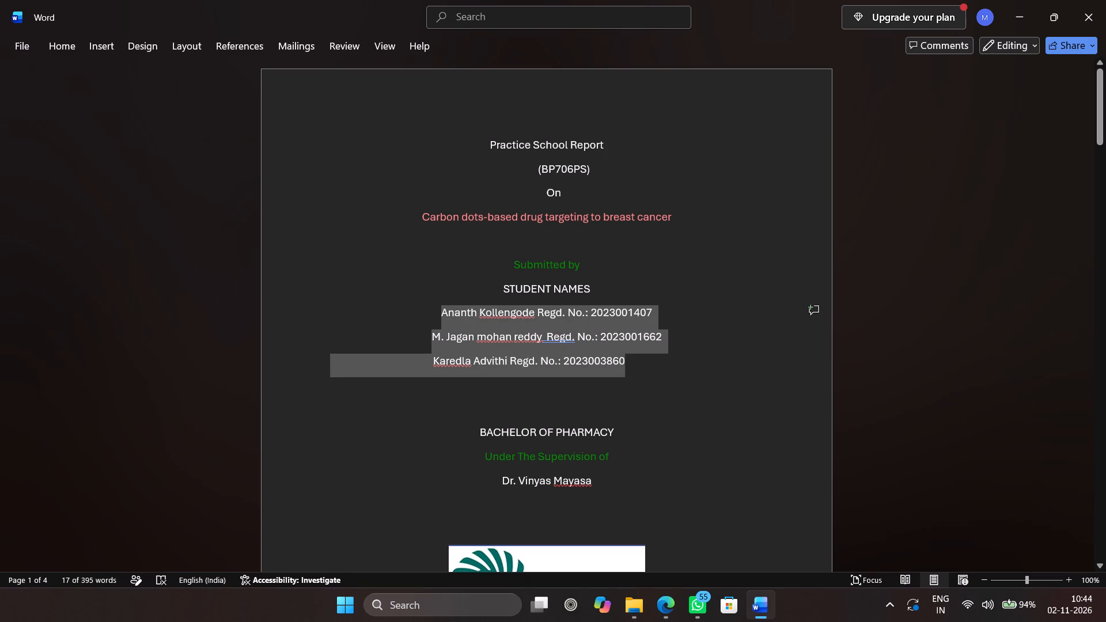
scroll(656, 392, "down", 8)
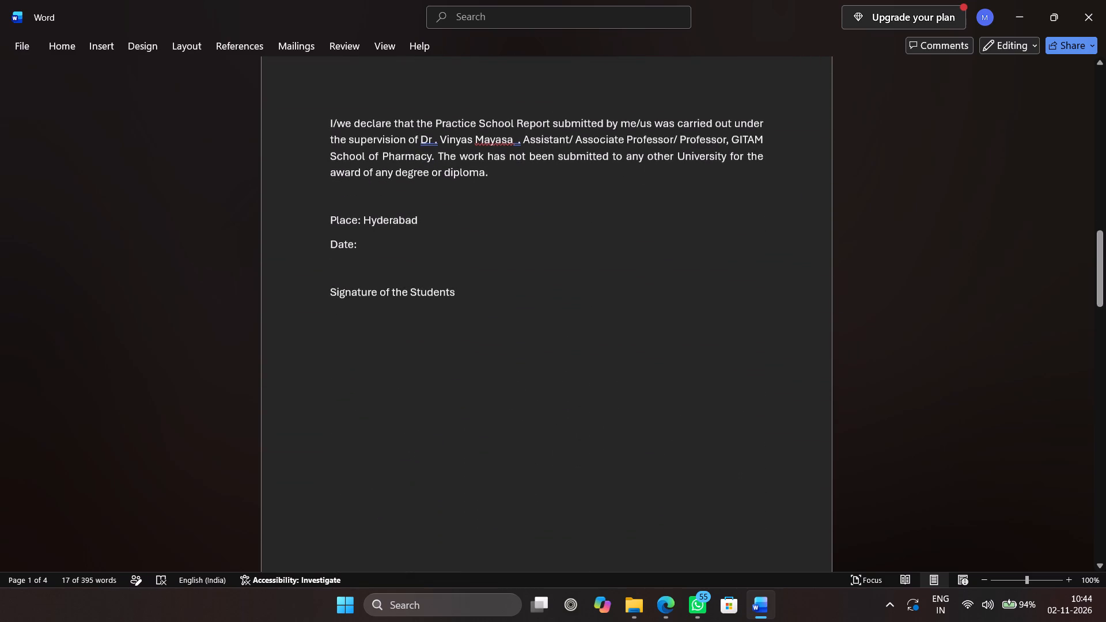
left_click(333, 336)
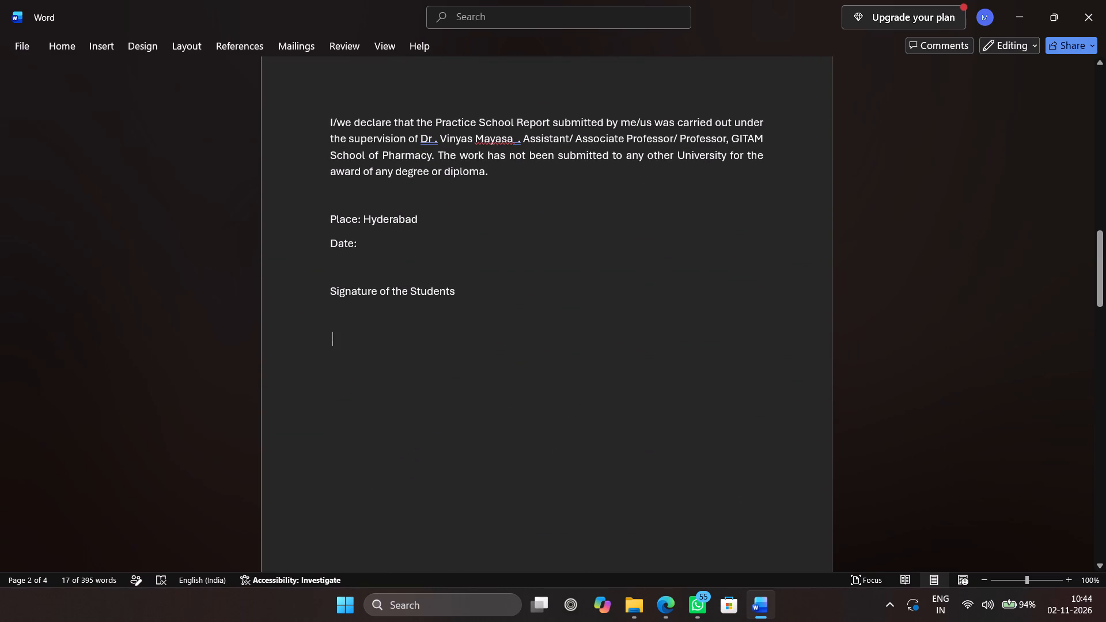
key("ctrl+v")
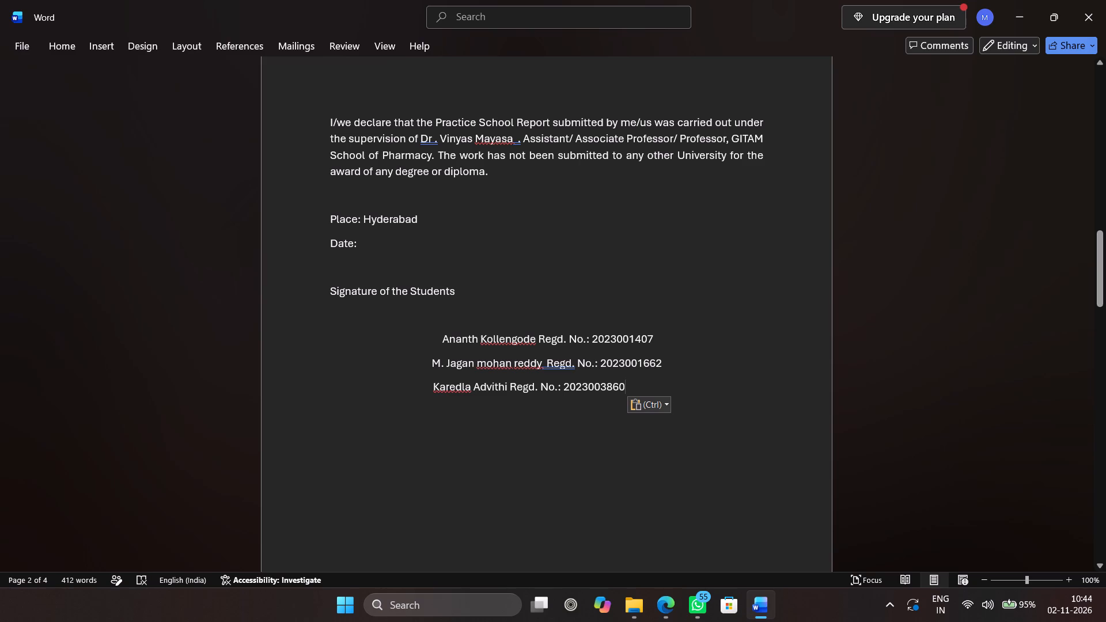
Align the third student's name and registration line to the left margin on the declaration page.
left_click(65, 41)
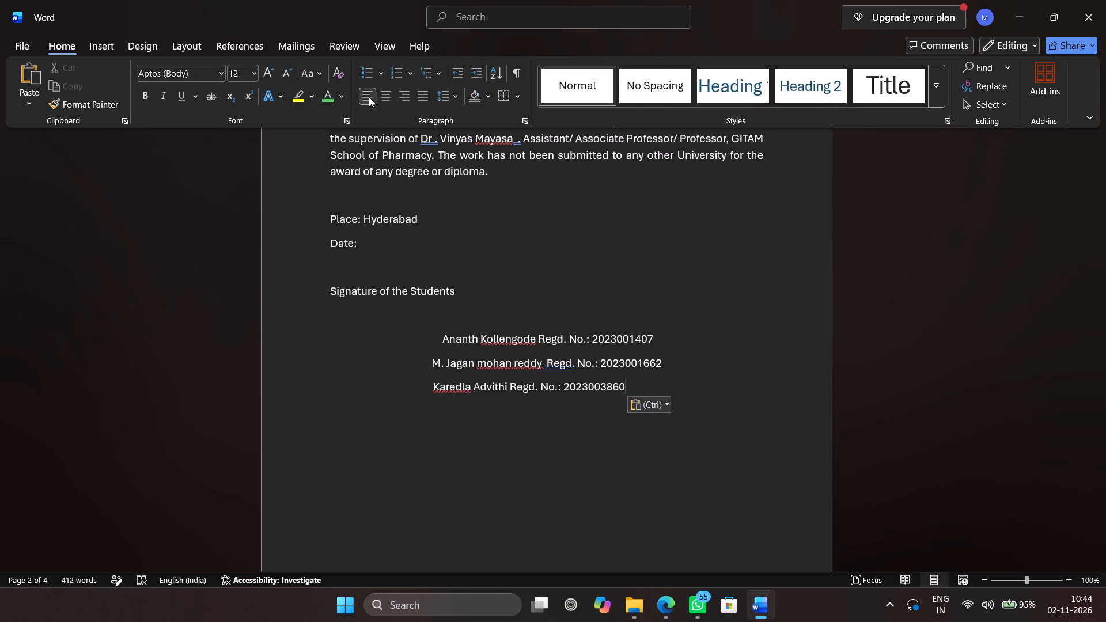
left_click(369, 97)
left_click(369, 97)
left_click(388, 92)
left_click(388, 92)
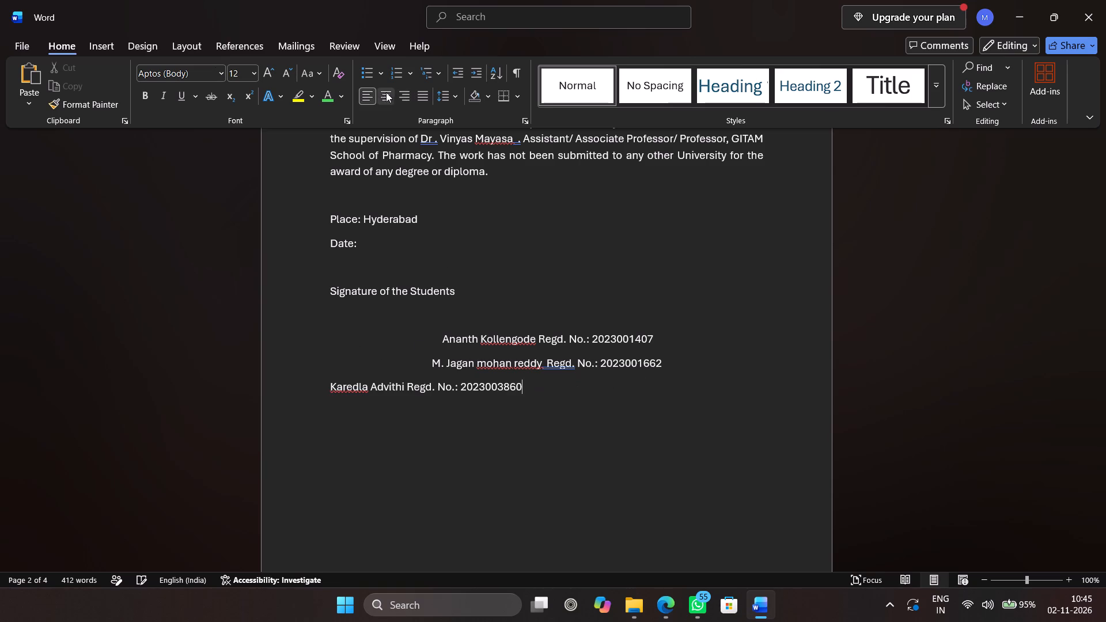
Left-align the second student's name and registration line on the declaration page.
left_click(415, 352)
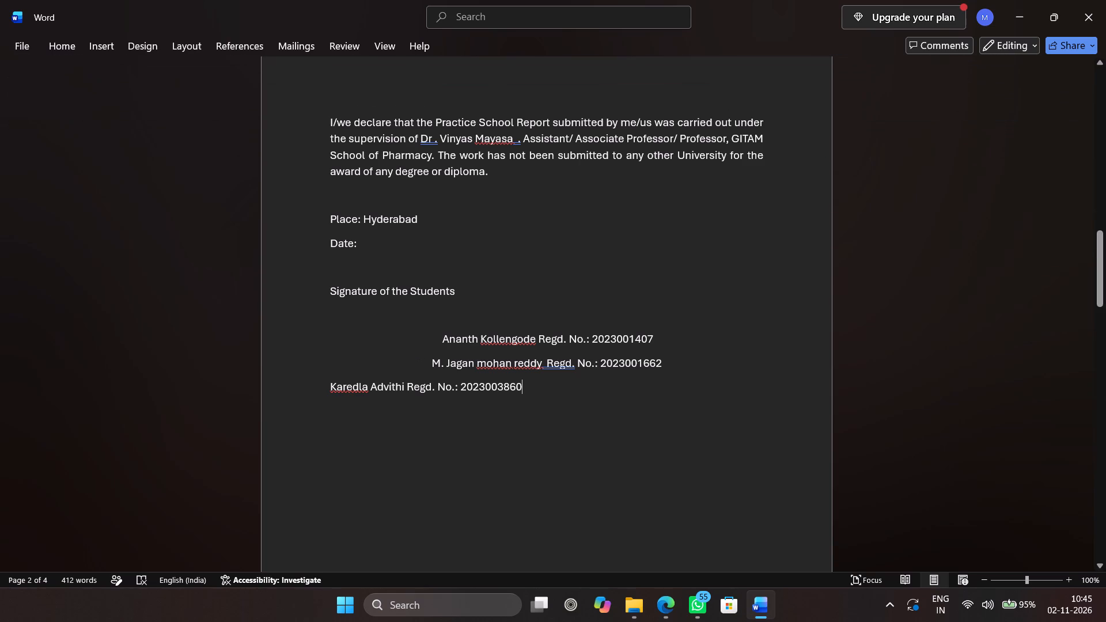
left_click(427, 355)
left_click(673, 366)
left_click(62, 43)
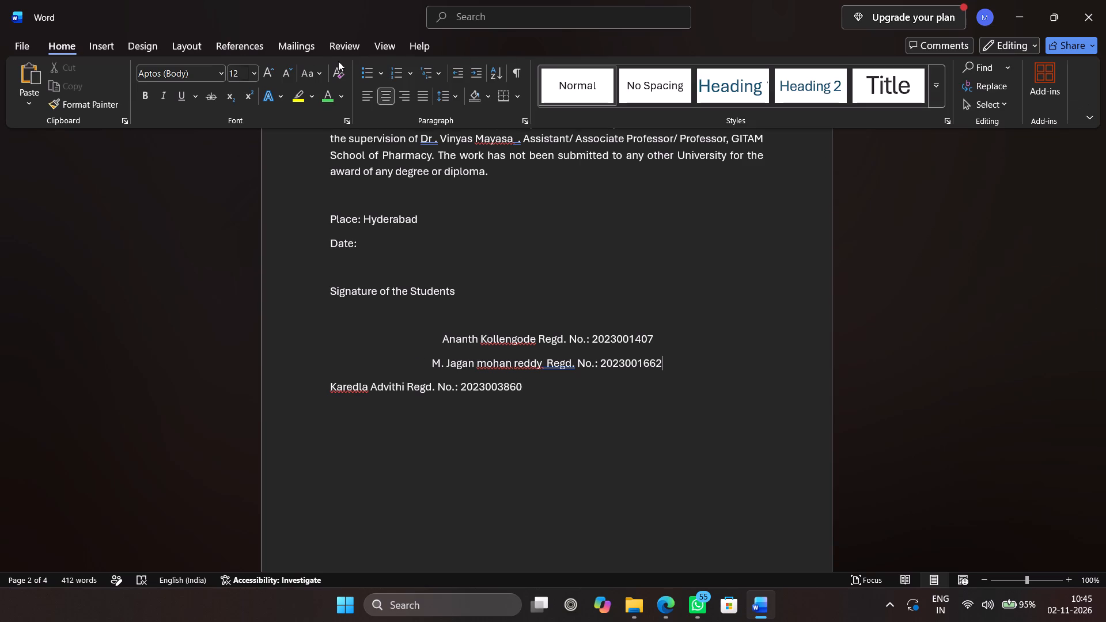
left_click(366, 94)
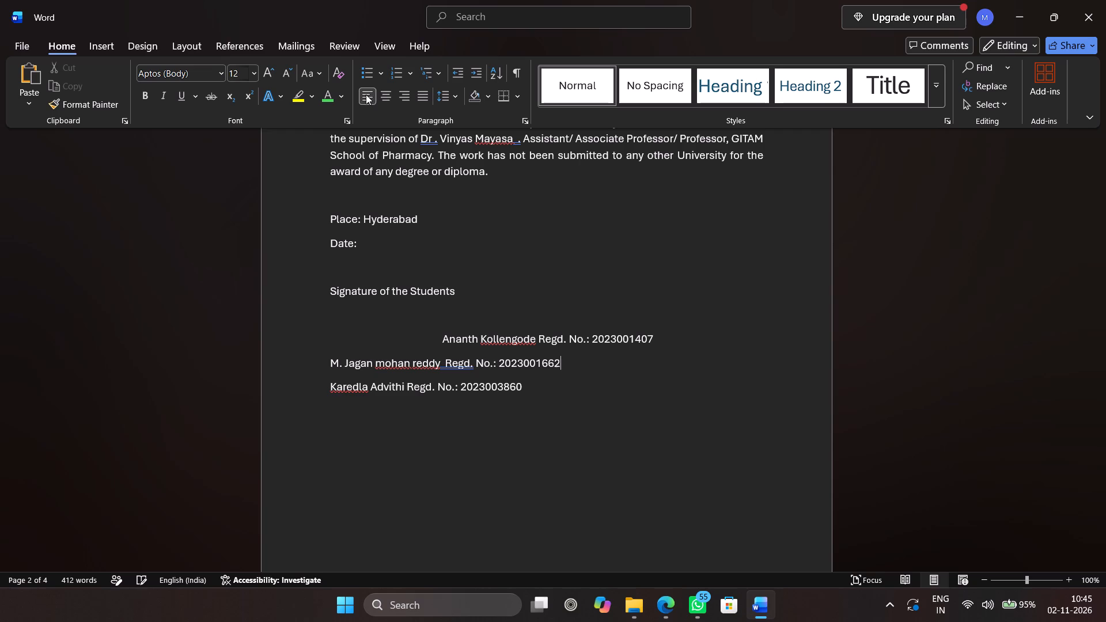
Left-align the first student's name and registration line under "Signature of the Students" on the declaration page.
left_click(660, 338)
left_click(660, 338)
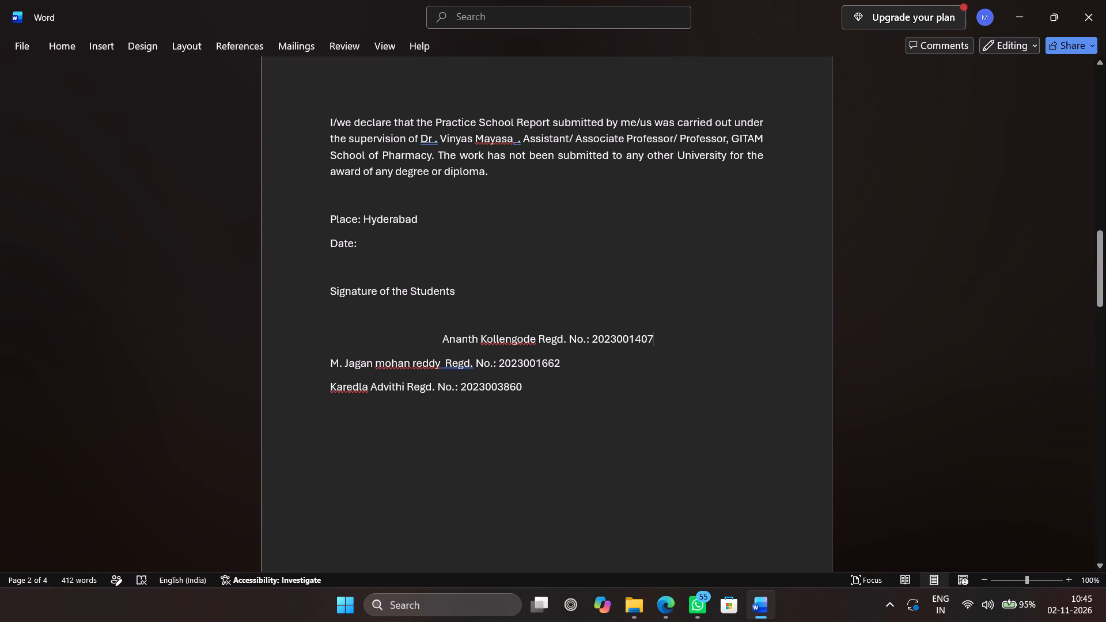
left_click(59, 47)
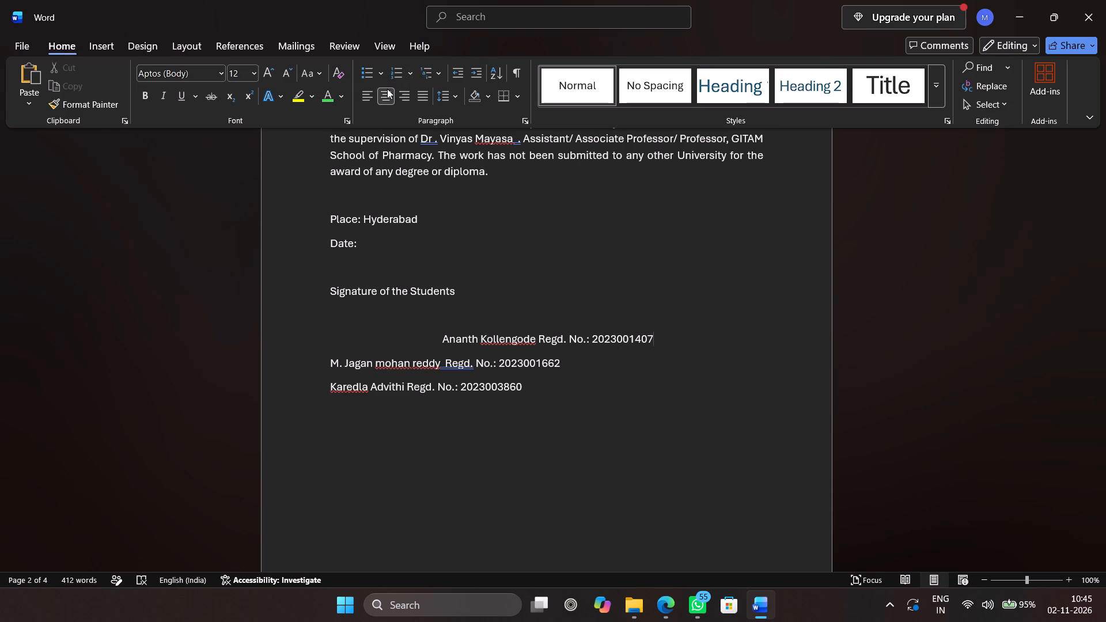
left_click(365, 96)
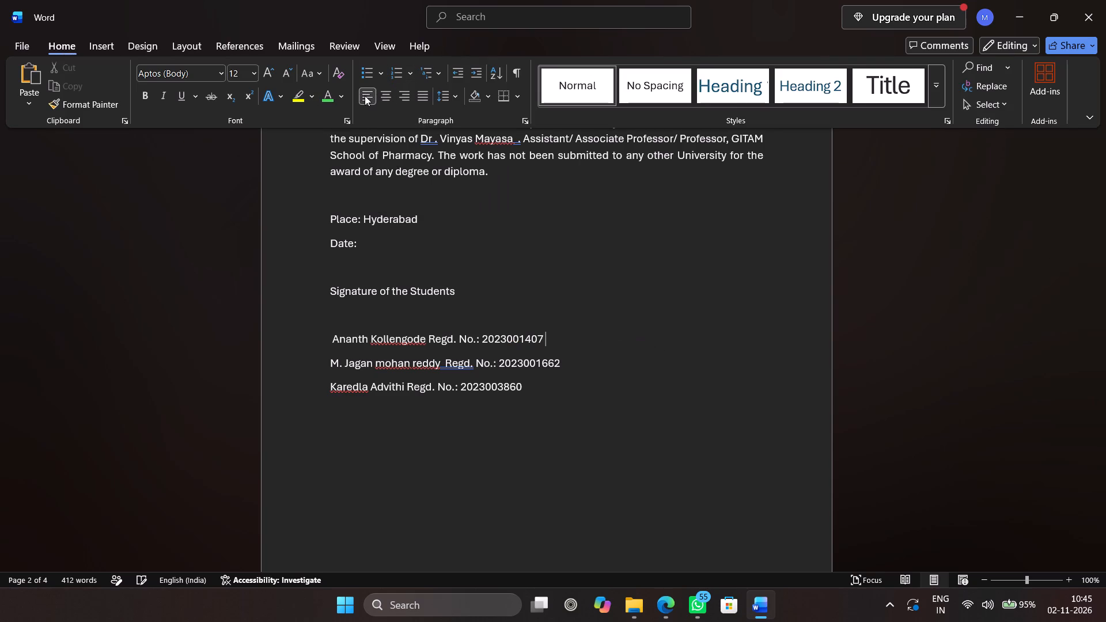
Delete the report topic "Carbon dots-based drug targeting to breast cancer" below "On" on the cover page.
scroll(579, 333, "up", 1)
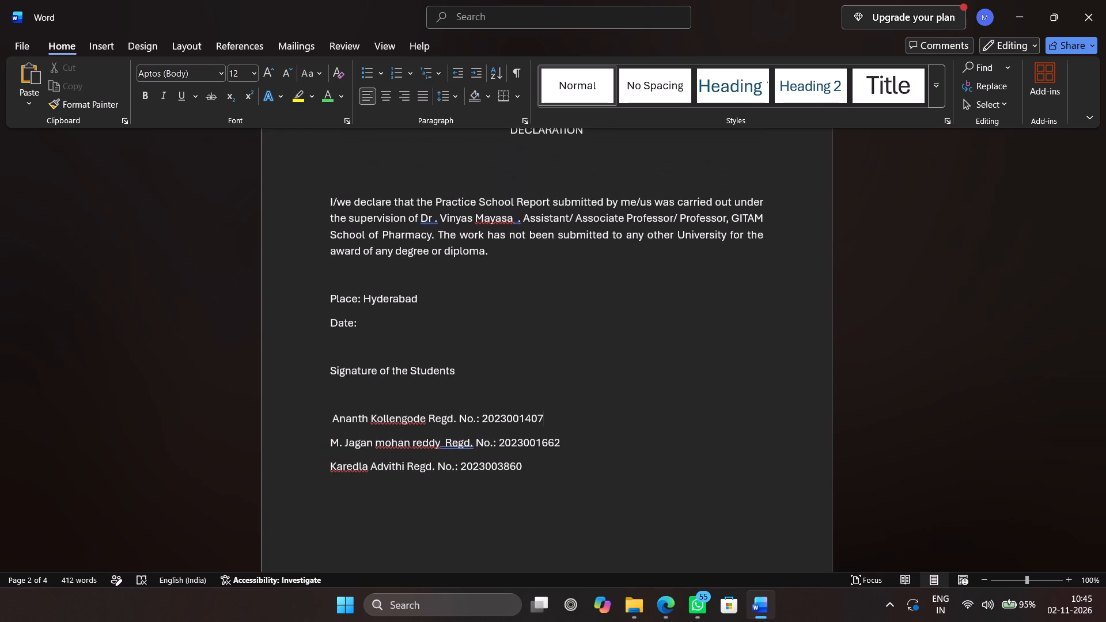
scroll(579, 333, "up", 3)
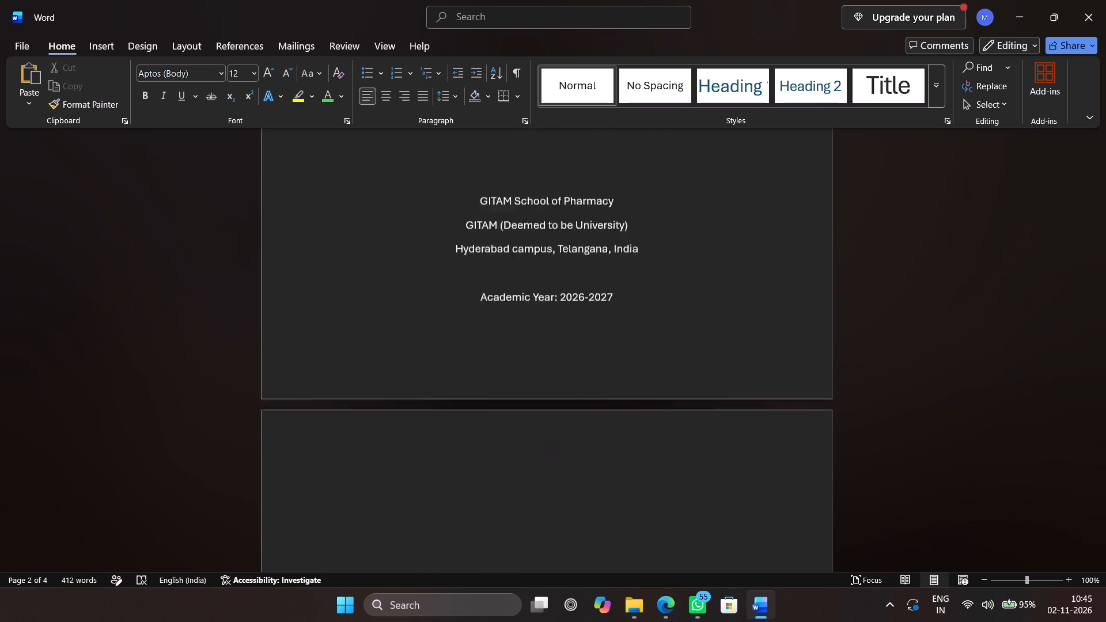
scroll(579, 333, "up", 5)
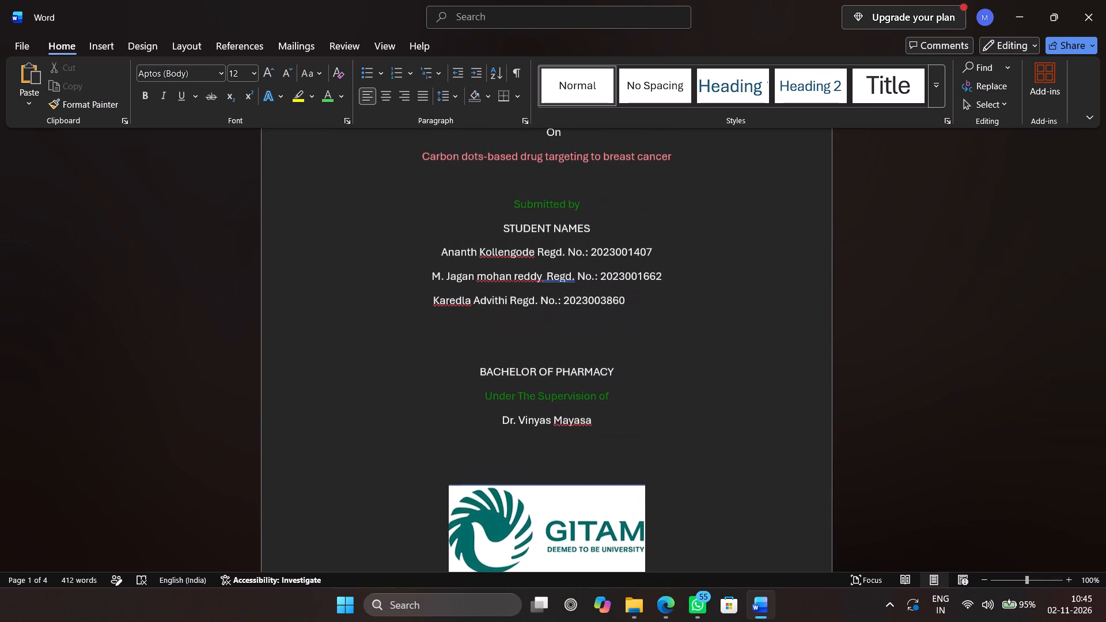
scroll(579, 333, "up", 1)
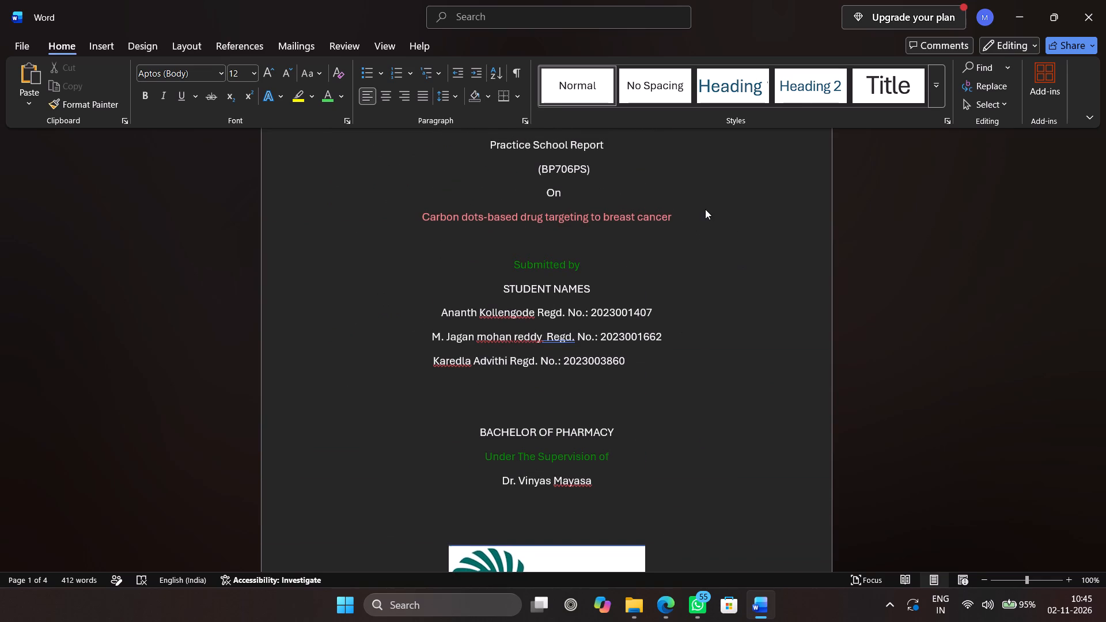
left_click(671, 211)
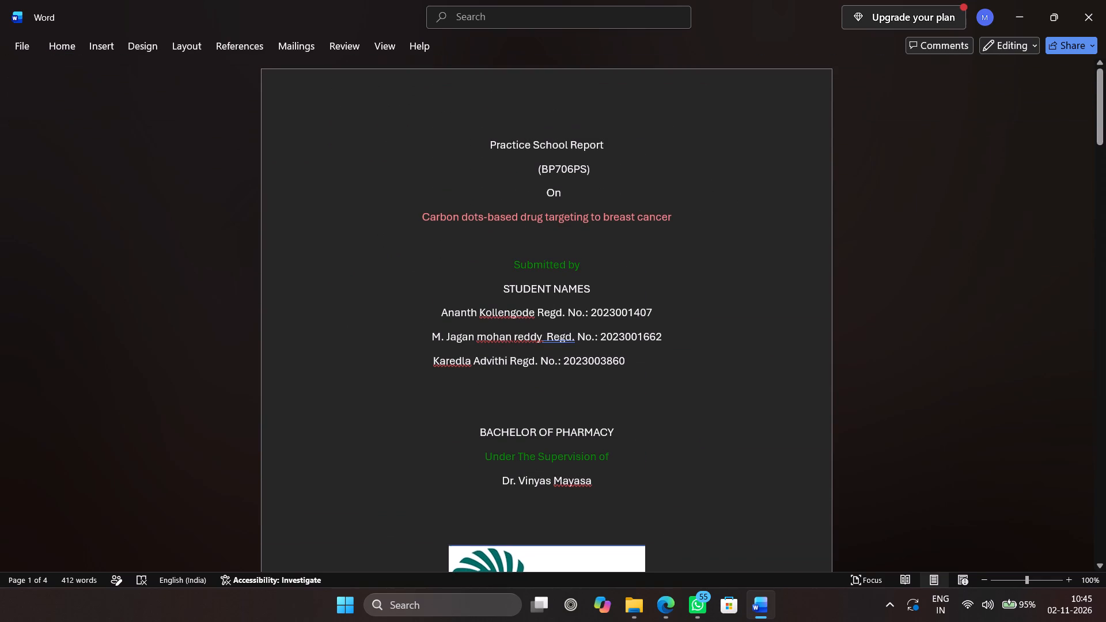
left_click(679, 214)
key("BackSpace")
key("BackSpace")
key("BackSpace")
key("BackSpace")
key("BackSpace")
key("BackSpace")
key("BackSpace")
key("BackSpace")
key("BackSpace")
key("BackSpace")
key("BackSpace")
key("BackSpace")
key("BackSpace")
key("BackSpace")
key("BackSpace")
key("BackSpace")
key("BackSpace")
key("BackSpace")
key("BackSpace")
key("BackSpace")
key("BackSpace")
key("BackSpace")
key("BackSpace")
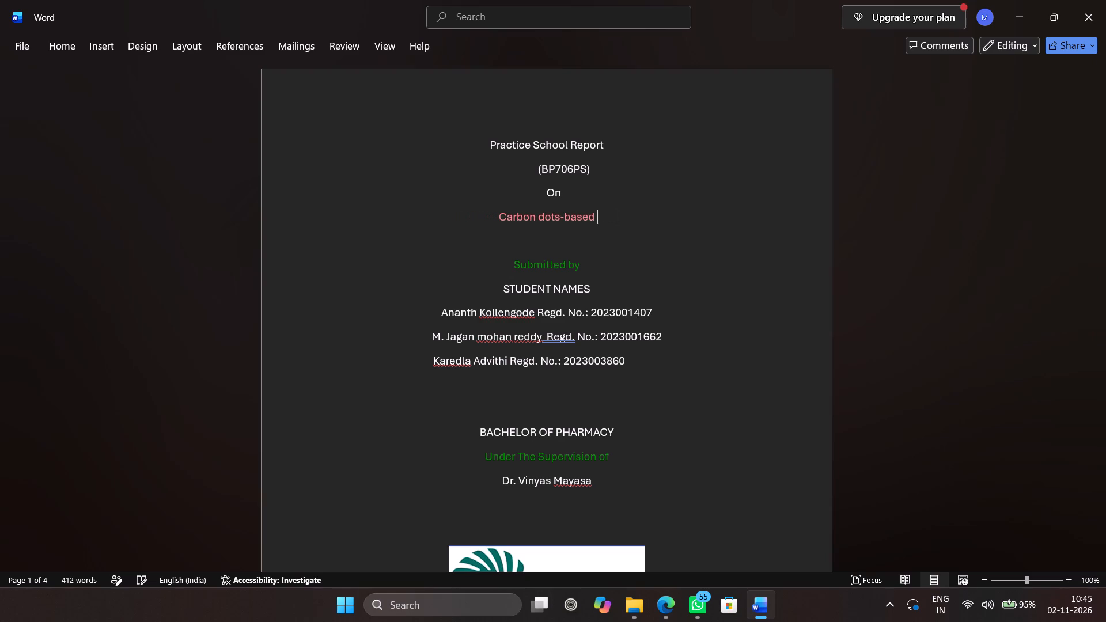
key("BackSpace")
key("BackSpace")
key("BackSpace")
key("BackSpace")
key("BackSpace")
key("BackSpace")
key("BackSpace")
key("BackSpace")
key("BackSpace")
key("BackSpace")
key("BackSpace")
key("BackSpace")
key("BackSpace")
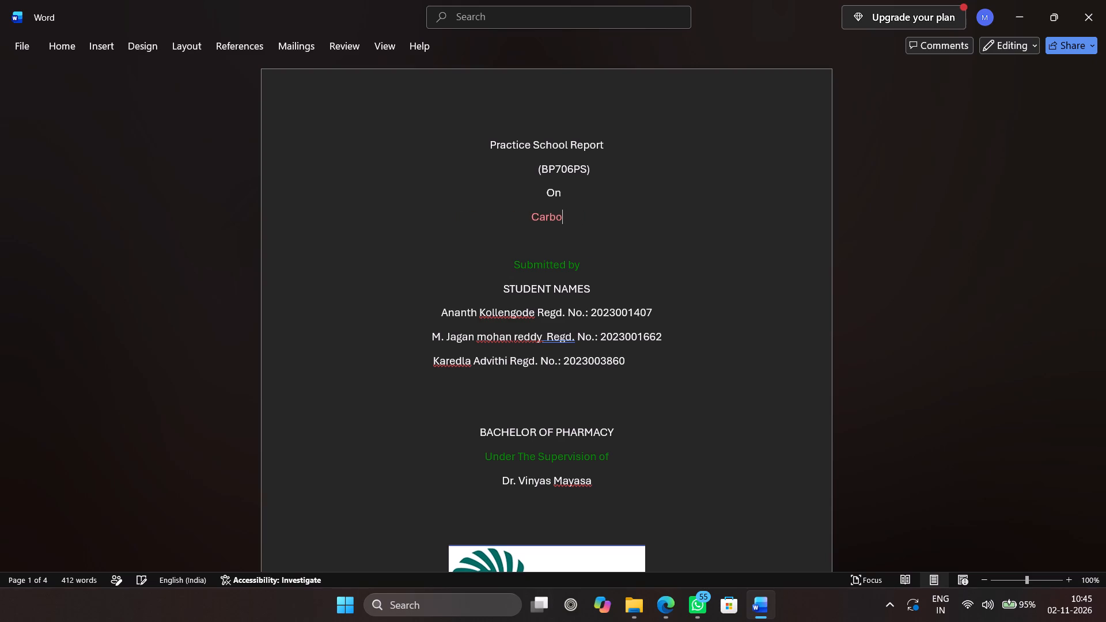
key("BackSpace")
key("BackSpace")
key("BackSpace")
key("BackSpace")
key("BackSpace")
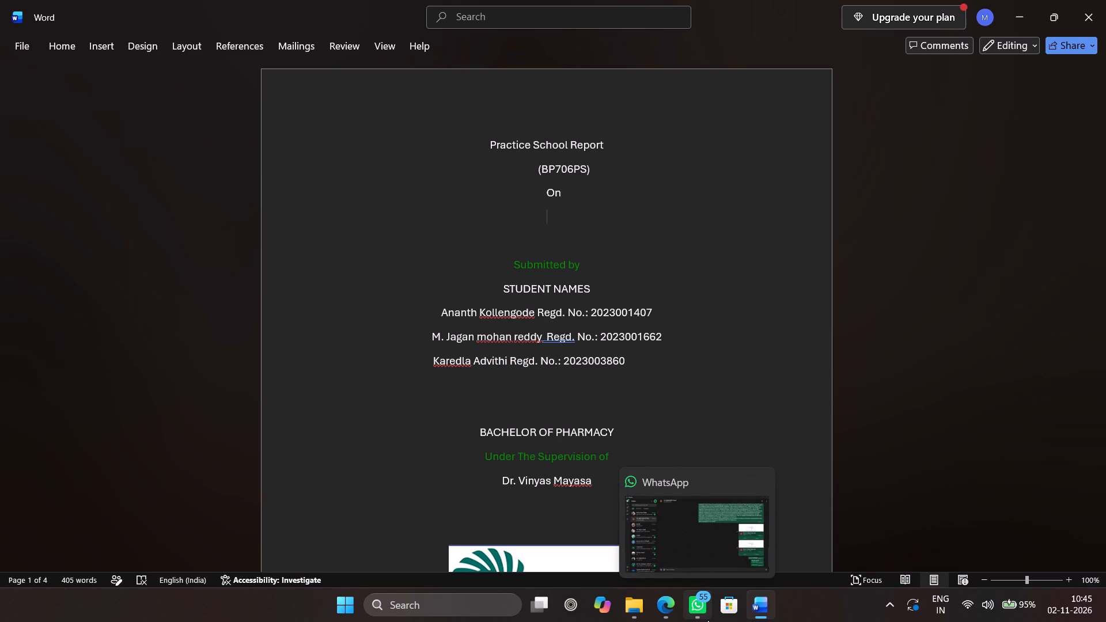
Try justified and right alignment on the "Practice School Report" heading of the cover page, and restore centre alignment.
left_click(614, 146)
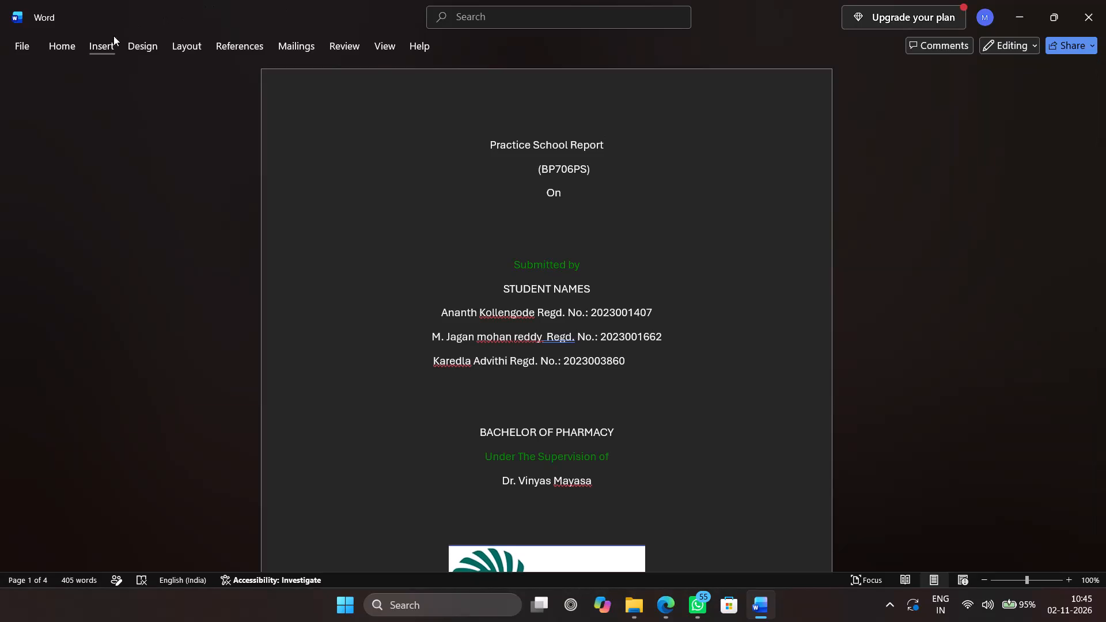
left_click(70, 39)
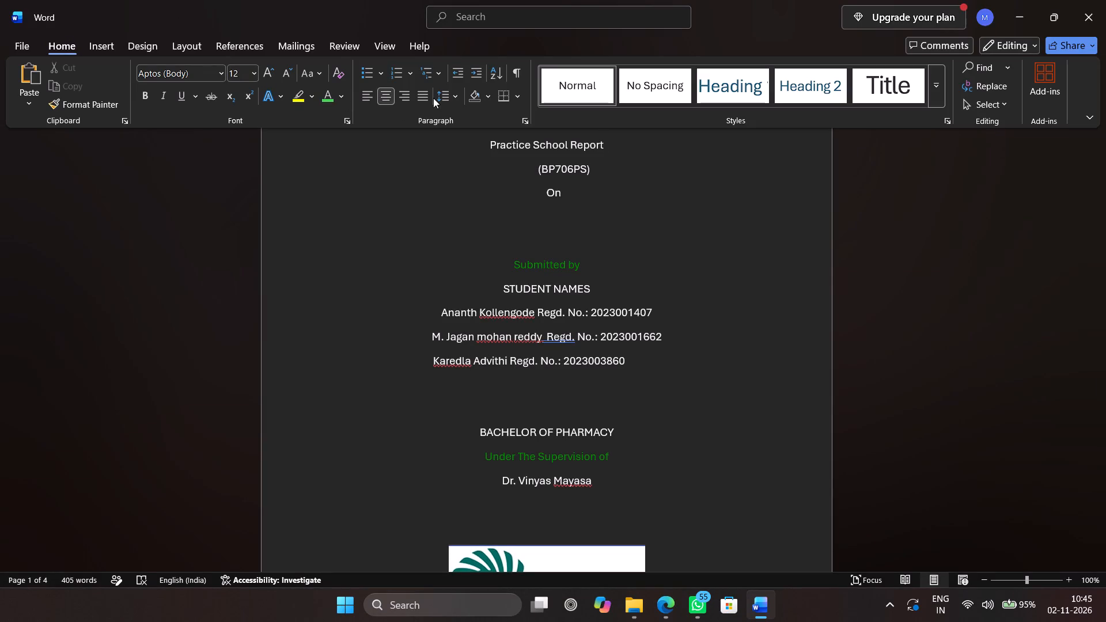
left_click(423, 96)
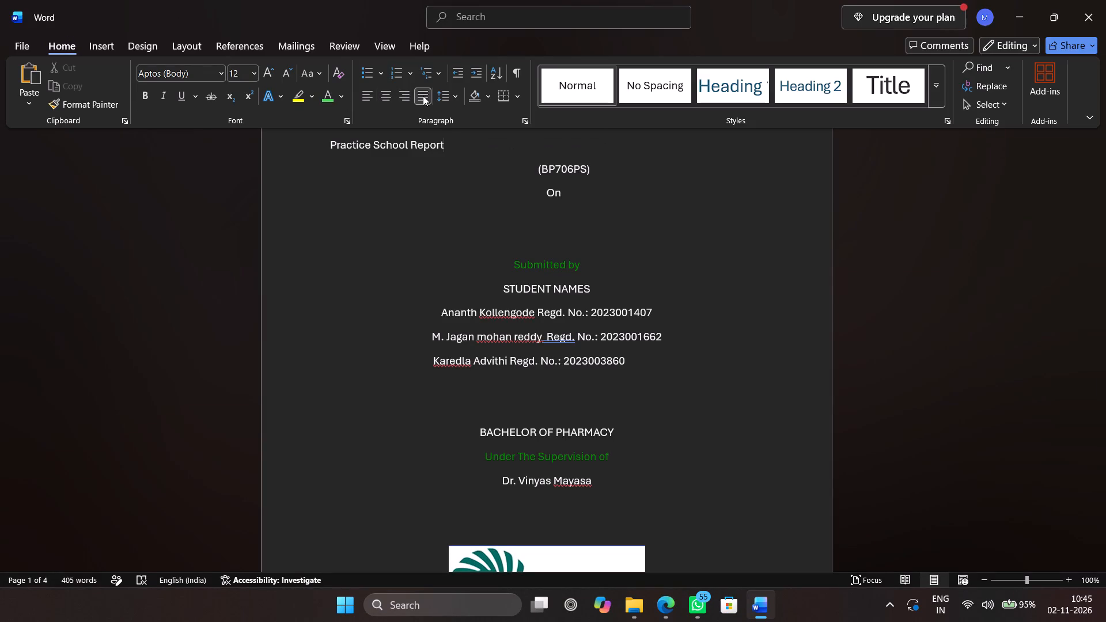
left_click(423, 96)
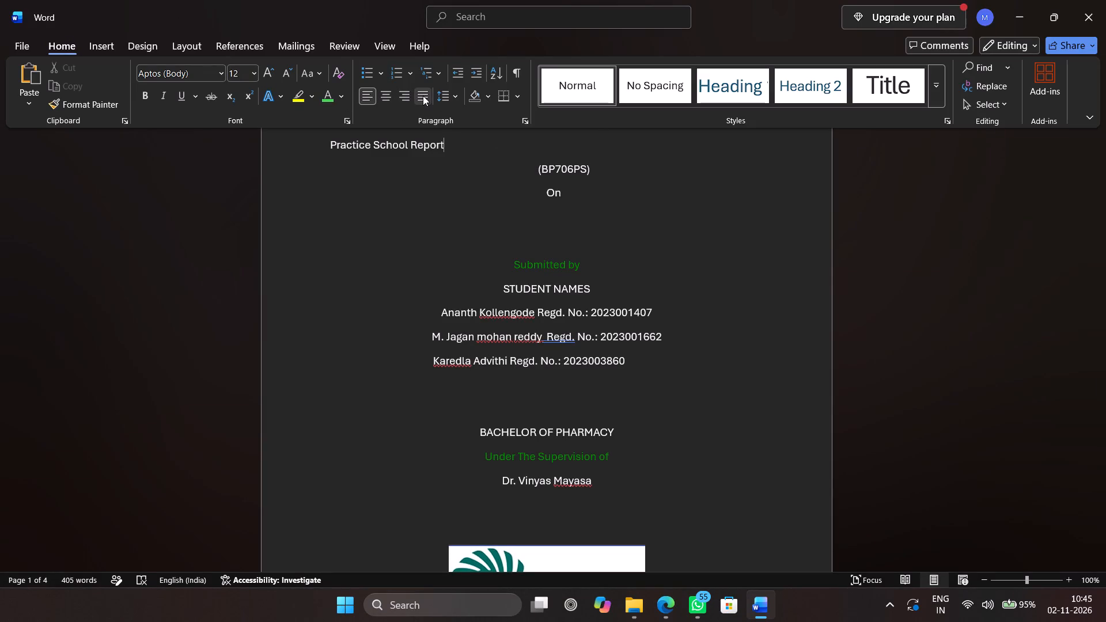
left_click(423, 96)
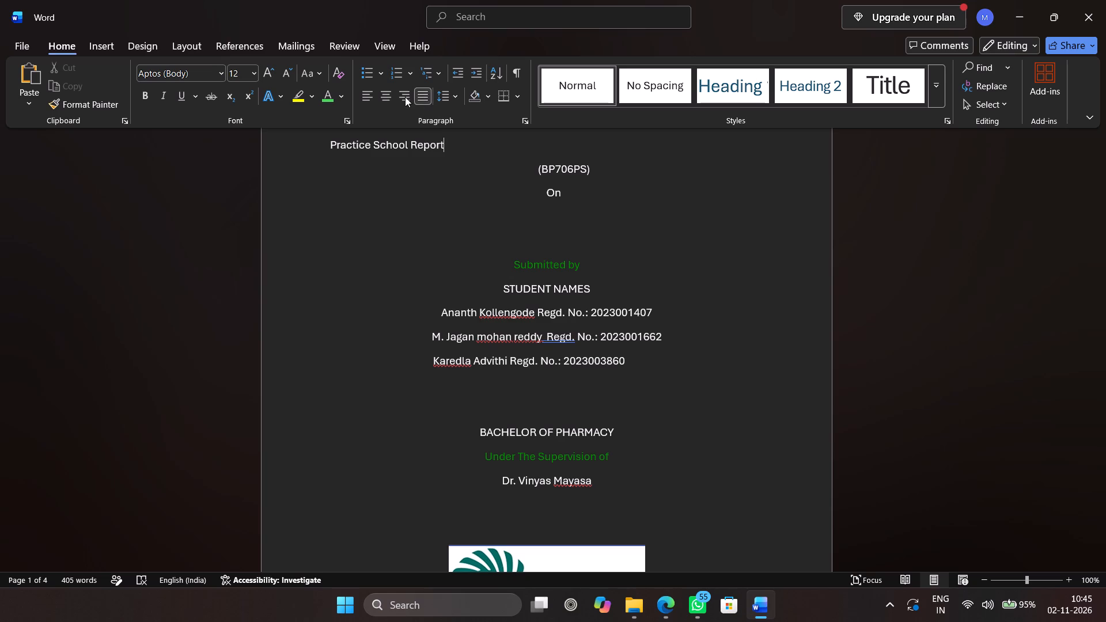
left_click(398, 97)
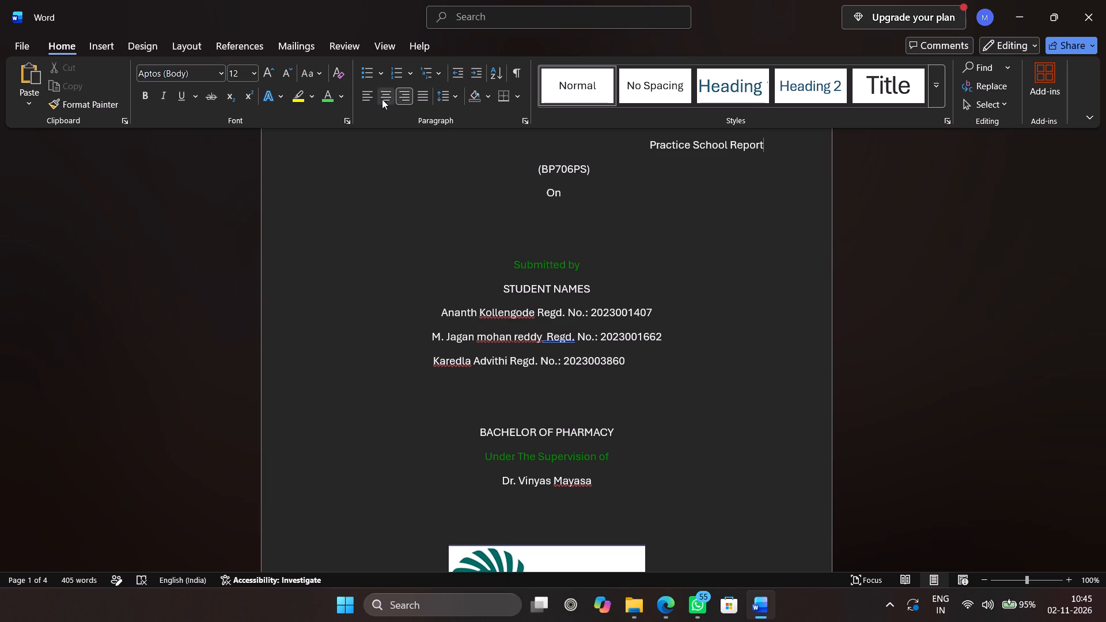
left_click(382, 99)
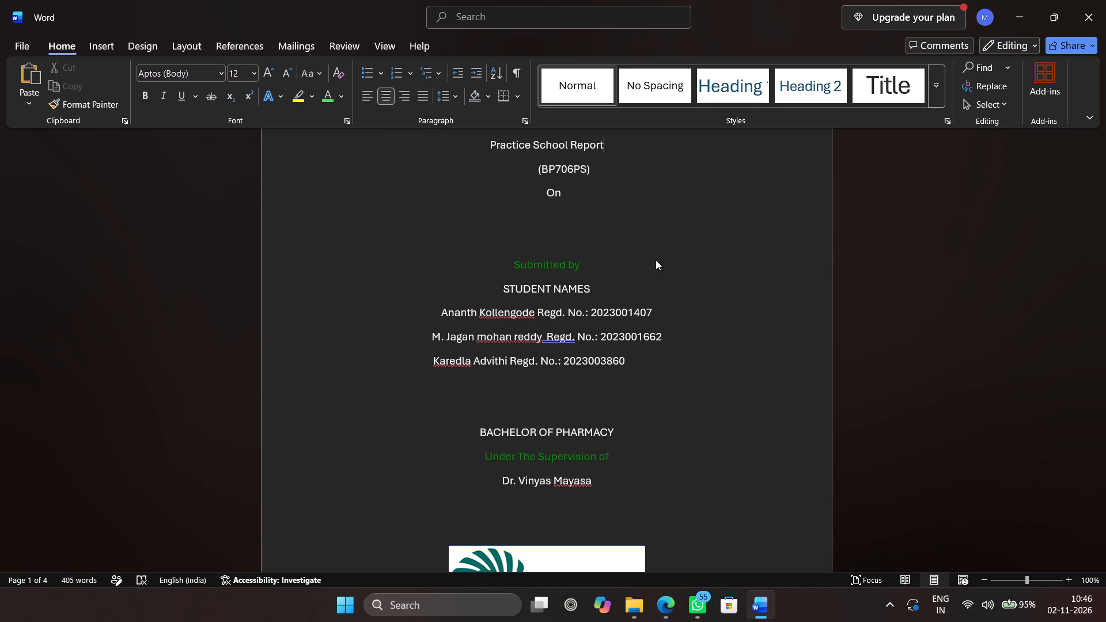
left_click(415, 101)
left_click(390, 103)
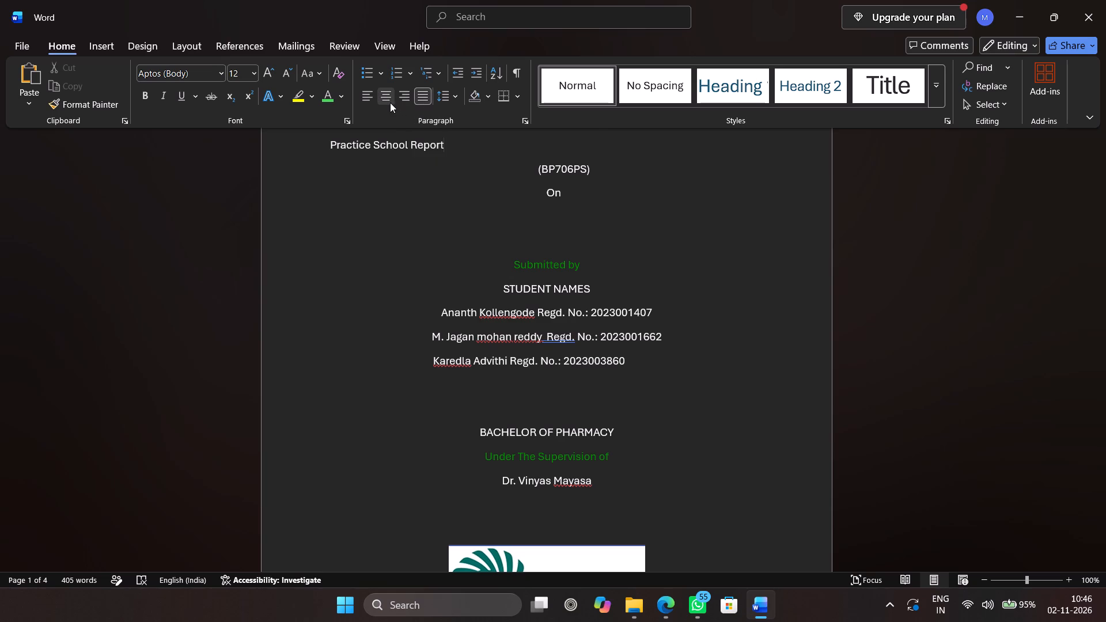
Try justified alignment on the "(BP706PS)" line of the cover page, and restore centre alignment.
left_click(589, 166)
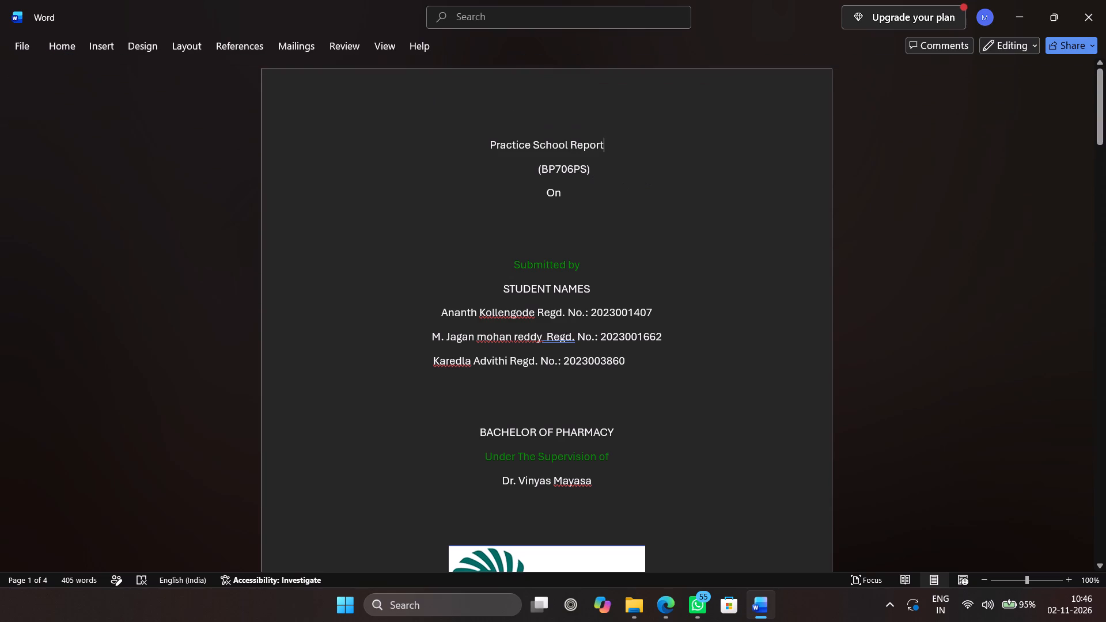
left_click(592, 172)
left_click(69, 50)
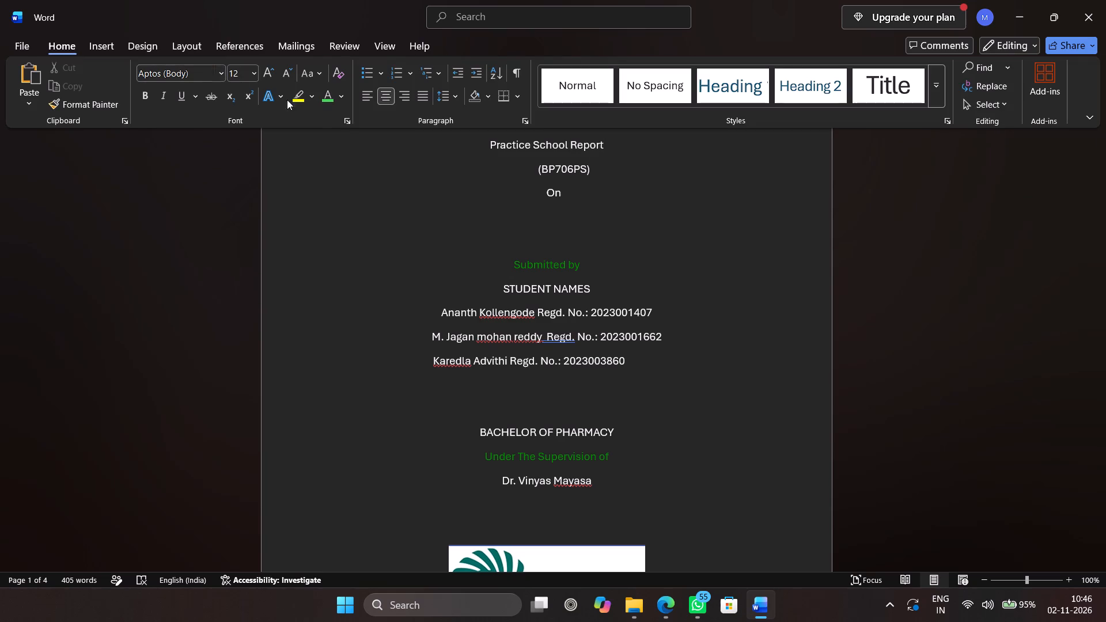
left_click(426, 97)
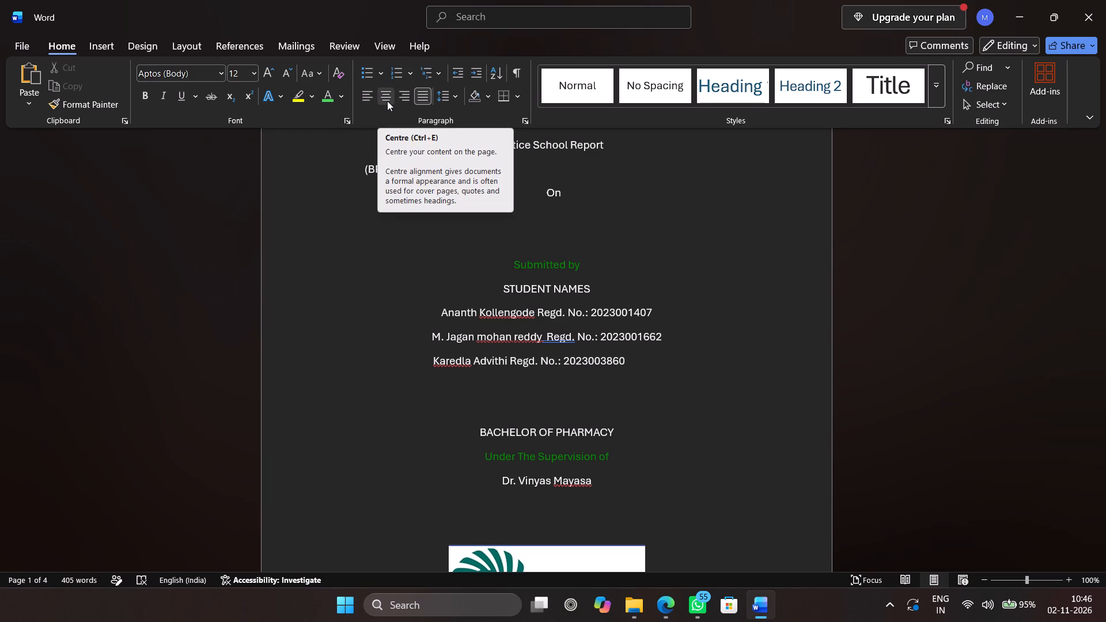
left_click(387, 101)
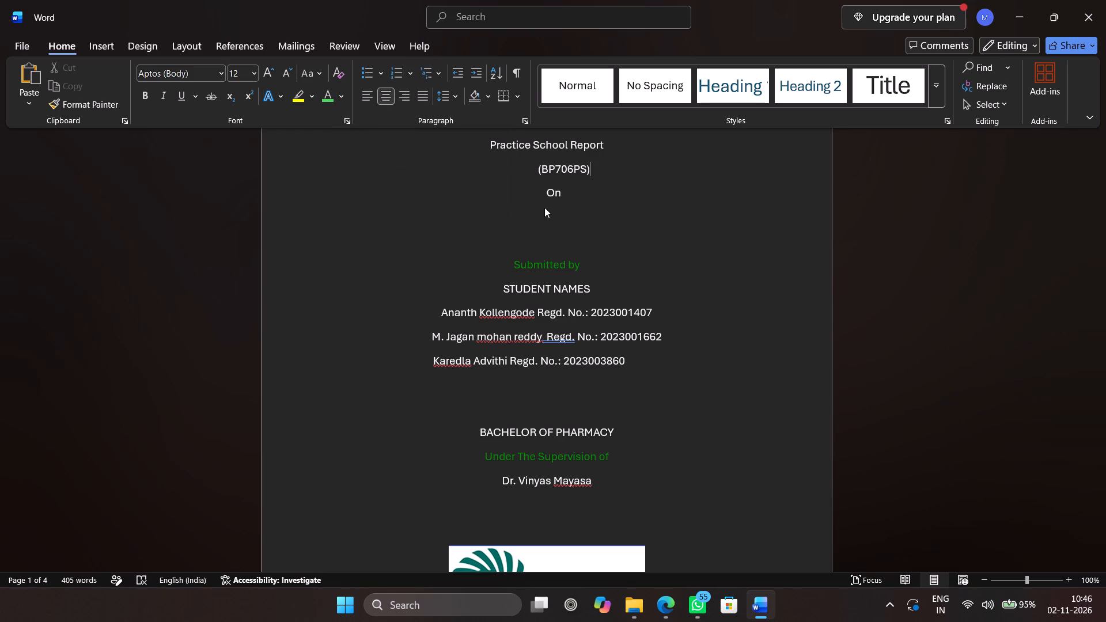
Reapply centre alignment to the "On" line of the cover page so it sits exactly in the middle.
left_click(565, 192)
left_click(565, 192)
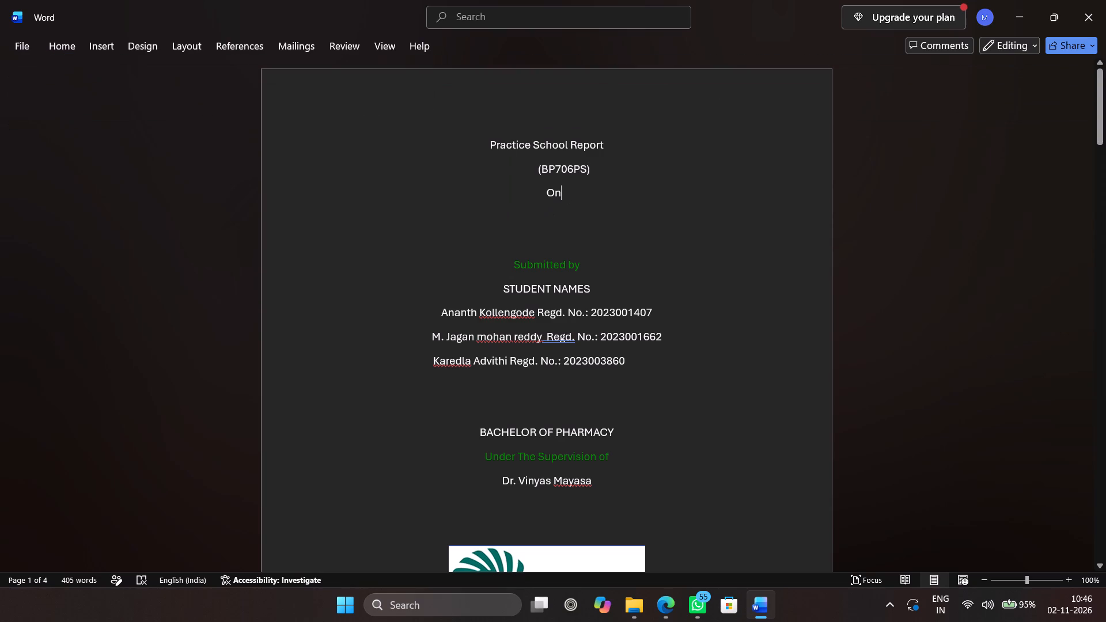
left_click(56, 52)
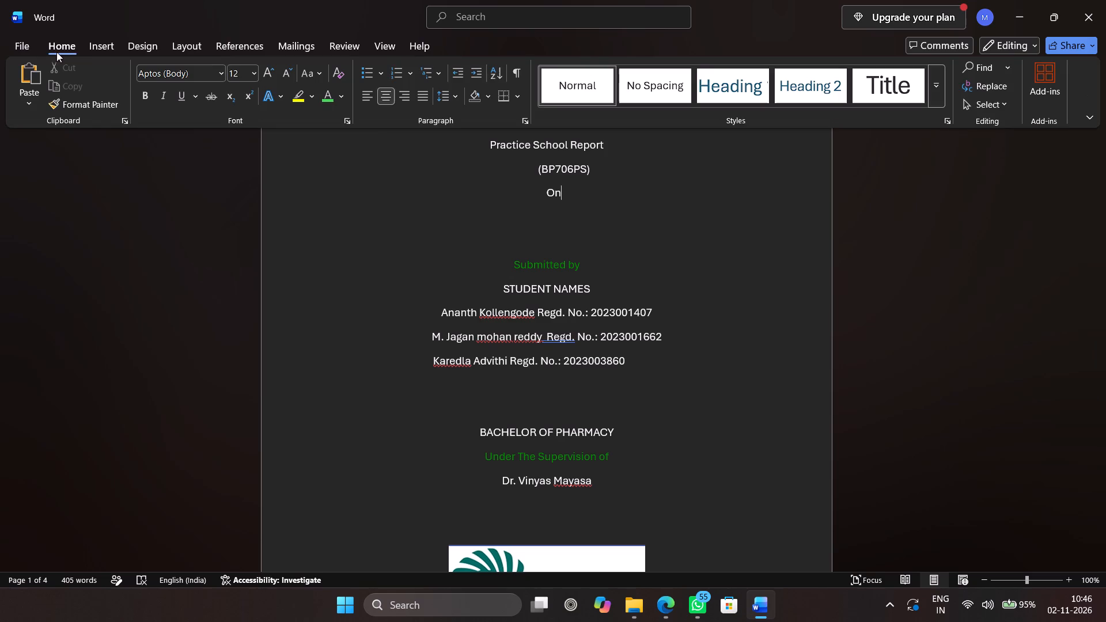
left_click(384, 99)
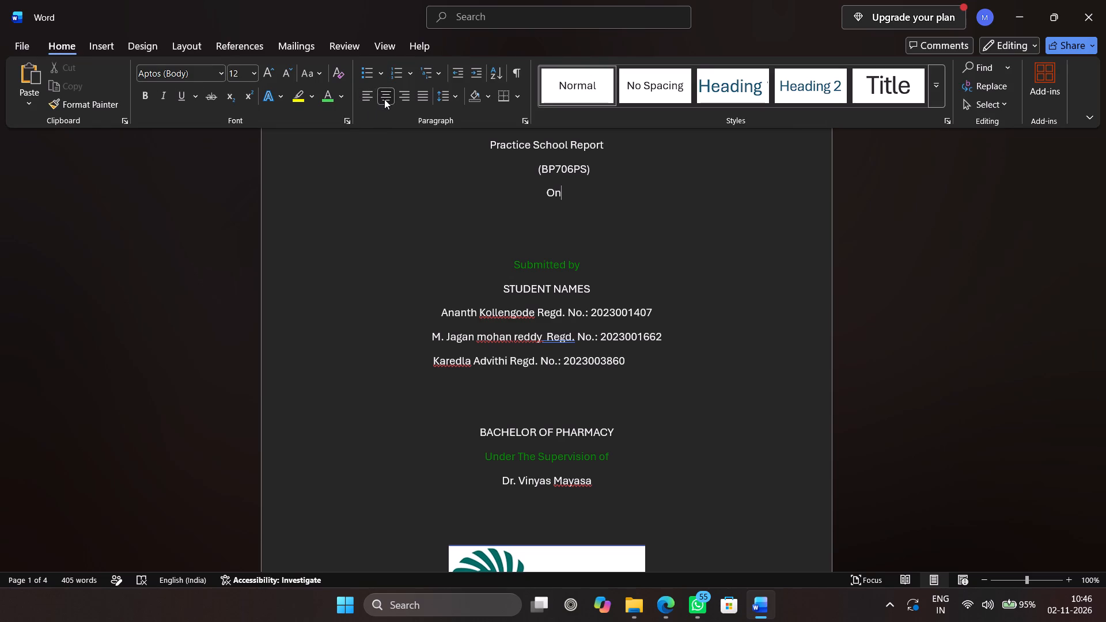
left_click(384, 99)
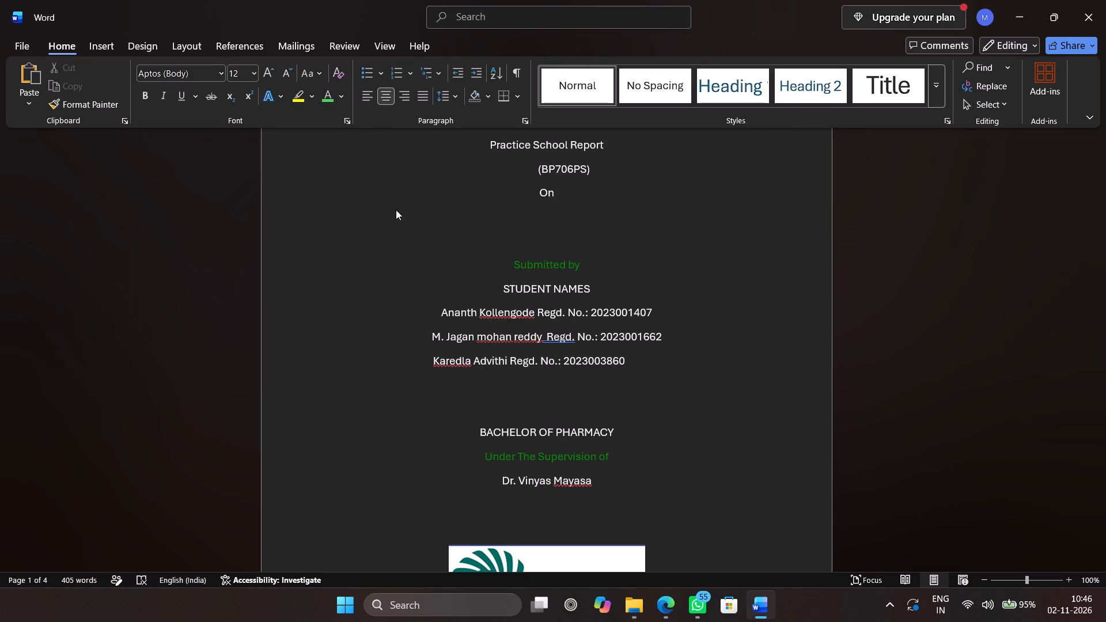
Review the layout of the rest of the cover page and the declaration page.
left_click(396, 210)
scroll(396, 210, "down", 1)
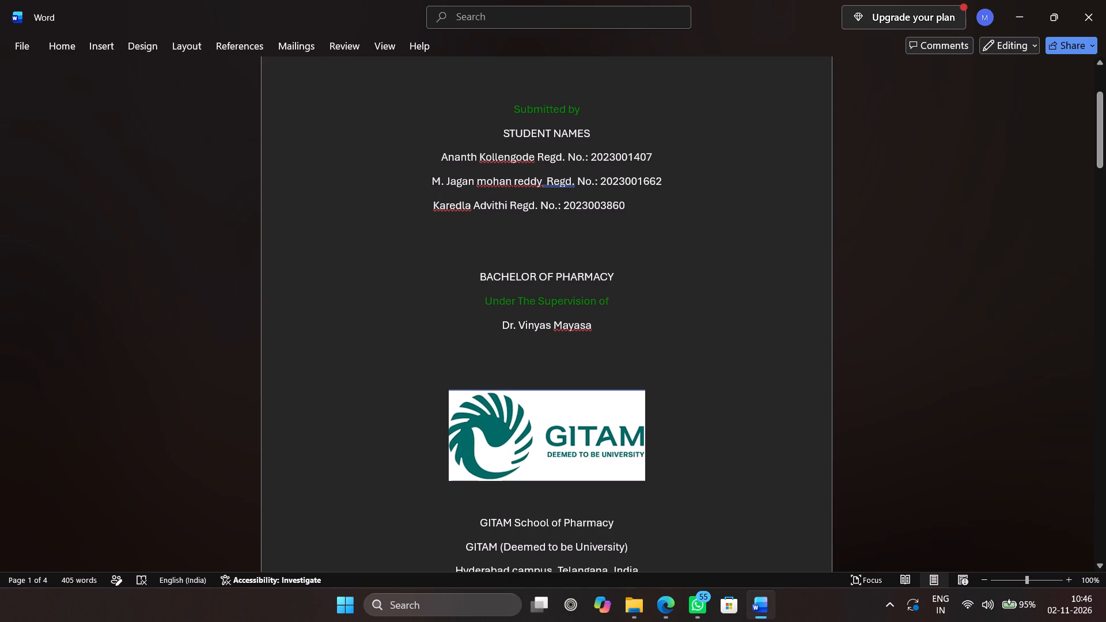
scroll(396, 210, "down", 2)
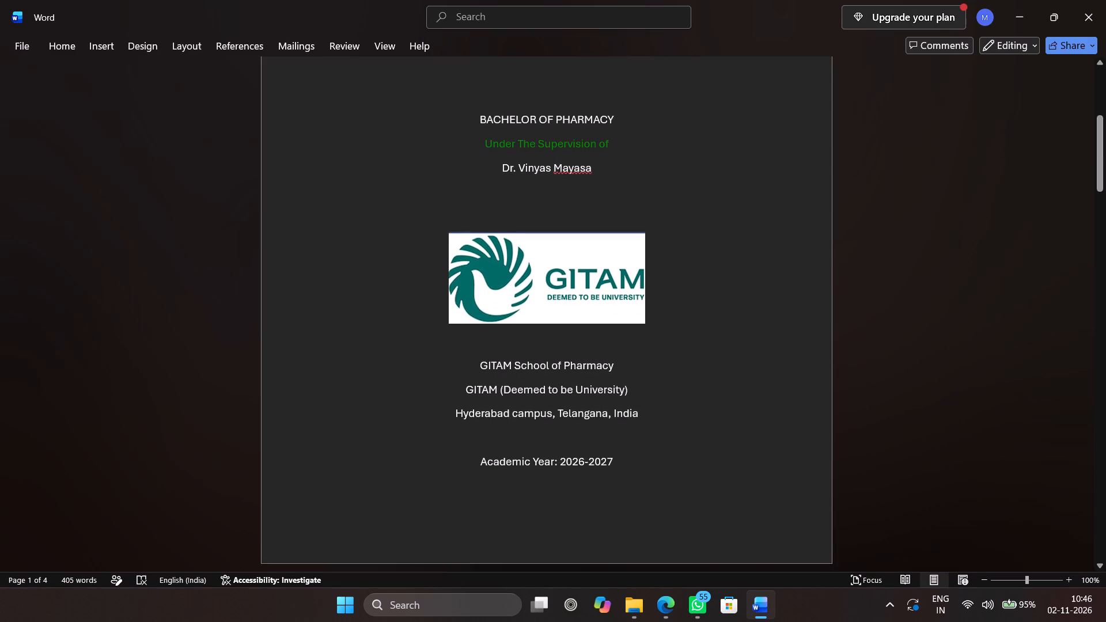
scroll(396, 210, "down", 4)
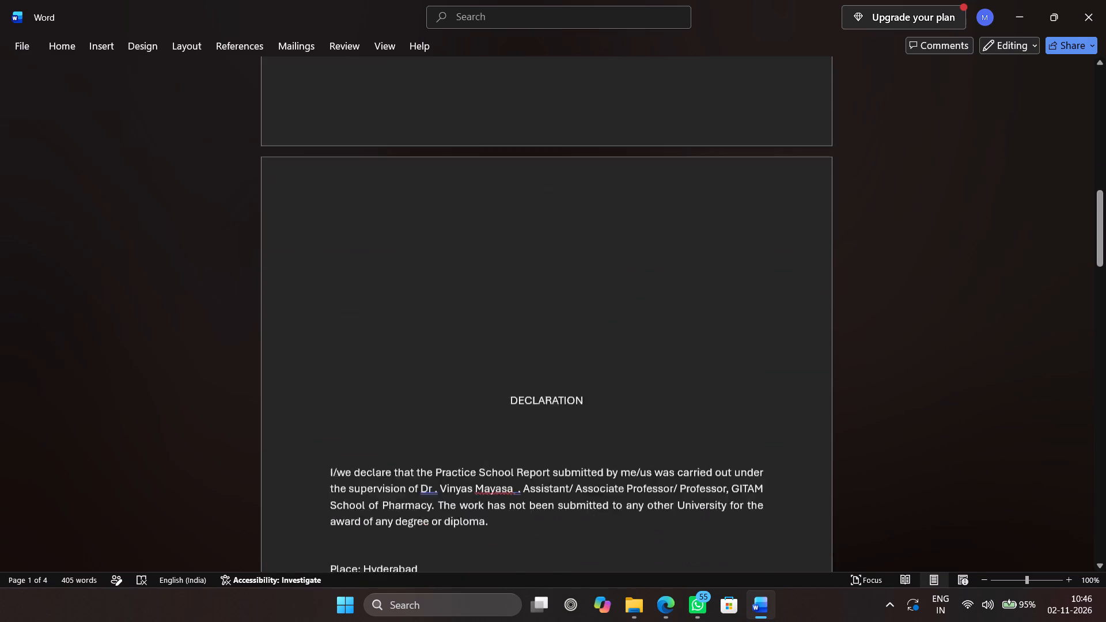
scroll(396, 210, "down", 3)
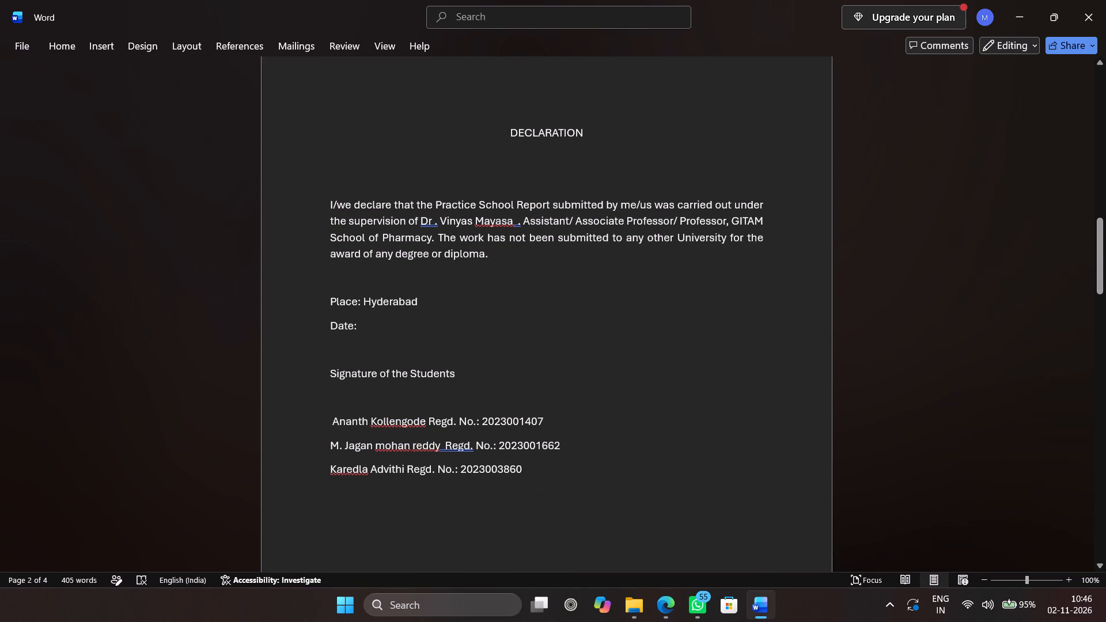
Review the certificate and acknowledgement pages, and recheck the cover and declaration pages, for details that still need correcting.
scroll(396, 210, "down", 2)
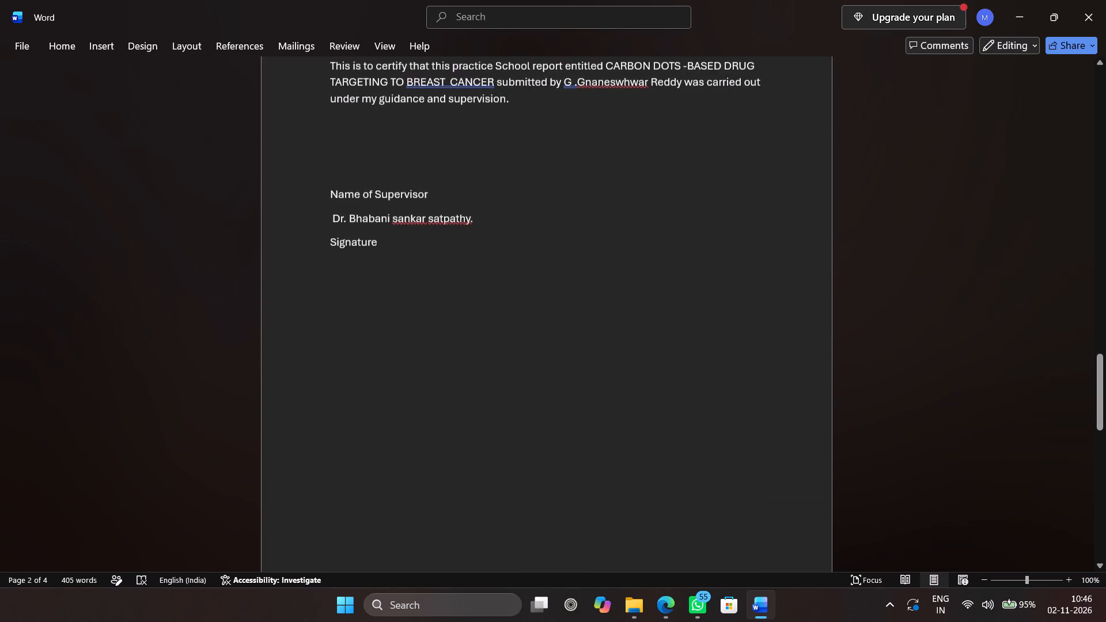
scroll(396, 210, "down", 3)
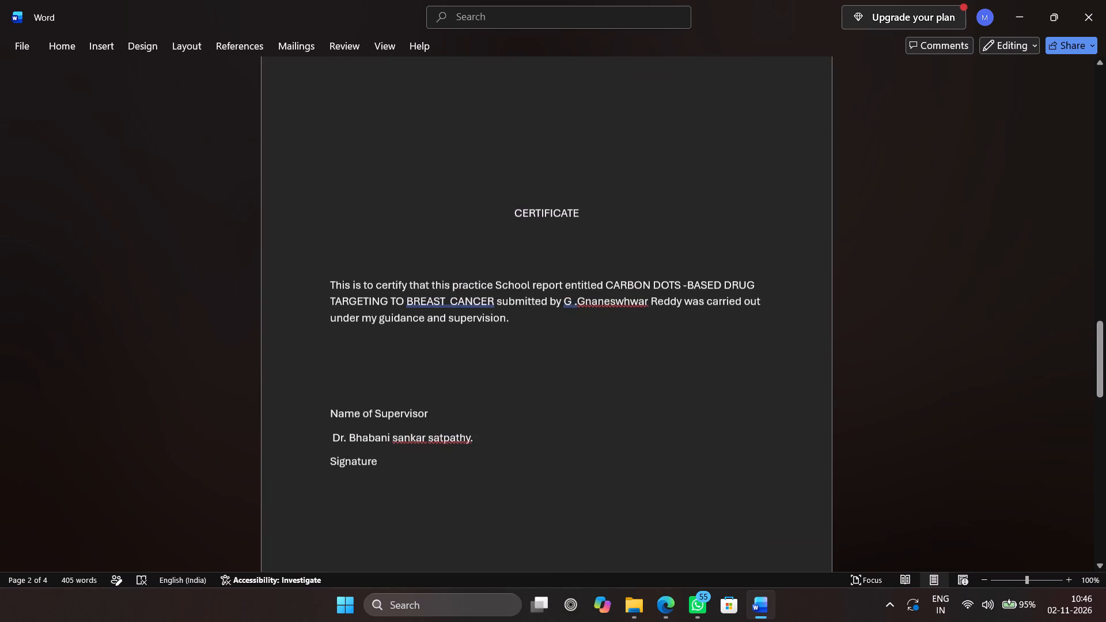
scroll(396, 210, "down", 7)
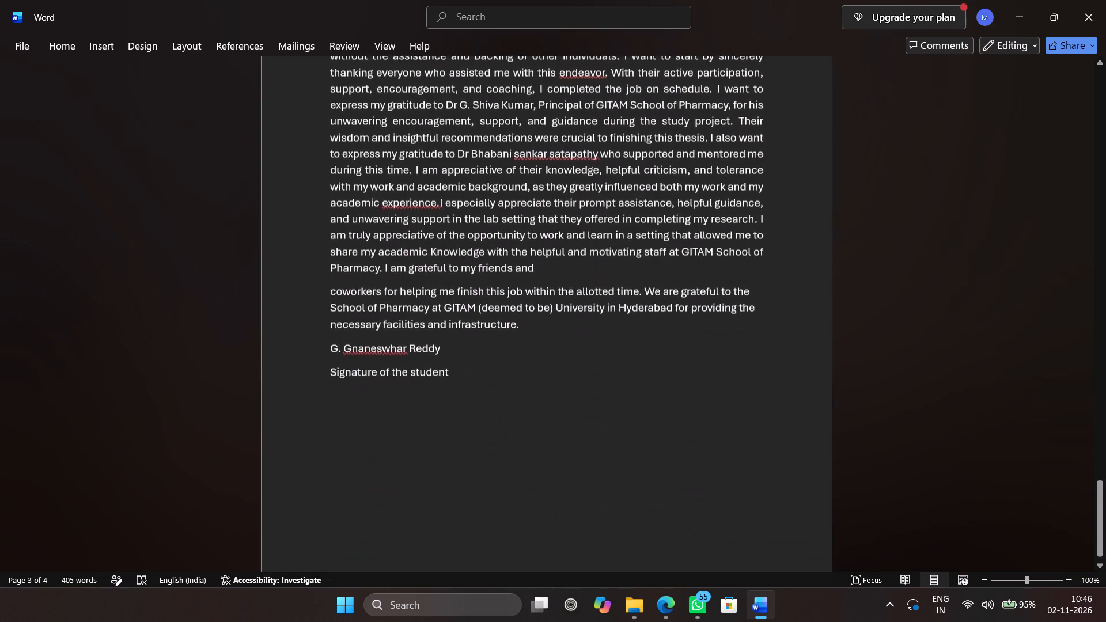
scroll(396, 210, "down", 5)
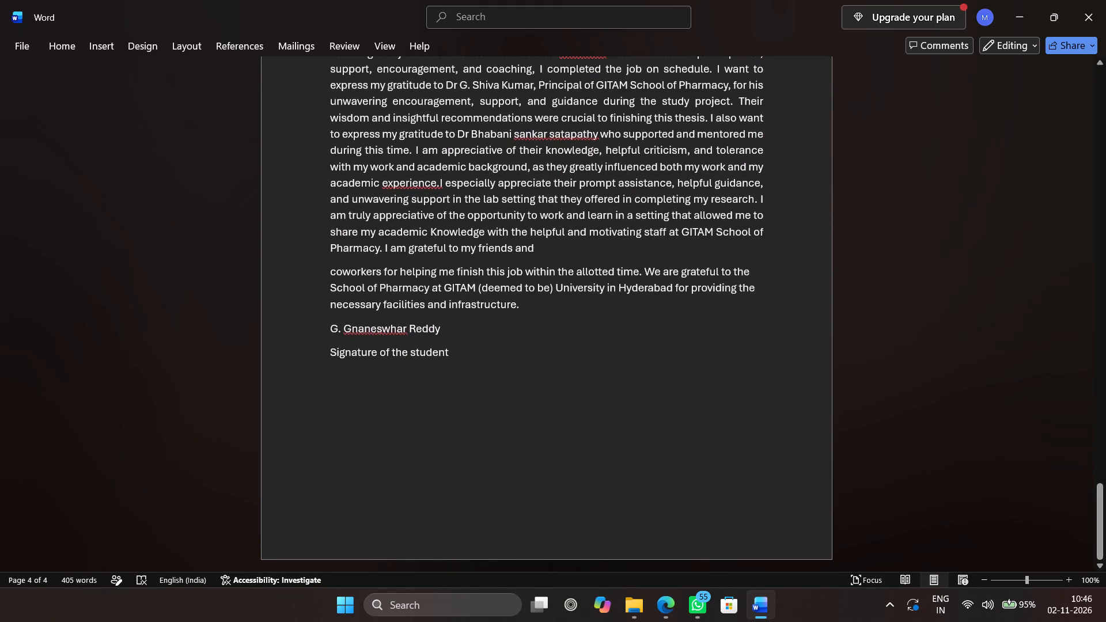
scroll(396, 210, "down", 2)
scroll(396, 210, "up", 15)
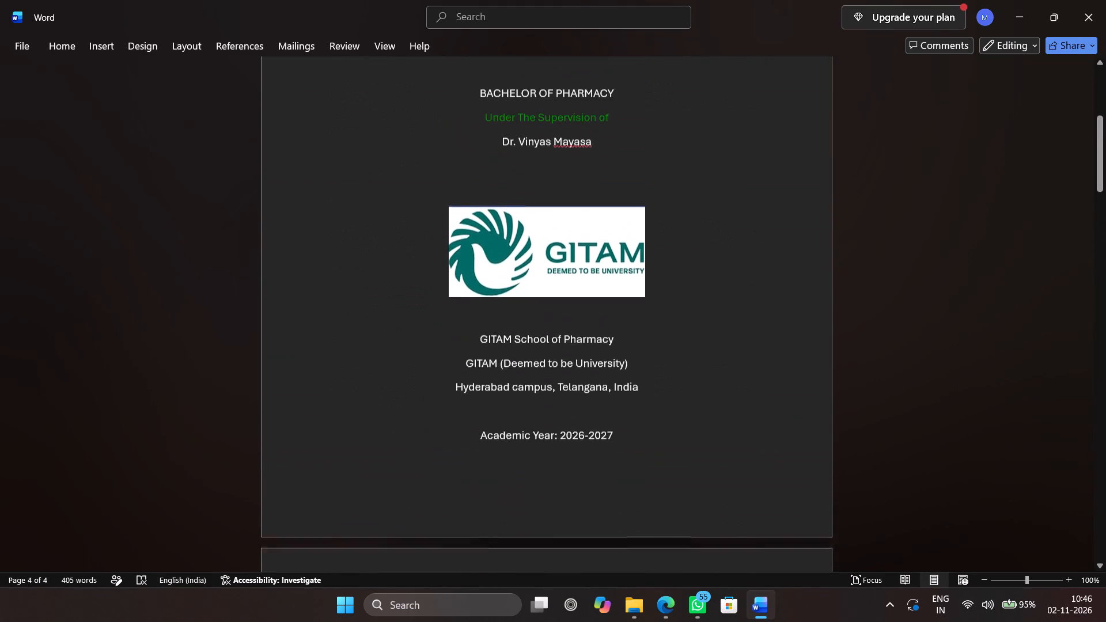
scroll(396, 210, "up", 6)
scroll(396, 210, "down", 2)
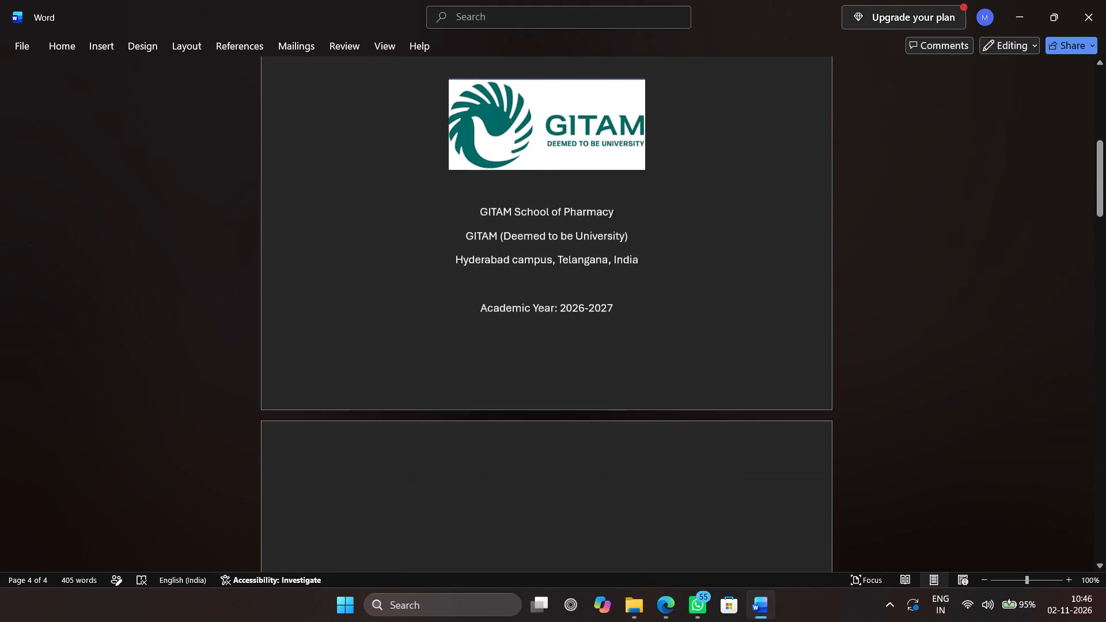
scroll(396, 210, "down", 5)
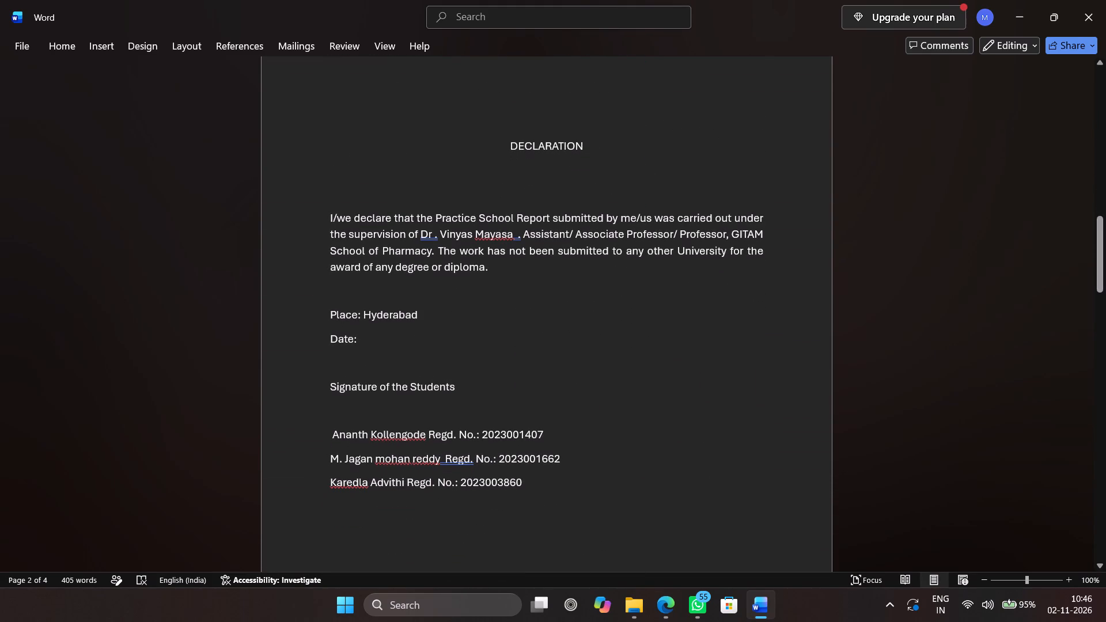
scroll(396, 210, "down", 4)
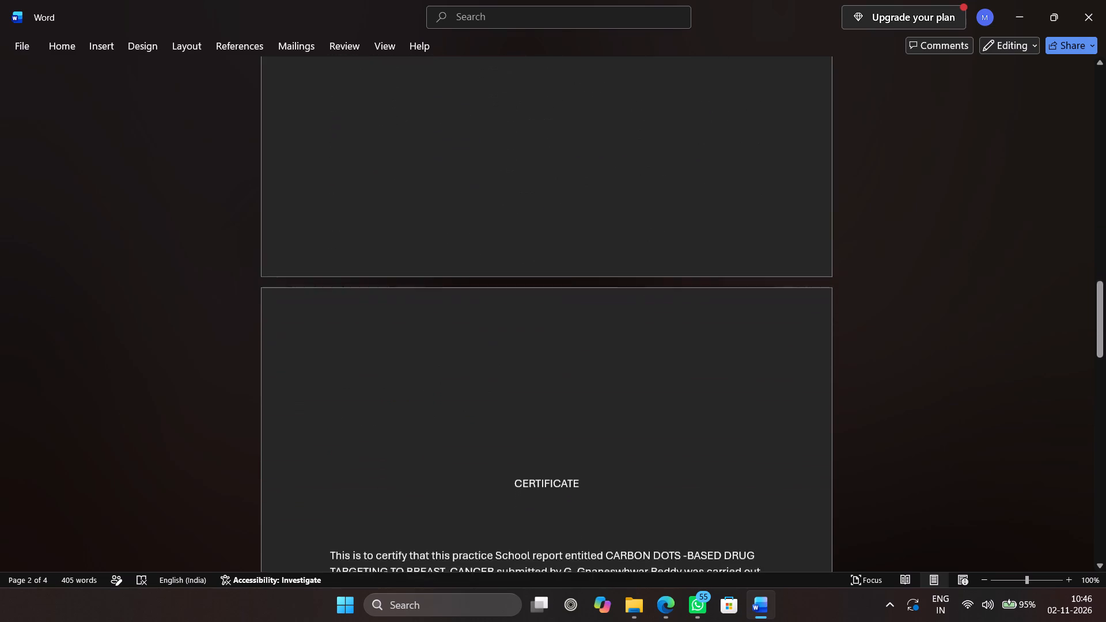
scroll(396, 210, "down", 3)
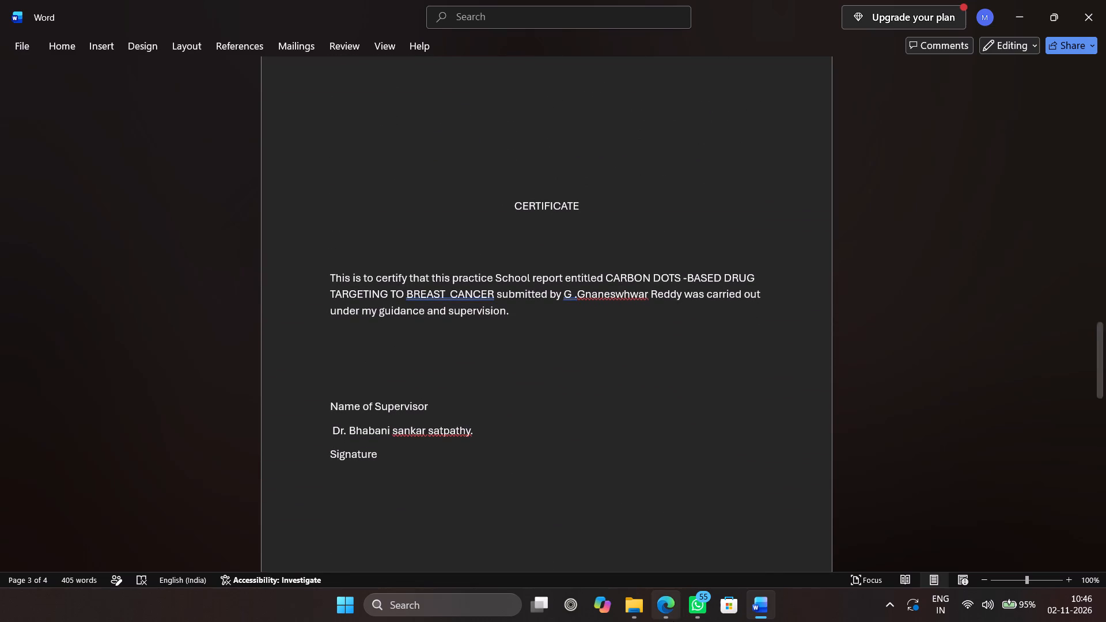
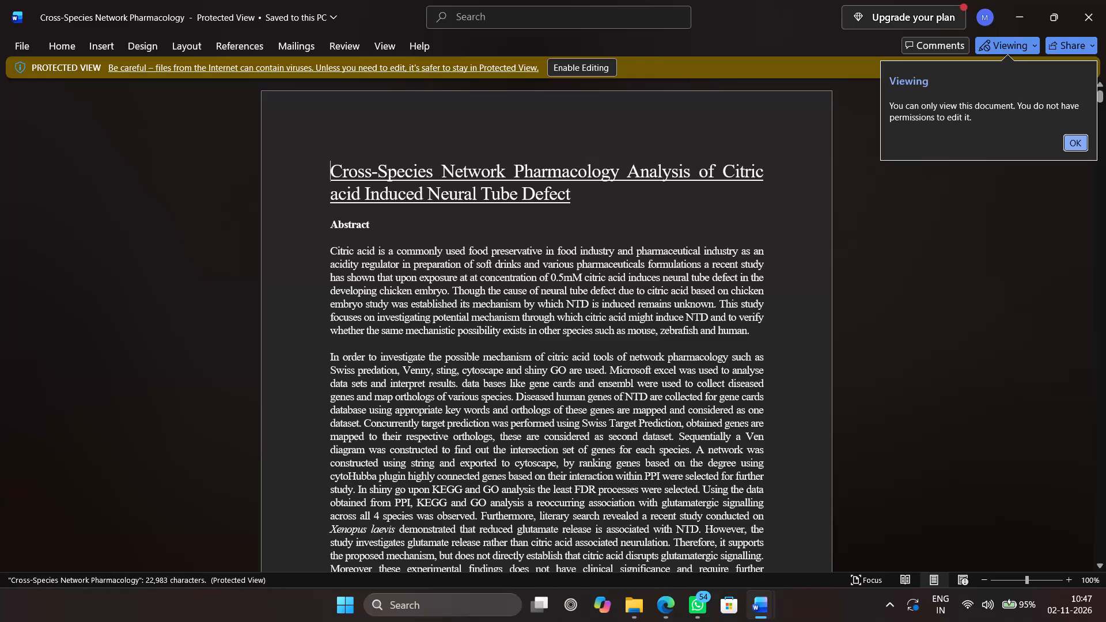
Copy the title "Cross-Species Network Pharmacology Analysis of Citric acid Induced Neural Tube Defect" from its document onto the report's cover page below "On".
left_click_drag(319, 158, 643, 202)
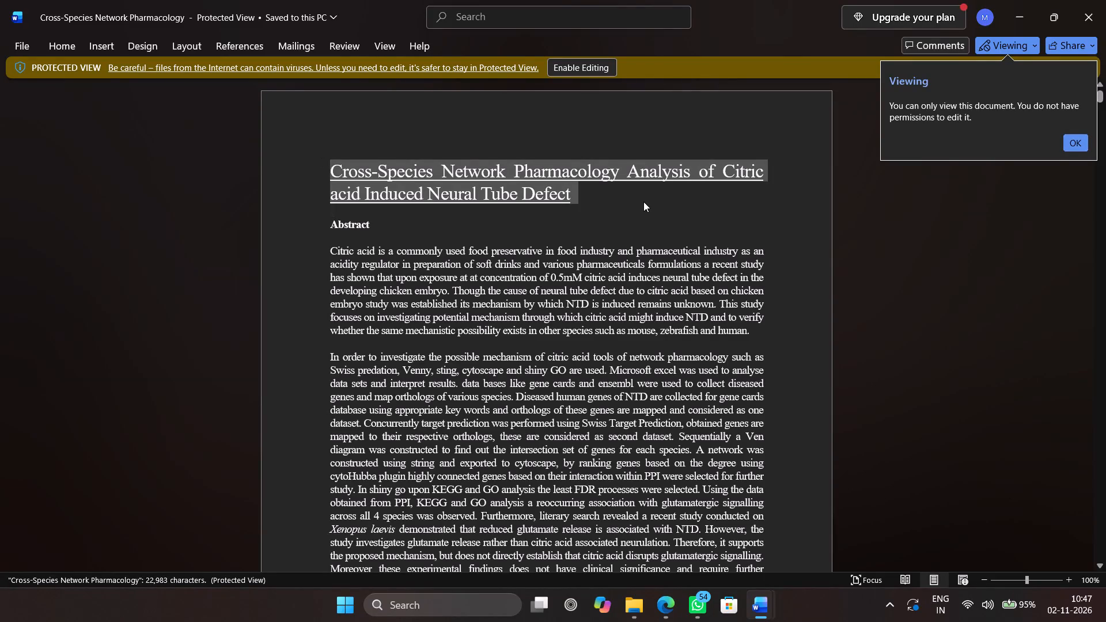
key("ctrl+c")
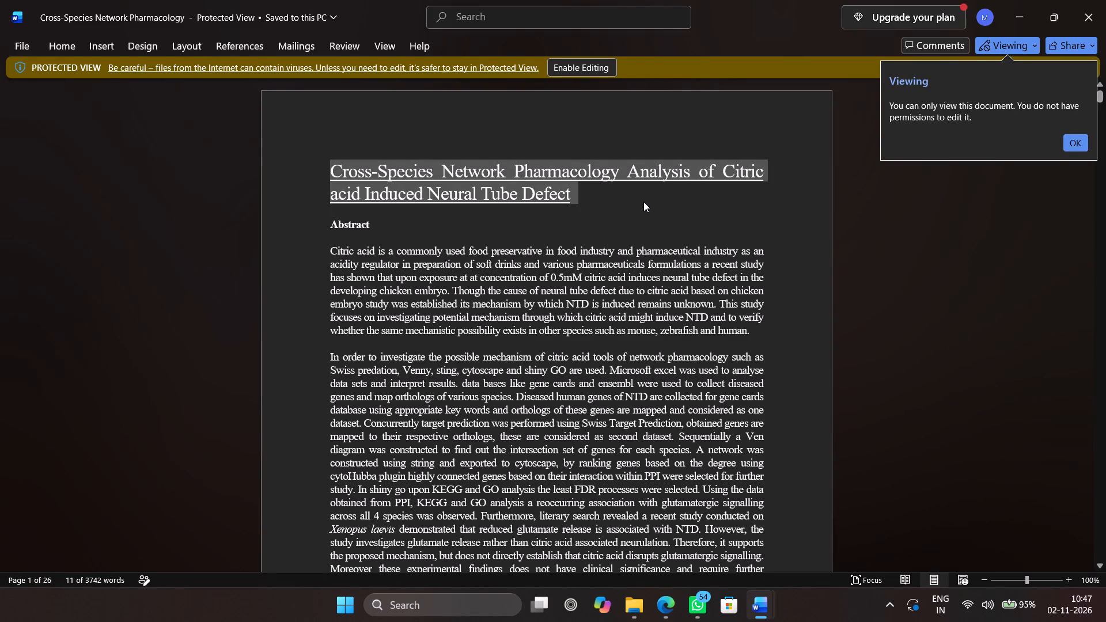
left_click(770, 609)
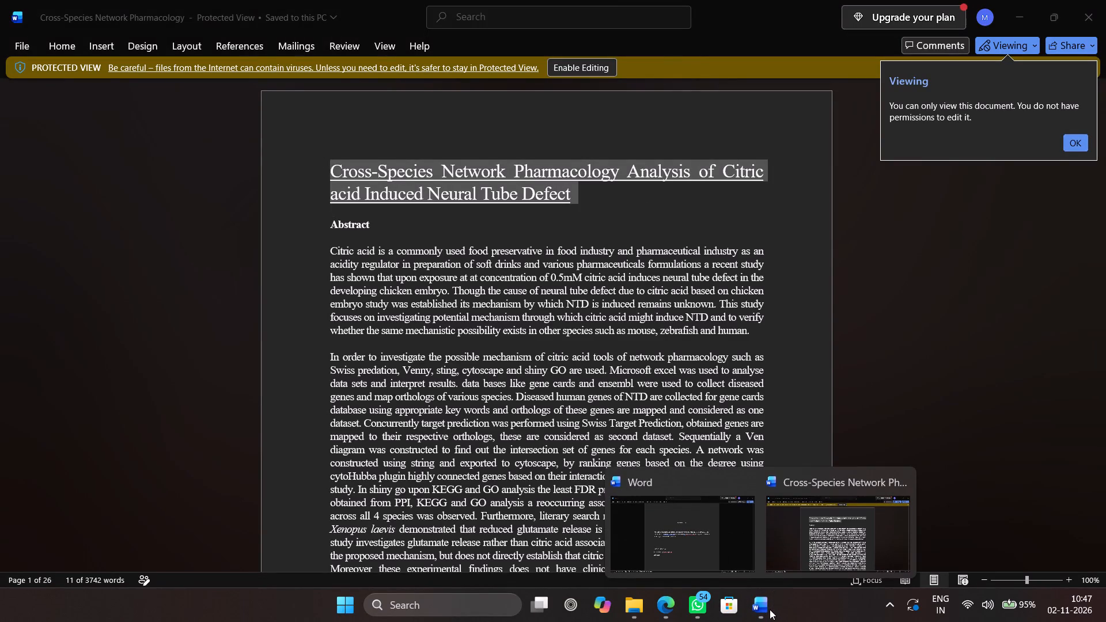
left_click(770, 609)
left_click(726, 536)
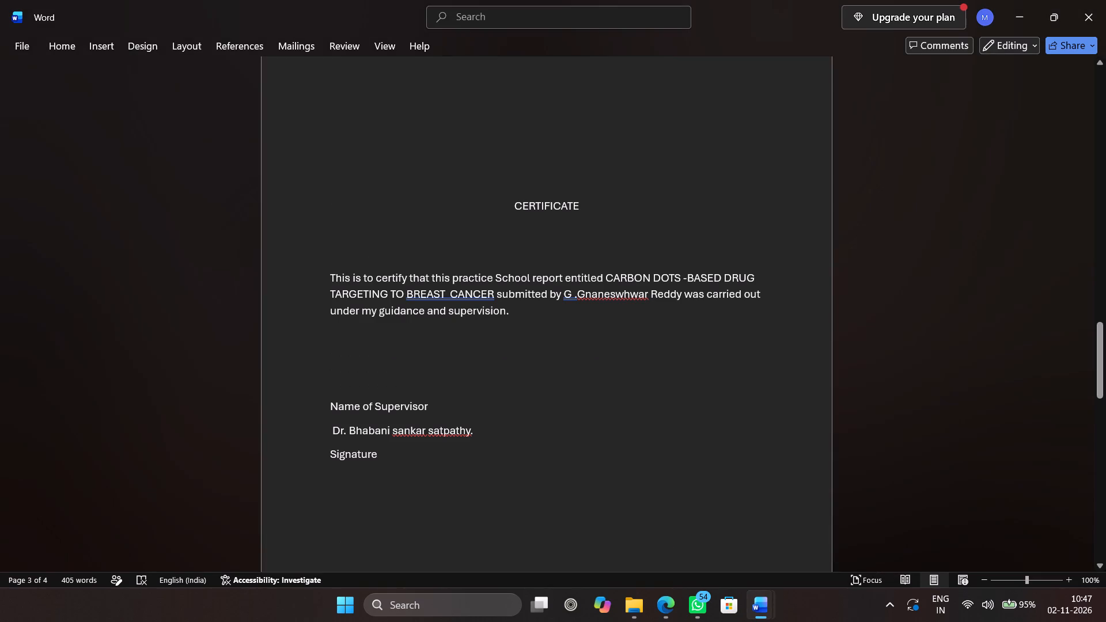
scroll(622, 234, "up", 10)
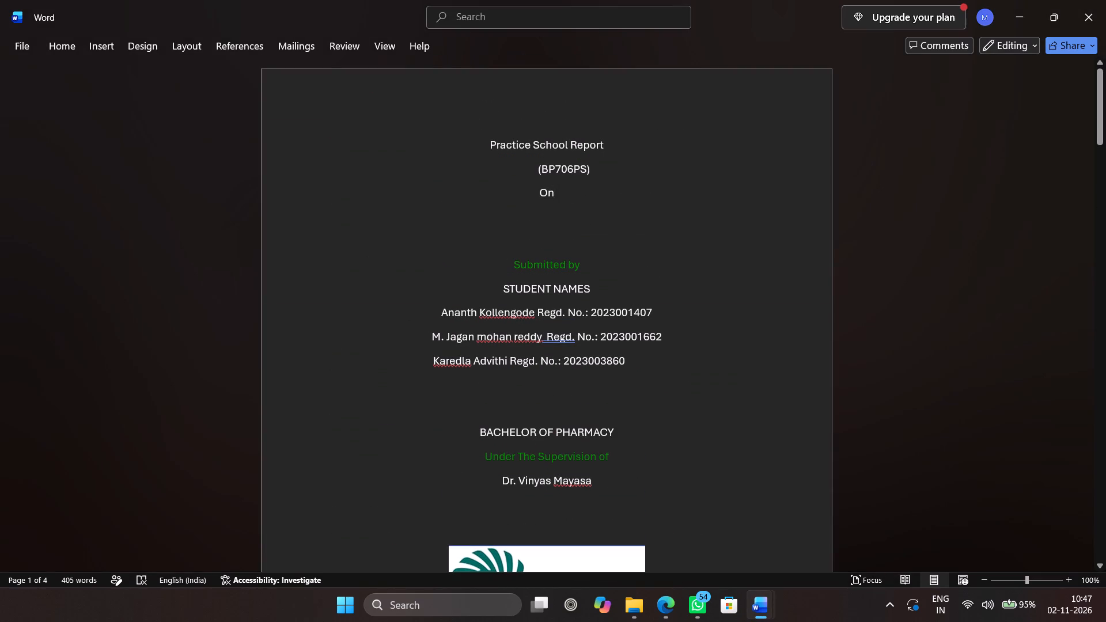
left_click(527, 242)
key("ctrl+v")
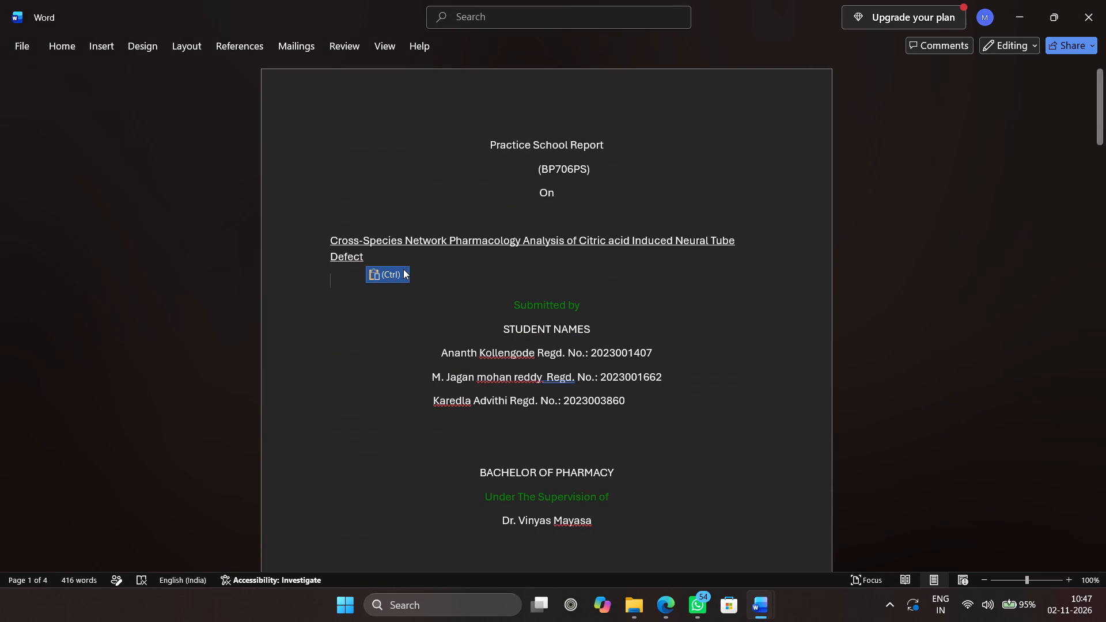
Remove the blank line between the pasted title and "Submitted by" on the cover page.
scroll(639, 304, "down", 4)
scroll(639, 304, "up", 1)
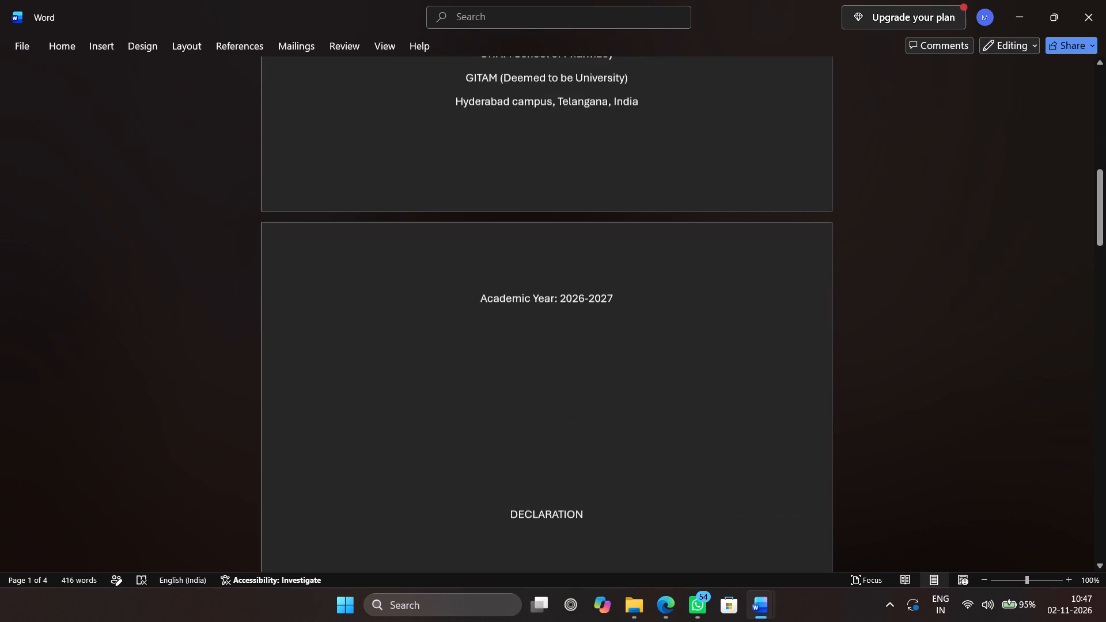
scroll(639, 304, "up", 1)
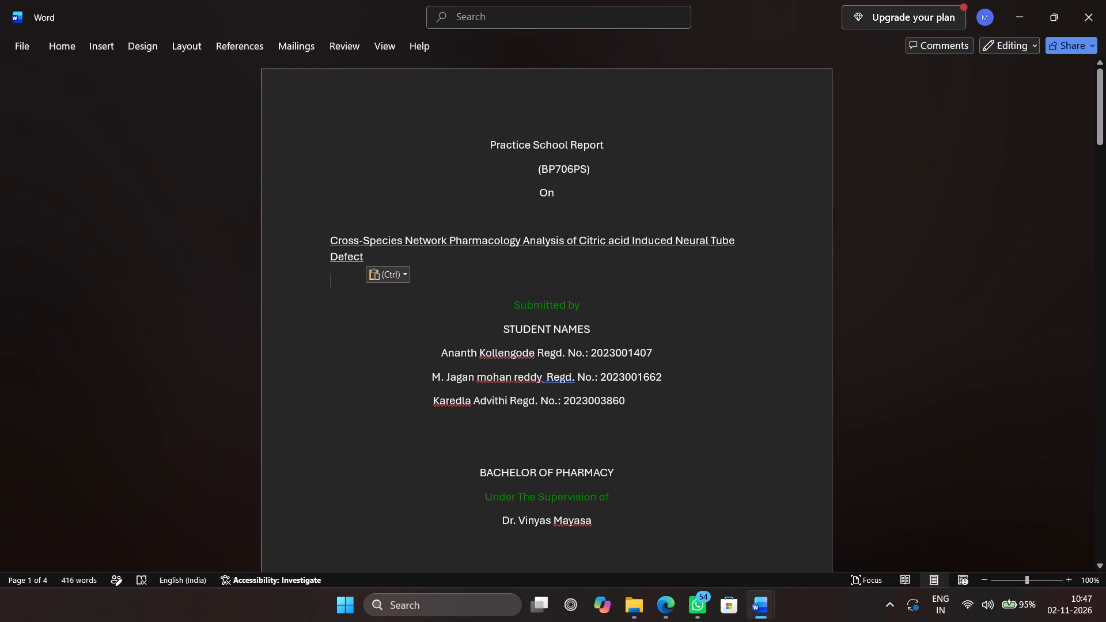
left_click(504, 288)
key("BackSpace")
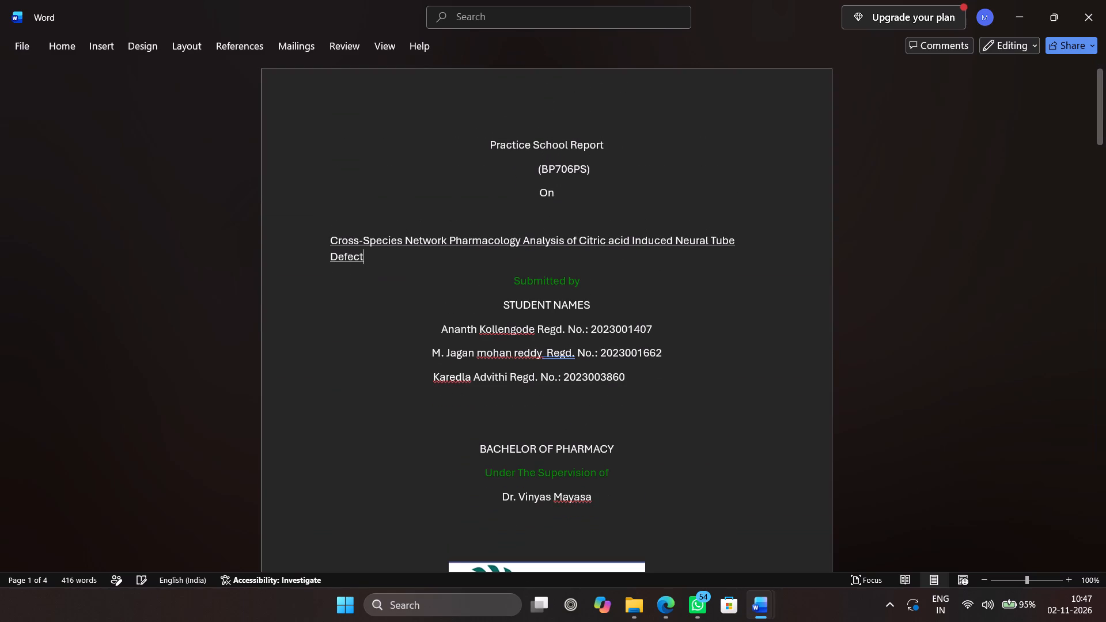
Change the font colour of the whole pasted title on the cover page to the standard dark red.
scroll(494, 425, "down", 6)
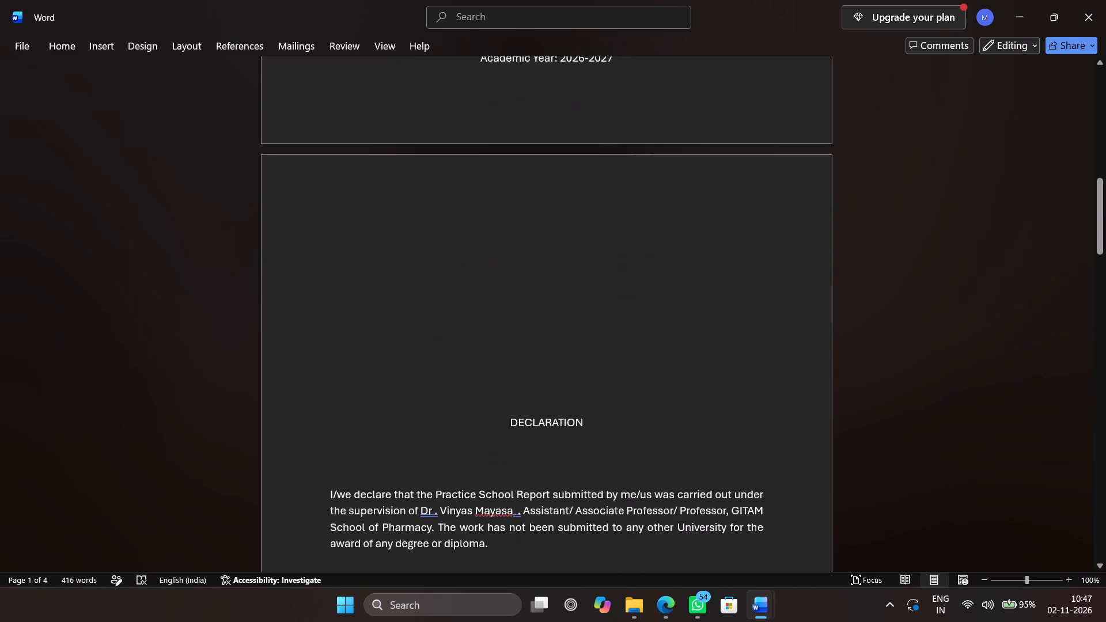
scroll(494, 425, "up", 9)
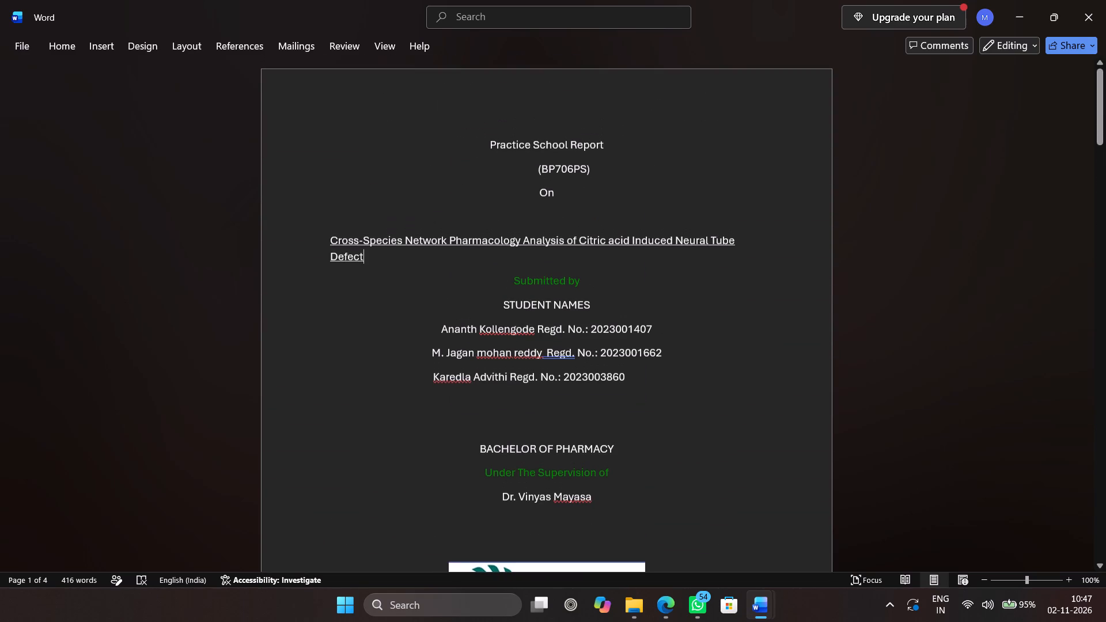
left_click_drag(380, 259, 342, 239)
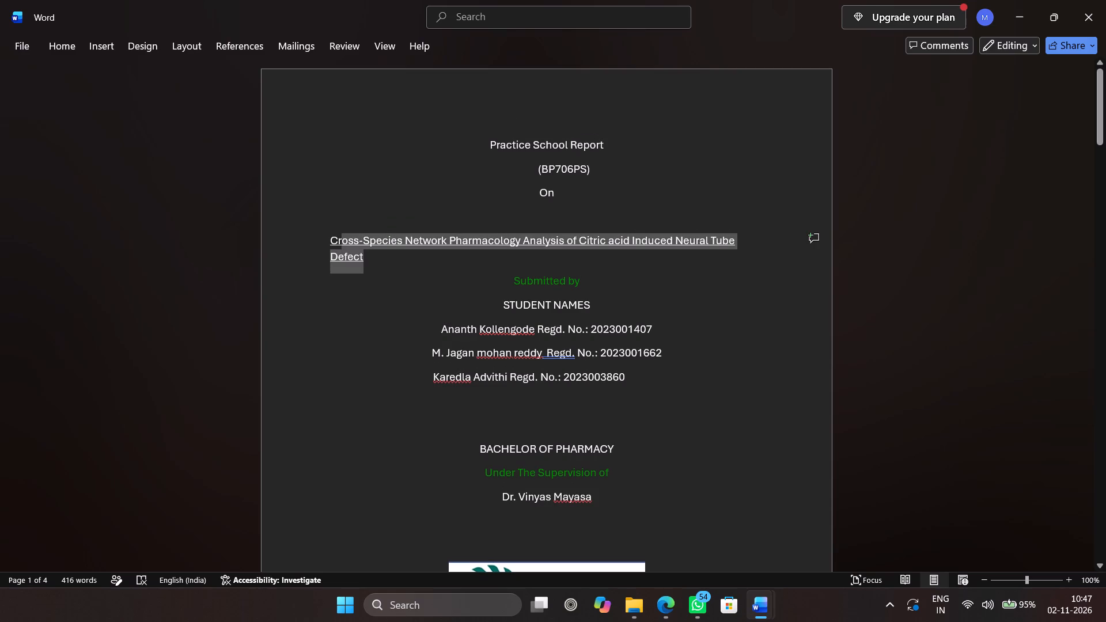
left_click_drag(342, 239, 323, 233)
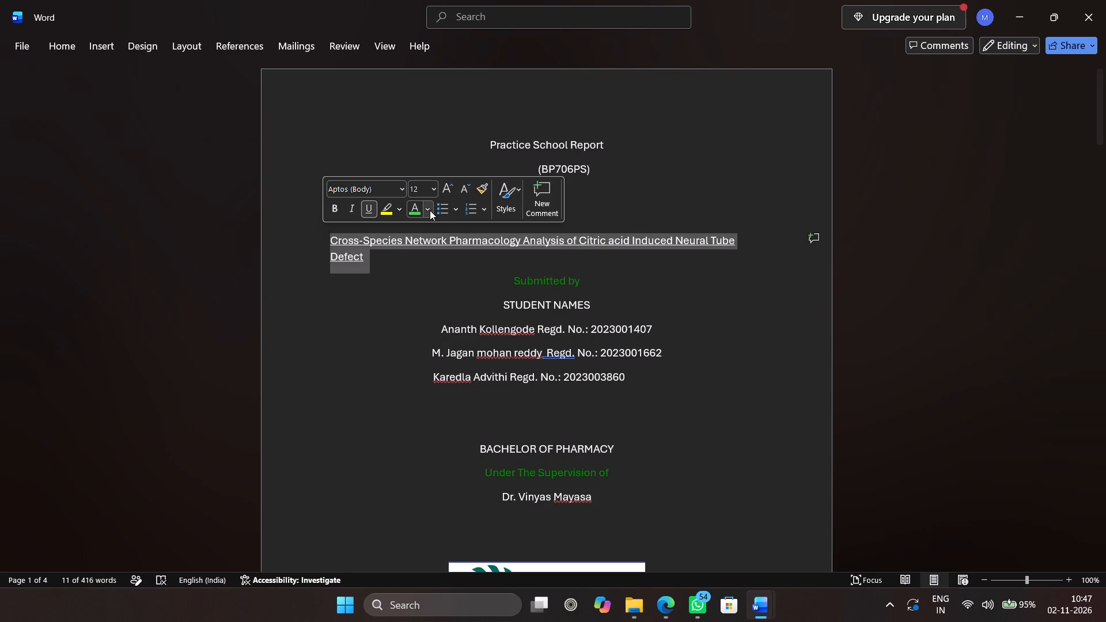
left_click(430, 210)
left_click(412, 451)
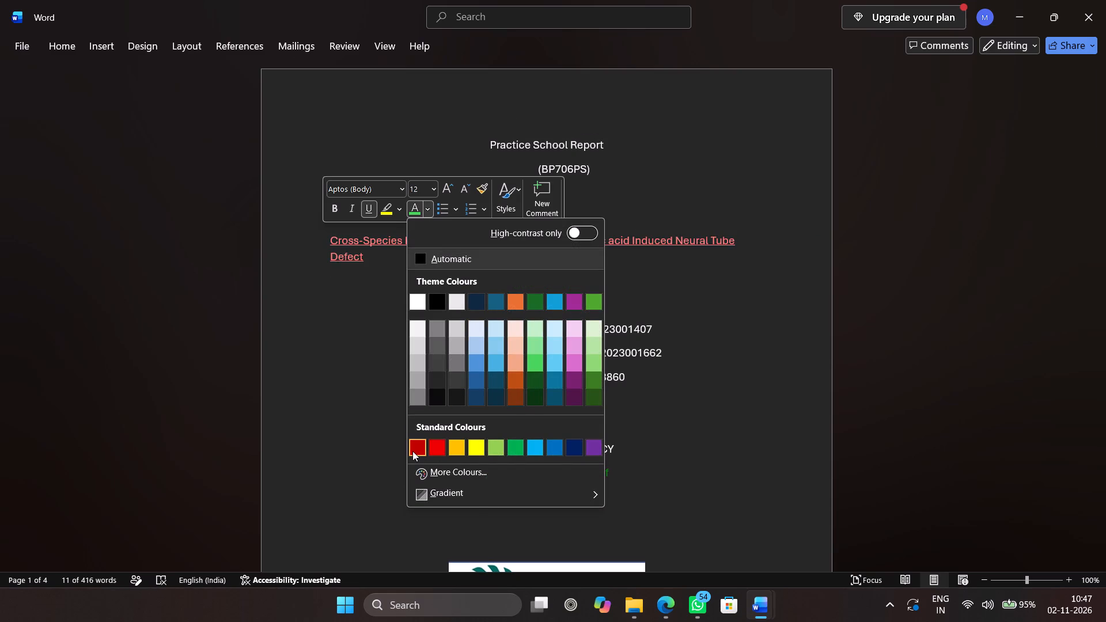
left_click(306, 370)
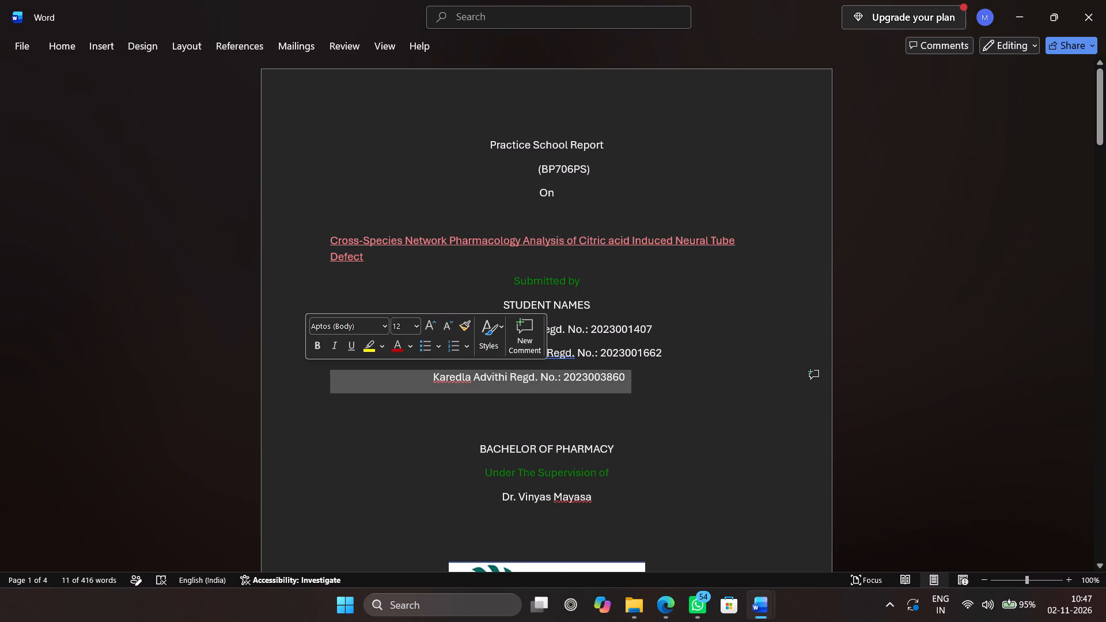
Remove the blank line between "On" and the report title on the cover page.
left_click(514, 223)
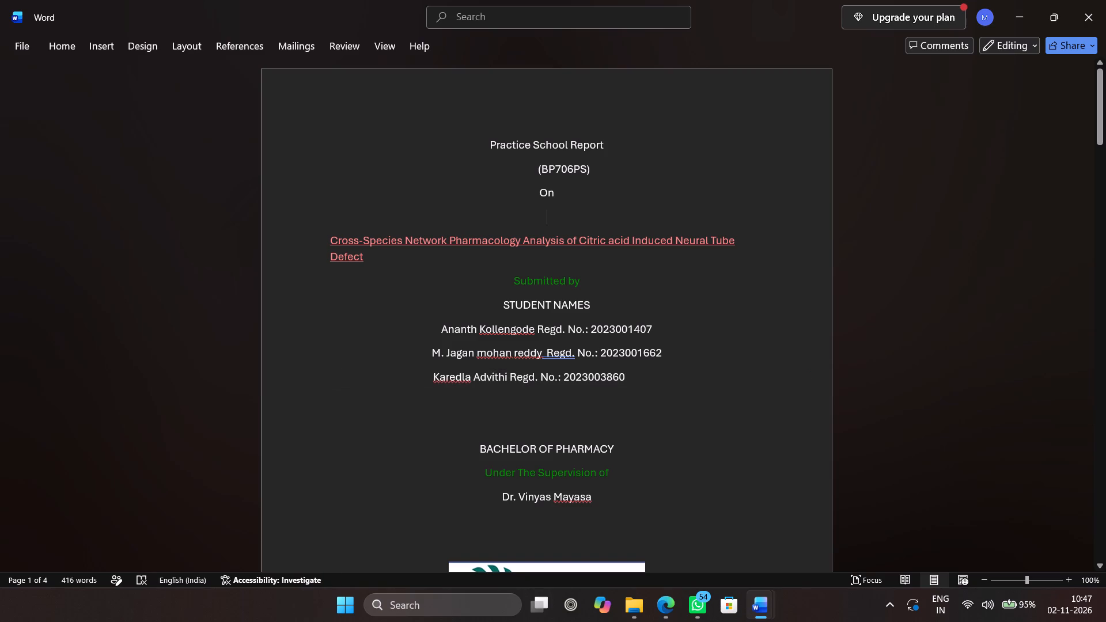
key("BackSpace")
key("Return")
key("BackSpace")
key("BackSpace")
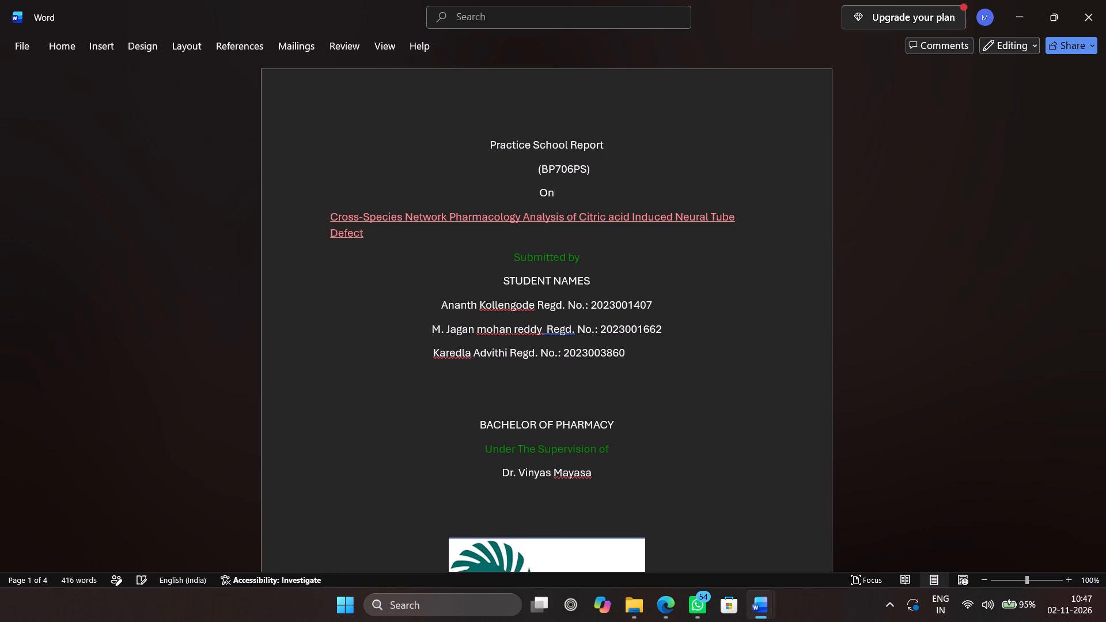
Review the cover and declaration pages, and locate the old report title in the certificate paragraph.
scroll(547, 307, "down", 4)
scroll(547, 307, "up", 2)
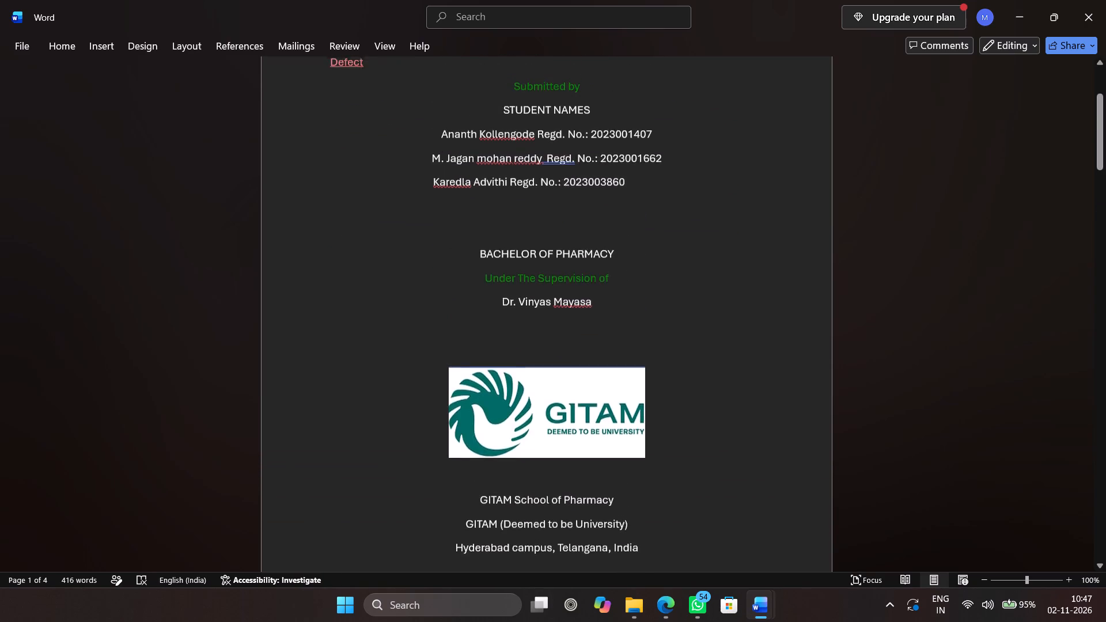
scroll(547, 307, "up", 2)
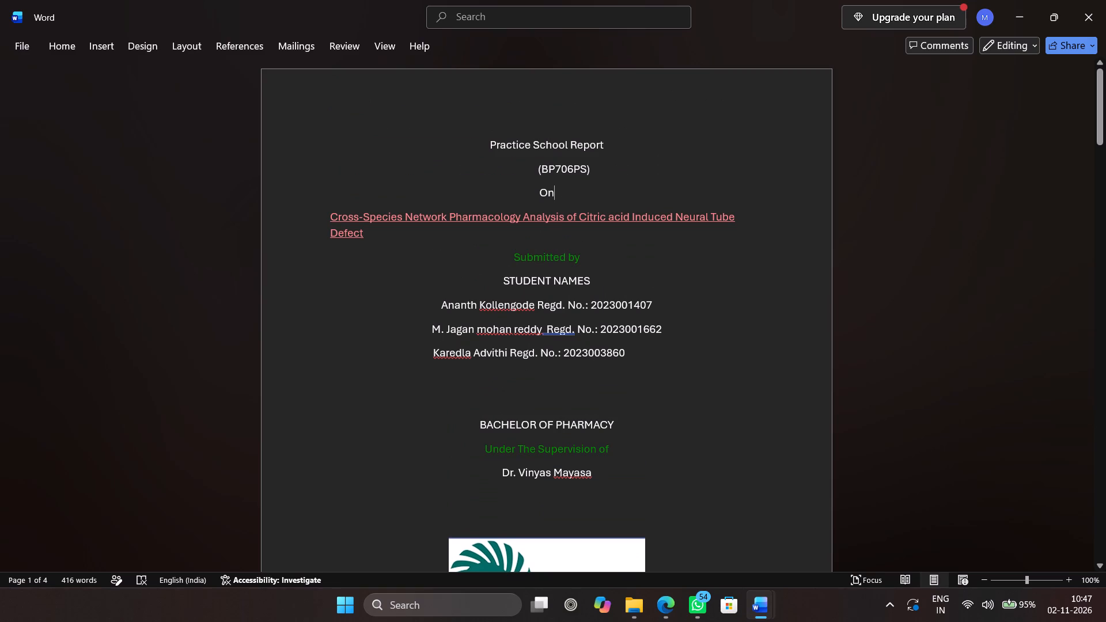
left_click(374, 241)
scroll(374, 241, "down", 8)
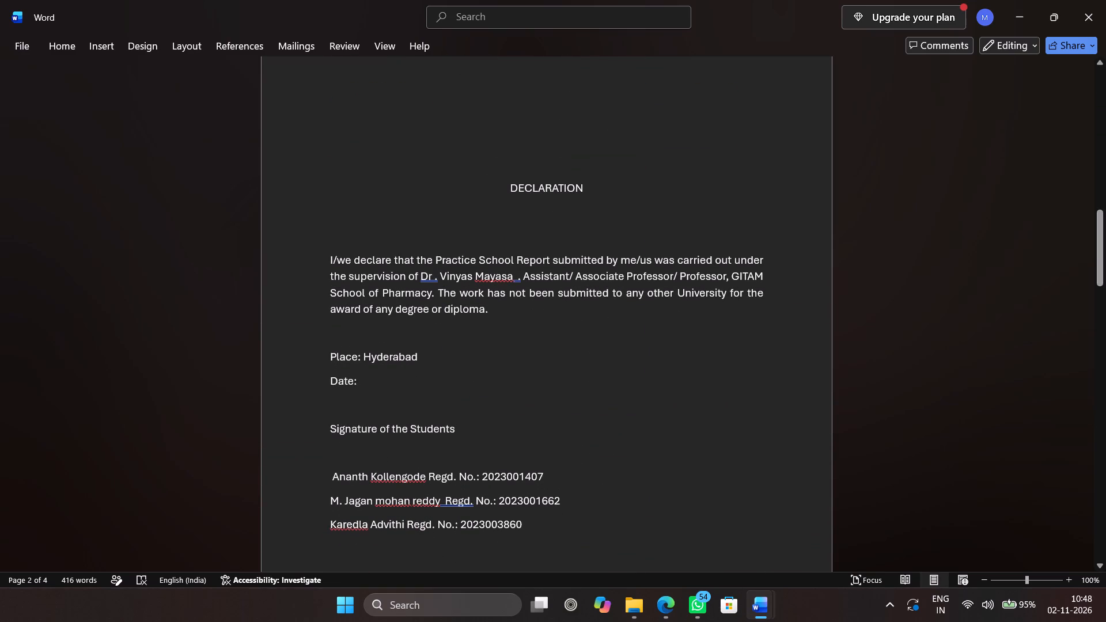
scroll(374, 241, "down", 5)
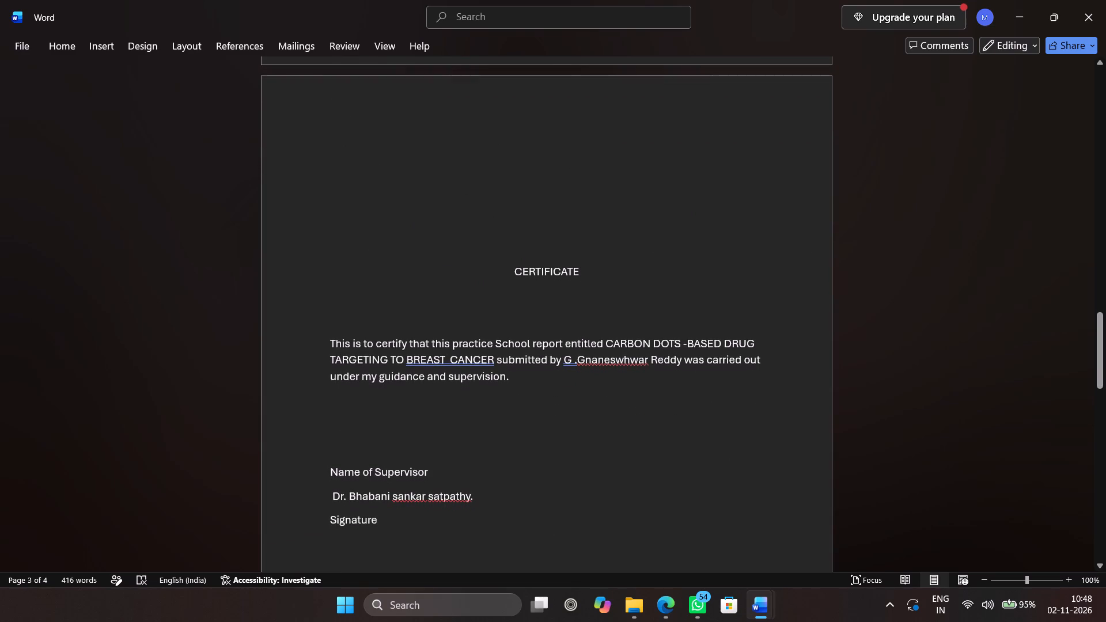
left_click(494, 360)
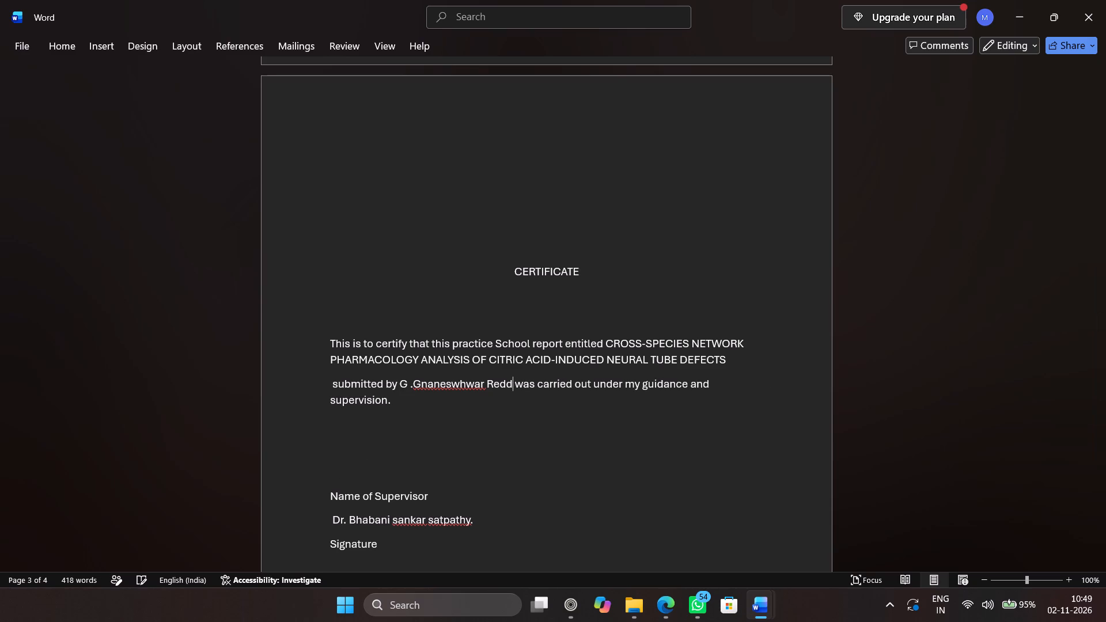
key("BackSpace")
key("BackSpace")
key("BackSpace")
key("BackSpace")
key("BackSpace")
key("BackSpace")
key("BackSpace")
key("BackSpace")
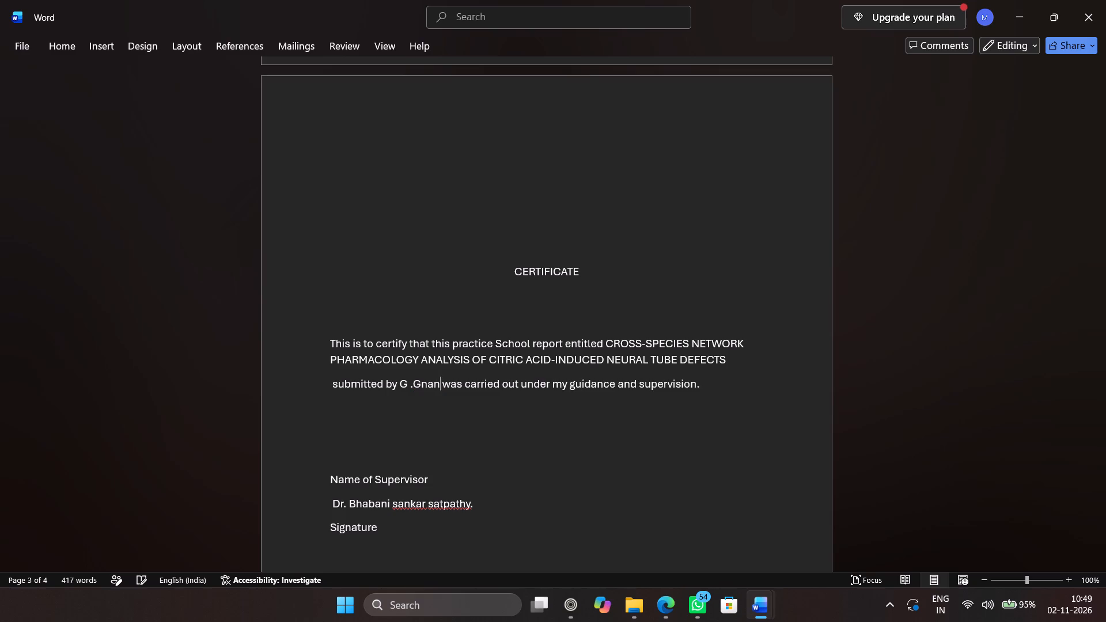
key("BackSpace")
key("BackSpace")
key("BackSpace")
key("BackSpace")
key("BackSpace")
key("BackSpace")
key("BackSpace")
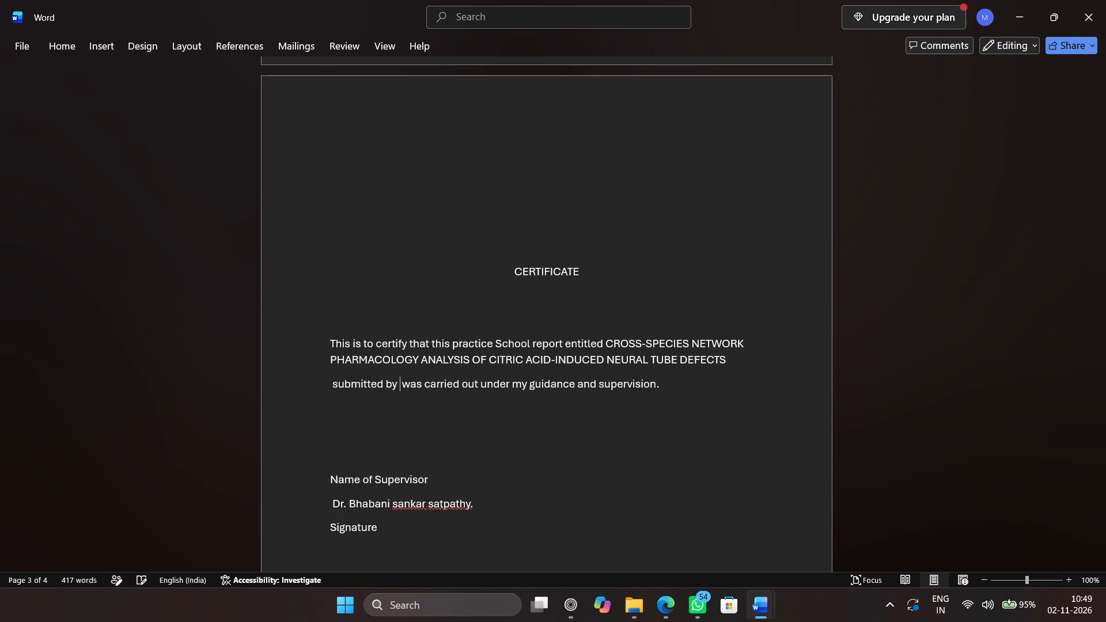
Copy the first student's name from the declaration's signature list and insert it after "submitted by" in the certificate paragraph.
scroll(518, 383, "up", 6)
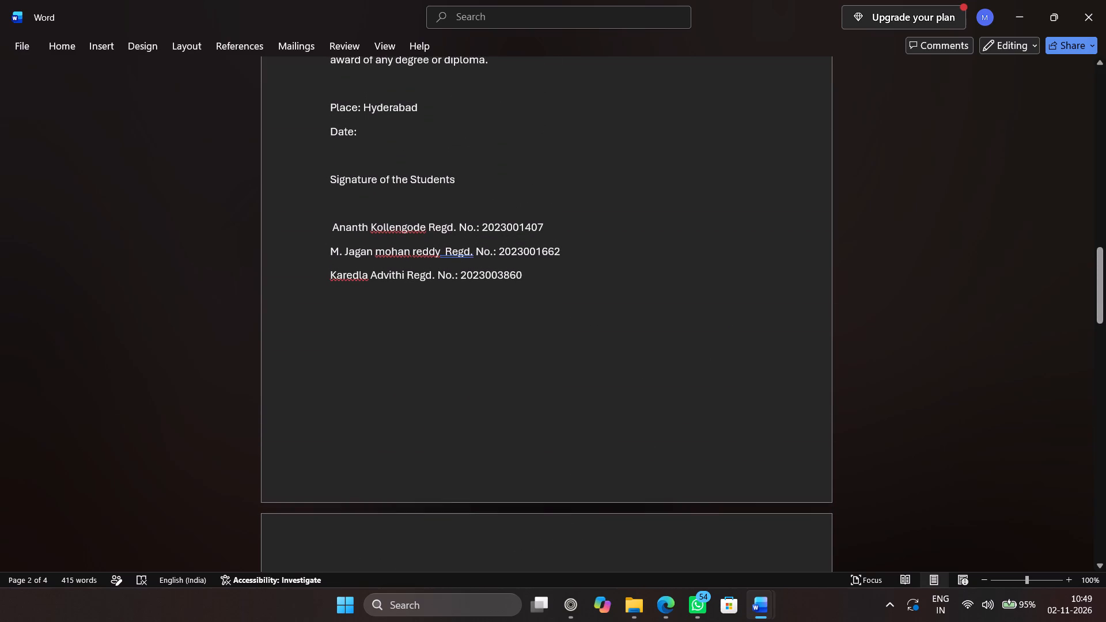
left_click_drag(425, 227, 334, 228)
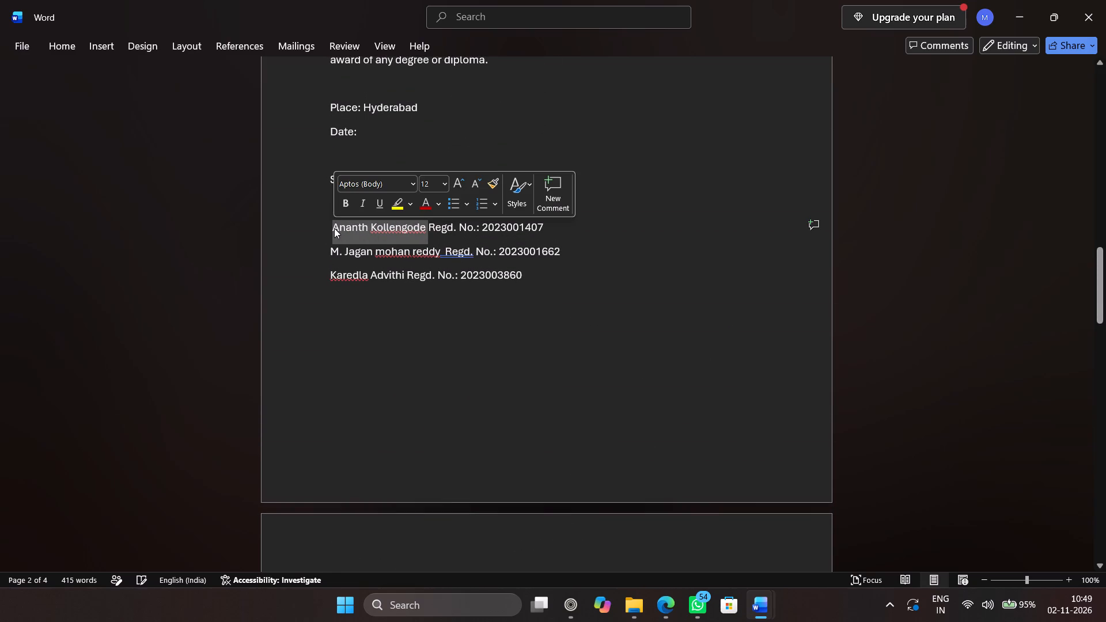
key("ctrl+c")
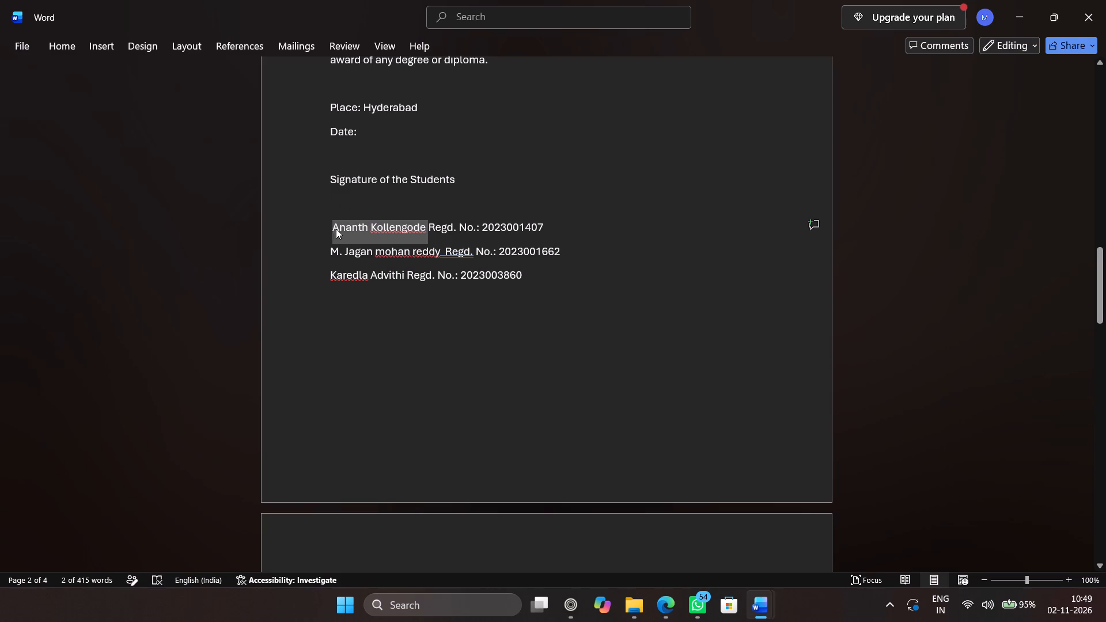
scroll(482, 411, "down", 2)
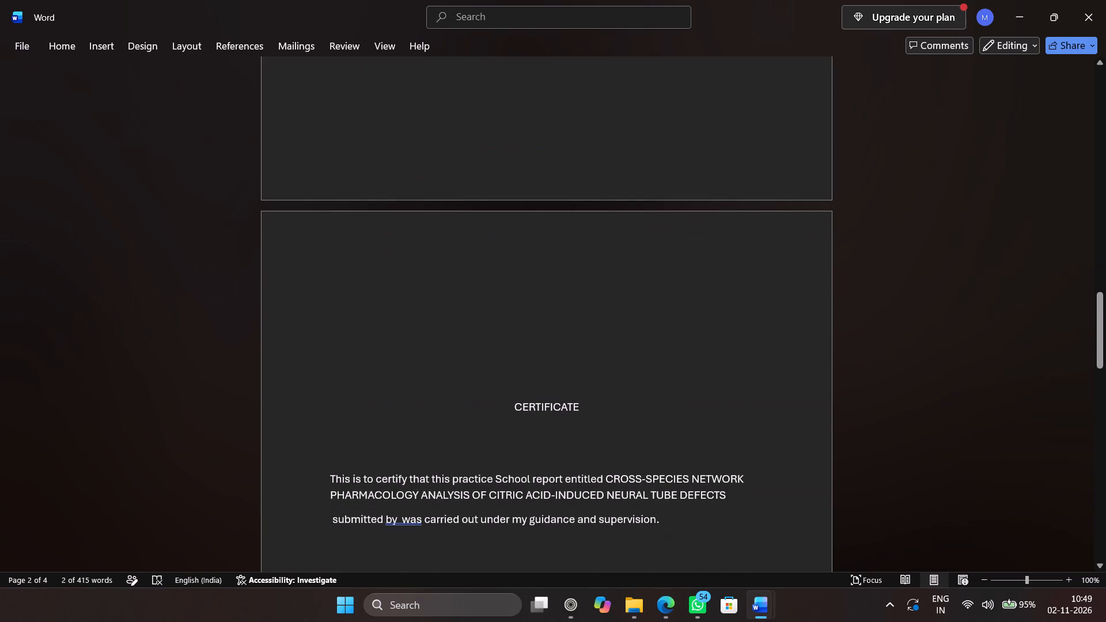
left_click(400, 520)
key("ctrl+v")
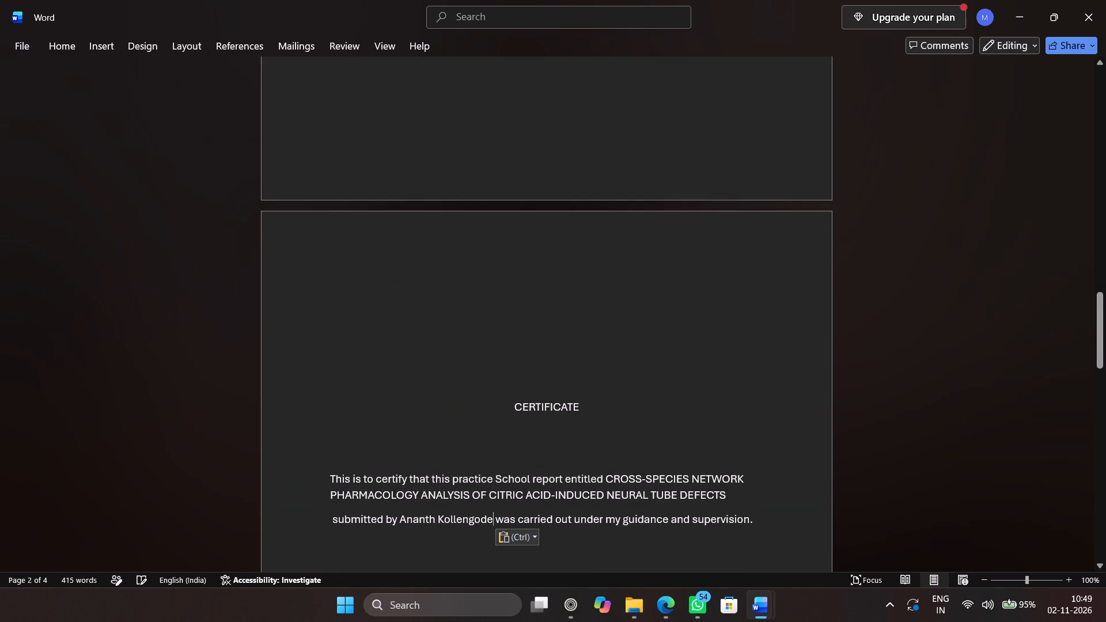
Move "was carried out under my guidance and supervision." onto its own line, with an empty line below the first student's name.
key("Return")
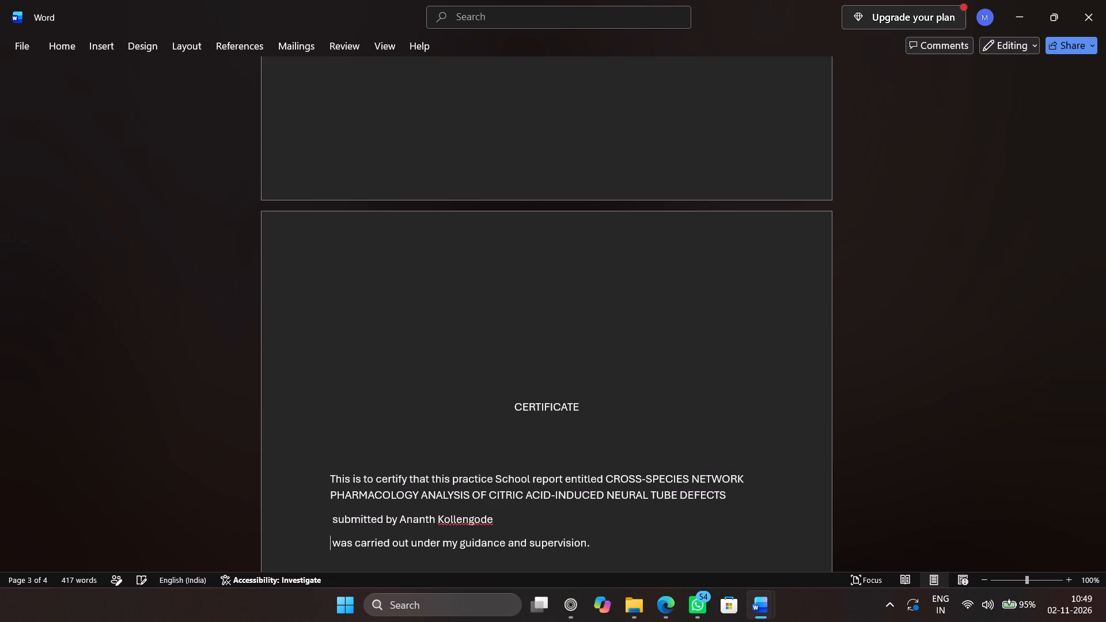
left_click(498, 520)
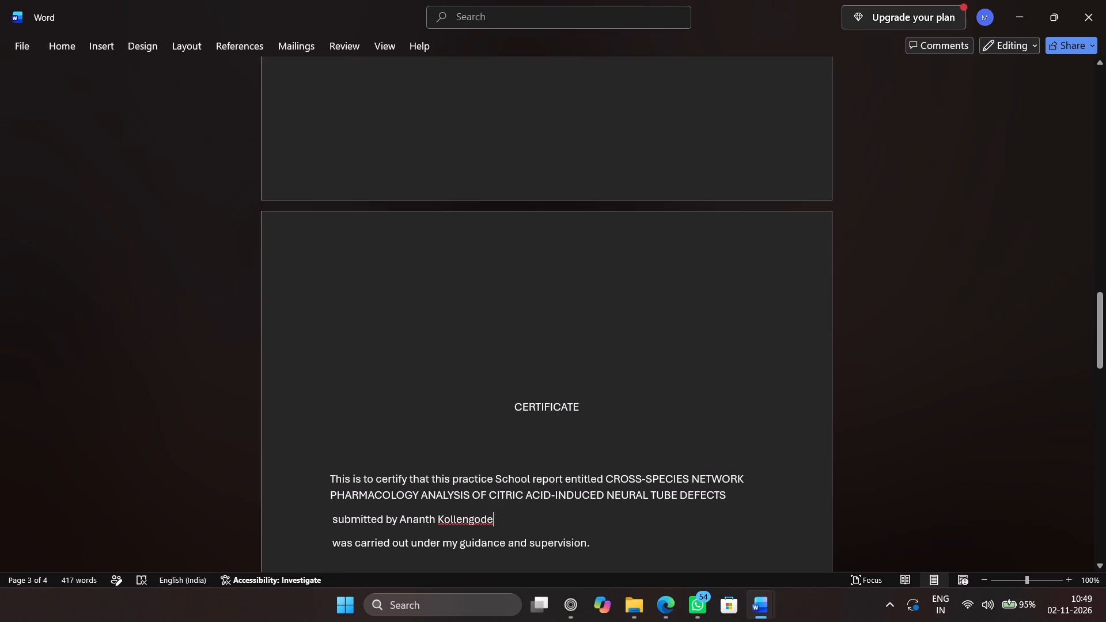
key("Return")
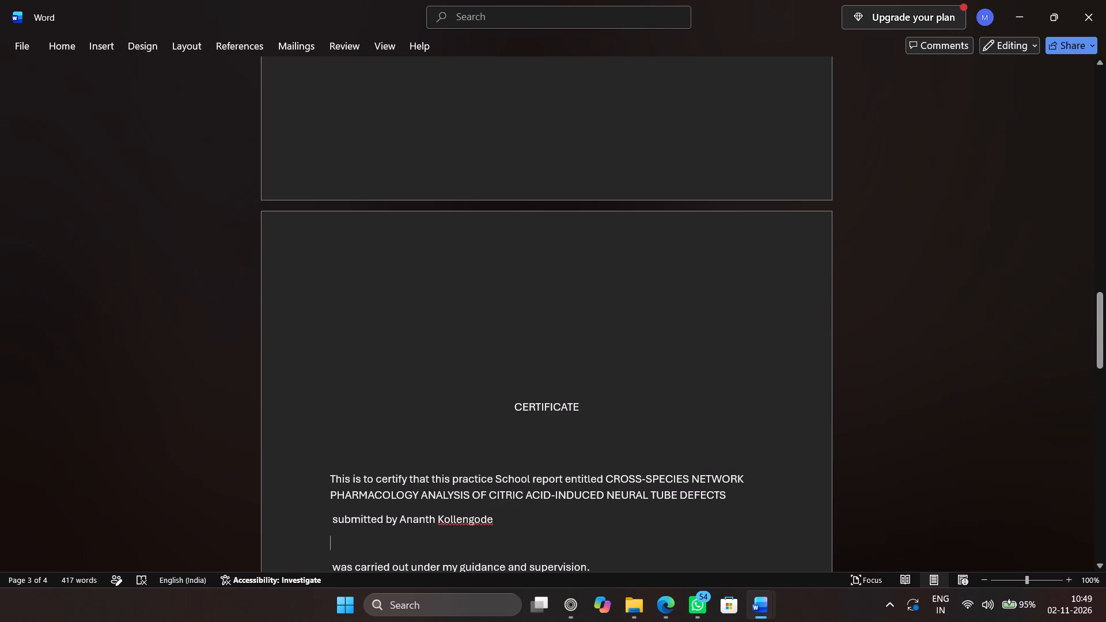
Replace the second student's name in the declaration's signature list with the copied first student's name.
scroll(346, 274, "up", 1)
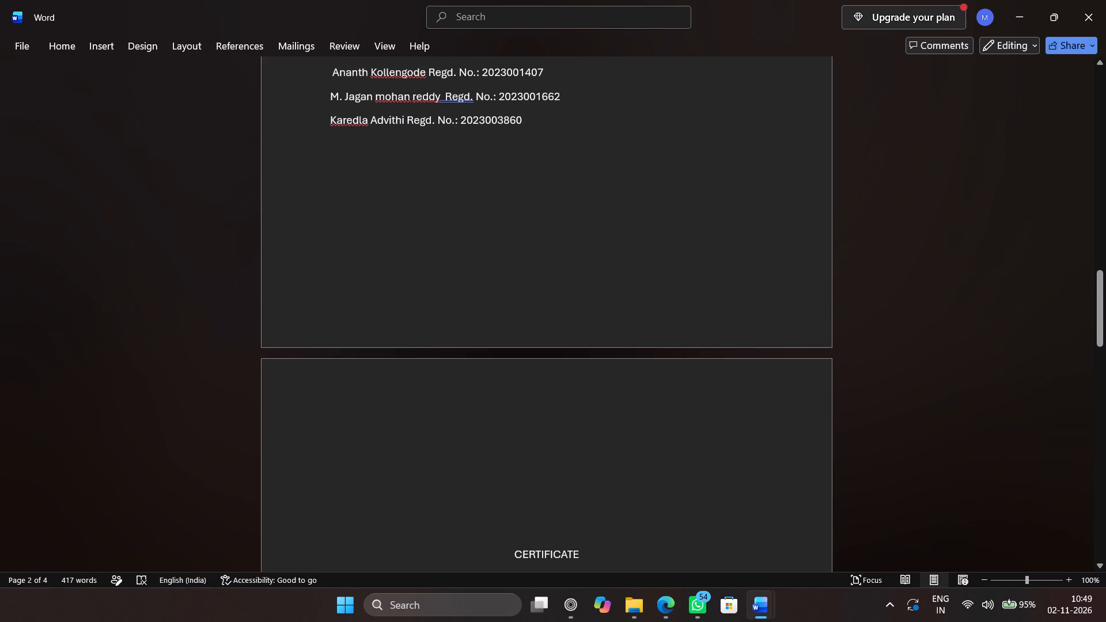
left_click_drag(442, 98, 326, 96)
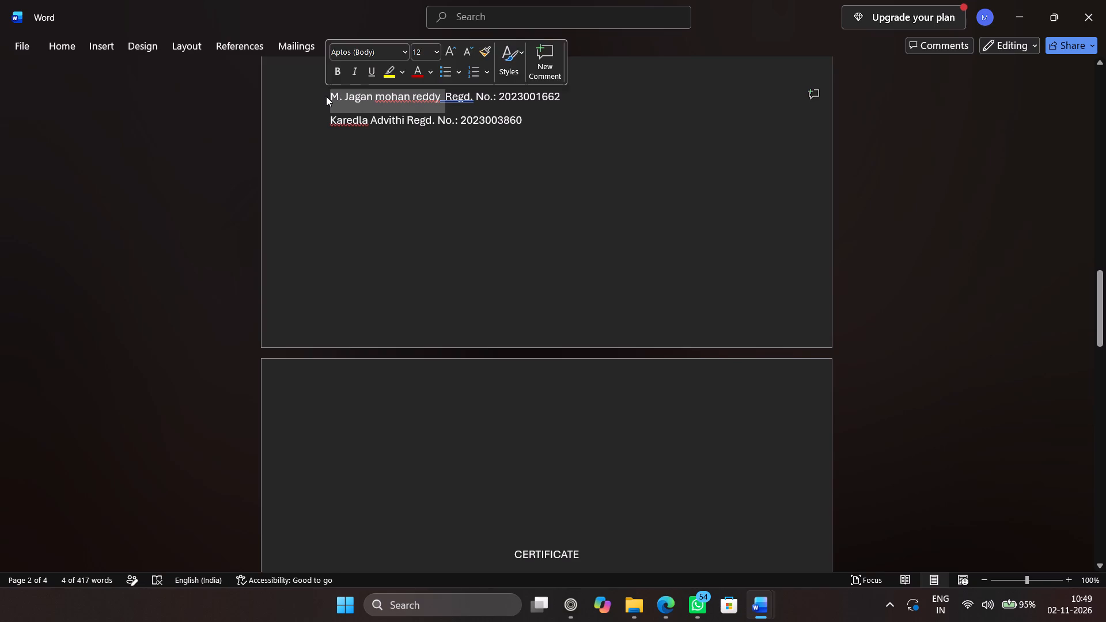
key("ctrl+v")
scroll(330, 107, "down", 1)
scroll(330, 107, "up", 1)
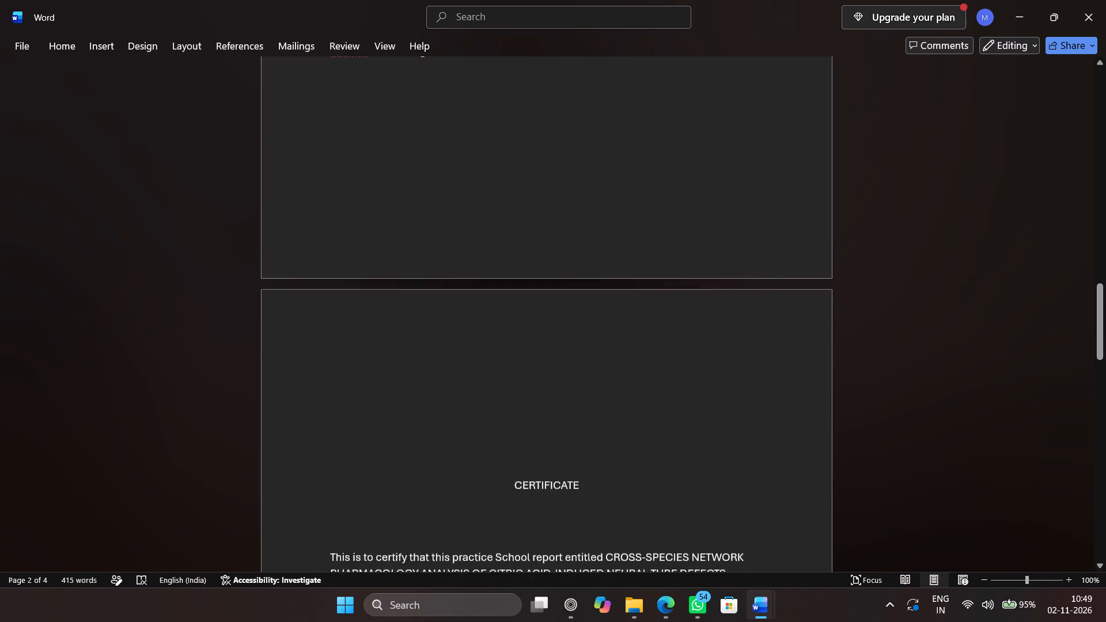
scroll(330, 107, "up", 2)
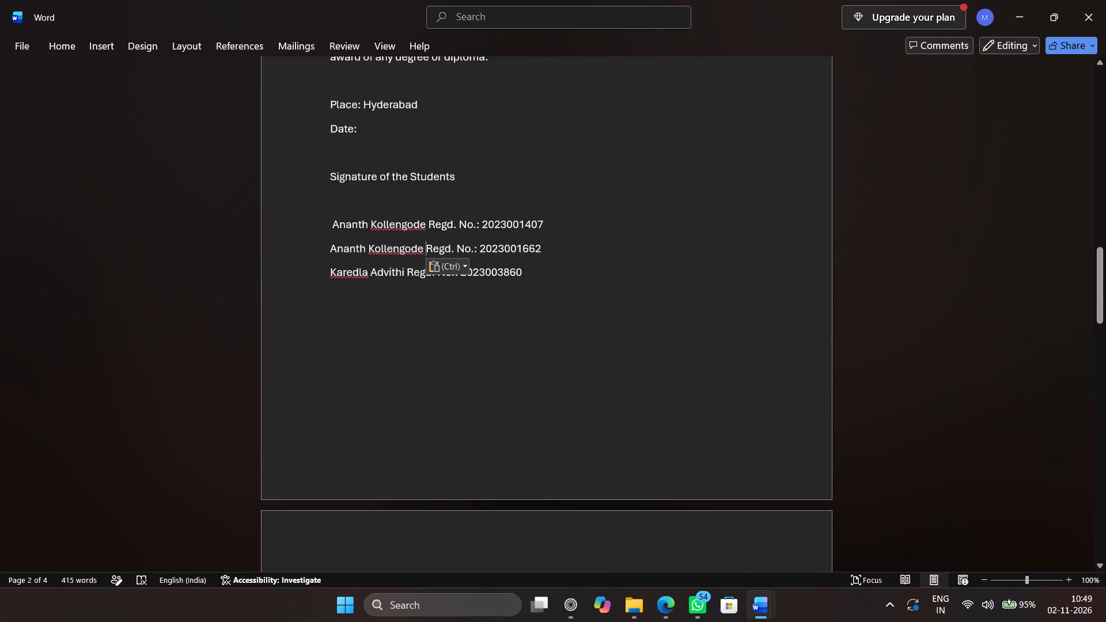
Replace the duplicated name on the second student signature line of the declaration with the second student's name, keeping a space before "Regd. No.".
key("BackSpace")
key("BackSpace")
key("BackSpace")
key("BackSpace")
key("BackSpace")
key("BackSpace")
key("BackSpace")
key("BackSpace")
key("BackSpace")
key("BackSpace")
key("BackSpace")
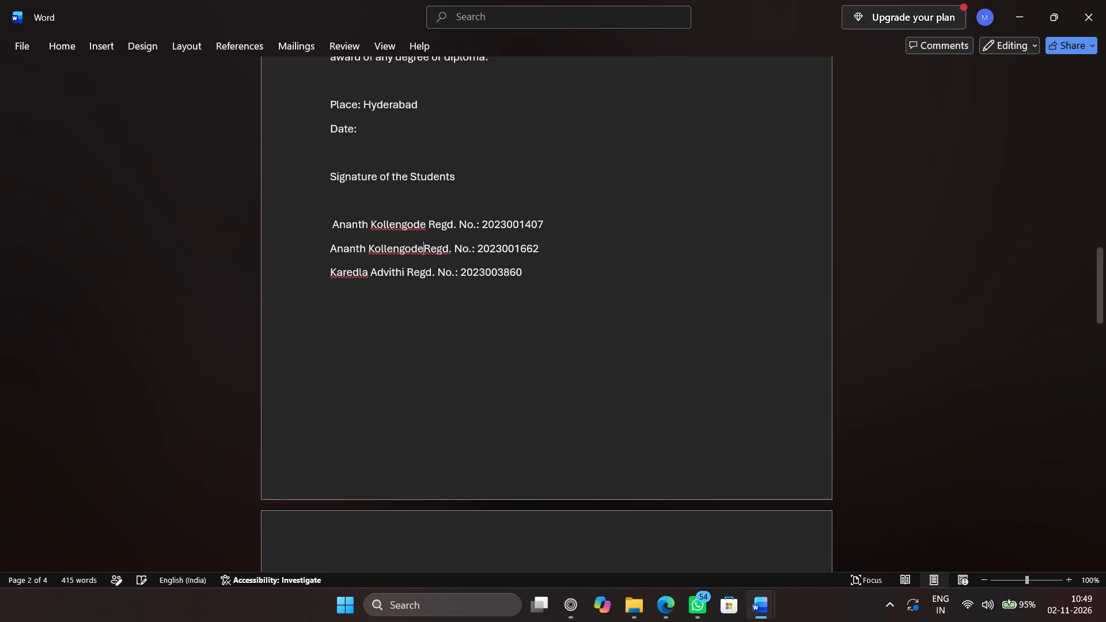
key("BackSpace")
key("BackSpace")
key("BackSpace")
key("BackSpace")
key("BackSpace")
key("BackSpace")
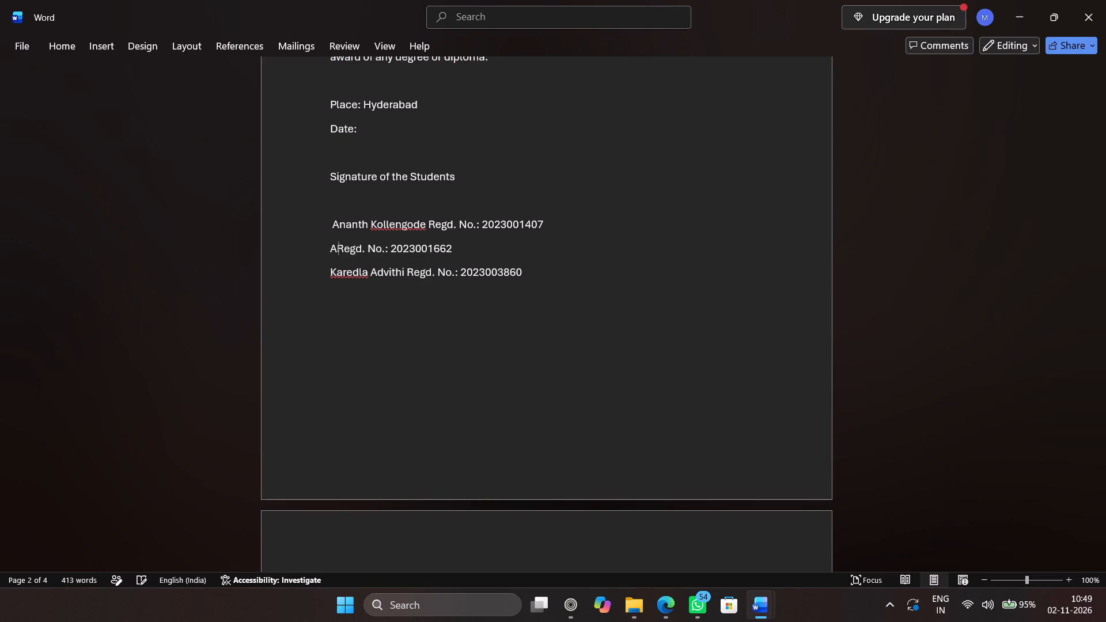
key("BackSpace")
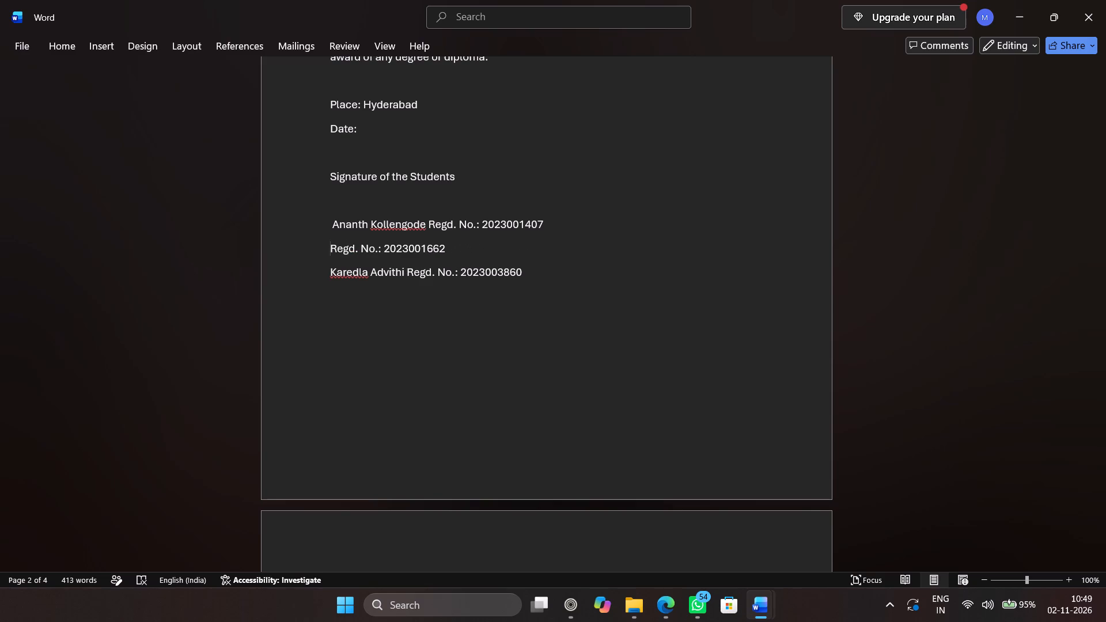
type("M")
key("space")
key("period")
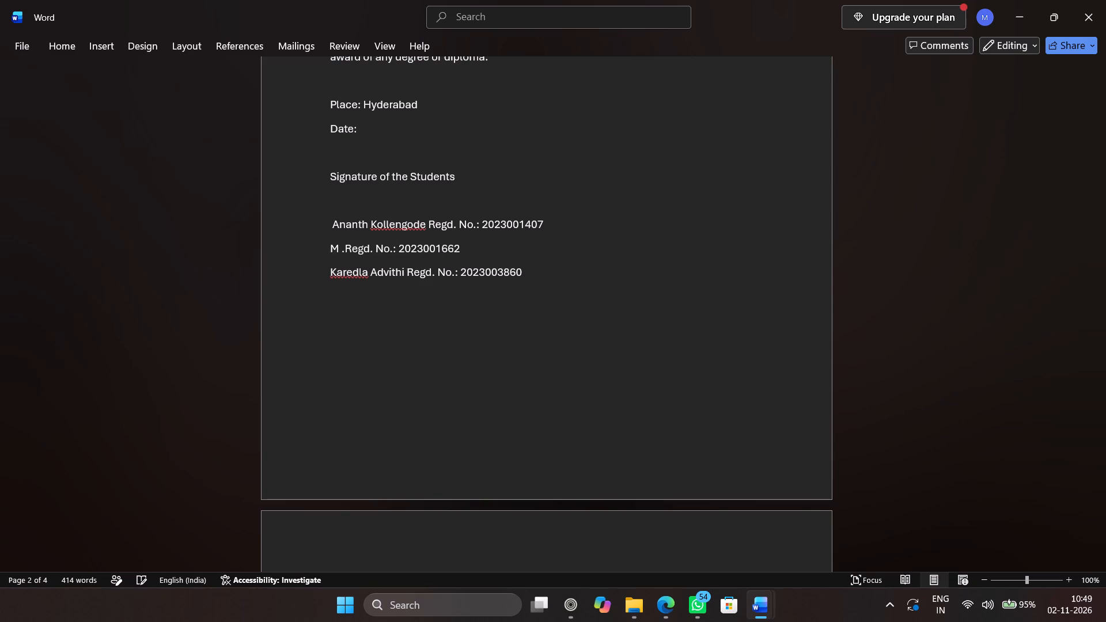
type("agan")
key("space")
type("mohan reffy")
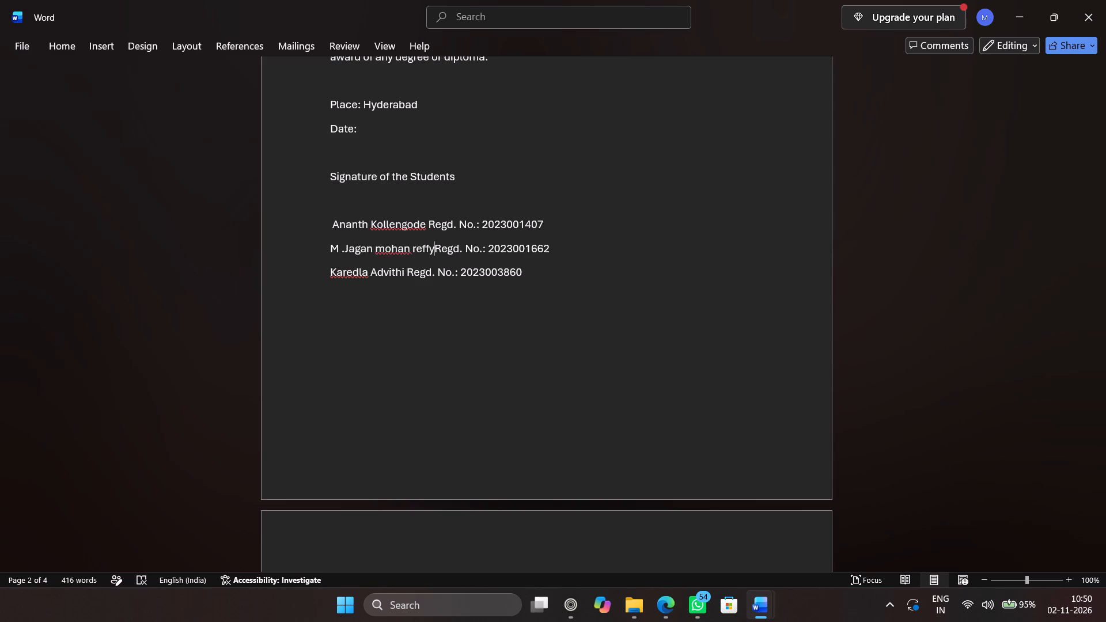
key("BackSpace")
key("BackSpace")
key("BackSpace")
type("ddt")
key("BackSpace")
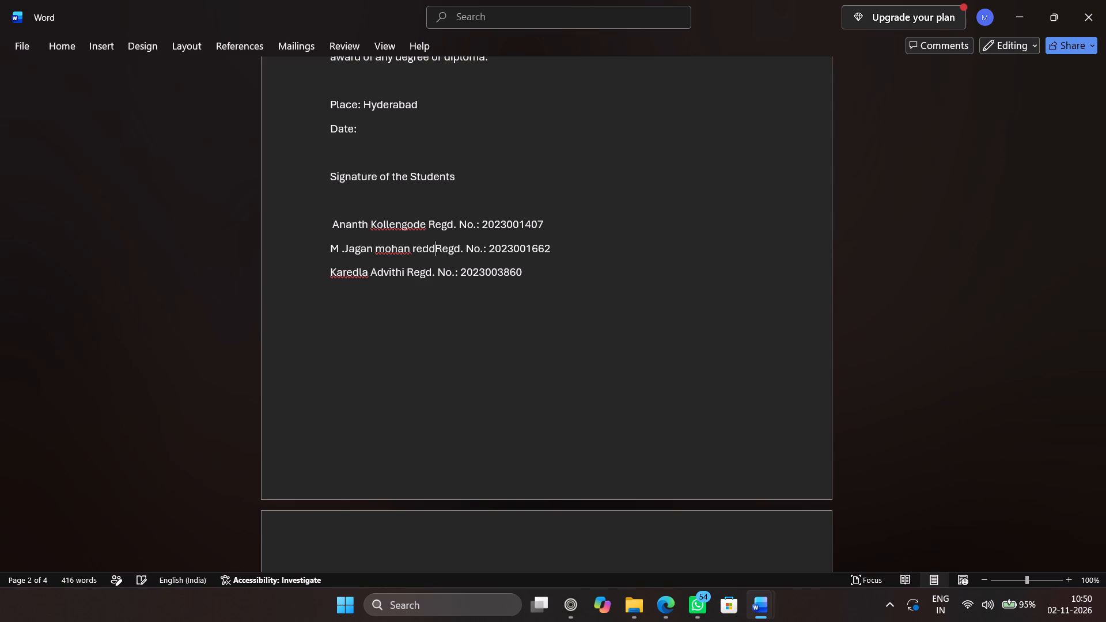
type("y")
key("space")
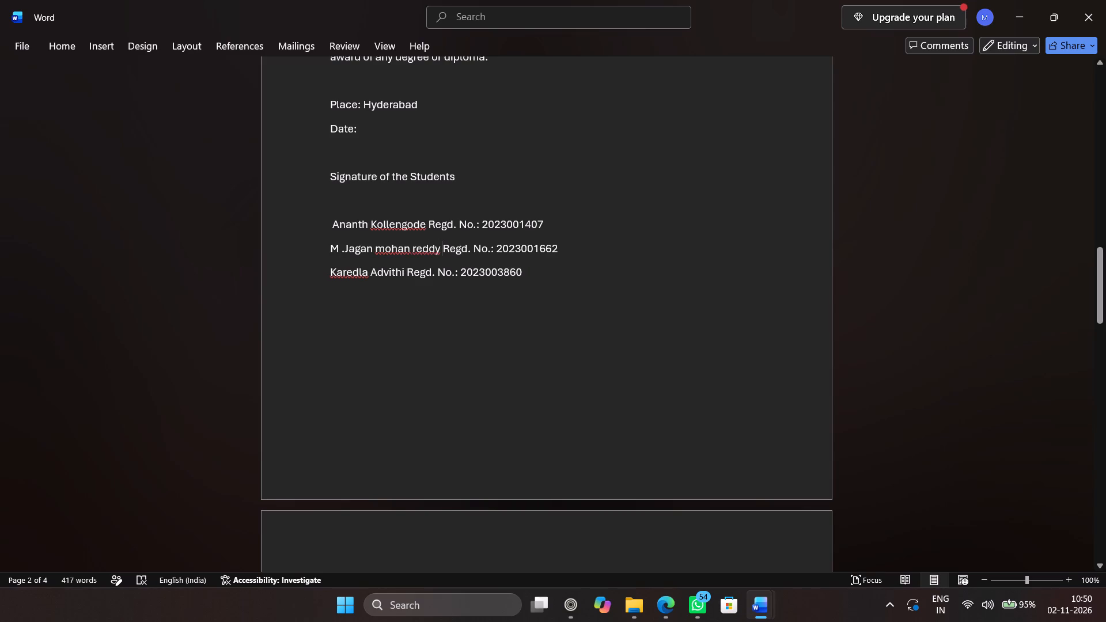
Copy the second student's name from the declaration into the blank line below the first student's name on the certificate.
right_click_drag(440, 251, 328, 248)
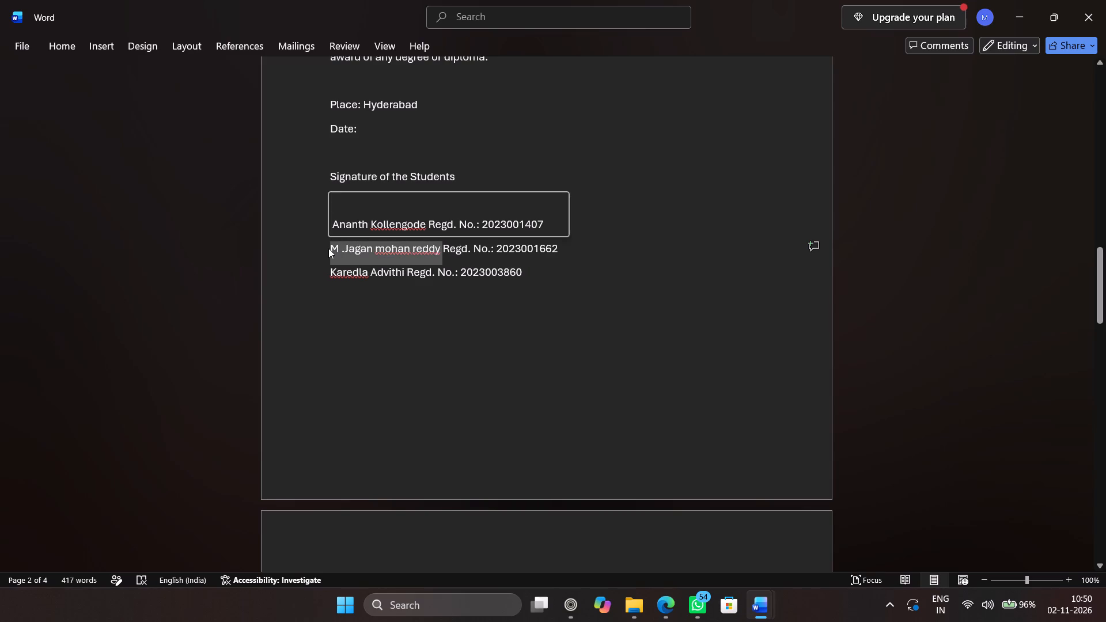
key("ctrl+c")
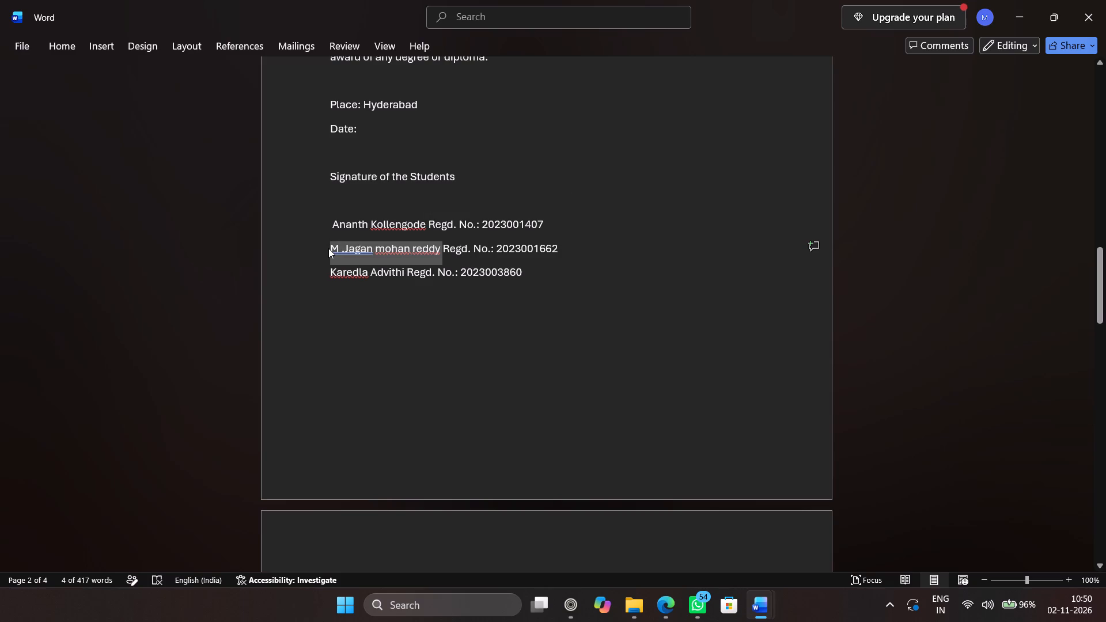
scroll(431, 355, "down", 4)
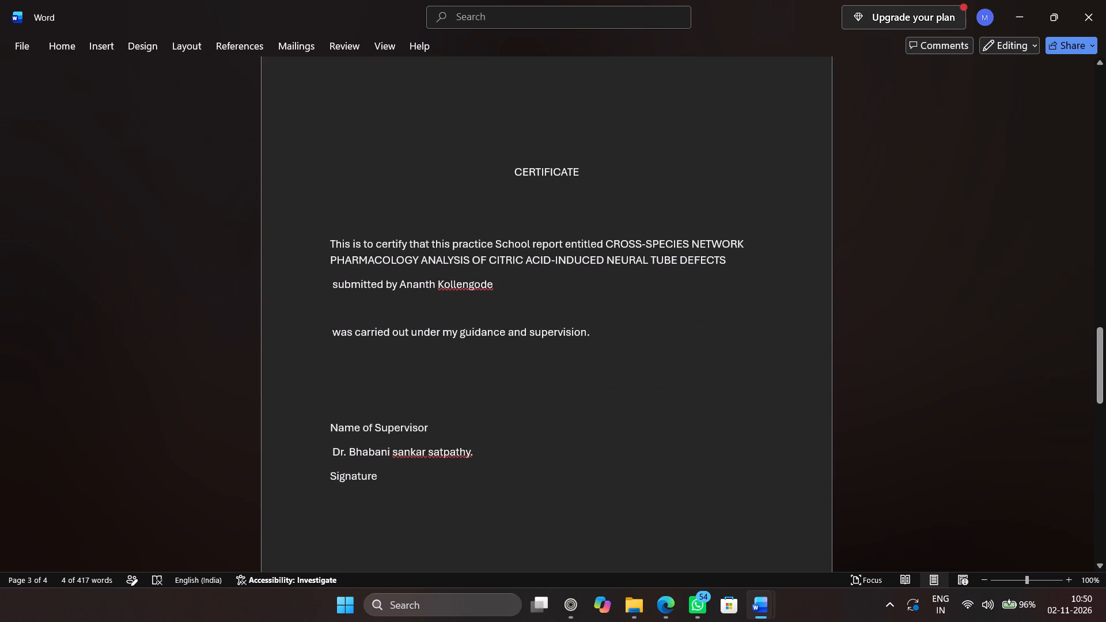
left_click(351, 304)
key("ctrl+v")
left_click(351, 304, "ctrl")
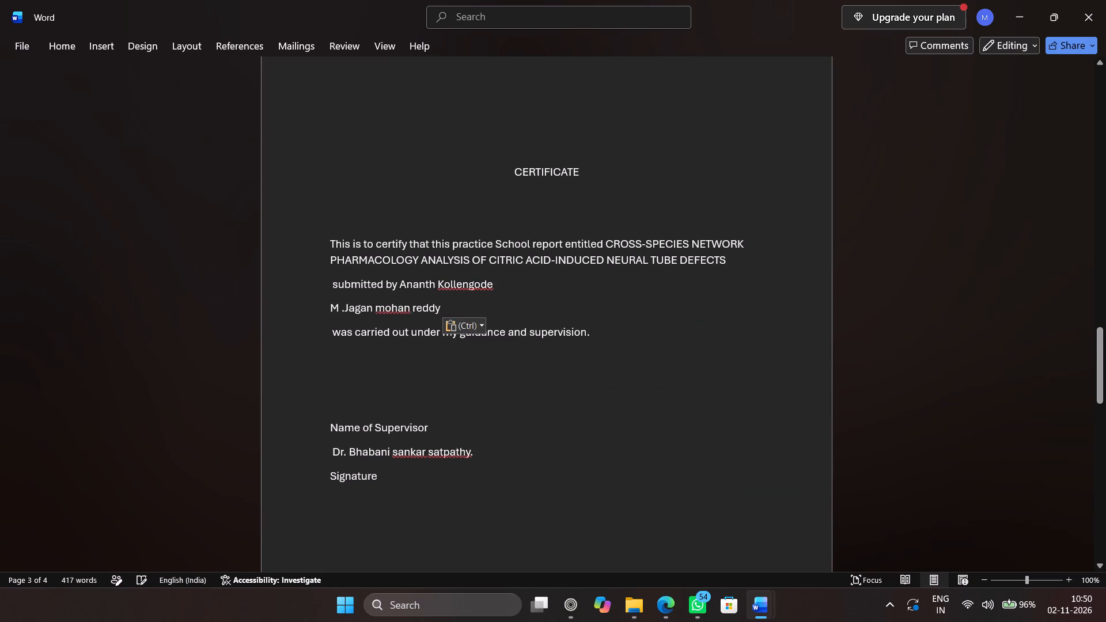
Add a line below the second name on the certificate and copy in the third student's name from the declaration, without "Regd.".
left_click(442, 308)
key("Return")
scroll(442, 308, "up", 2)
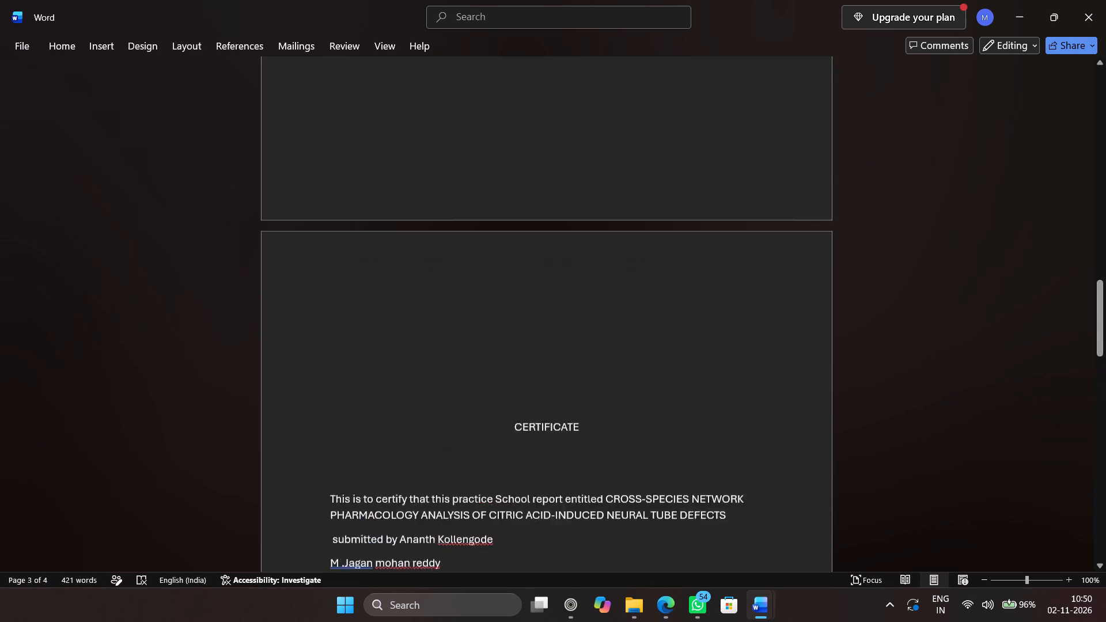
scroll(442, 308, "up", 1)
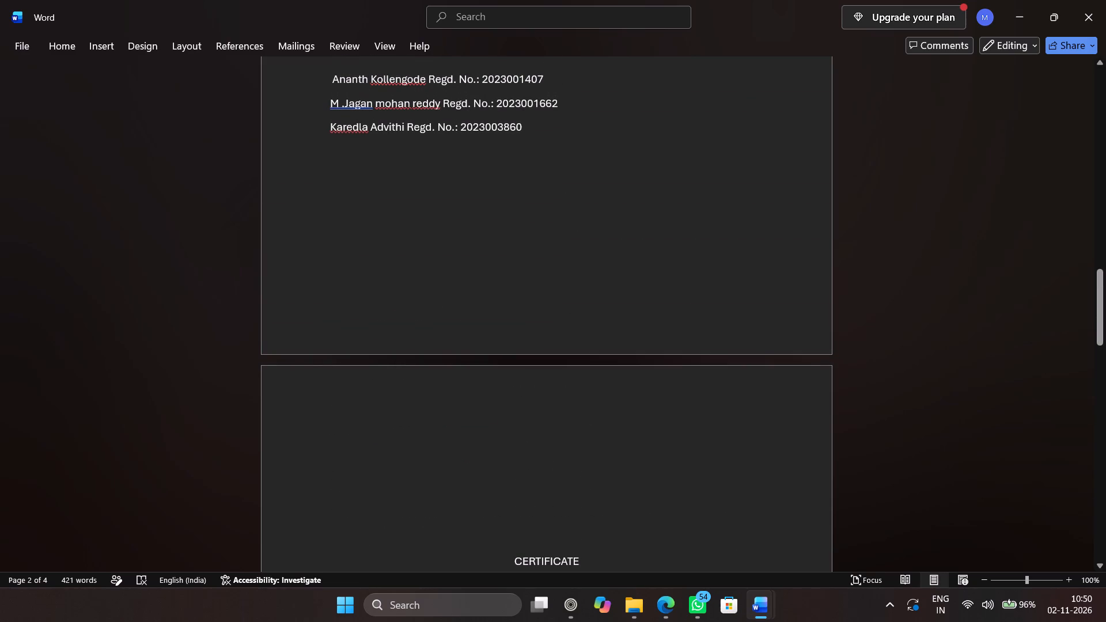
left_click_drag(434, 125, 424, 125)
left_click_drag(424, 125, 328, 122)
key("ctrl+c")
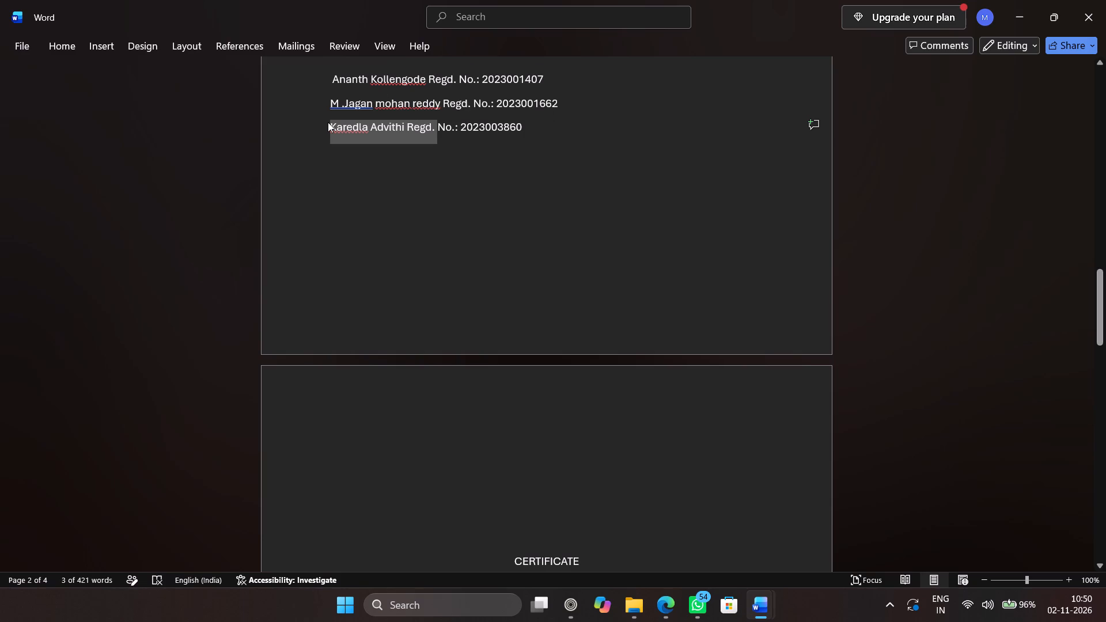
scroll(429, 275, "down", 2)
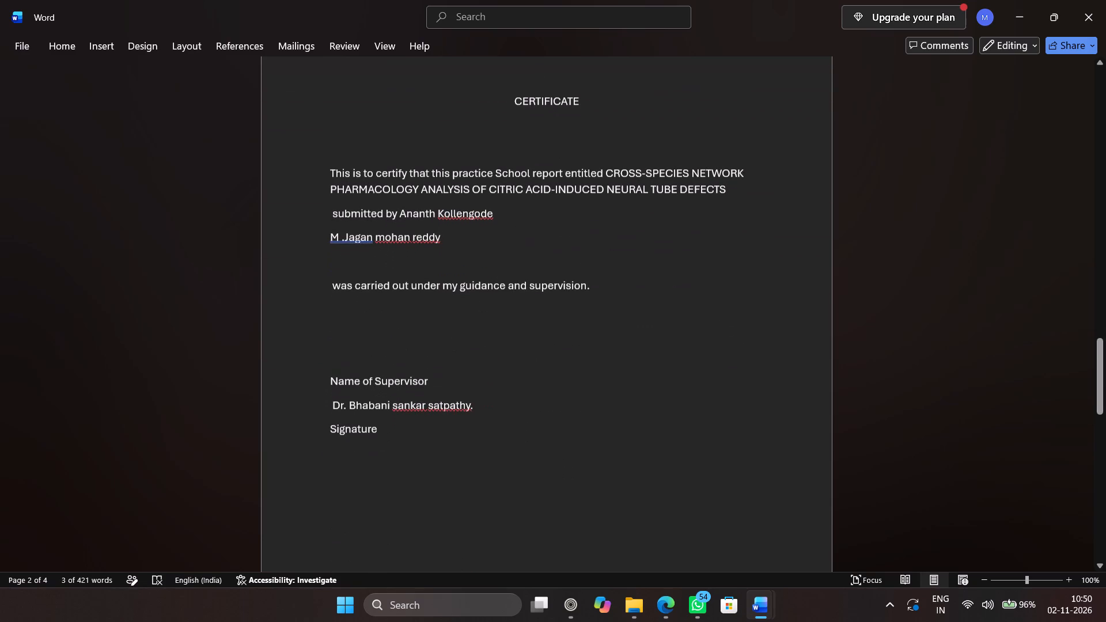
left_click(340, 259)
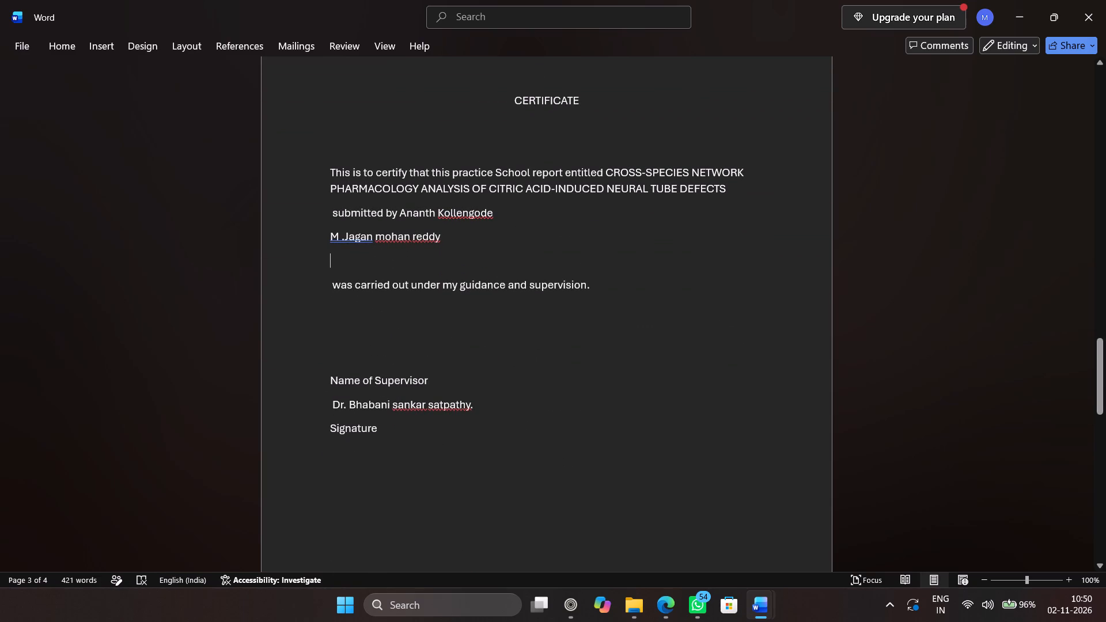
key("ctrl+v")
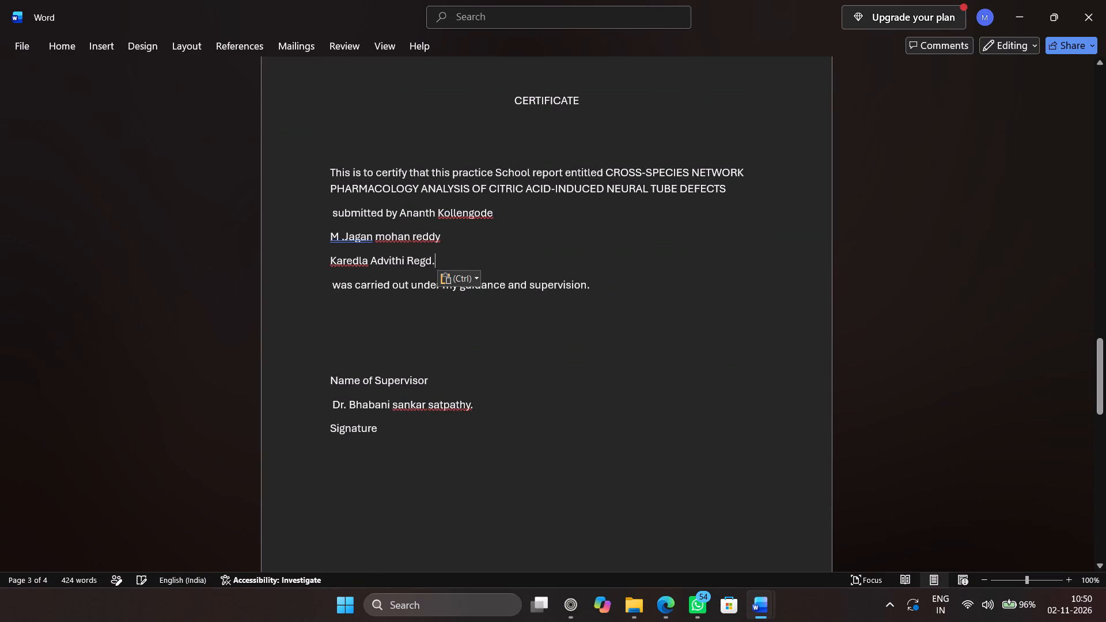
key("BackSpace")
key("BackSpace")
key("BackSpace")
key("BackSpace")
key("BackSpace")
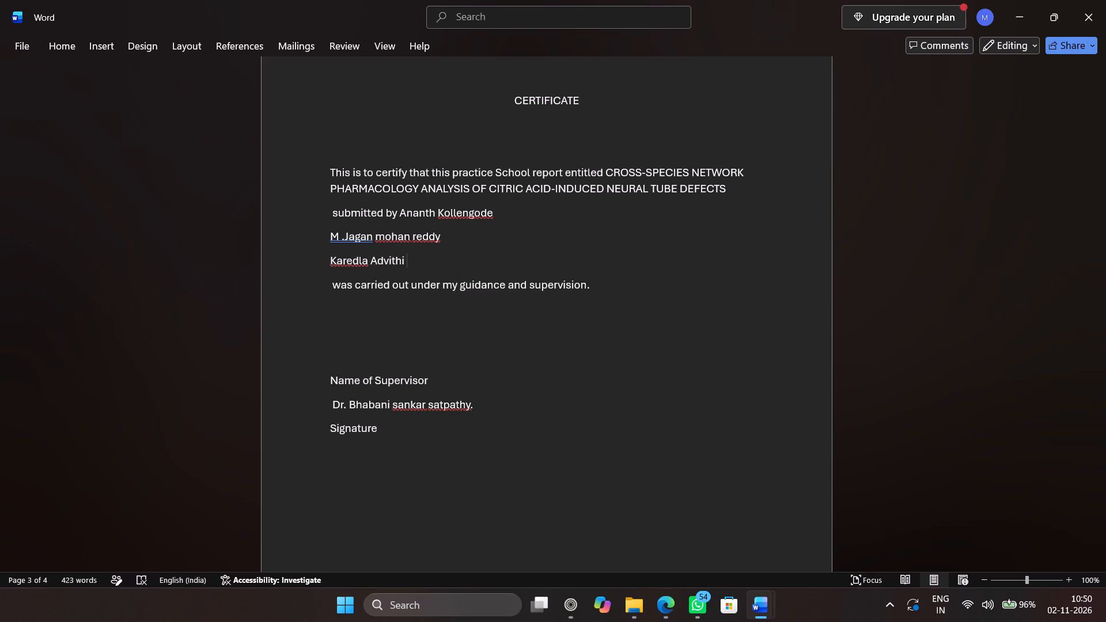
Justify the second and third students' name lines on the certificate.
left_click(458, 233)
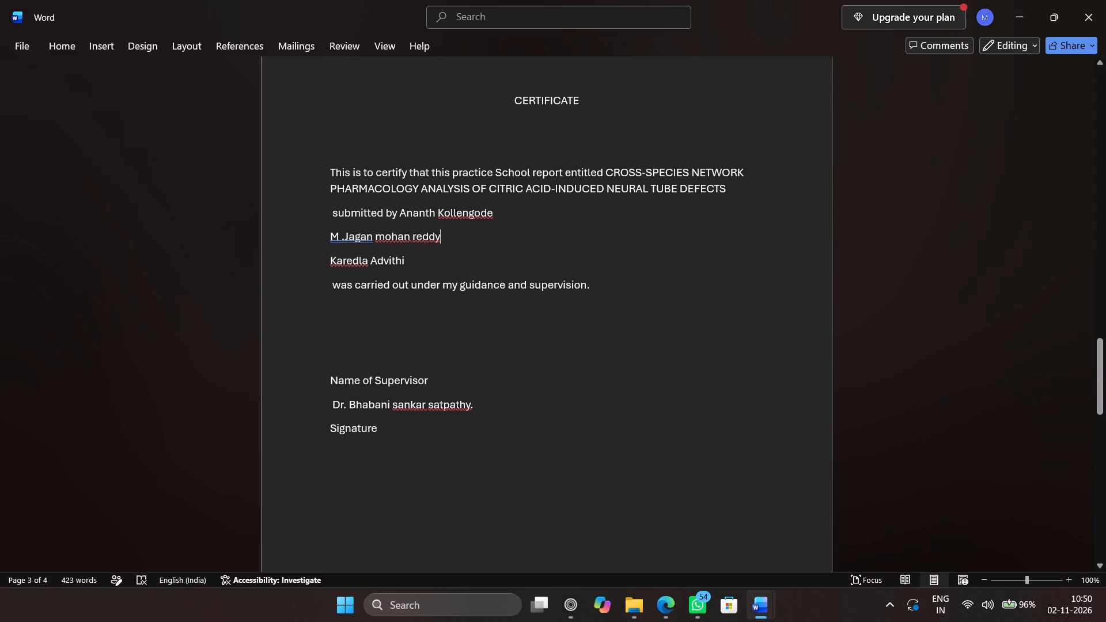
left_click(73, 43)
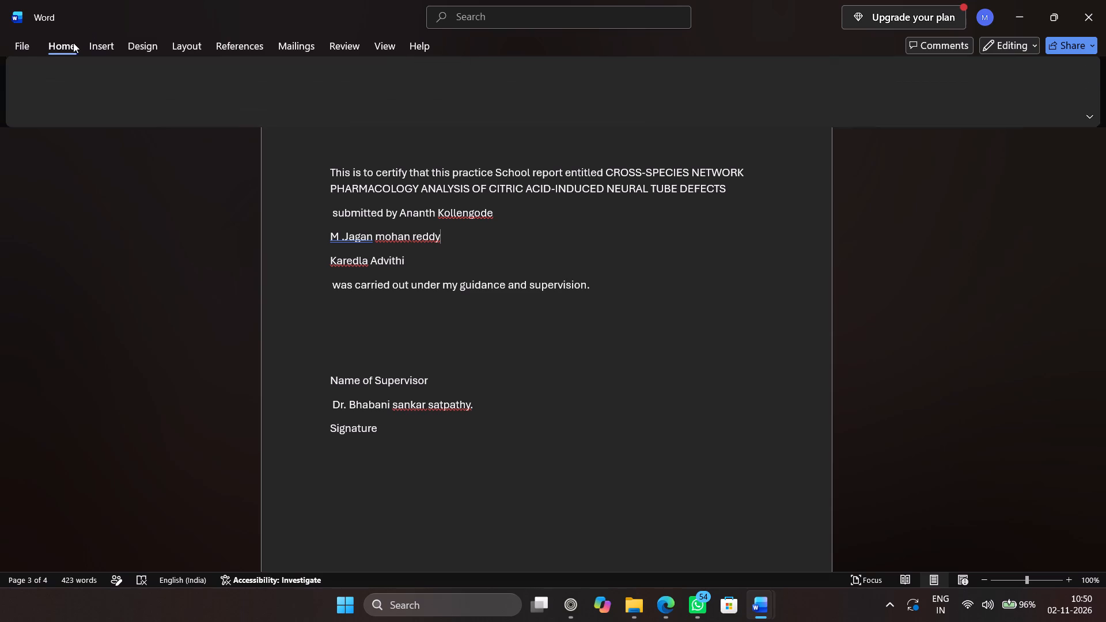
left_click(369, 98)
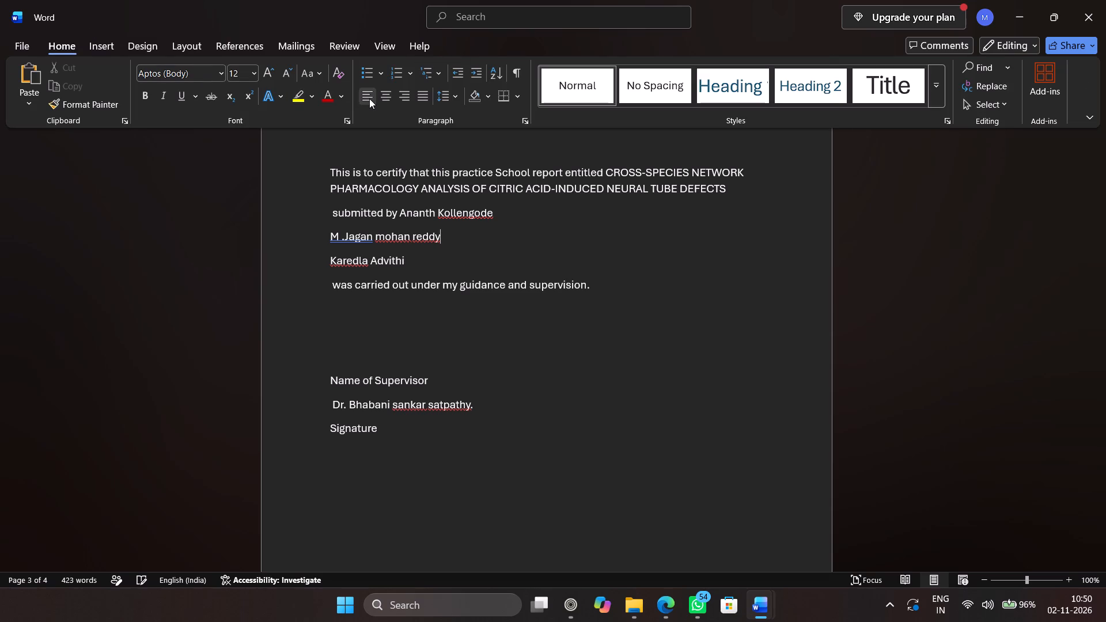
left_click(391, 97)
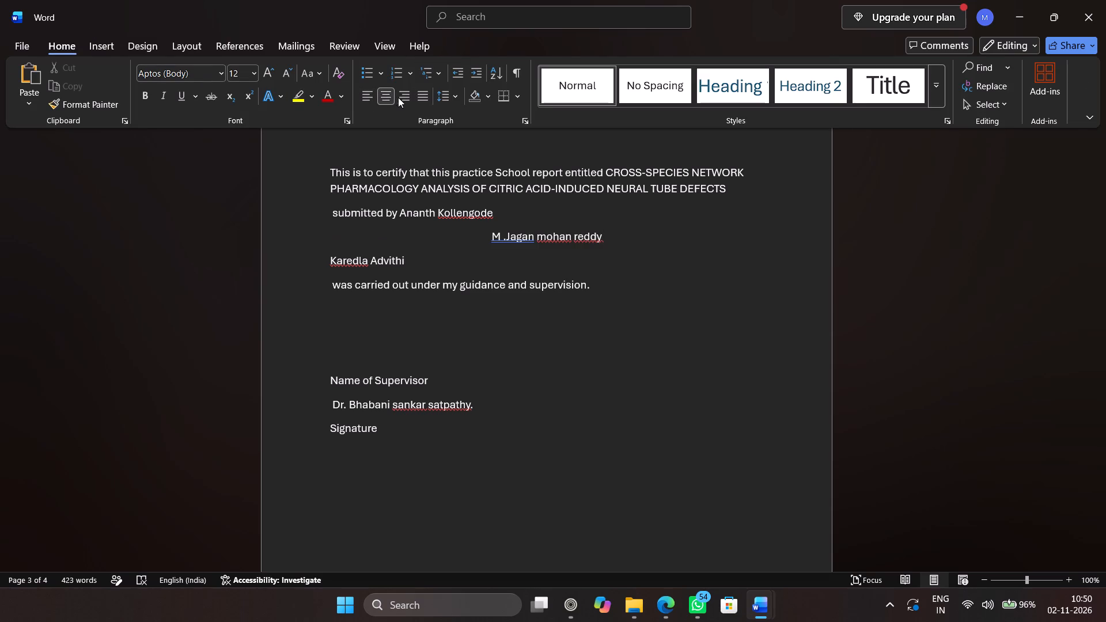
left_click(355, 99)
left_click(365, 101)
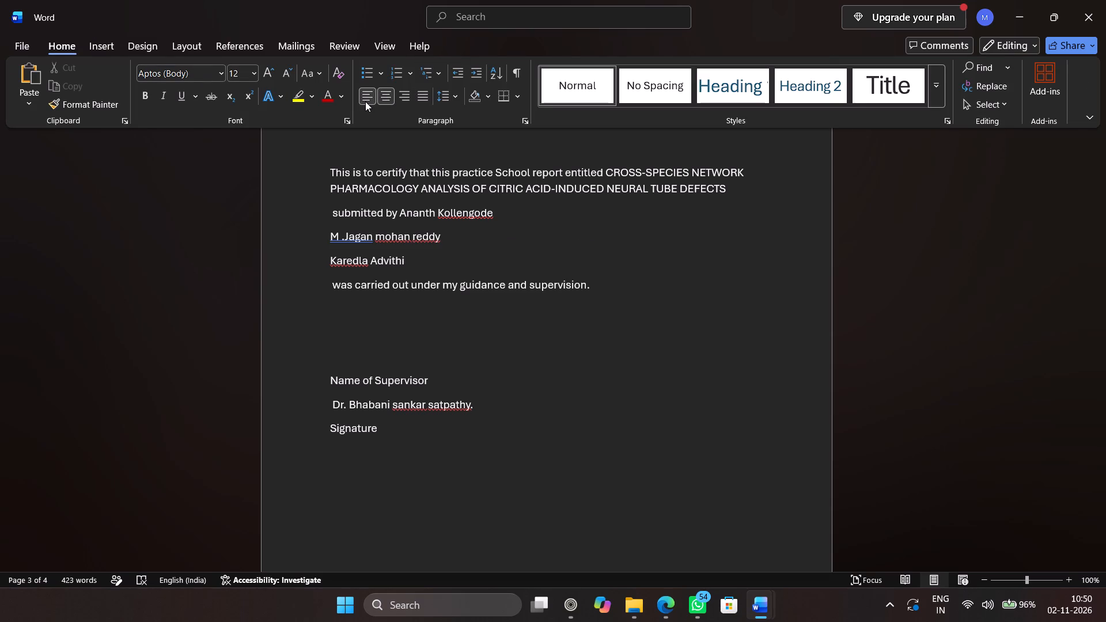
left_click(423, 97)
left_click(410, 250)
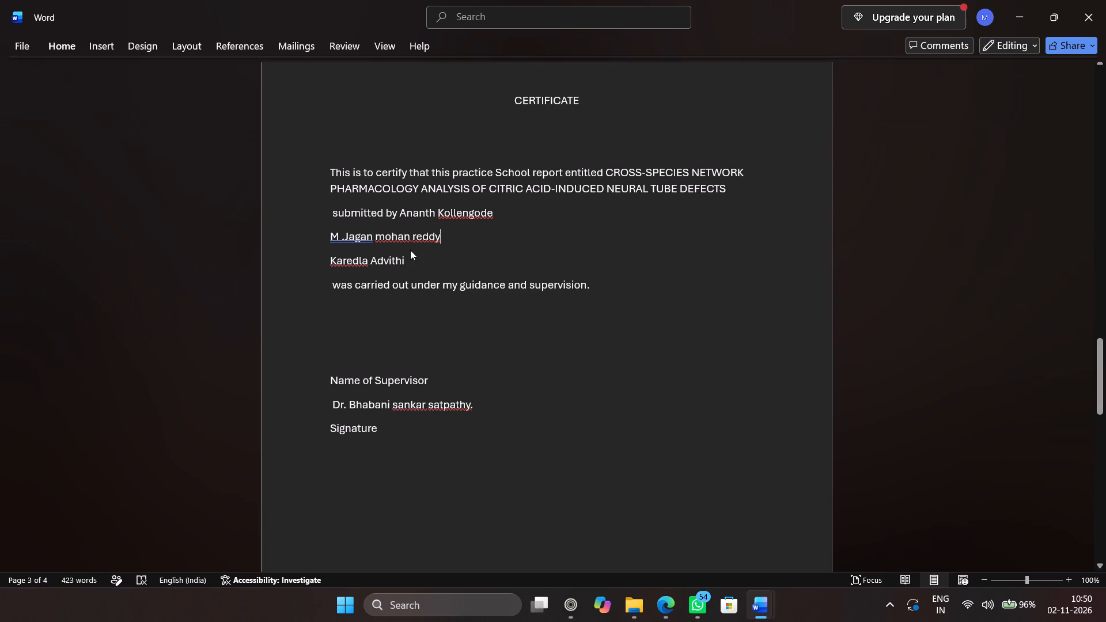
left_click(410, 258)
left_click(54, 40)
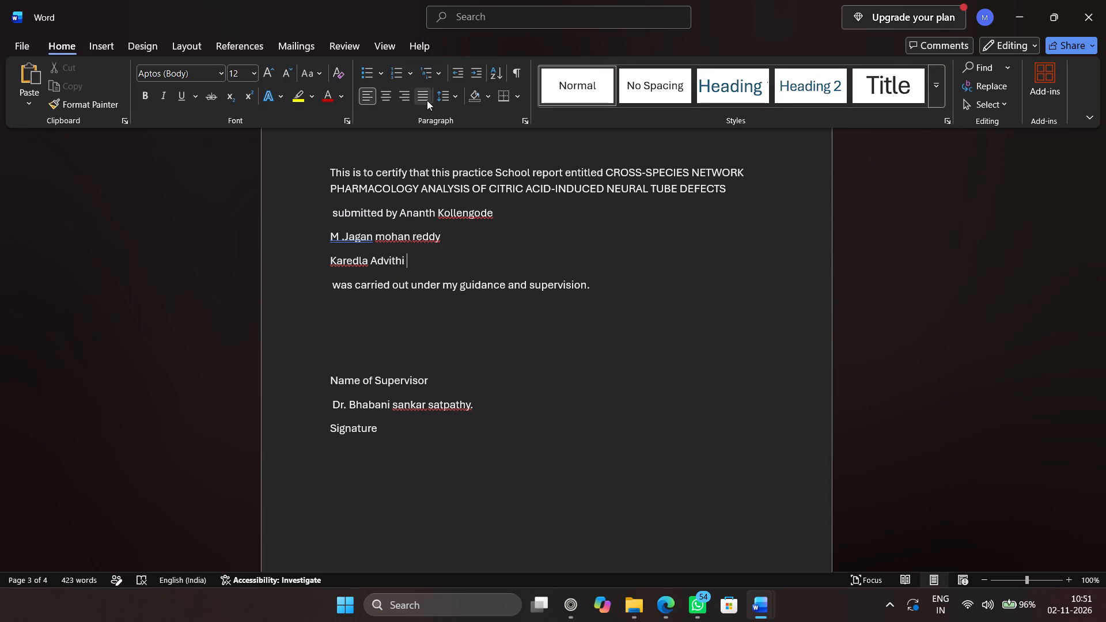
left_click(429, 100)
left_click(448, 255)
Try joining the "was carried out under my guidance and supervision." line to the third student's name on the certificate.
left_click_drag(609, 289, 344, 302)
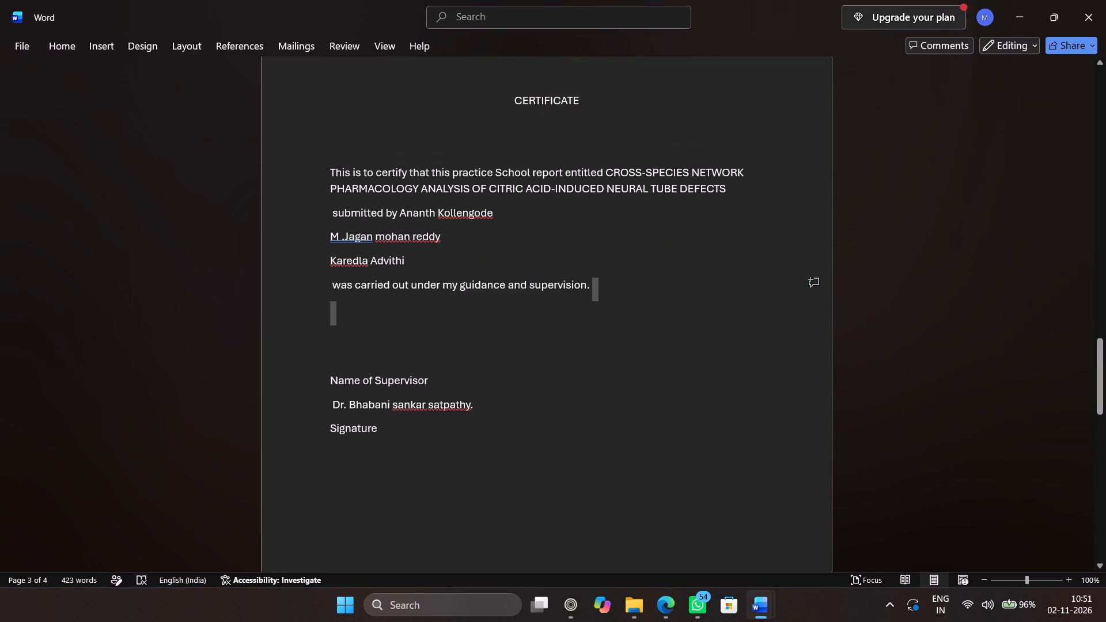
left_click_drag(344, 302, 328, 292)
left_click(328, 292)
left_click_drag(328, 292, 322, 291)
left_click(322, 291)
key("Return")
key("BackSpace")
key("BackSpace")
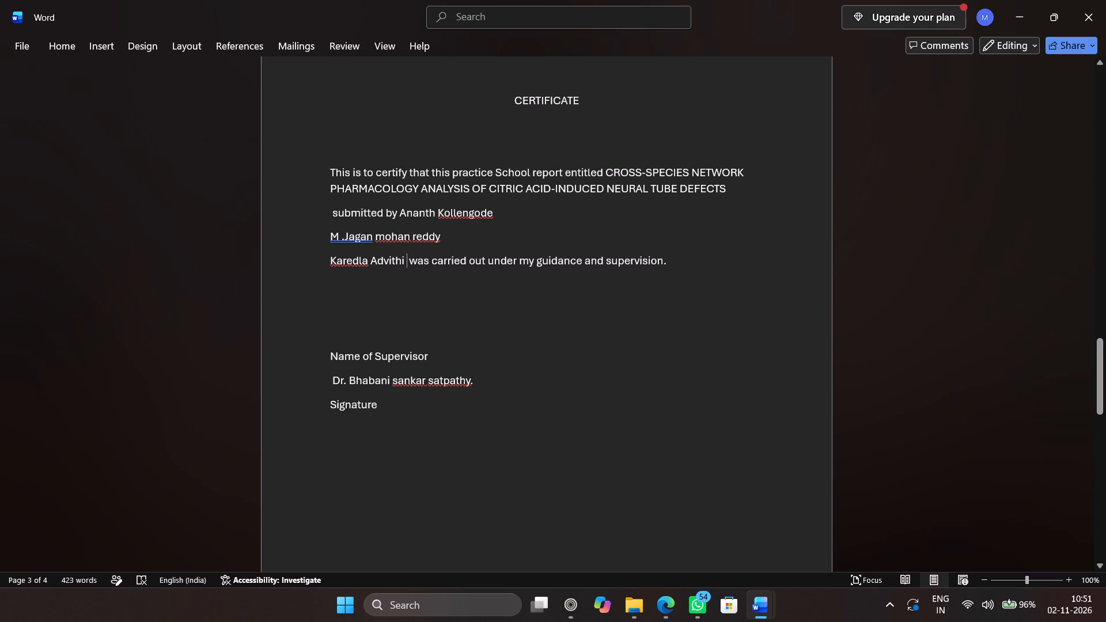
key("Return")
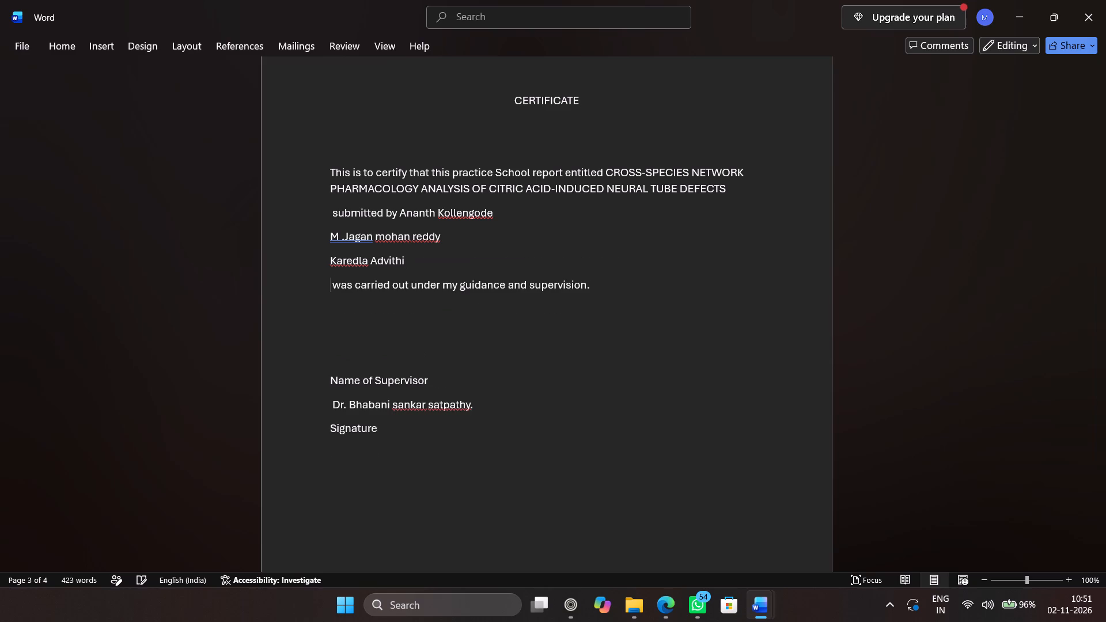
Replace the old supervisor's name after "Dr." on the certificate with the supervisor's name given in the declaration.
left_click_drag(495, 406, 375, 407)
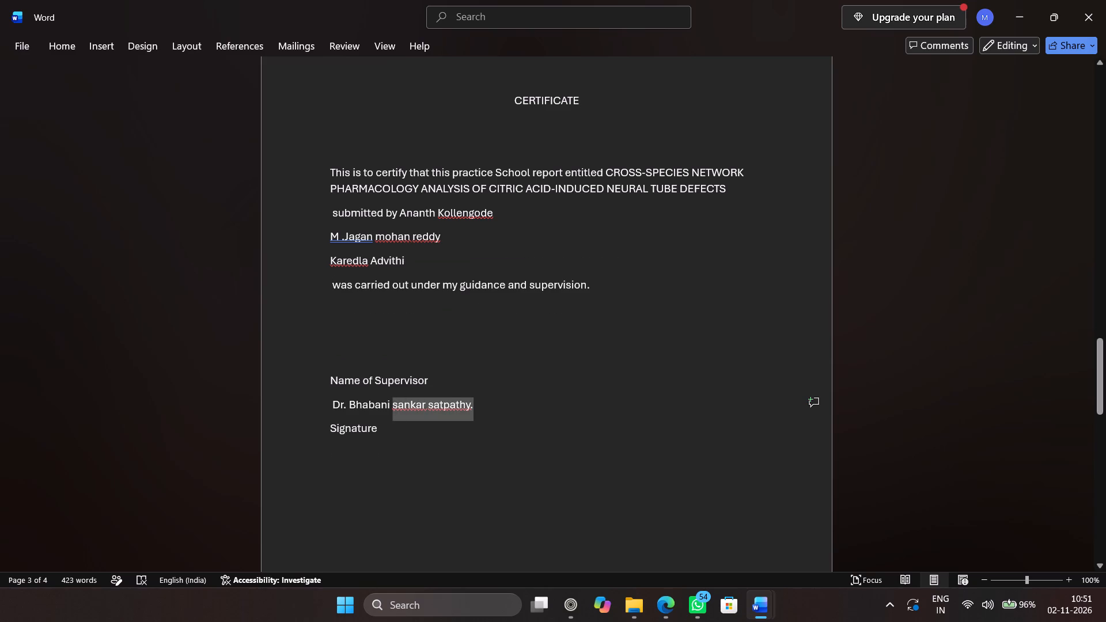
left_click_drag(375, 407, 355, 399)
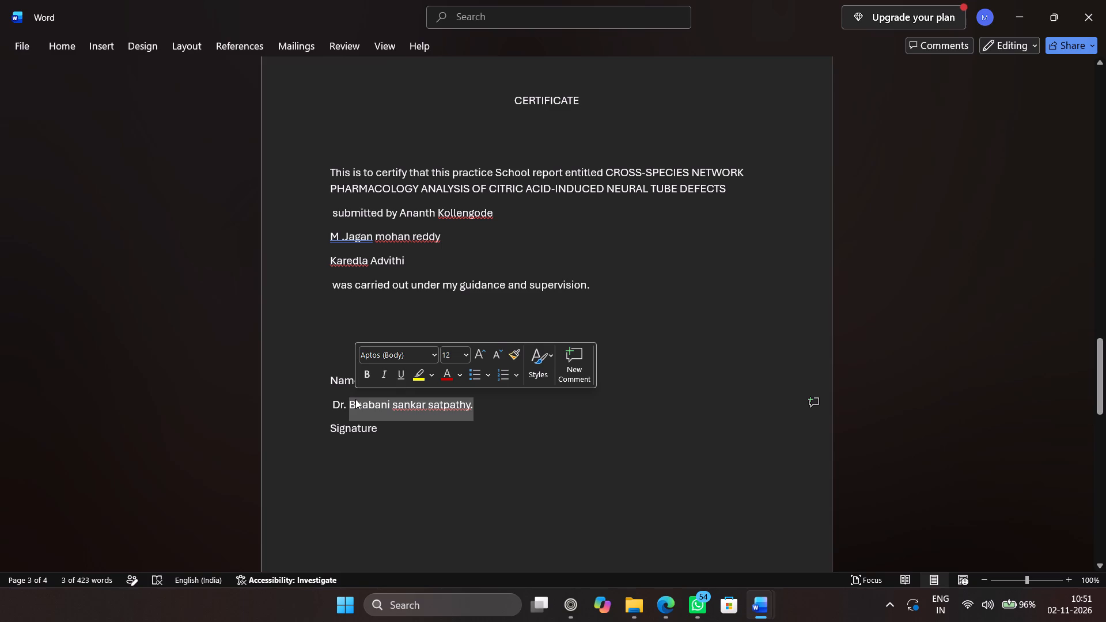
key("BackSpace")
scroll(355, 399, "up", 1)
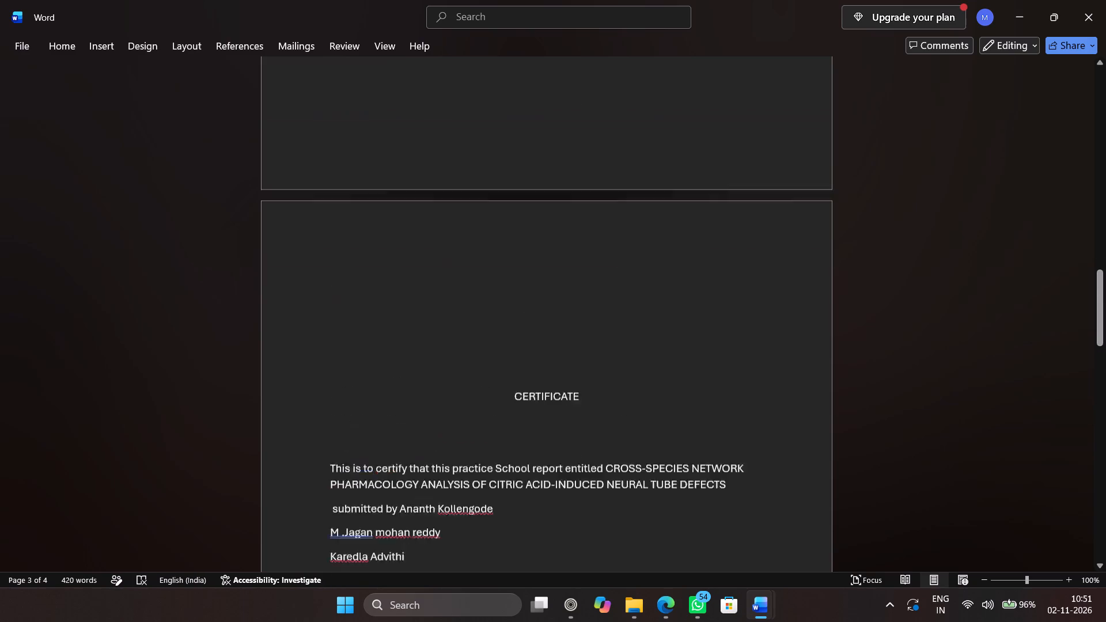
scroll(355, 399, "up", 2)
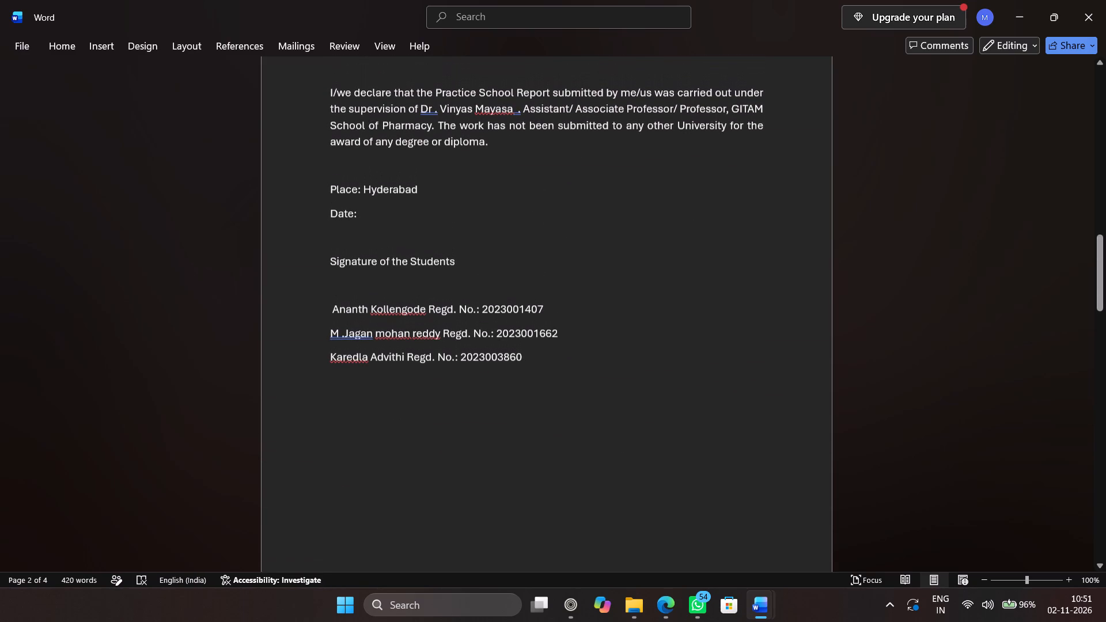
scroll(355, 399, "up", 1)
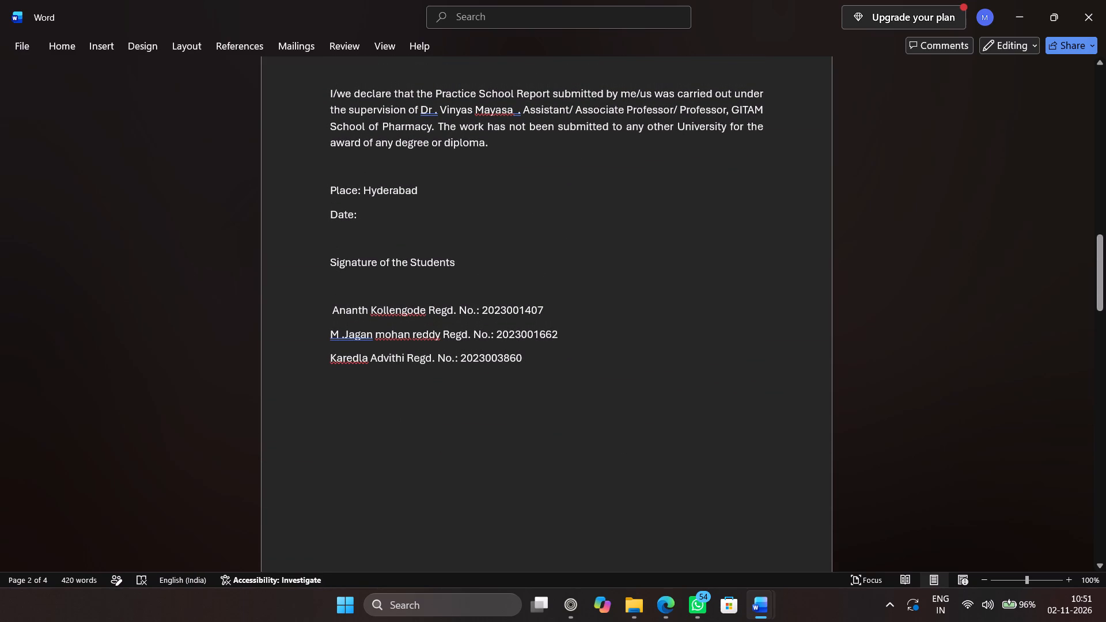
Copy the supervisor's name from the declaration and insert it after "Dr." under "Name of Supervisor" on the certificate.
left_click_drag(513, 109, 491, 109)
left_click_drag(491, 109, 455, 109)
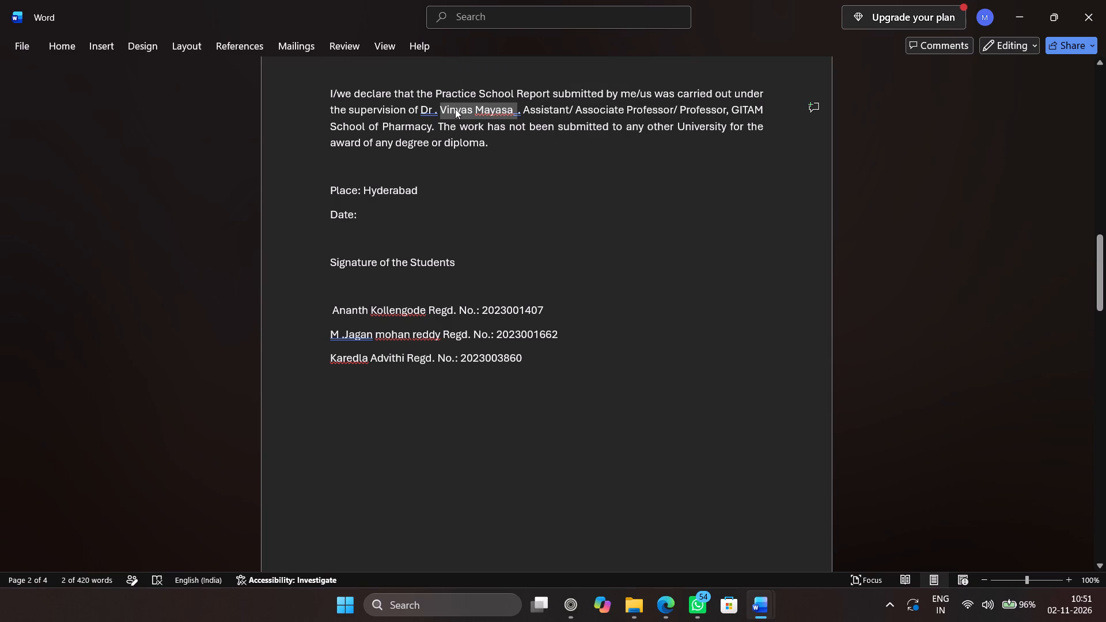
key("ctrl+c")
scroll(643, 245, "down", 4)
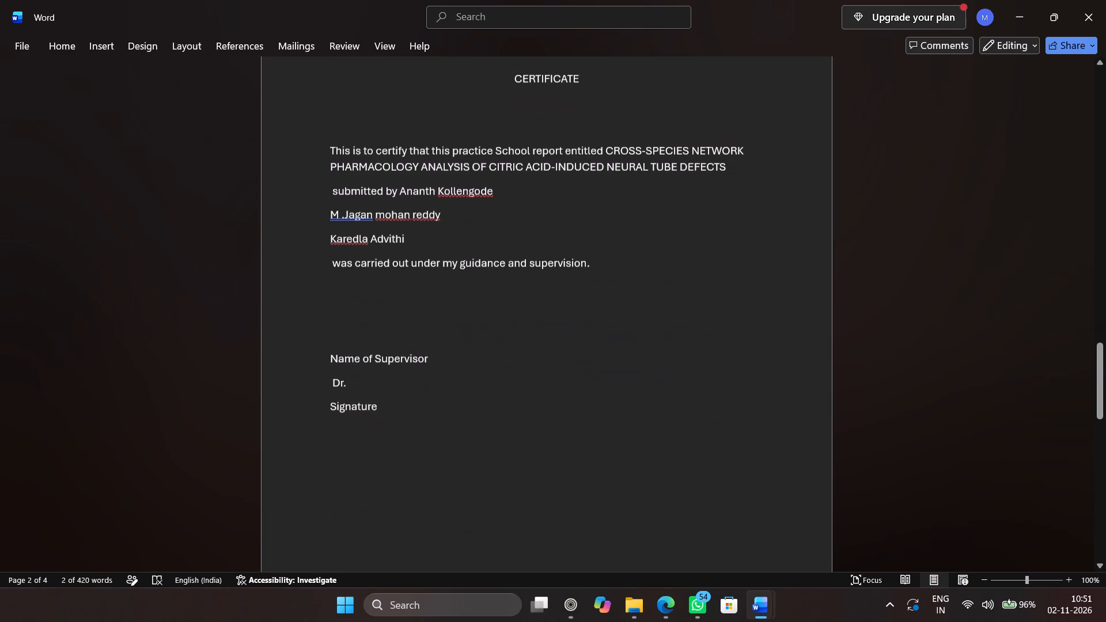
left_click(361, 369)
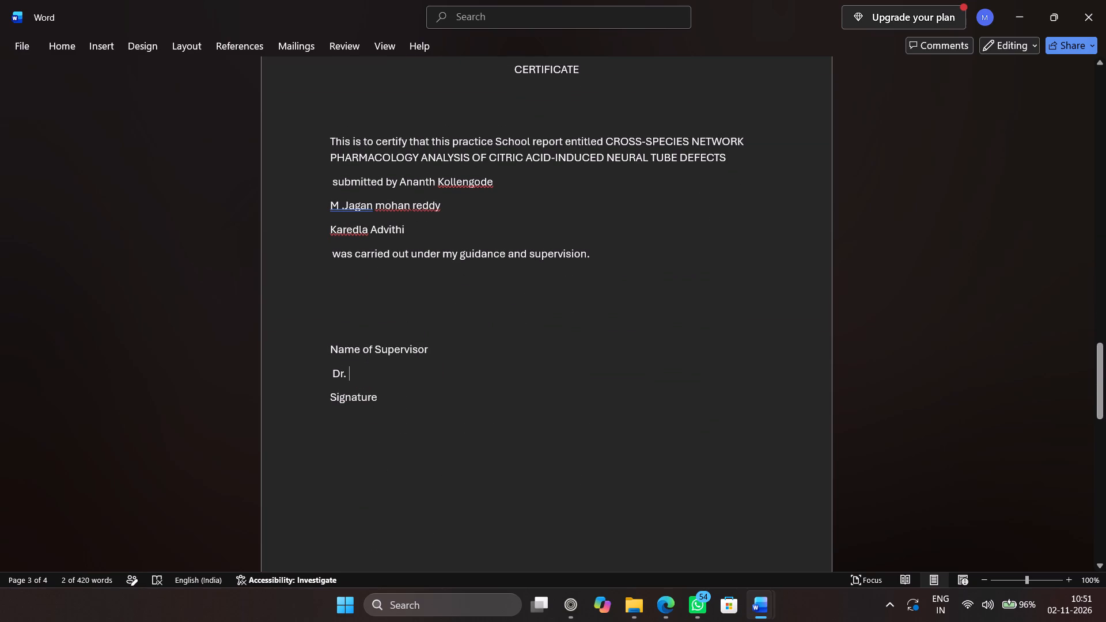
key("ctrl+v")
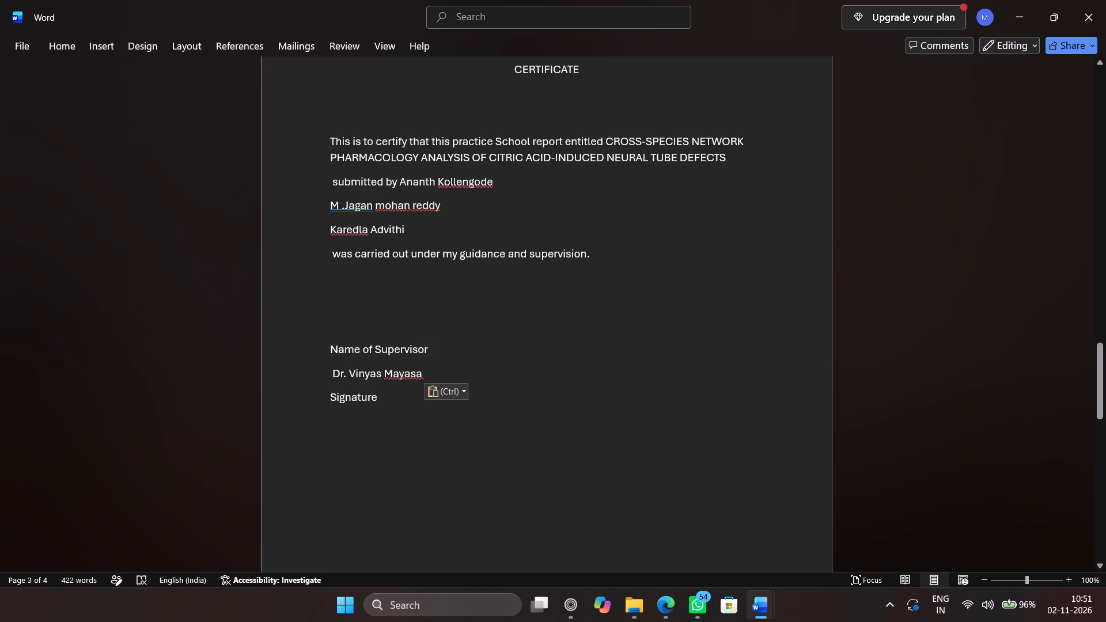
In the acknowledgement, replace the old mentor's name after "express my gratitude to Dr" with the copied supervisor's name.
scroll(530, 346, "down", 7)
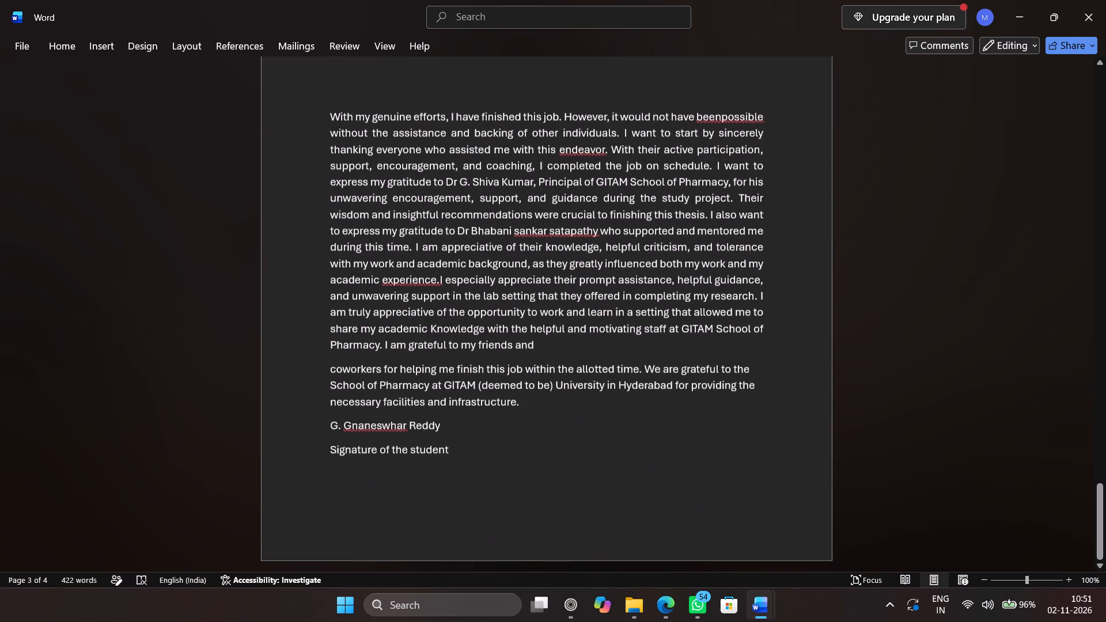
left_click(597, 230)
key("BackSpace")
key("BackSpace")
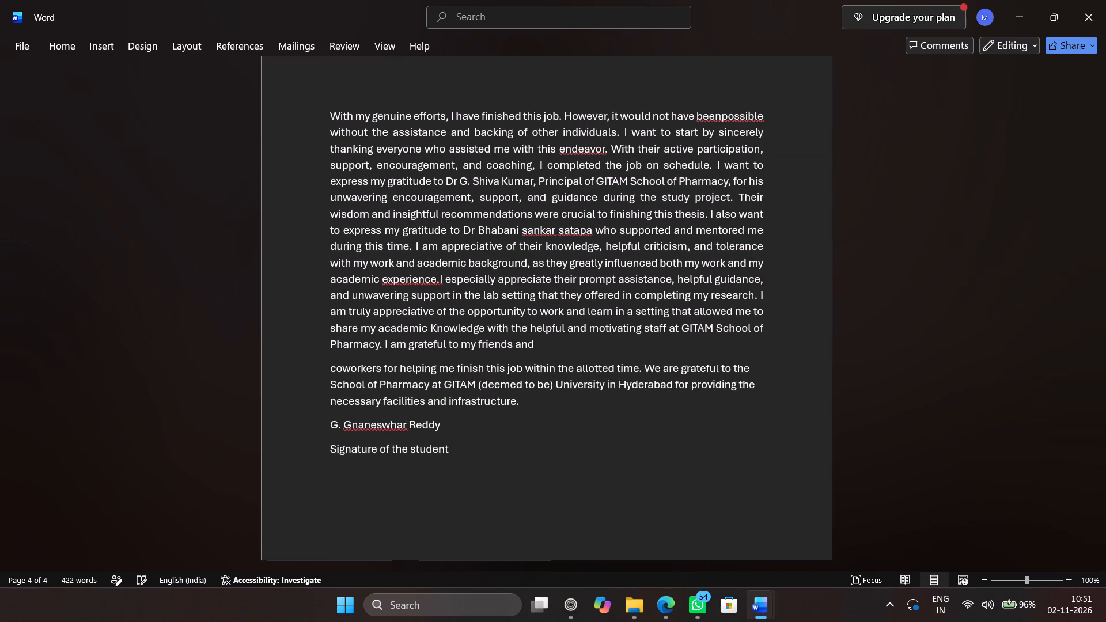
key("BackSpace")
key("BackSpace")
key("BackSpace")
key("BackSpace")
key("BackSpace")
key("BackSpace")
key("BackSpace")
key("BackSpace")
key("BackSpace")
key("BackSpace")
key("BackSpace")
key("BackSpace")
key("BackSpace")
key("BackSpace")
key("BackSpace")
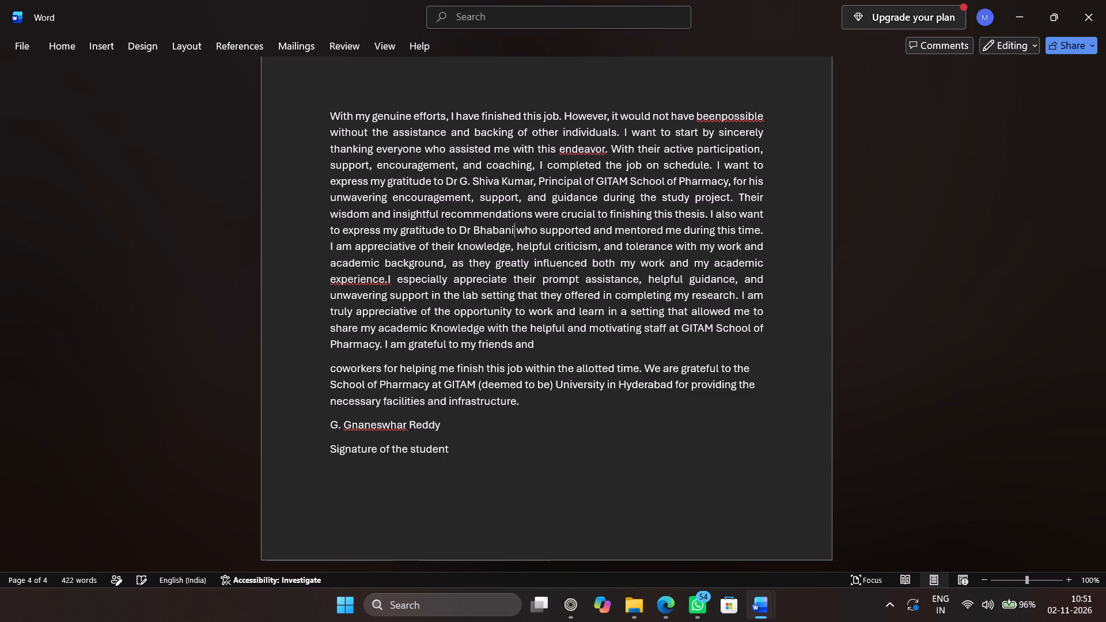
key("BackSpace")
key("BackSpace")
key("BackSpace")
key("BackSpace")
key("BackSpace")
key("BackSpace")
key("BackSpace")
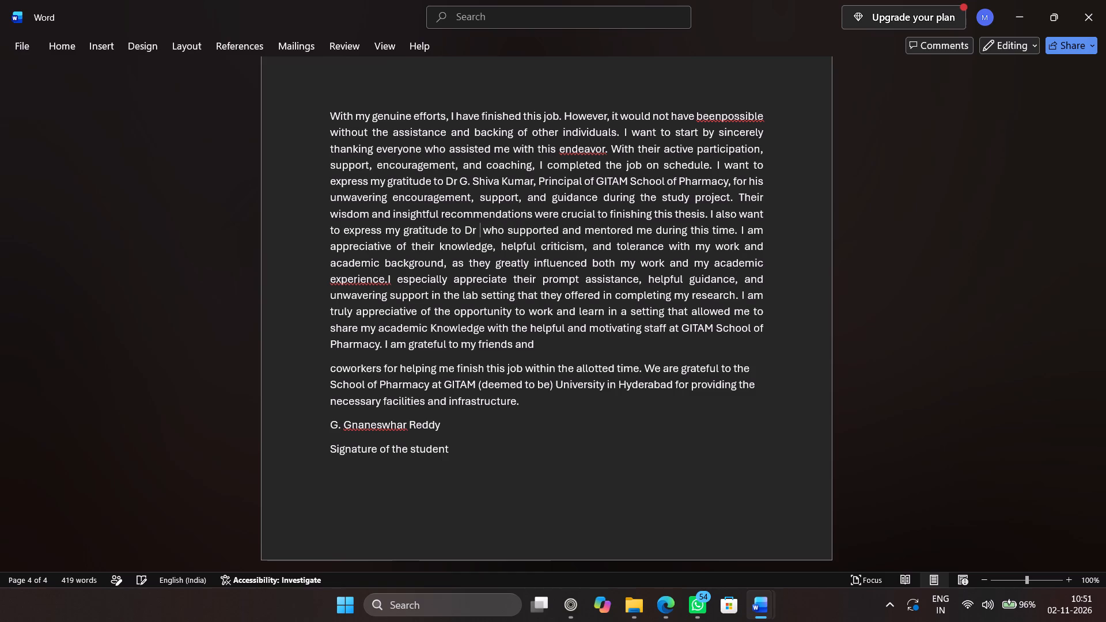
key("ctrl+v")
left_click(597, 230, "ctrl")
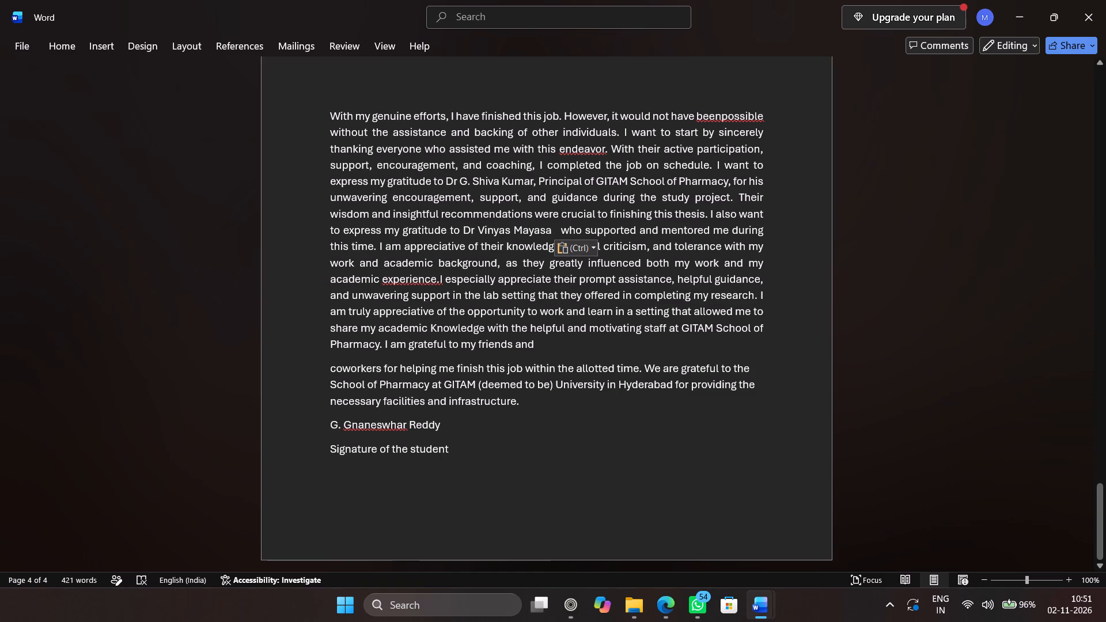
Delete the old student's name above "Signature of the student" at the end of the acknowledgement, keeping the empty line.
left_click(458, 427)
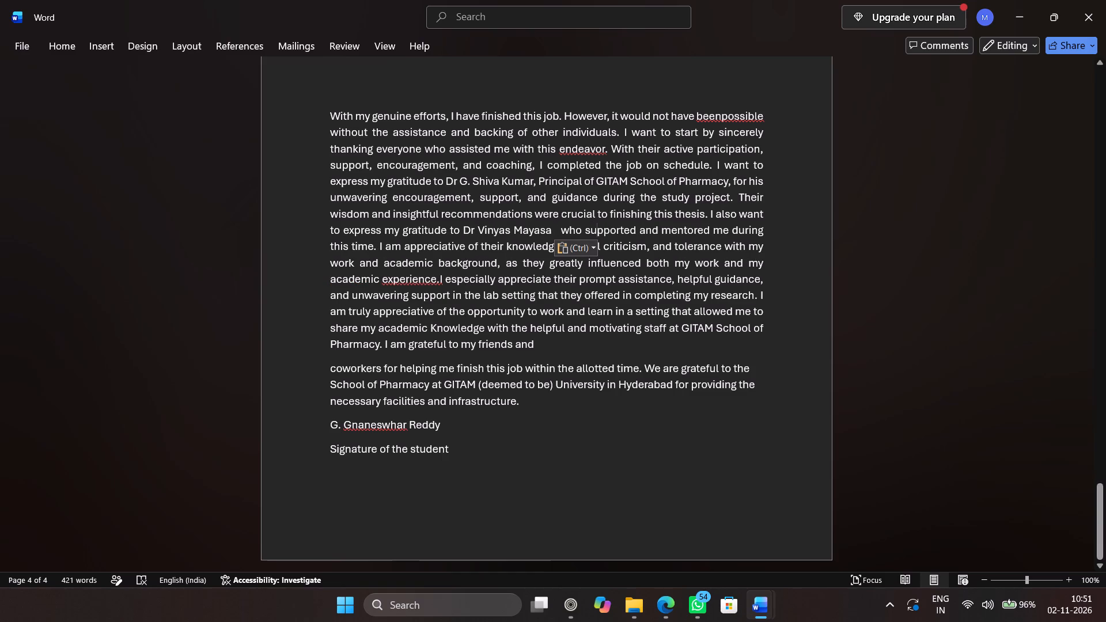
key("BackSpace")
key("BackSpace")
key("BackSpace")
key("BackSpace")
key("BackSpace")
key("BackSpace")
key("BackSpace")
key("BackSpace")
key("BackSpace")
key("BackSpace")
key("BackSpace")
key("BackSpace")
key("BackSpace")
key("BackSpace")
key("BackSpace")
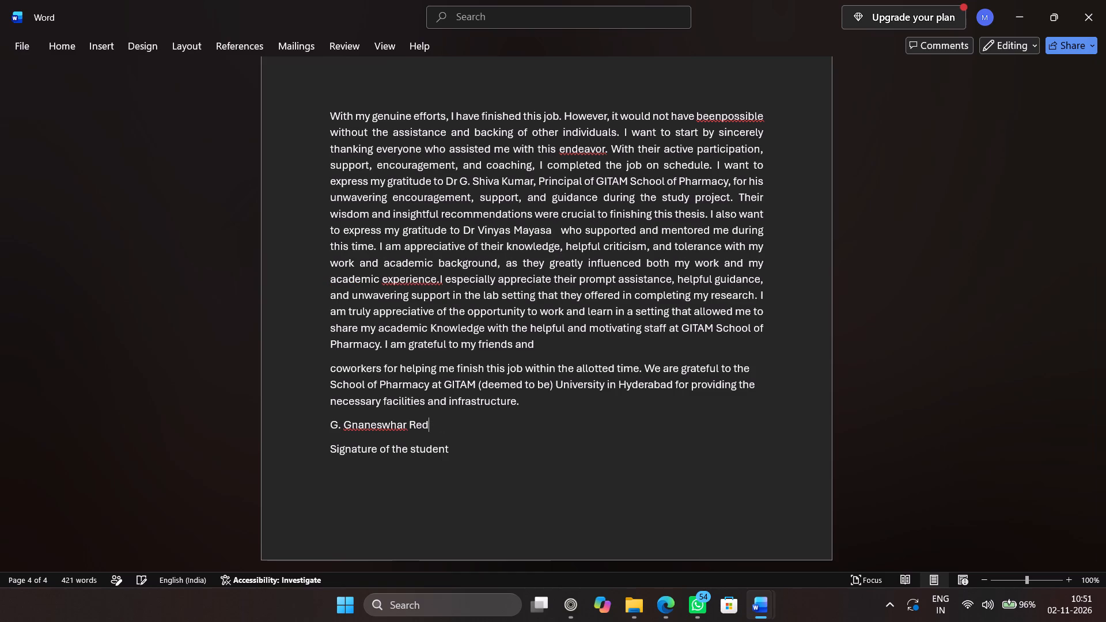
key("BackSpace")
key("BackSpace")
key("BackSpace")
key("BackSpace")
key("BackSpace")
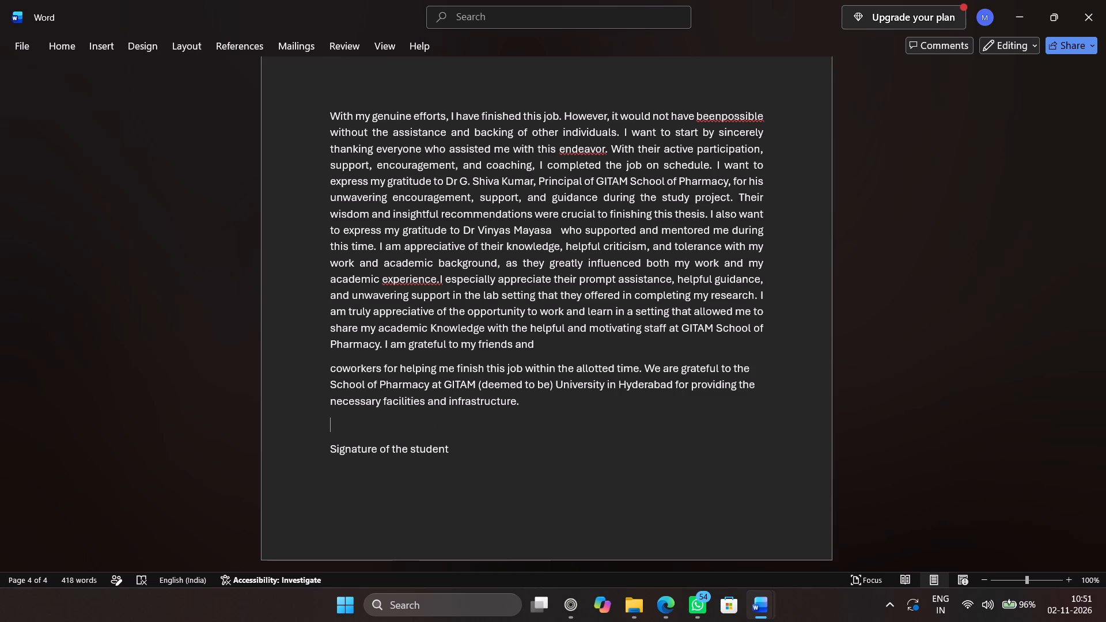
Copy the three students' names from the certificate into the blank line above "Signature of the student" in the acknowledgments.
scroll(458, 427, "up", 5)
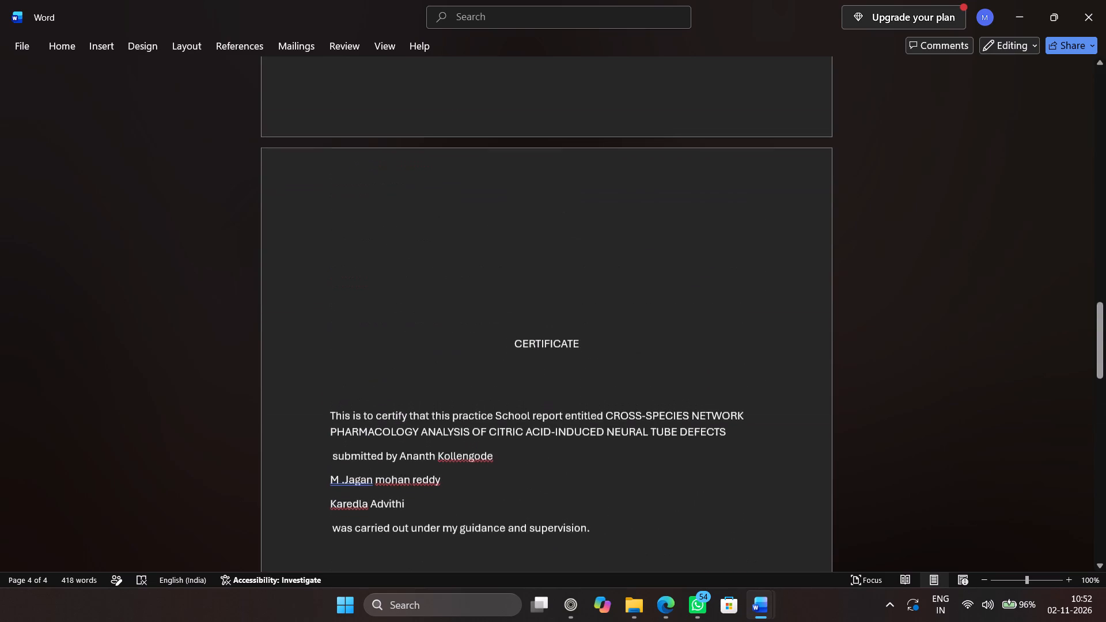
scroll(458, 427, "up", 1)
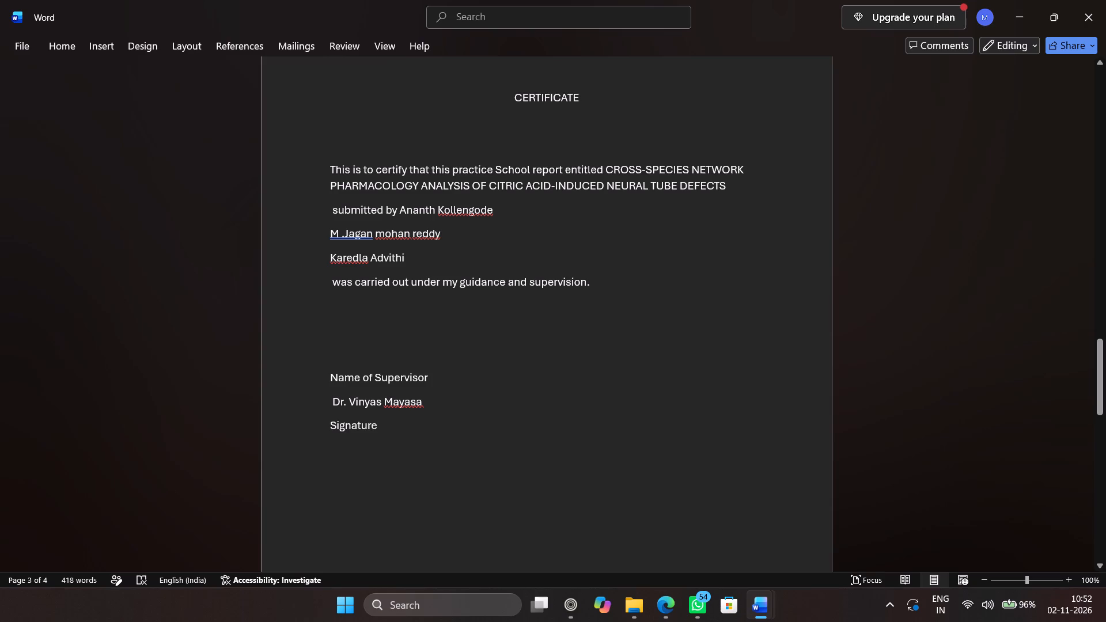
left_click_drag(401, 206, 423, 215)
left_click_drag(423, 215, 430, 258)
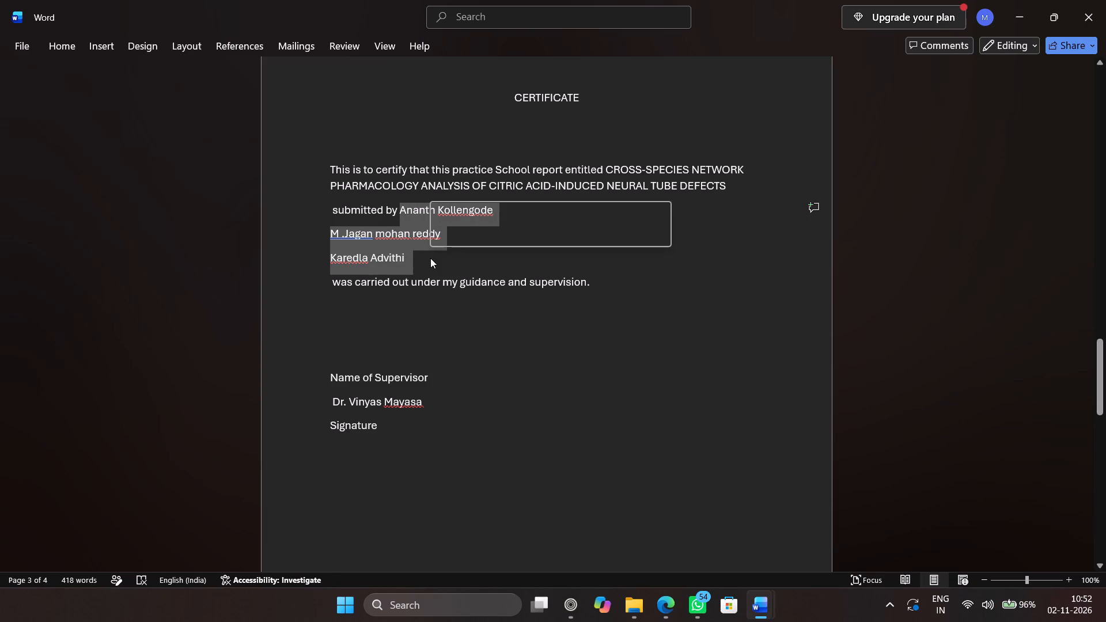
key("ctrl+c")
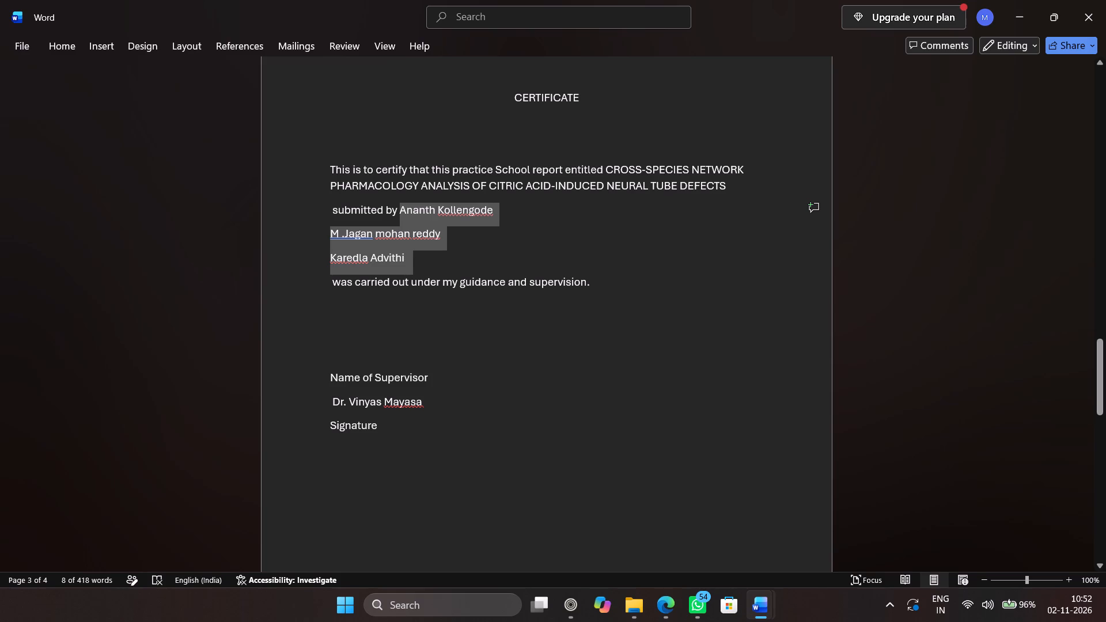
left_click(770, 605)
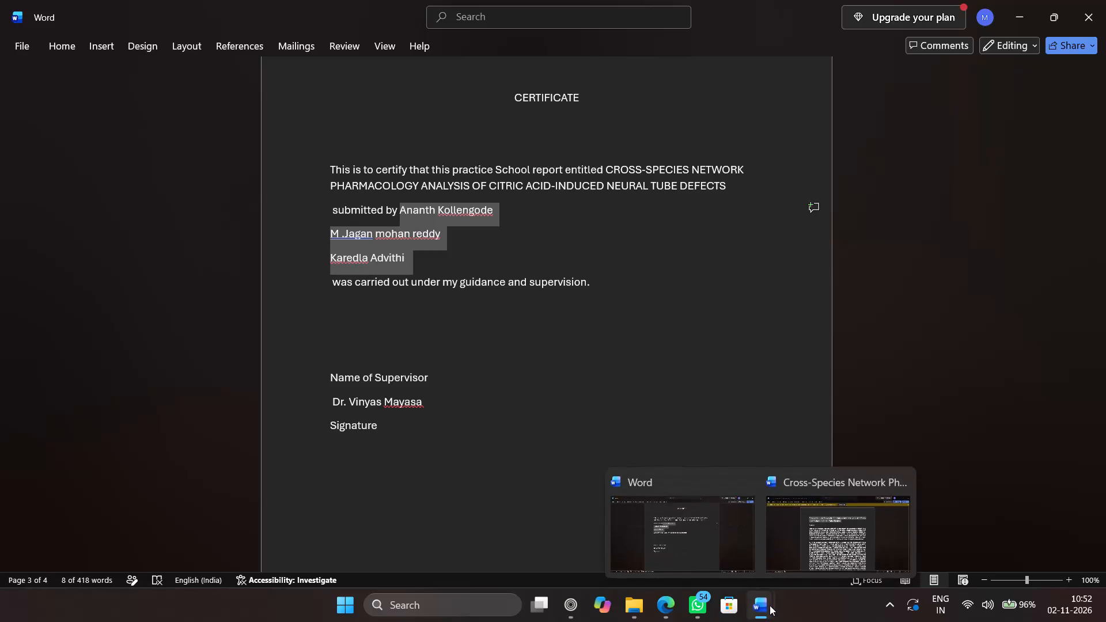
left_click(770, 605)
left_click(705, 548)
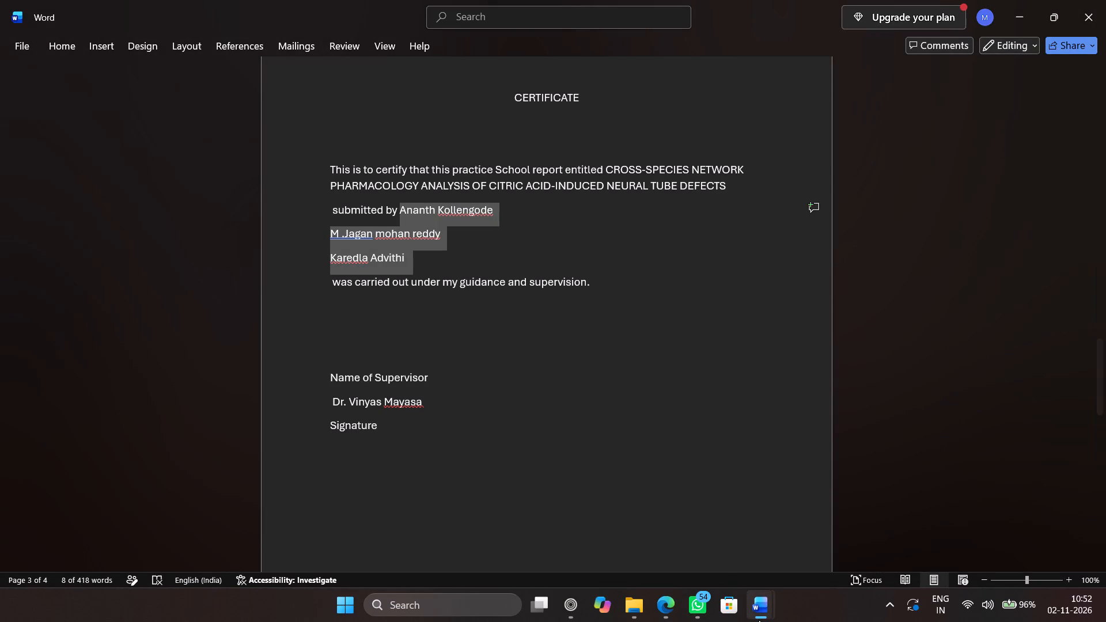
scroll(503, 439, "down", 4)
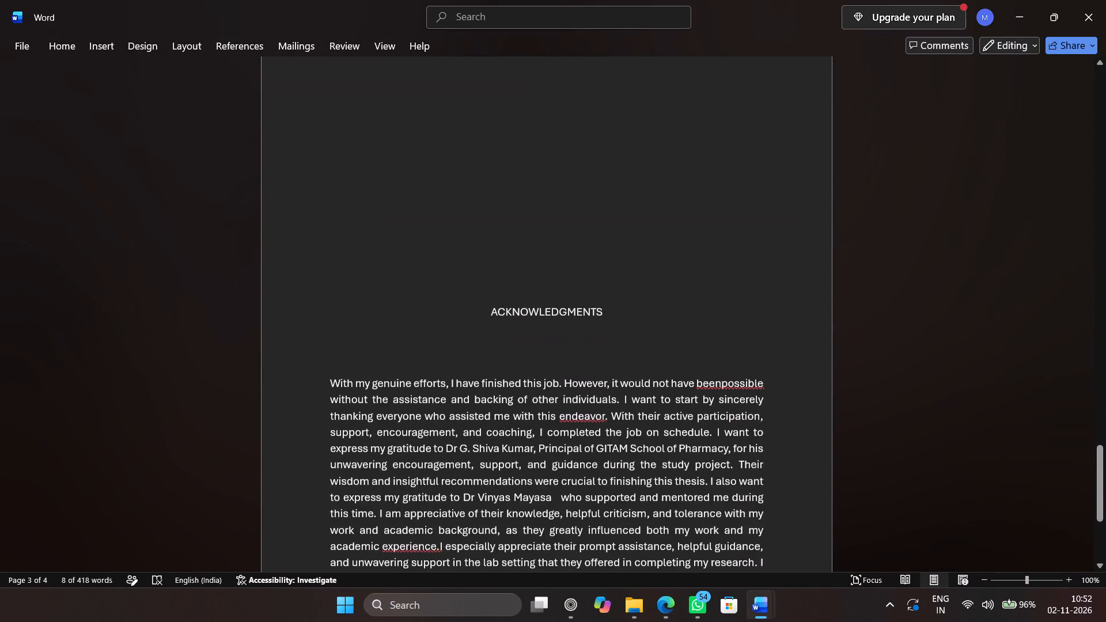
scroll(503, 439, "down", 4)
left_click(349, 426)
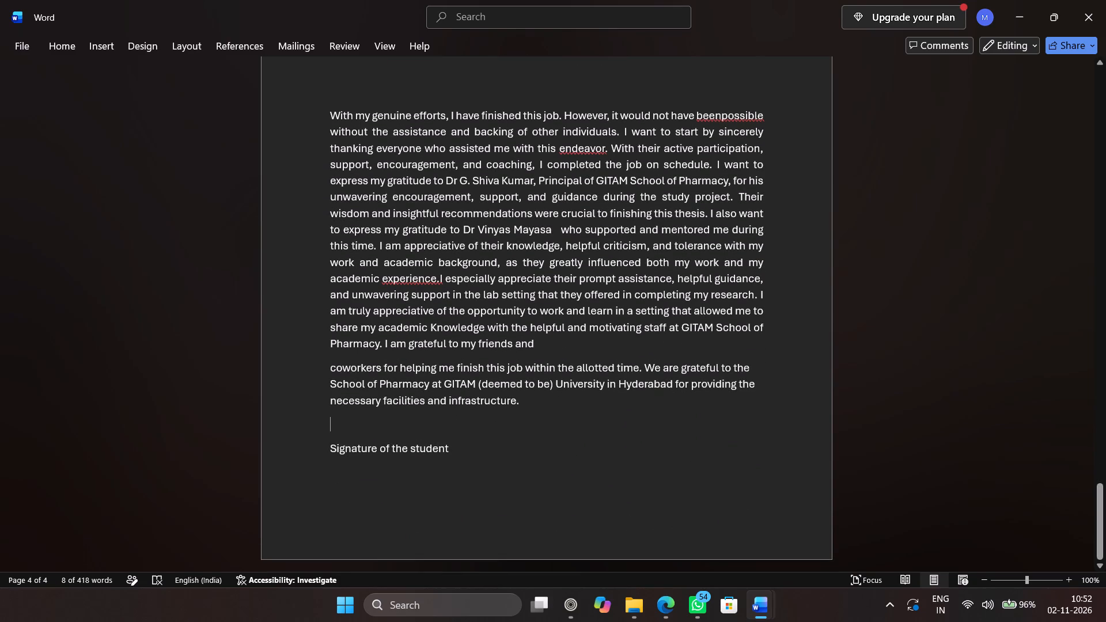
key("ctrl+v")
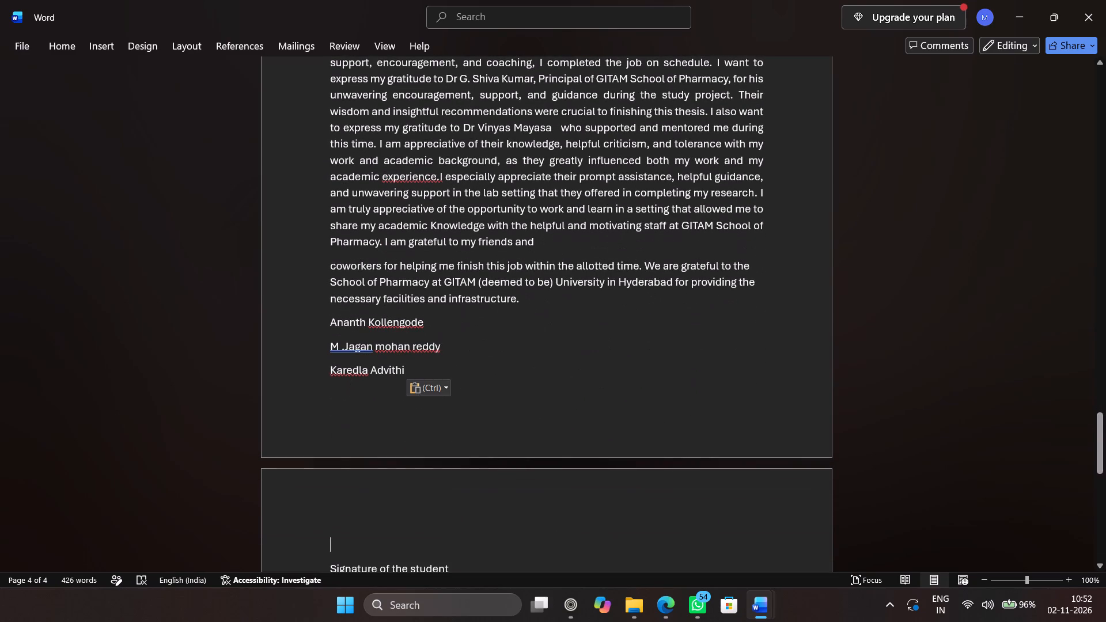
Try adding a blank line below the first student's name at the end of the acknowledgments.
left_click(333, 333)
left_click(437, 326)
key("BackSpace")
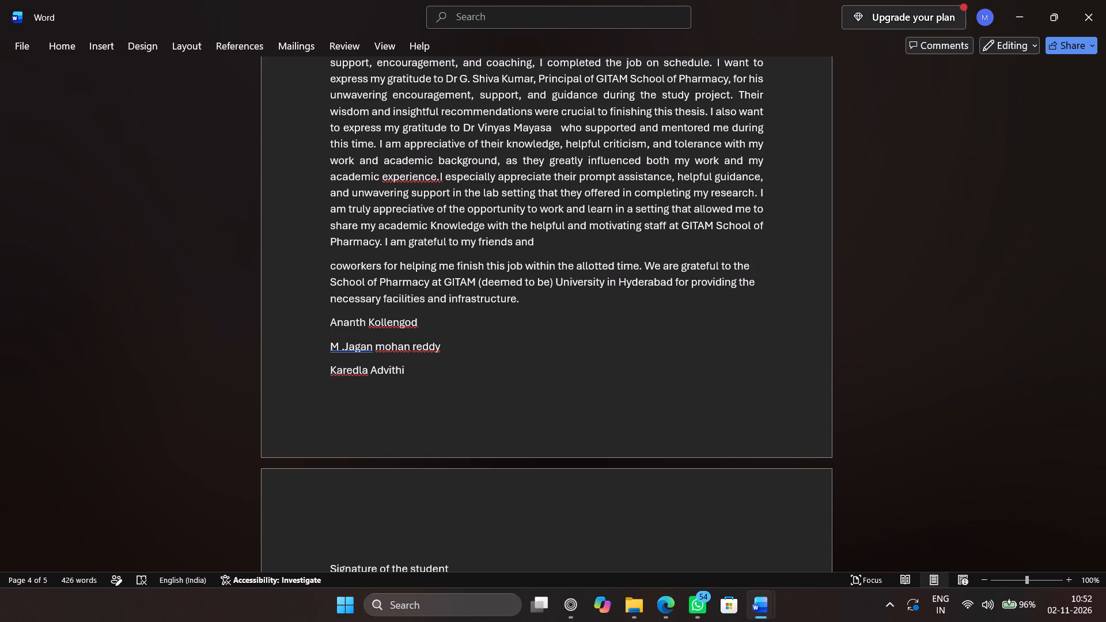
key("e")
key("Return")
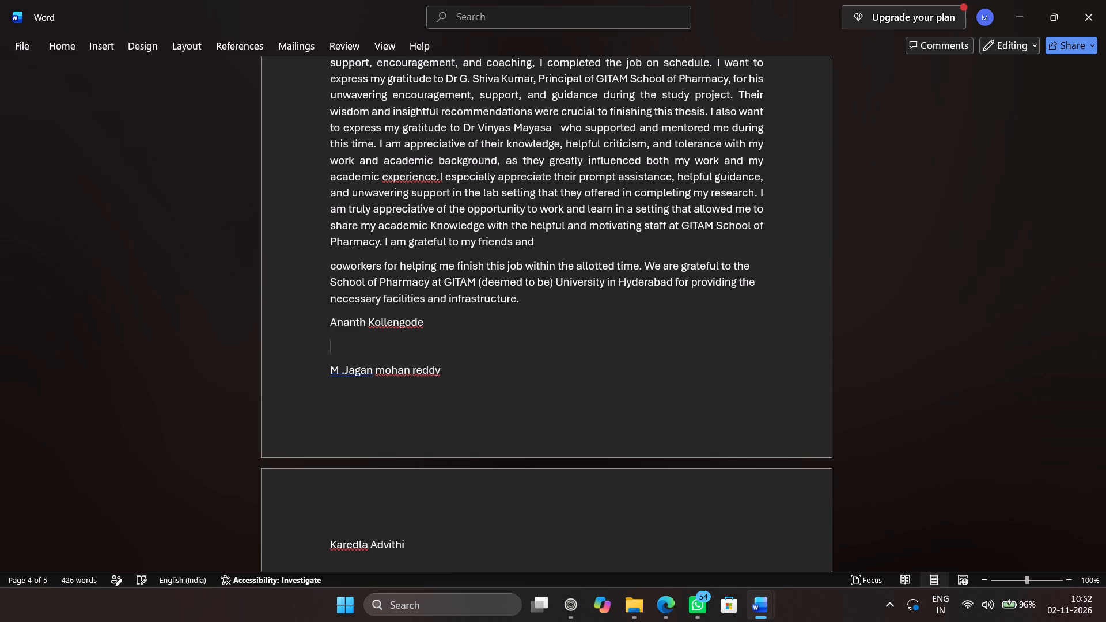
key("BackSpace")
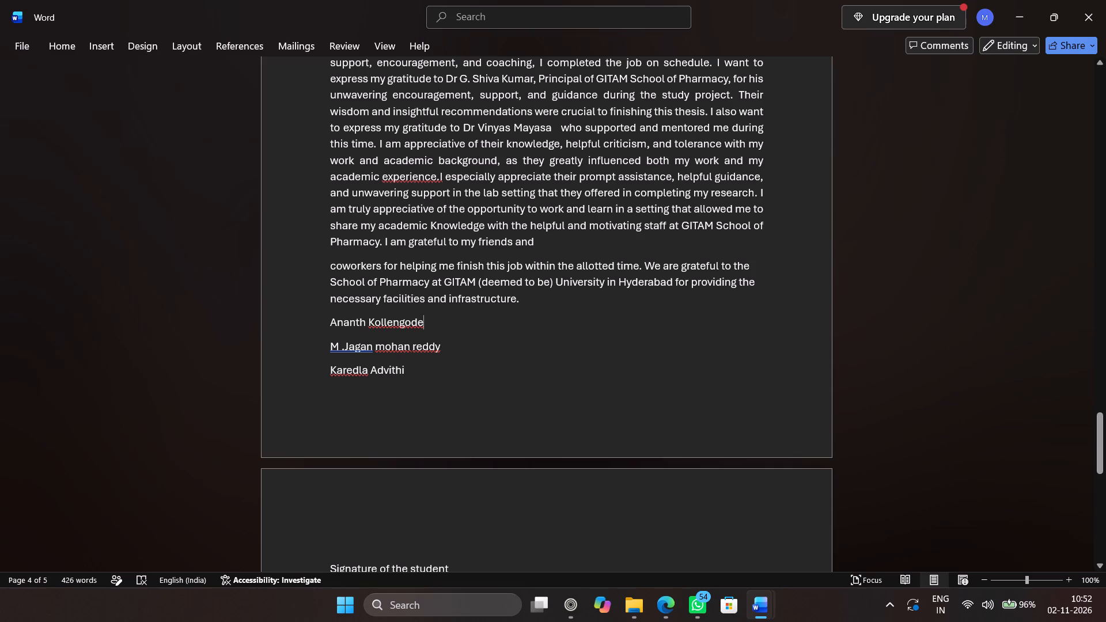
Join the paragraph starting "coworkers for helping me" to the line ending "my friends and" in the acknowledgments, separated by spaces.
left_click(544, 244)
key("Return")
key("BackSpace")
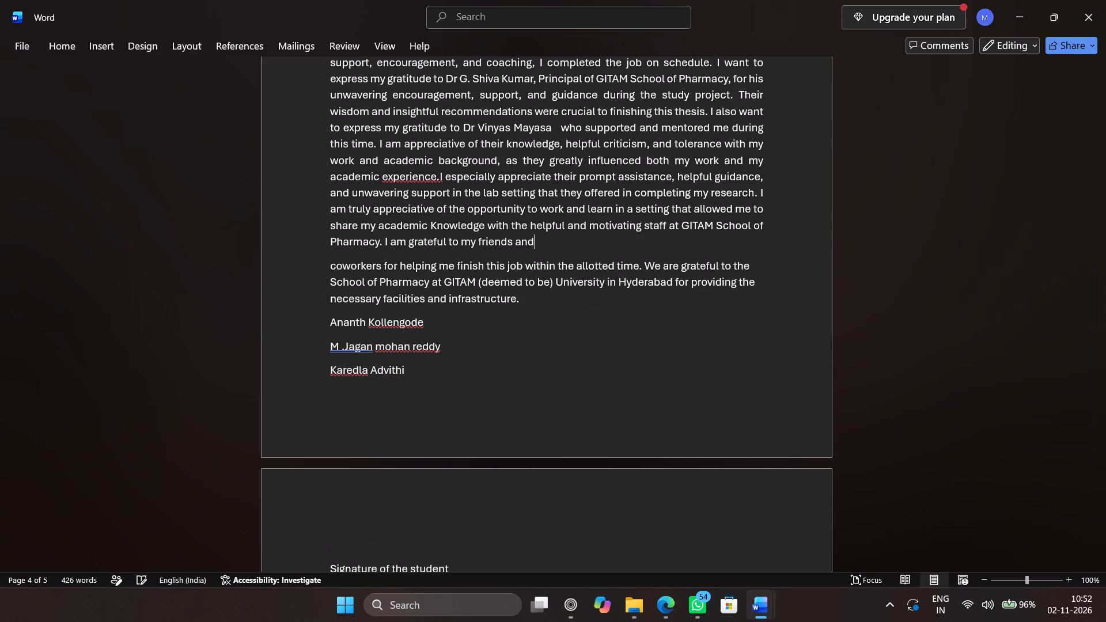
key("BackSpace")
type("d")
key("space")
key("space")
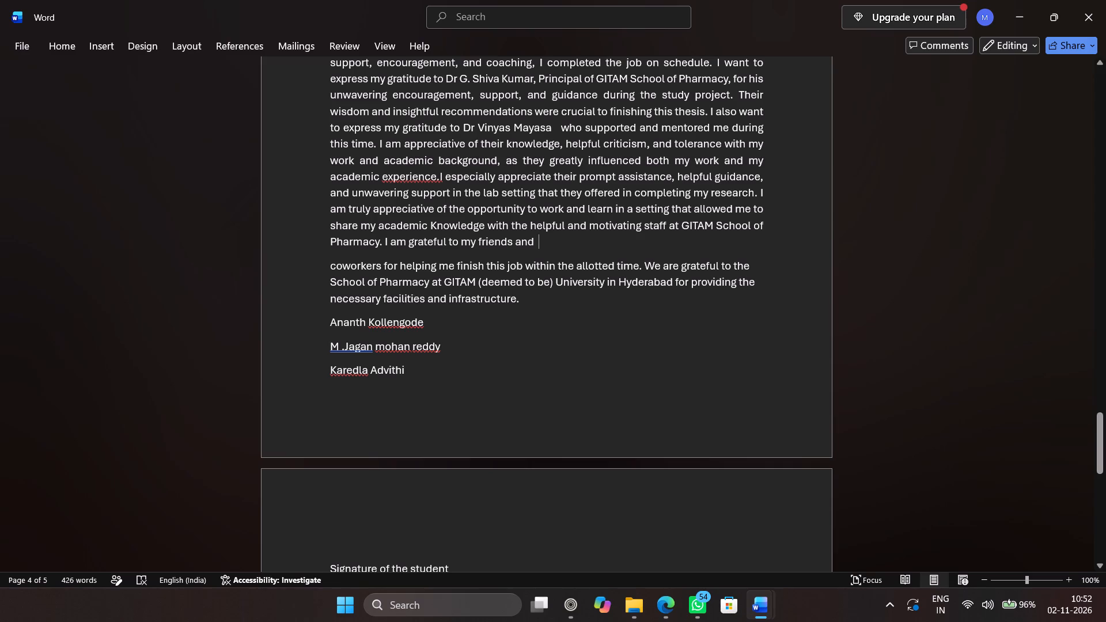
left_click(321, 276)
left_click(322, 260)
key("BackSpace")
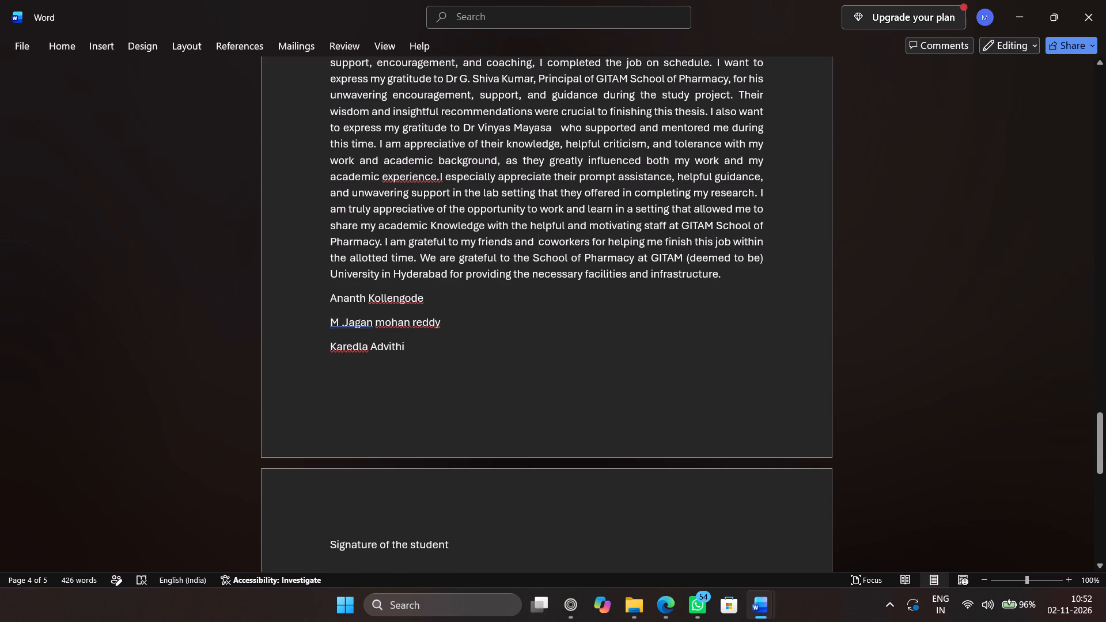
Copy the "Signature of the student" line from the last page to the blank line below the third student's name in the acknowledgments.
right_click_drag(454, 548, 355, 538)
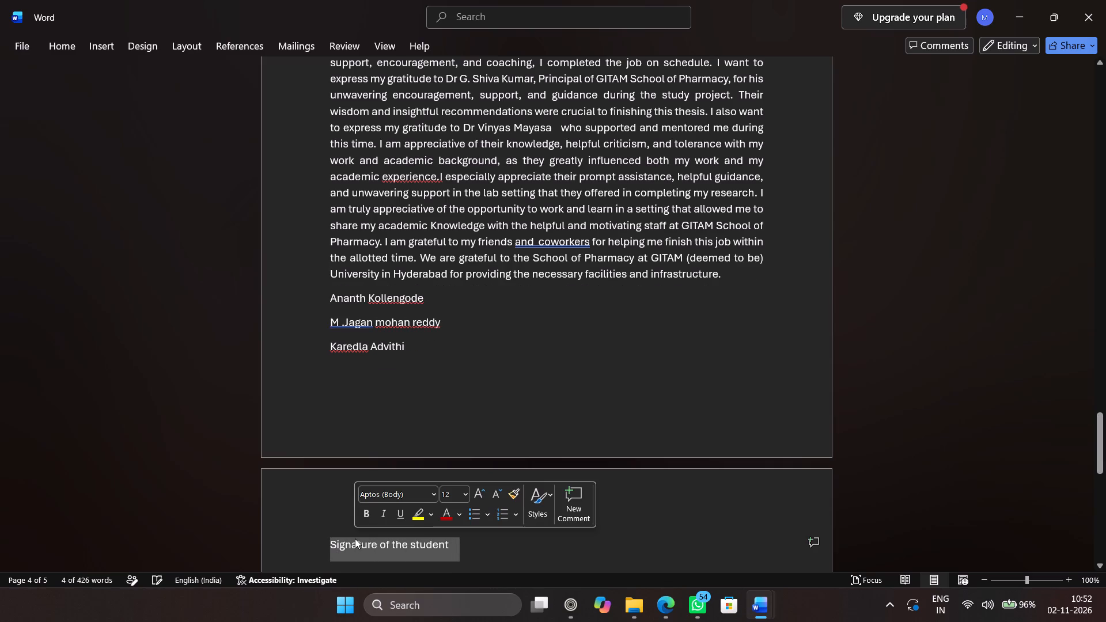
key("ctrl+c")
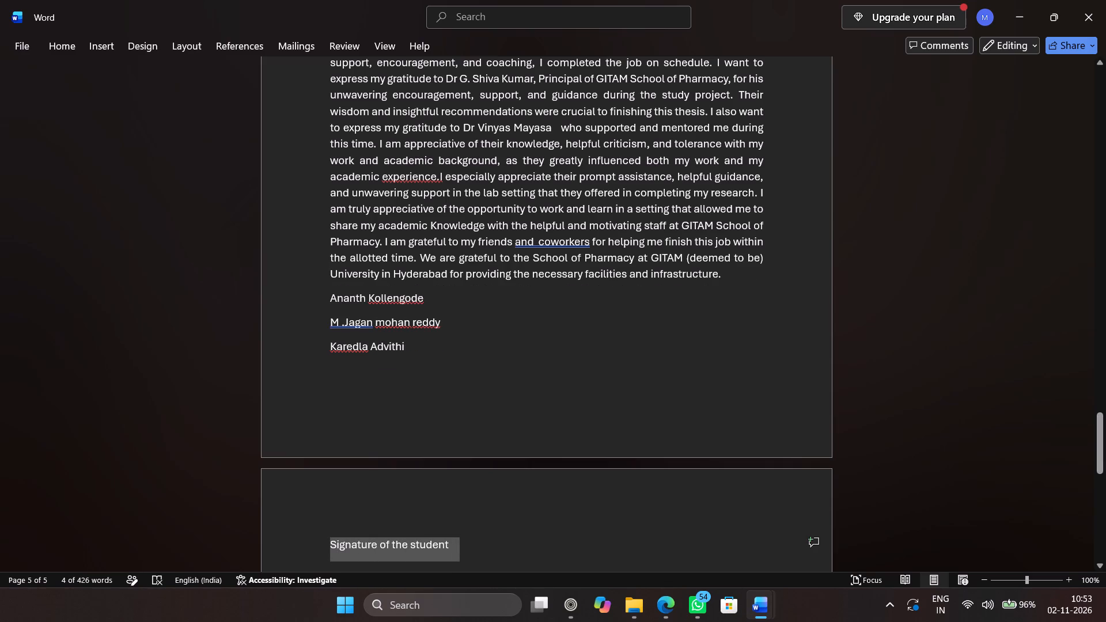
left_click(328, 398)
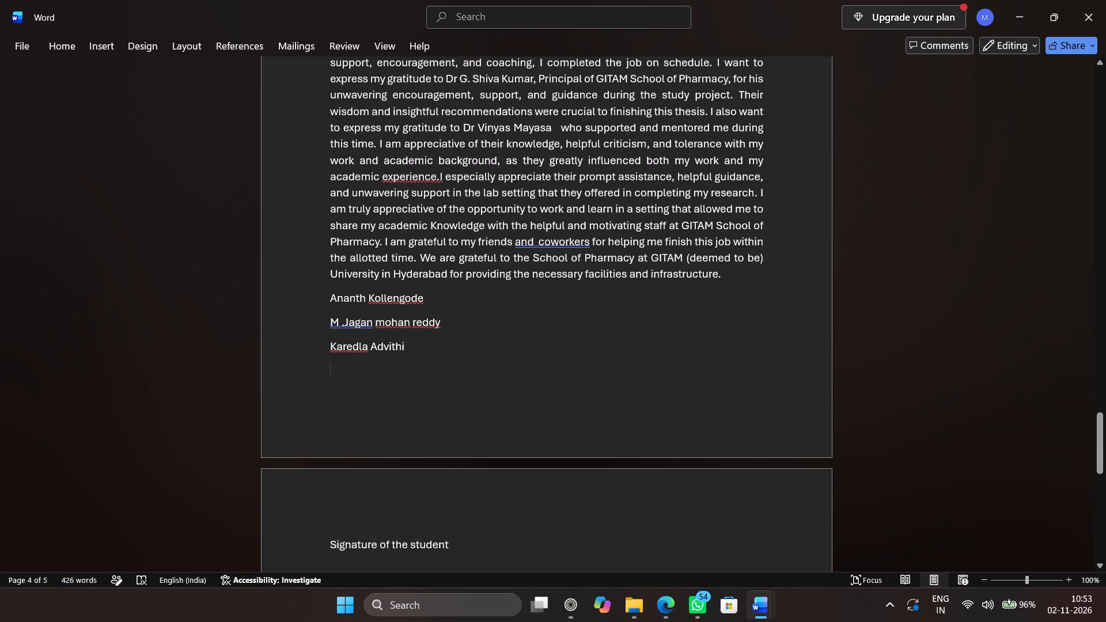
key("ctrl+v")
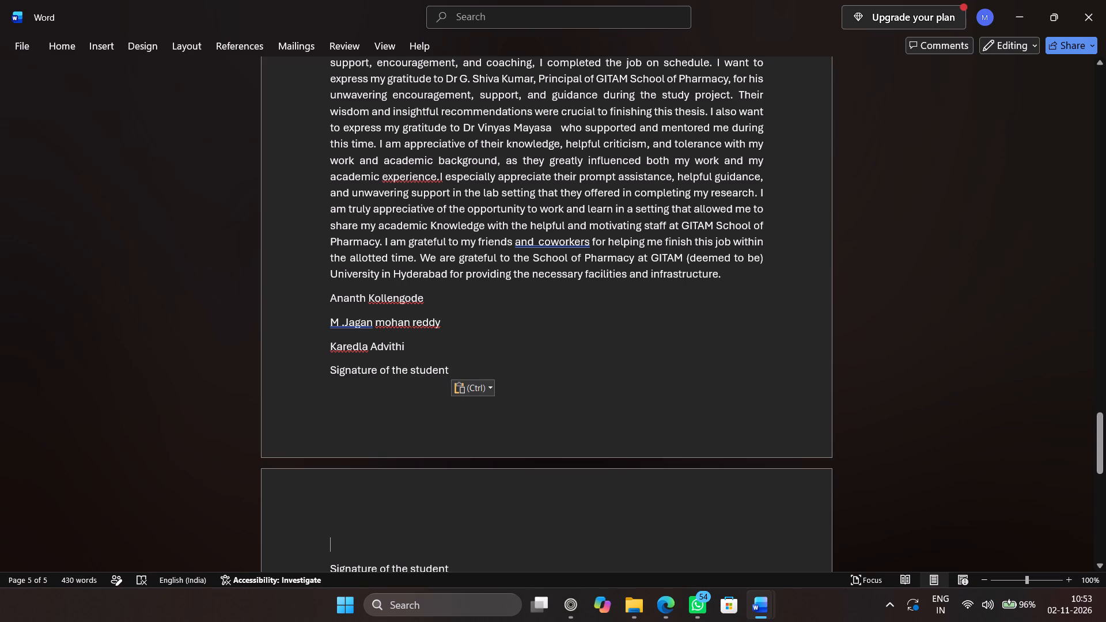
Delete the original "Signature of the student" line from the last page.
scroll(499, 477, "down", 8)
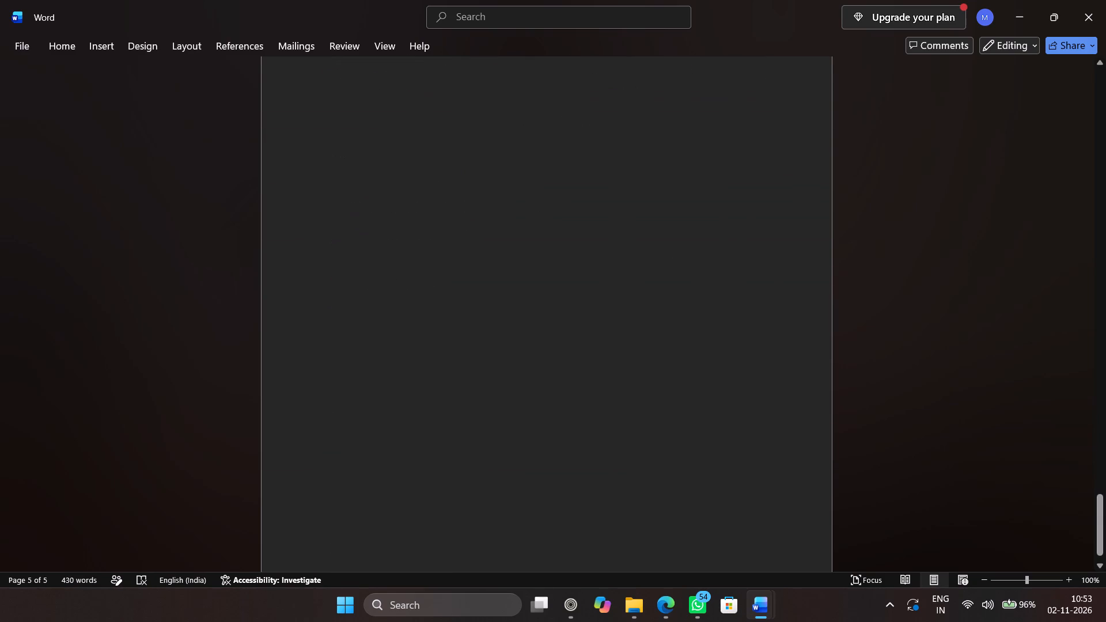
scroll(499, 477, "down", 6)
scroll(499, 477, "up", 4)
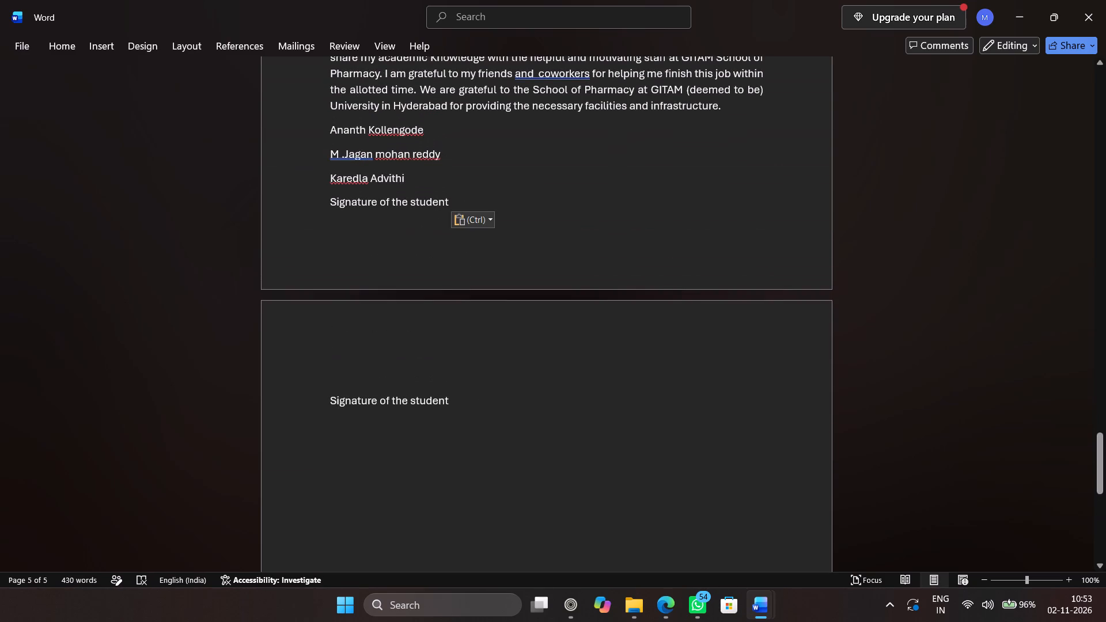
left_click(469, 408)
key("BackSpace")
key("BackSpace")
key("BackSpace")
key("BackSpace")
key("BackSpace")
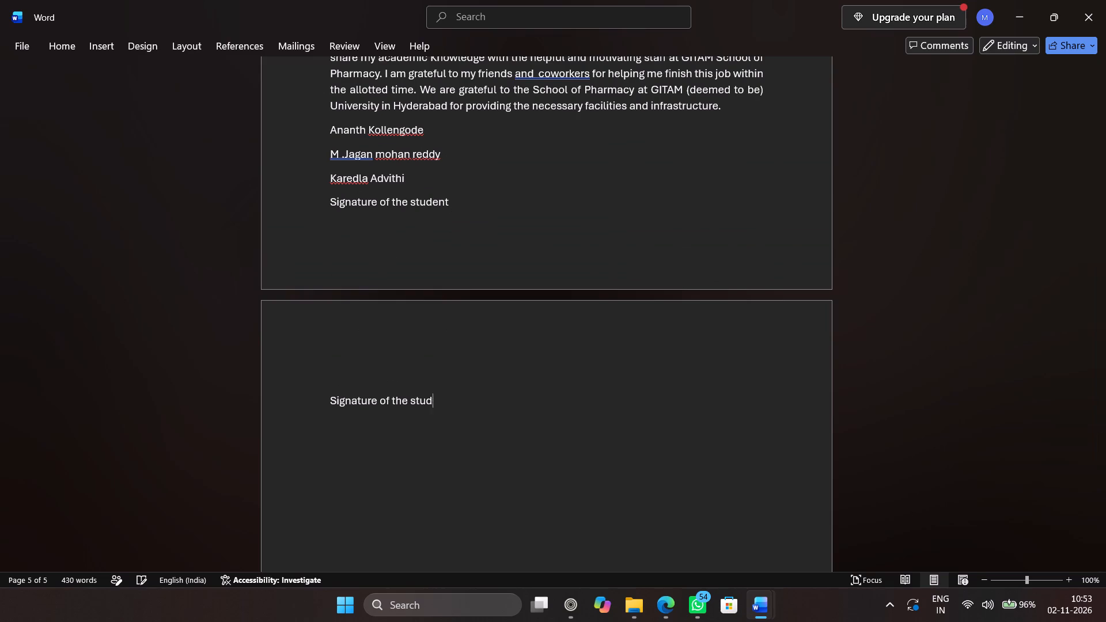
key("BackSpace")
key("BackSpace")
key("BackSpace")
key("BackSpace")
key("BackSpace")
key("BackSpace")
key("BackSpace")
key("BackSpace")
key("BackSpace")
key("BackSpace")
key("BackSpace")
key("BackSpace")
key("BackSpace")
key("BackSpace")
key("BackSpace")
key("BackSpace")
key("BackSpace")
key("BackSpace")
key("BackSpace")
key("BackSpace")
key("BackSpace")
Move the first student's name in the certificate onto its own line below "submitted by".
scroll(469, 408, "up", 1)
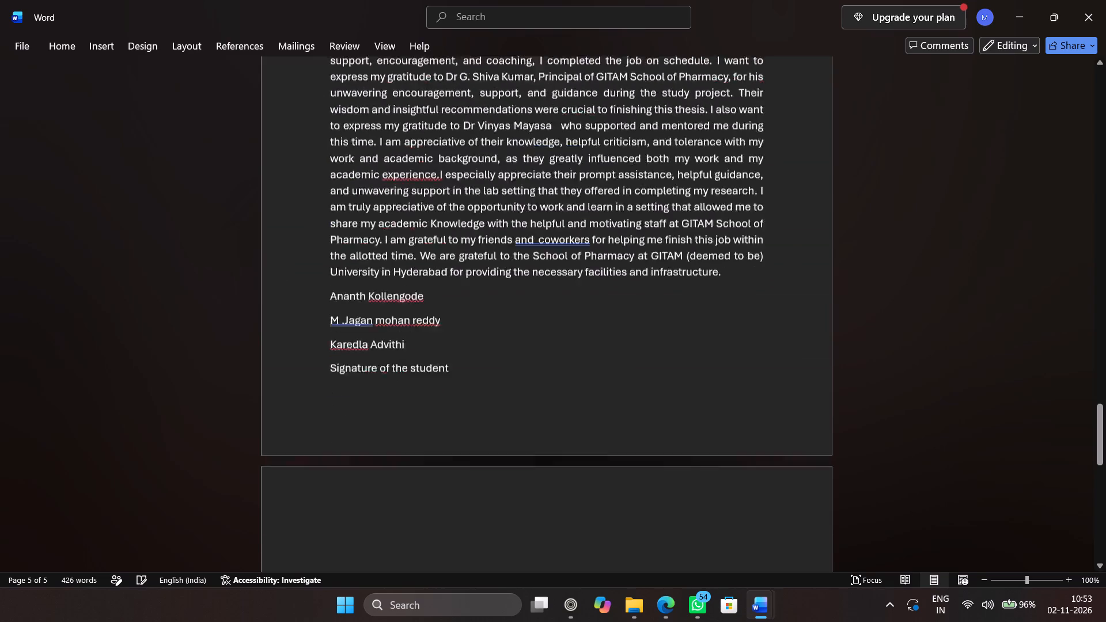
scroll(469, 408, "up", 2)
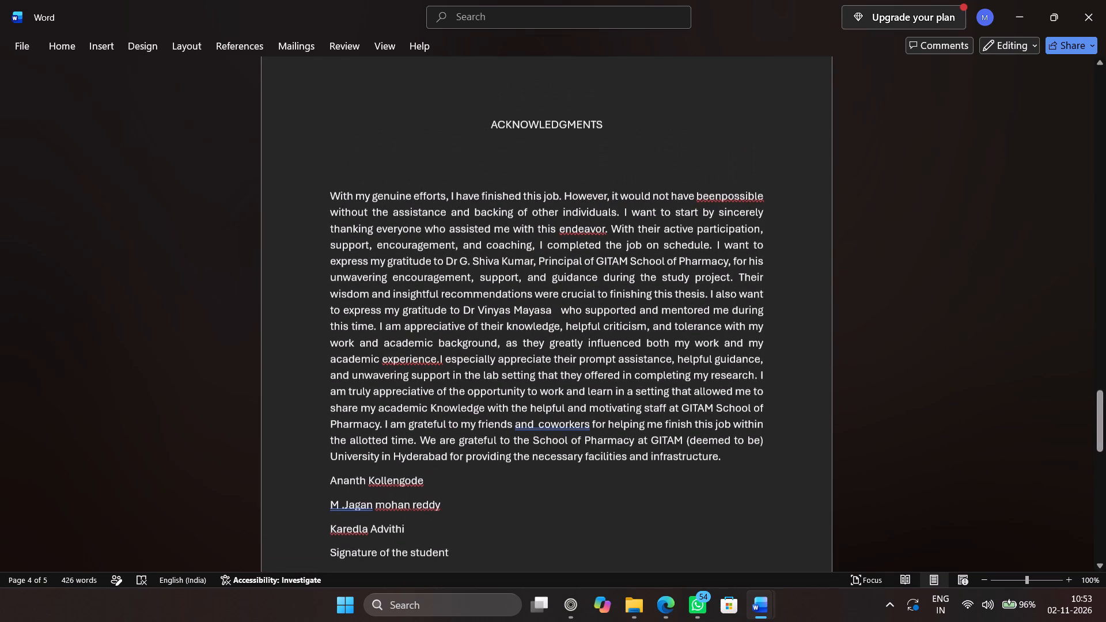
scroll(469, 408, "up", 1)
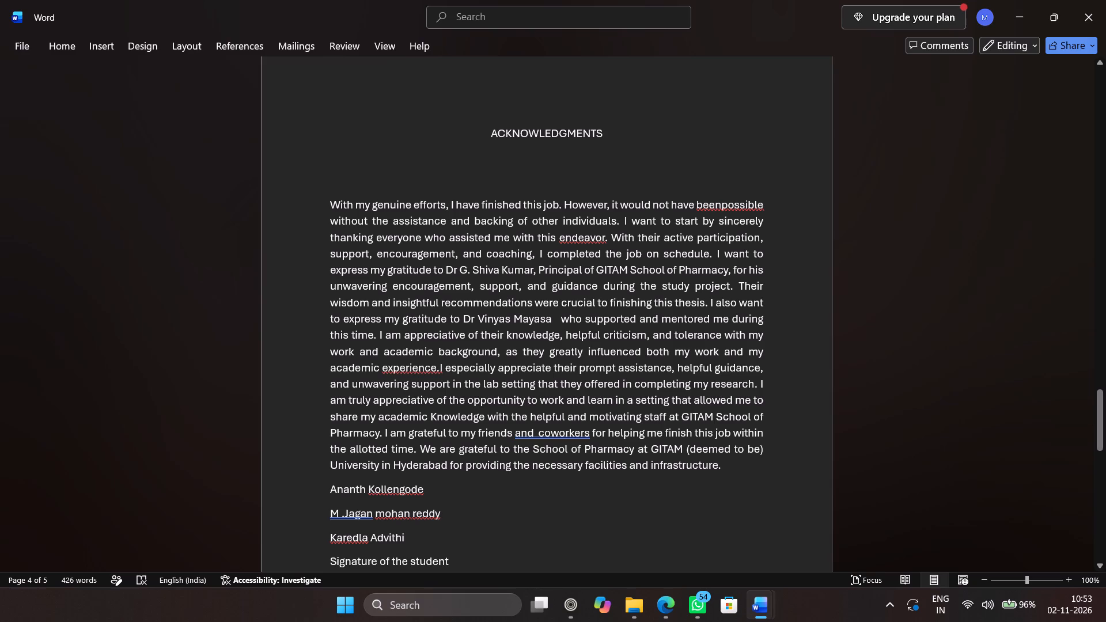
scroll(540, 188, "up", 4)
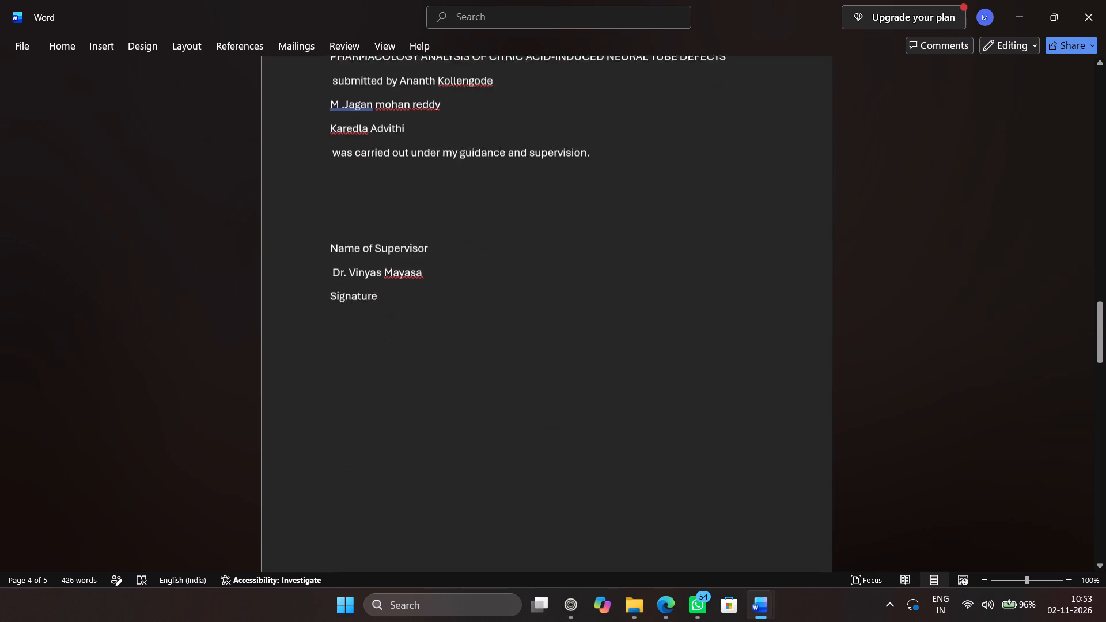
scroll(540, 188, "up", 4)
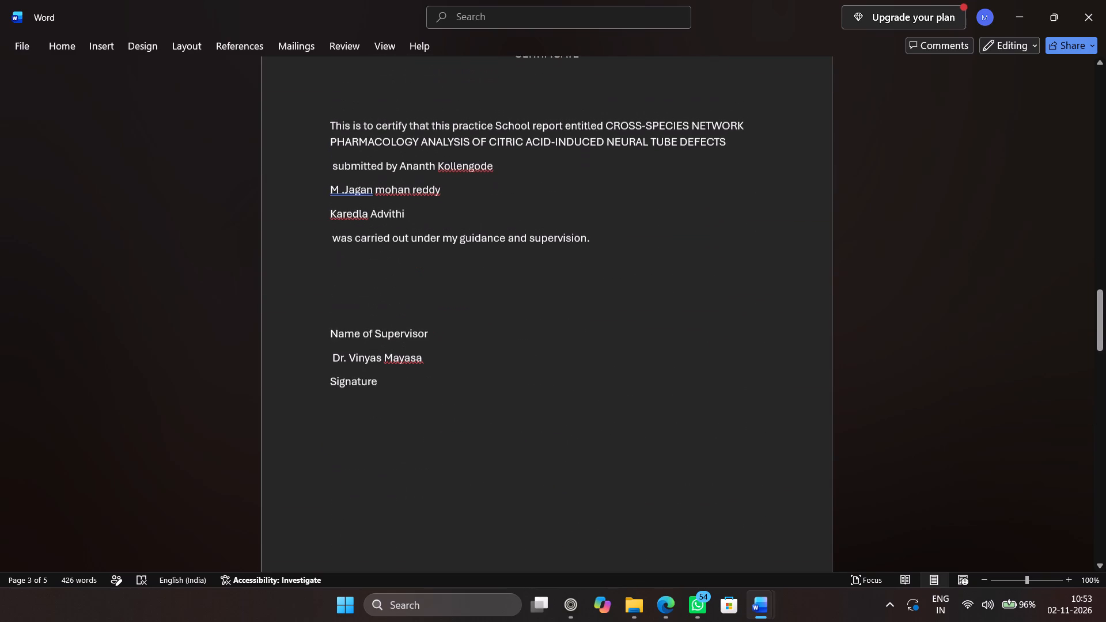
scroll(540, 188, "up", 1)
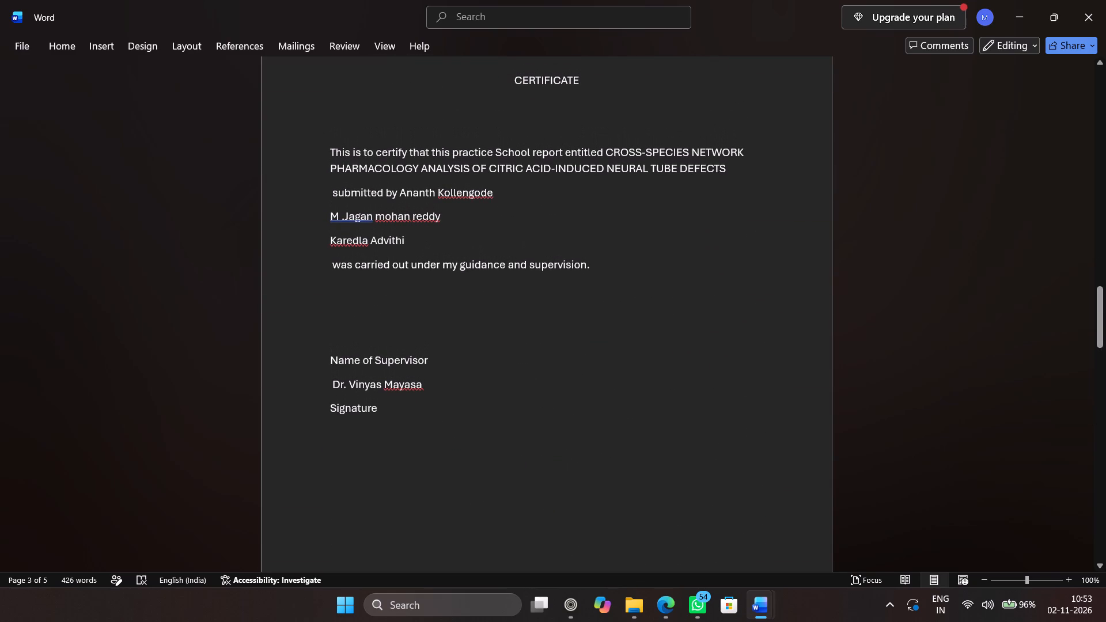
left_click(397, 192)
key("Return")
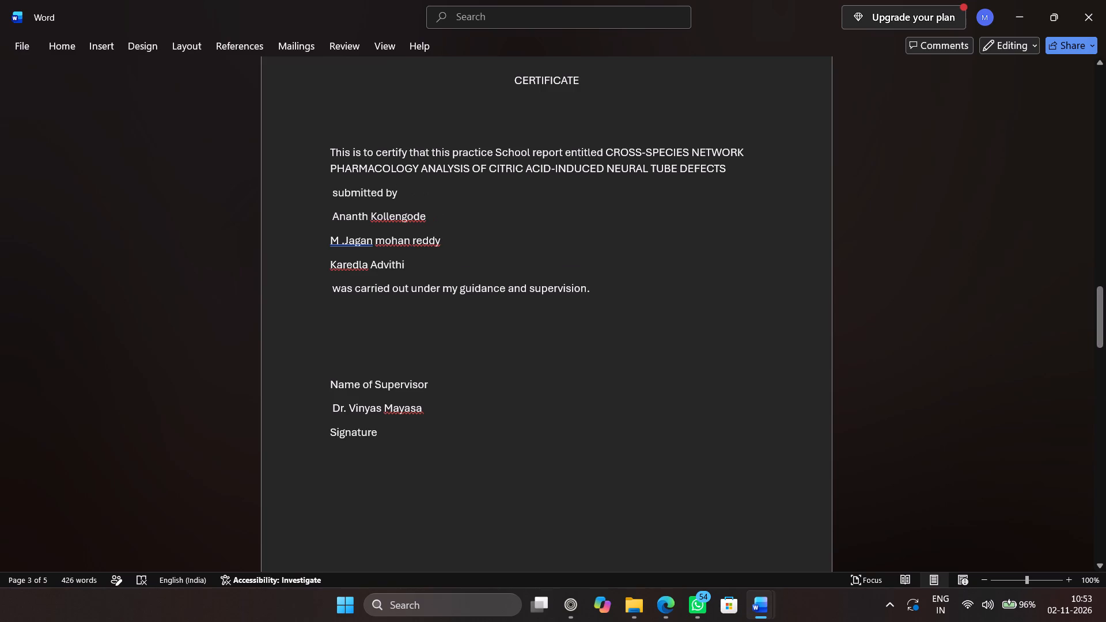
Add a space and ":-" after "submitted by" in the certificate.
left_click(421, 183)
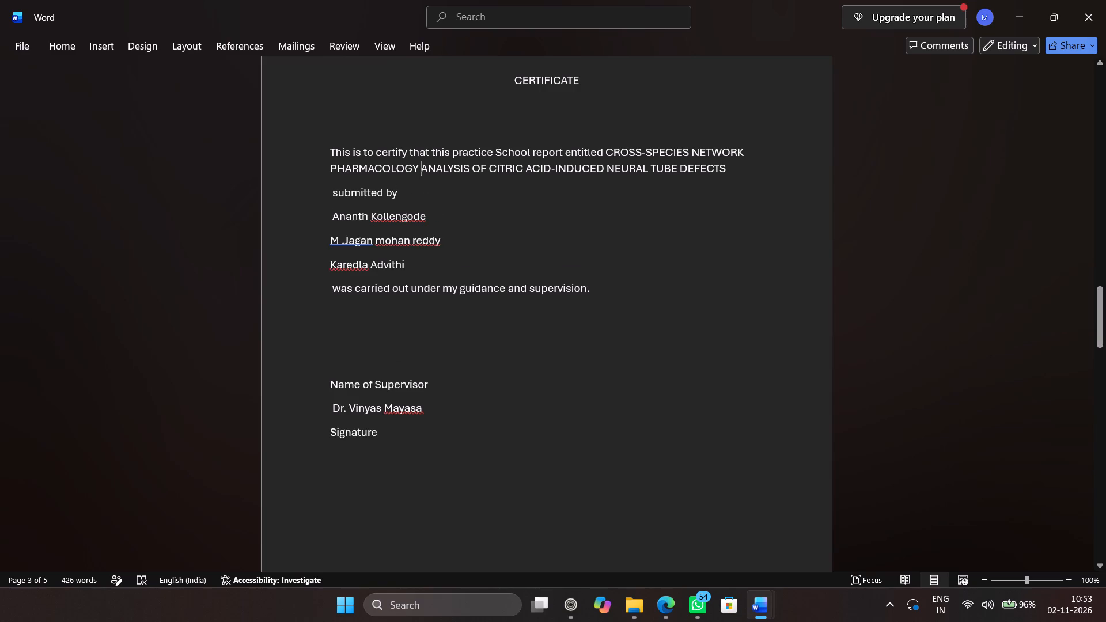
left_click(400, 194)
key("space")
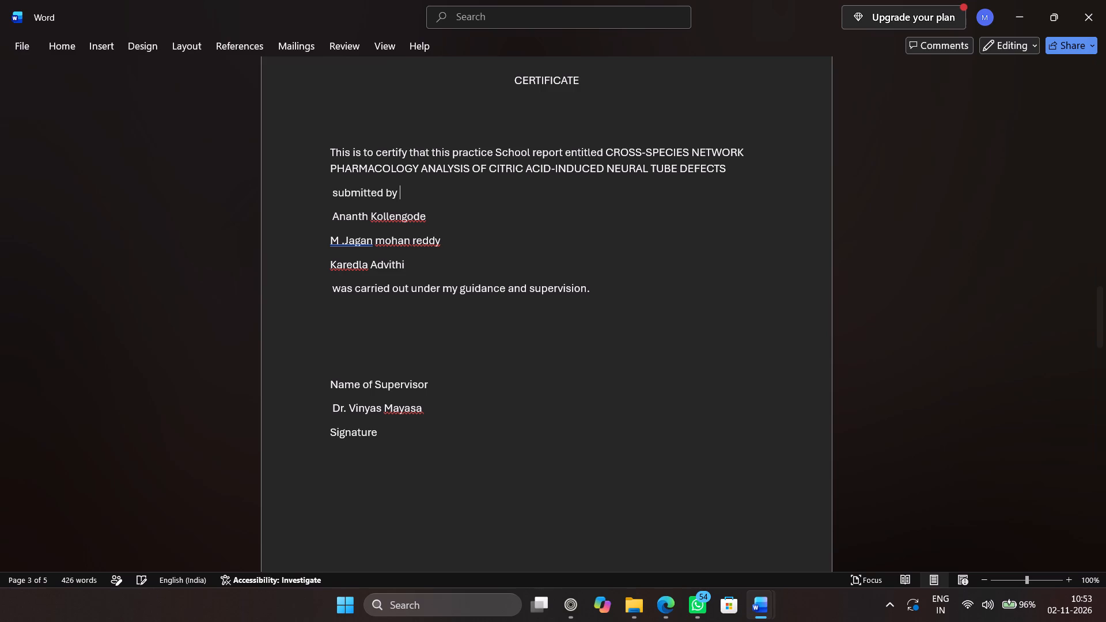
key("semicolon")
key("BackSpace")
key("ctrl+semicolon")
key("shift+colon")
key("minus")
Join "(BP706PS)" to the "Practice School Report" line on the cover page, separated by two spaces.
scroll(497, 222, "down", 1)
scroll(497, 222, "up", 1)
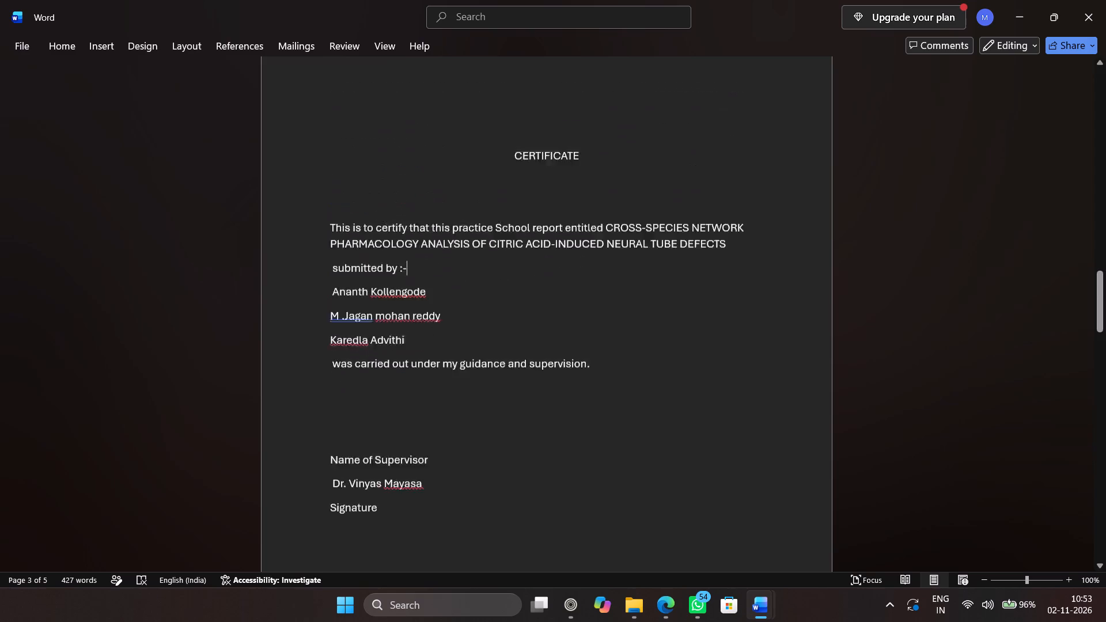
scroll(497, 222, "up", 4)
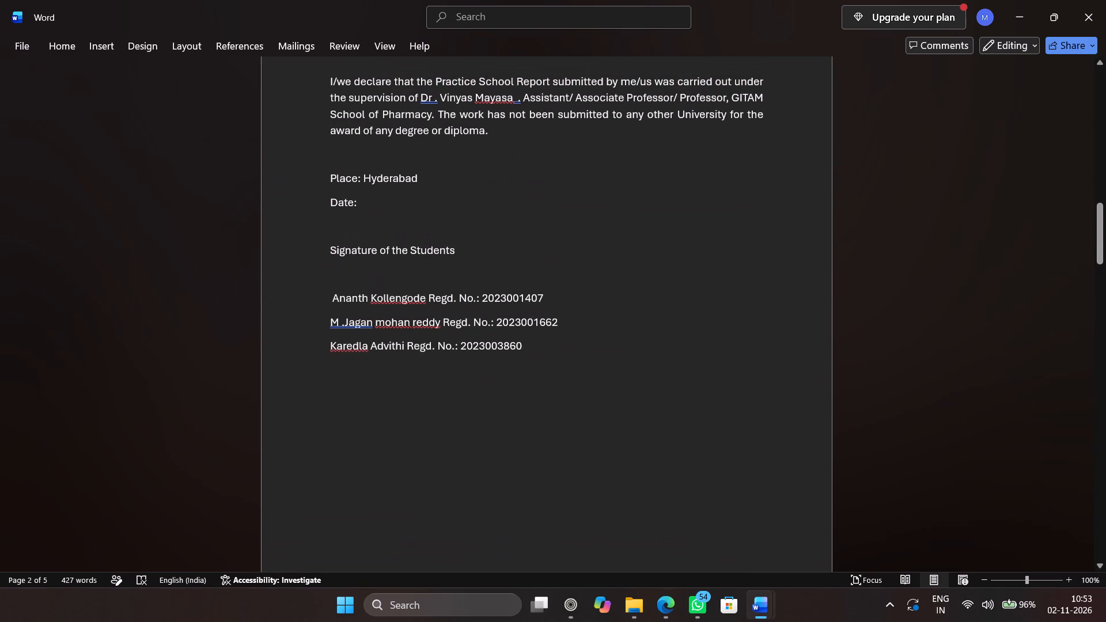
scroll(497, 222, "up", 1)
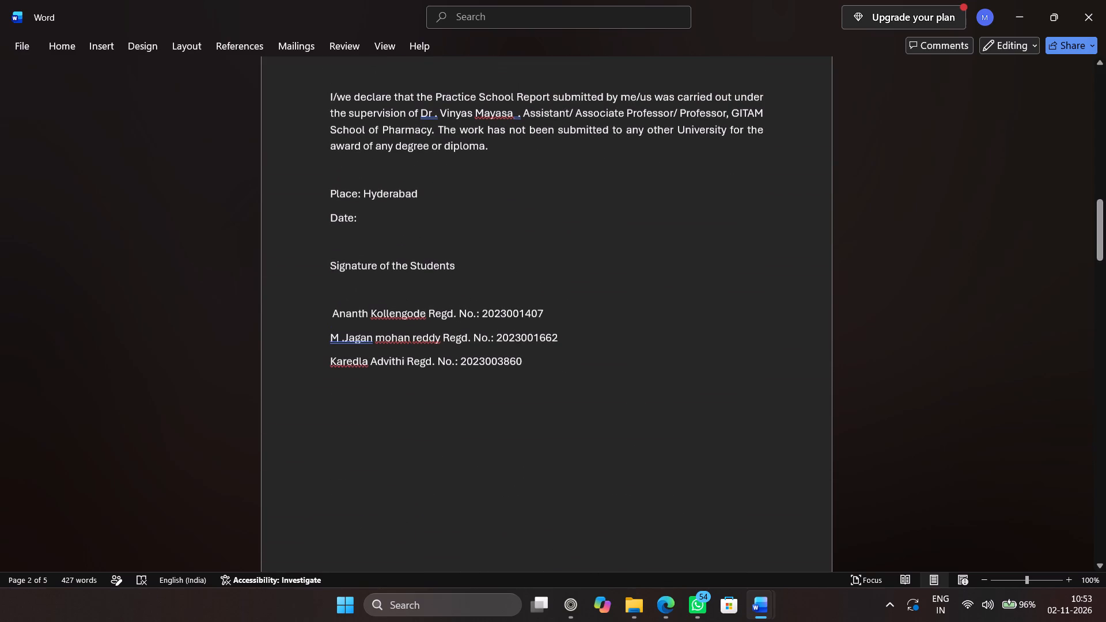
scroll(497, 222, "up", 3)
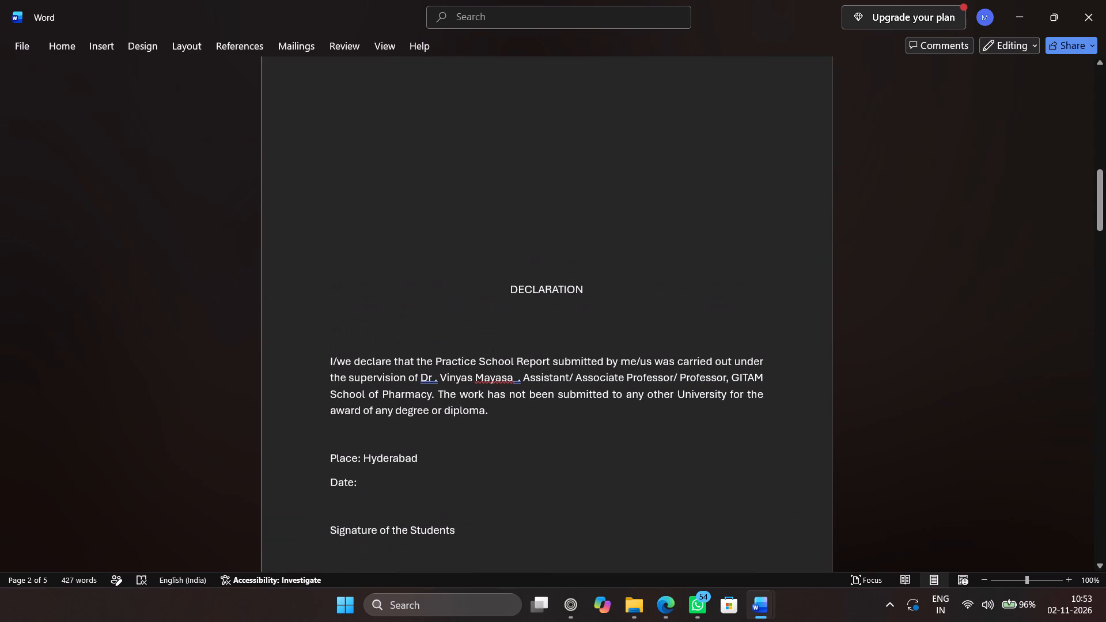
scroll(497, 222, "up", 7)
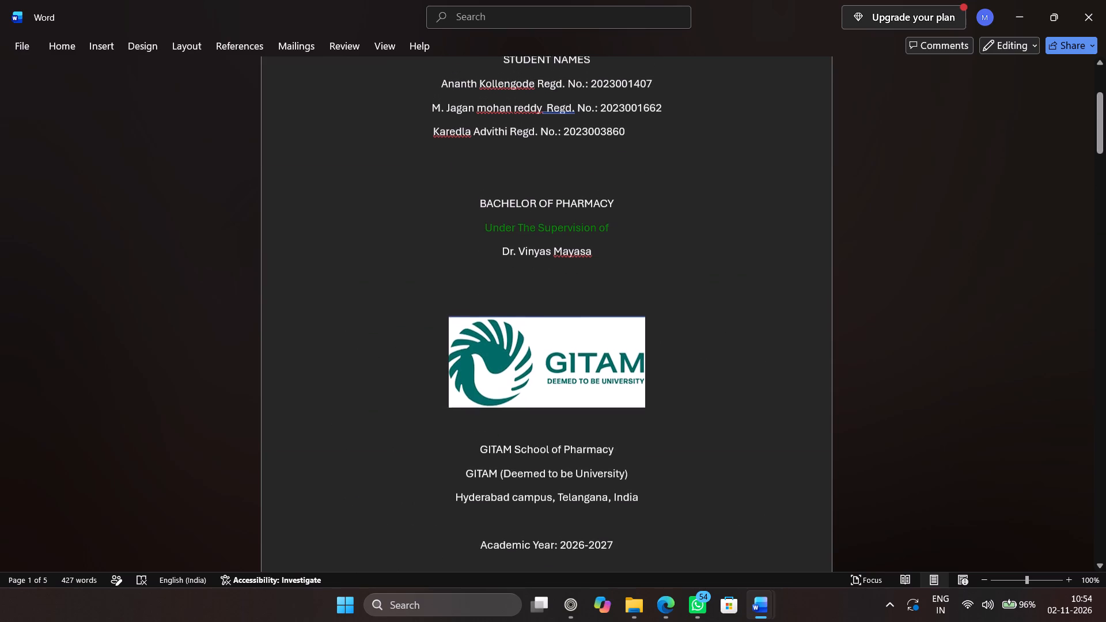
scroll(497, 222, "up", 2)
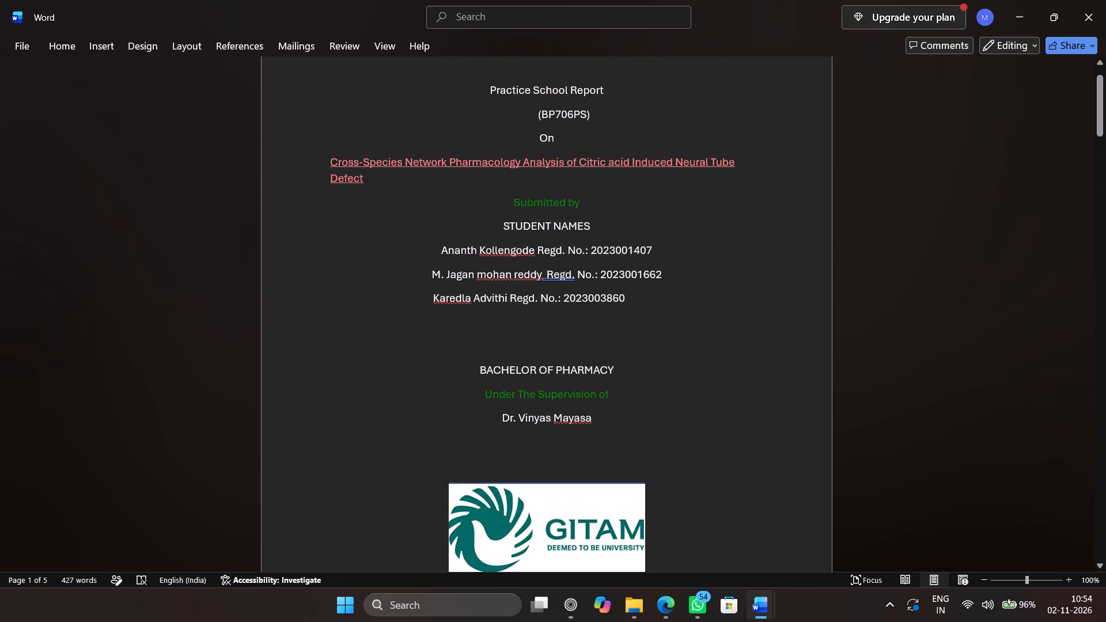
scroll(497, 222, "up", 4)
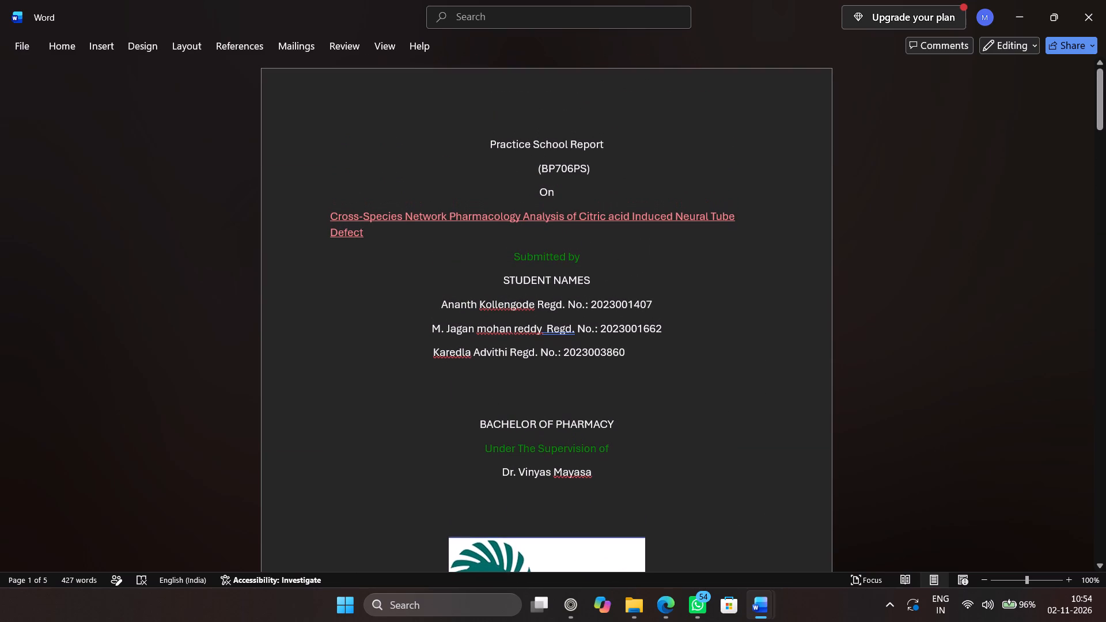
left_click(529, 173)
key("Return")
key("BackSpace")
key("BackSpace")
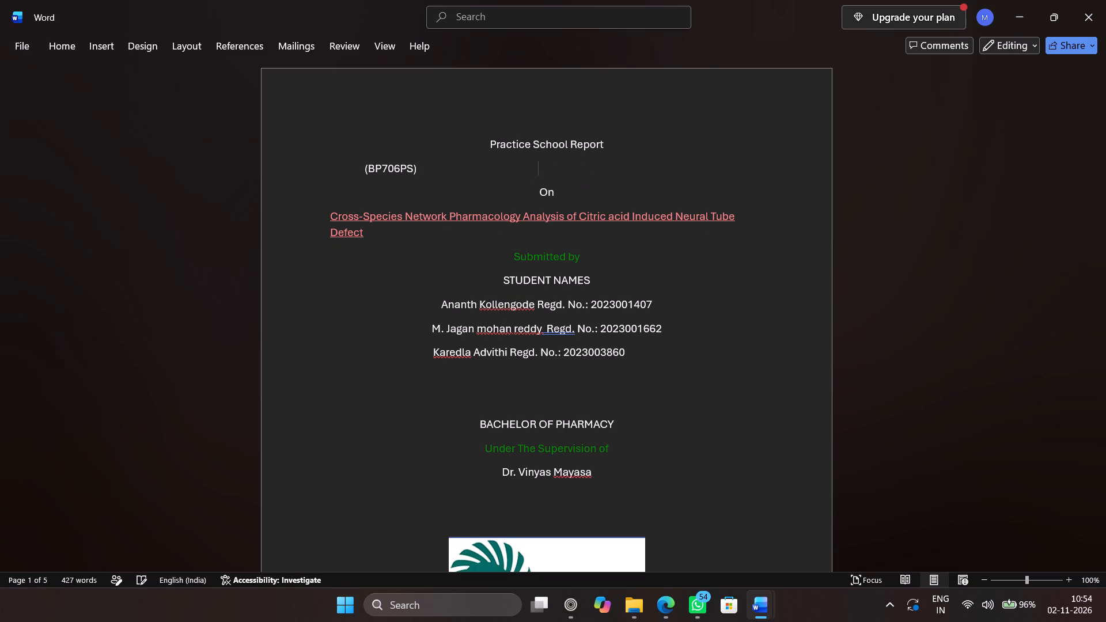
key("BackSpace")
key("BackSpace")
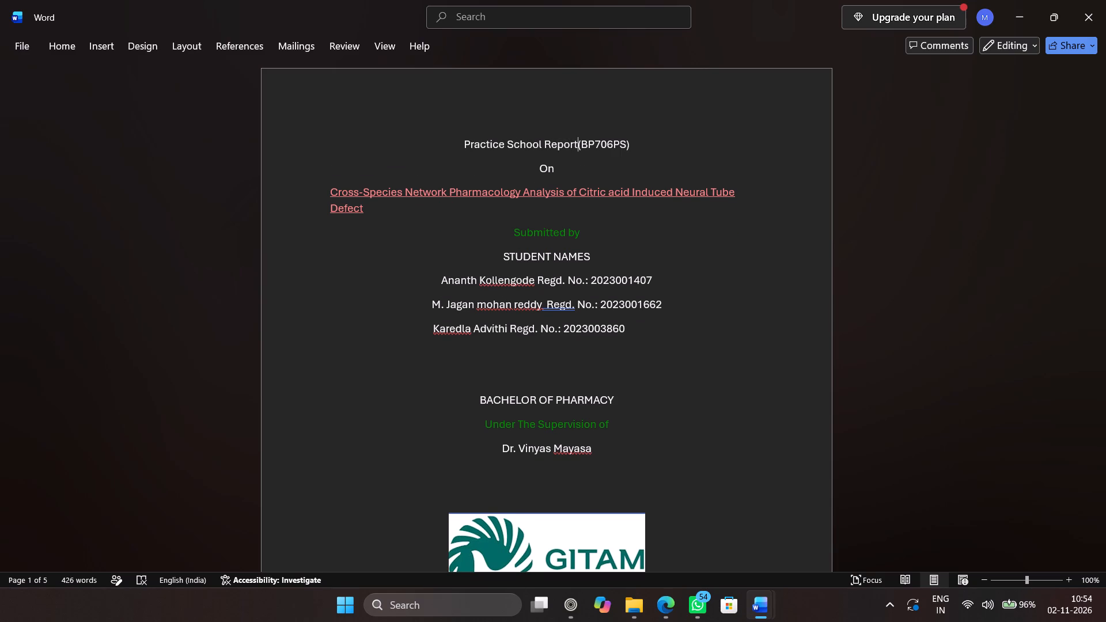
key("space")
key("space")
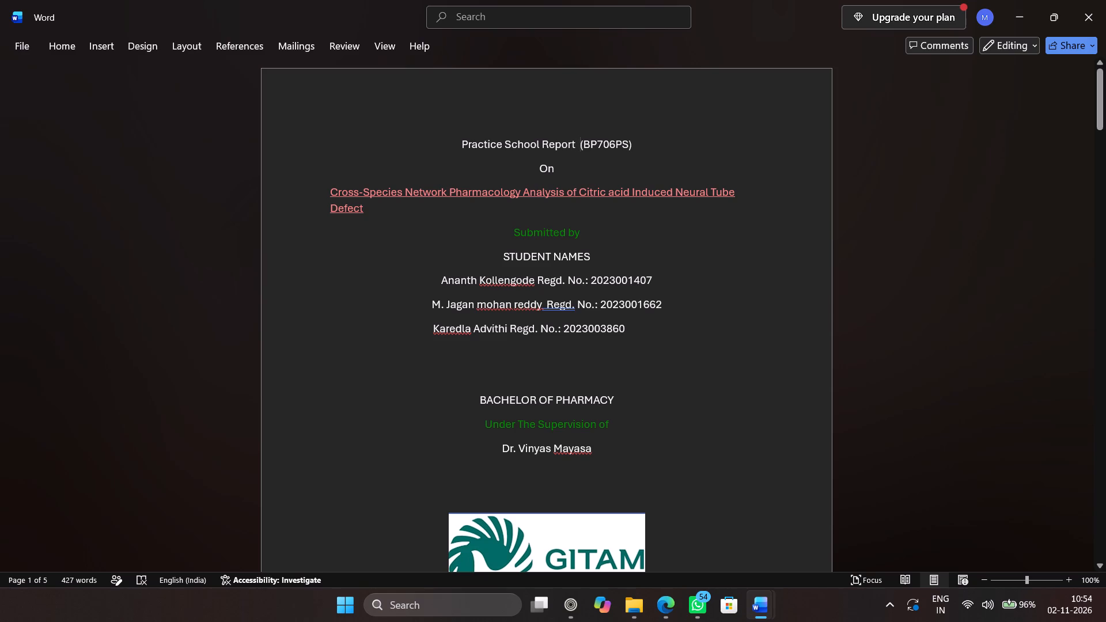
Format the "Practice School Report (BP706PS)" heading on the cover as bold, medium blue, 18 pt text.
left_click_drag(639, 138, 454, 135)
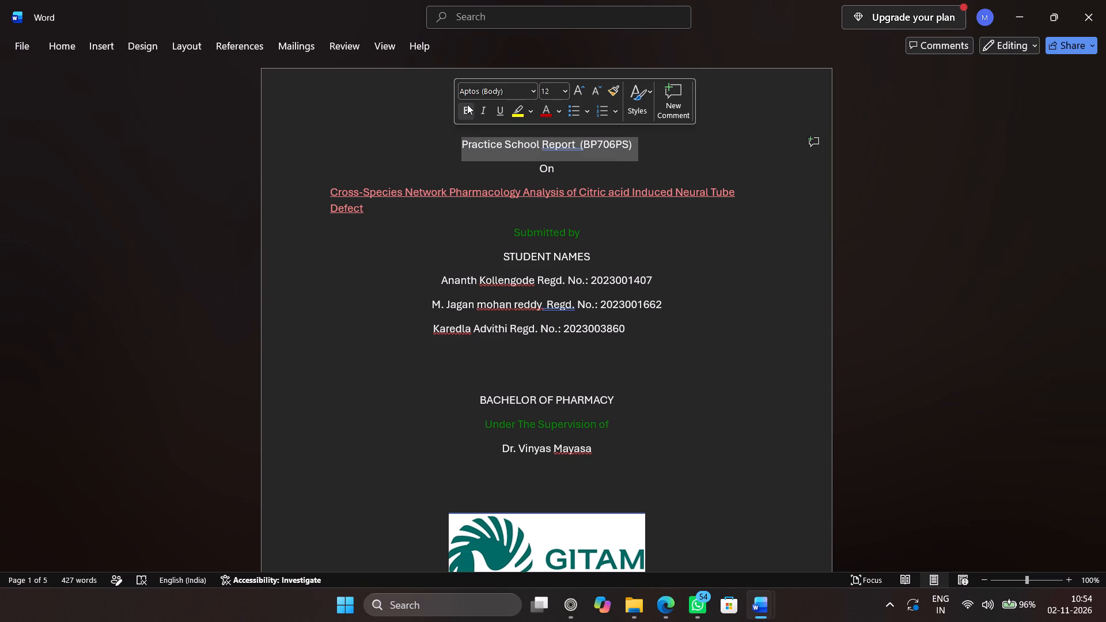
left_click(467, 104)
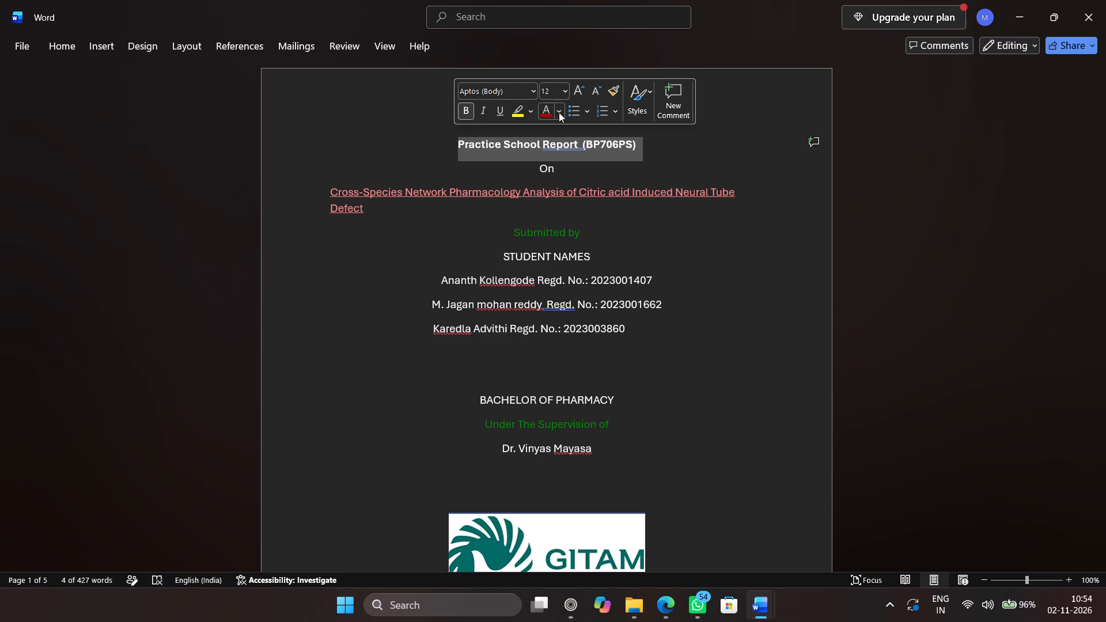
left_click(559, 112)
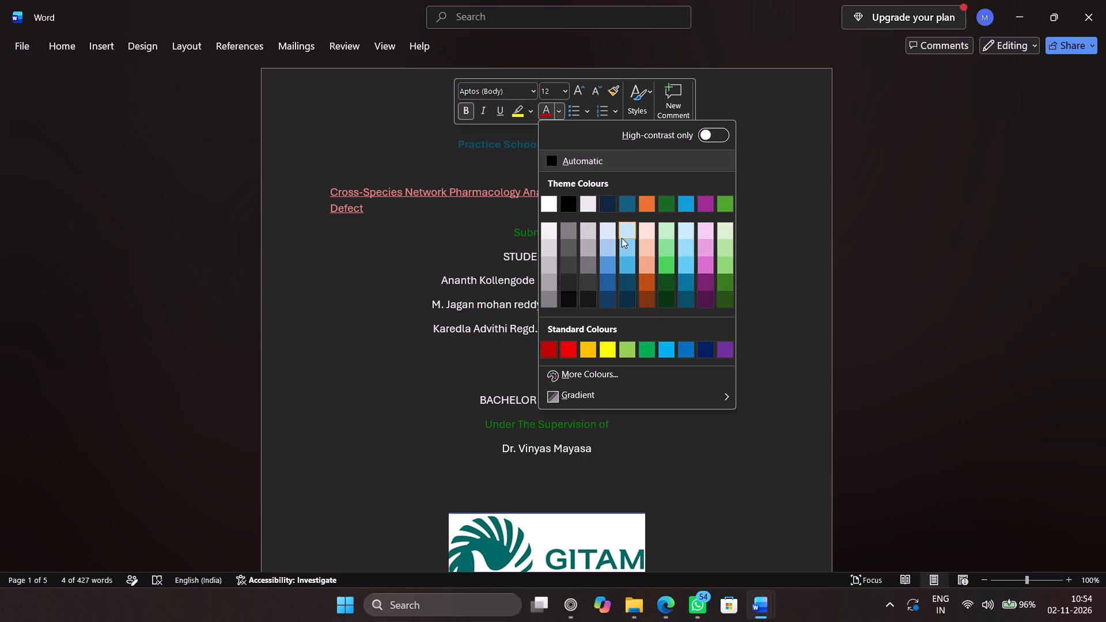
left_click(608, 265)
left_click(465, 113)
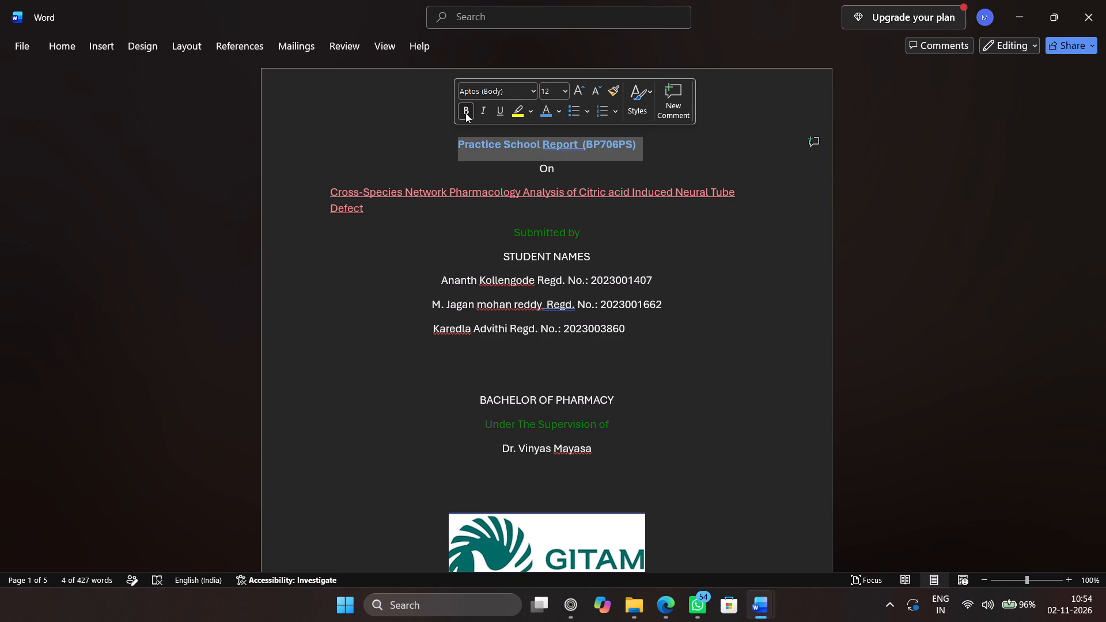
left_click(465, 113)
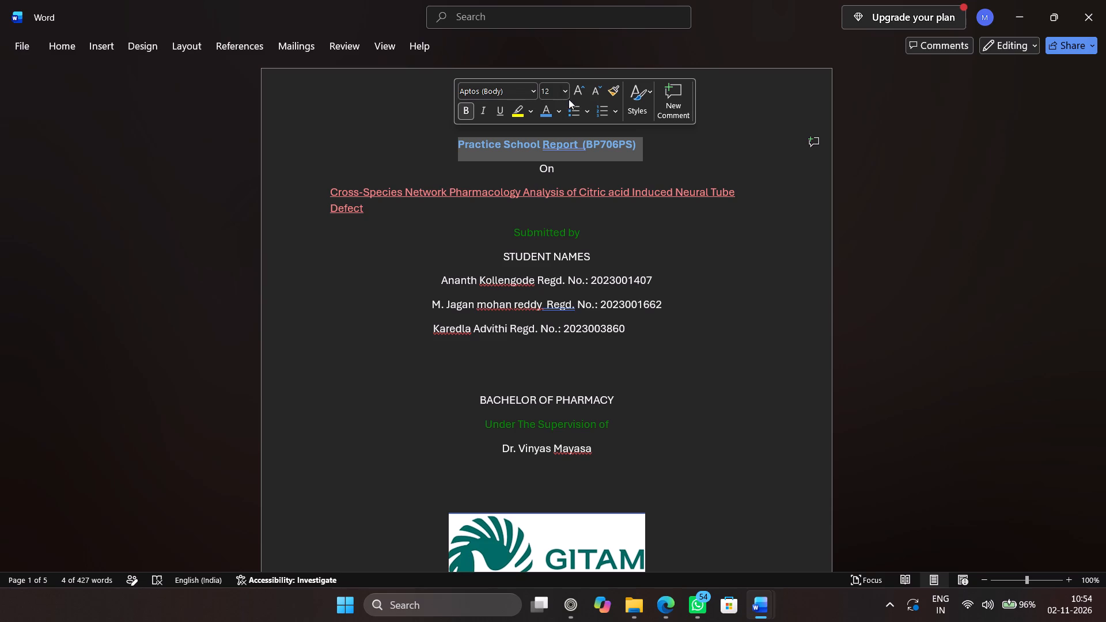
left_click(568, 91)
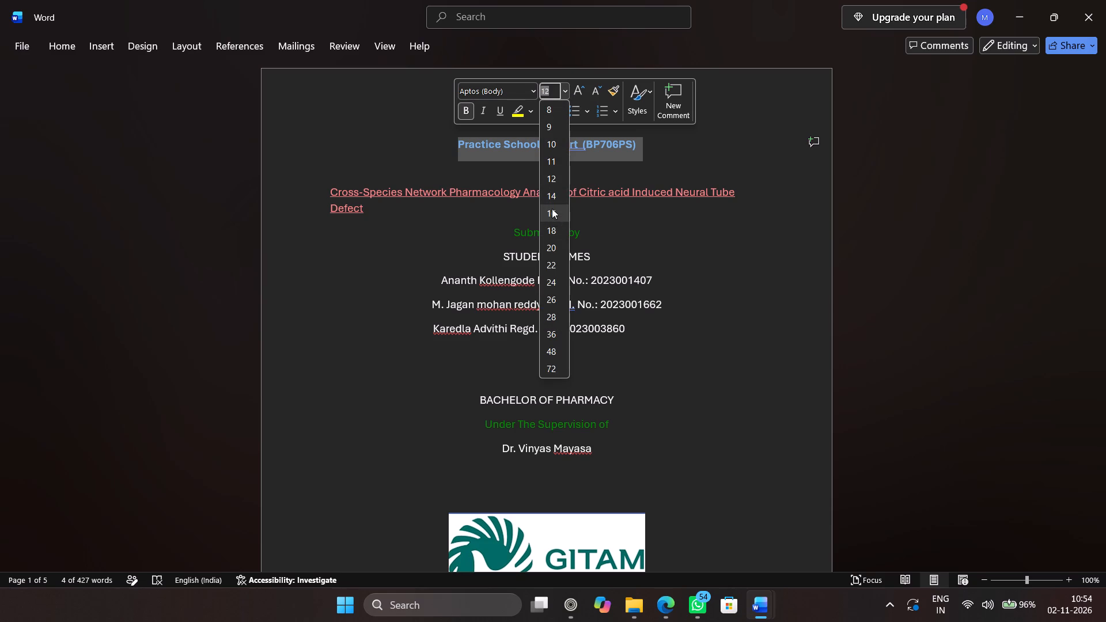
left_click(557, 225)
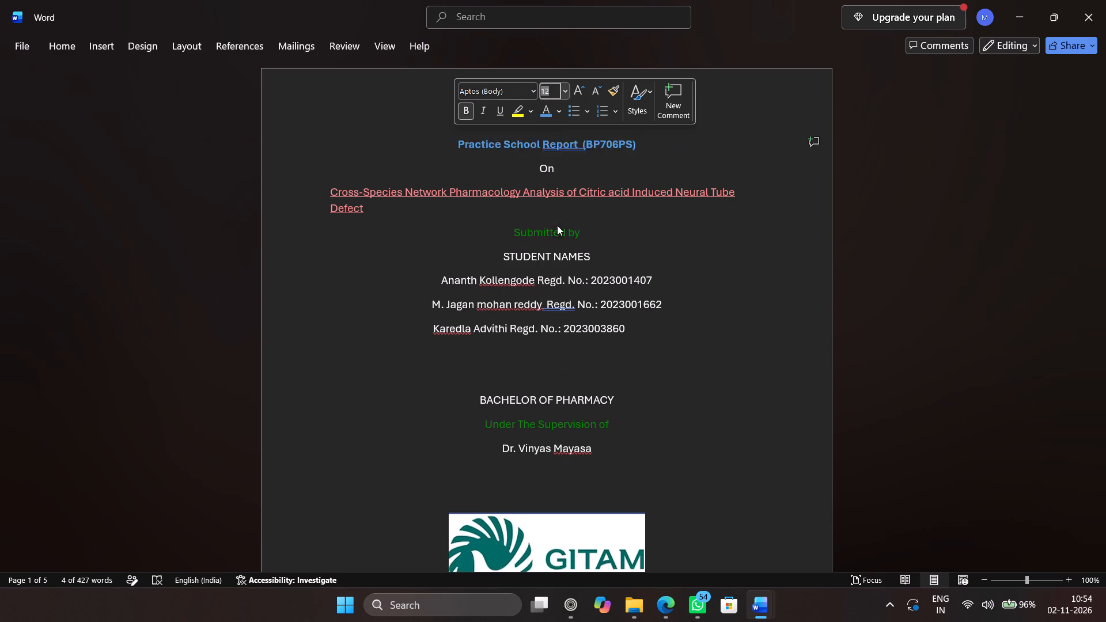
left_click(794, 245)
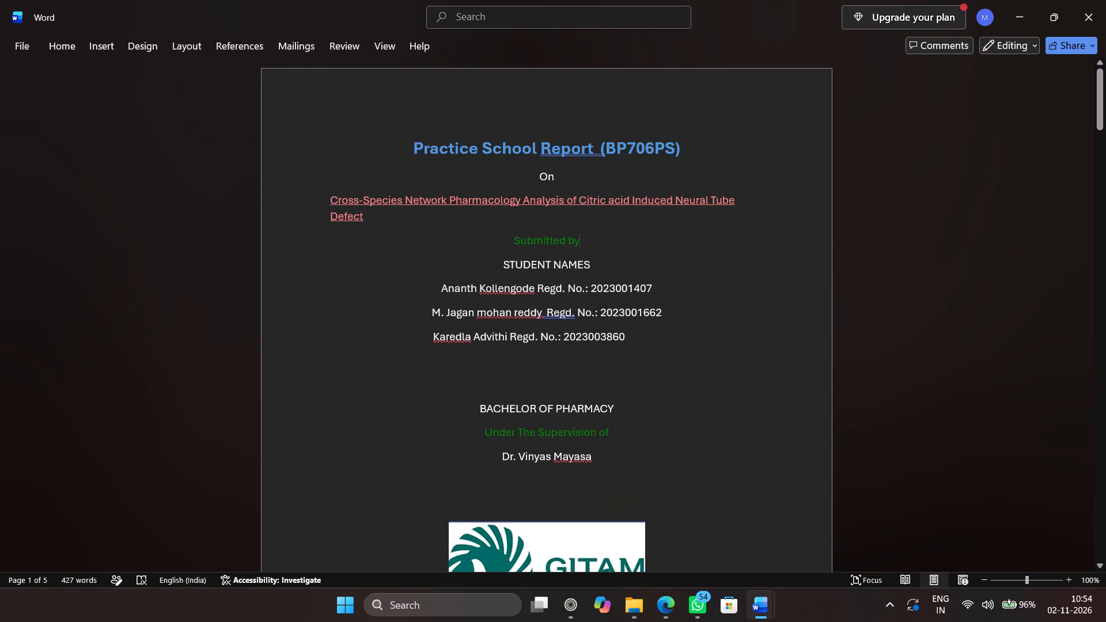
Review the report pages from the cover through the declaration and certificate to the acknowledgments.
scroll(794, 245, "down", 2)
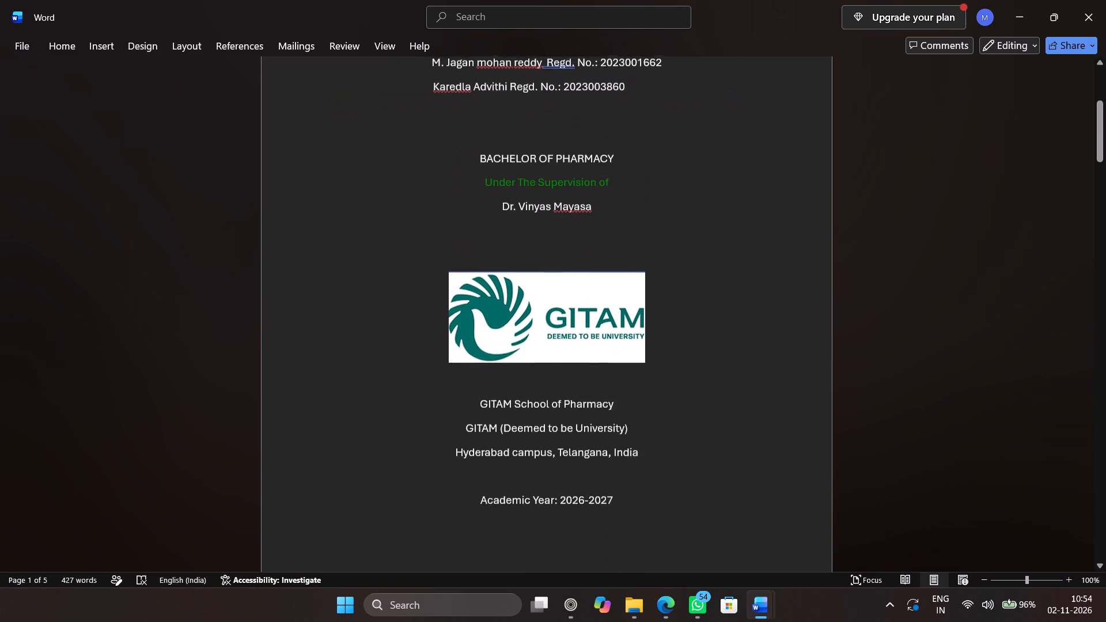
scroll(794, 245, "down", 7)
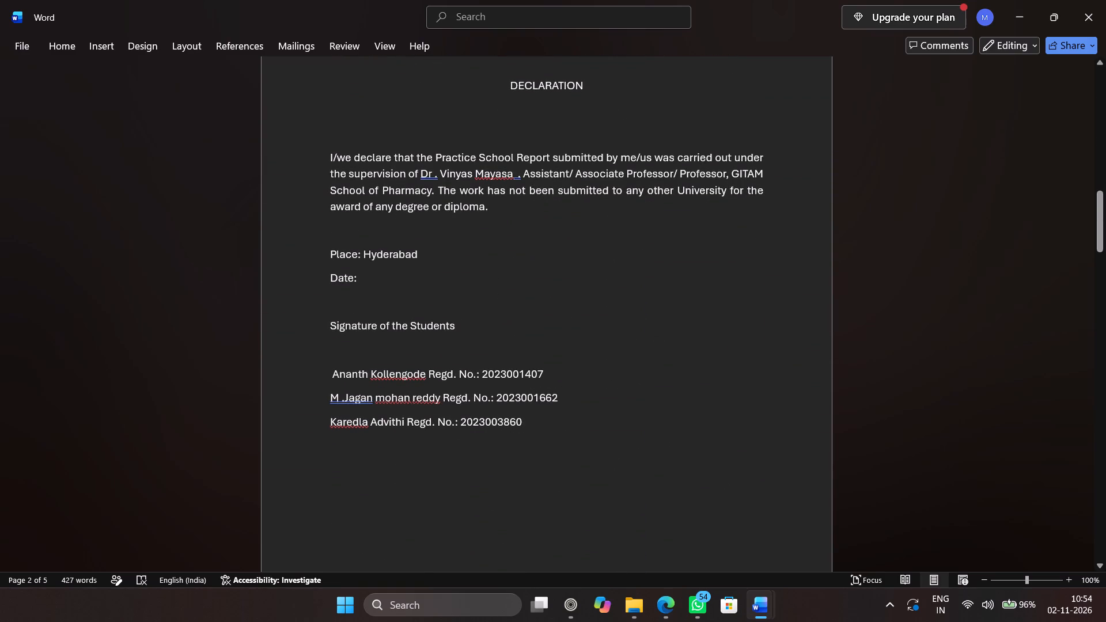
scroll(794, 245, "down", 12)
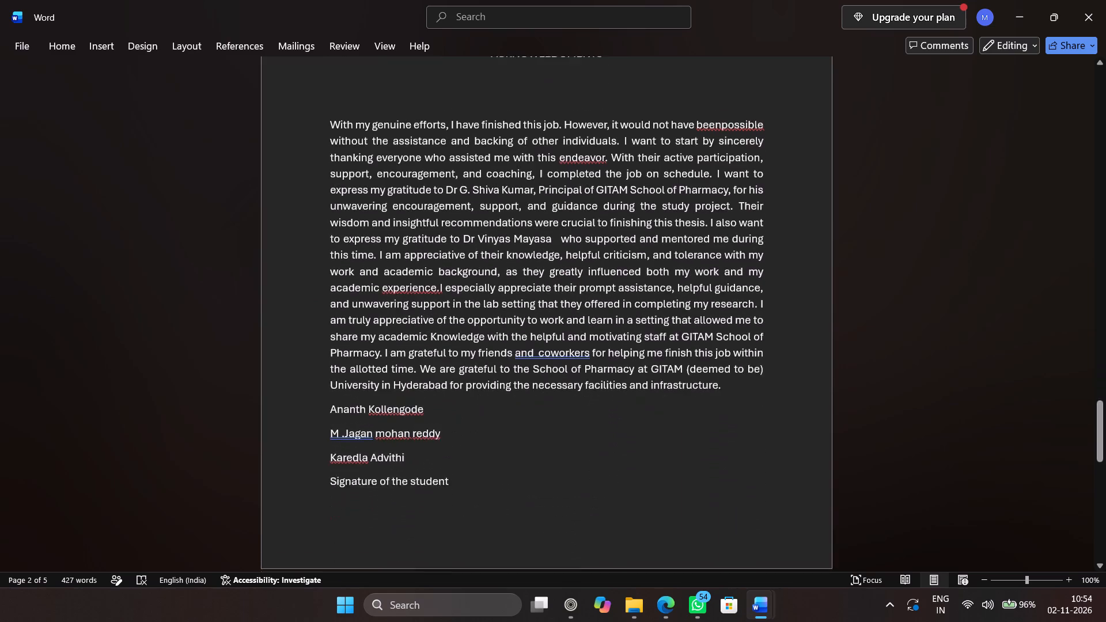
Delete the extra blank lines above the "ACKNOWLEDGMENTS" heading to move it higher on its page.
scroll(794, 245, "down", 4)
scroll(794, 245, "up", 2)
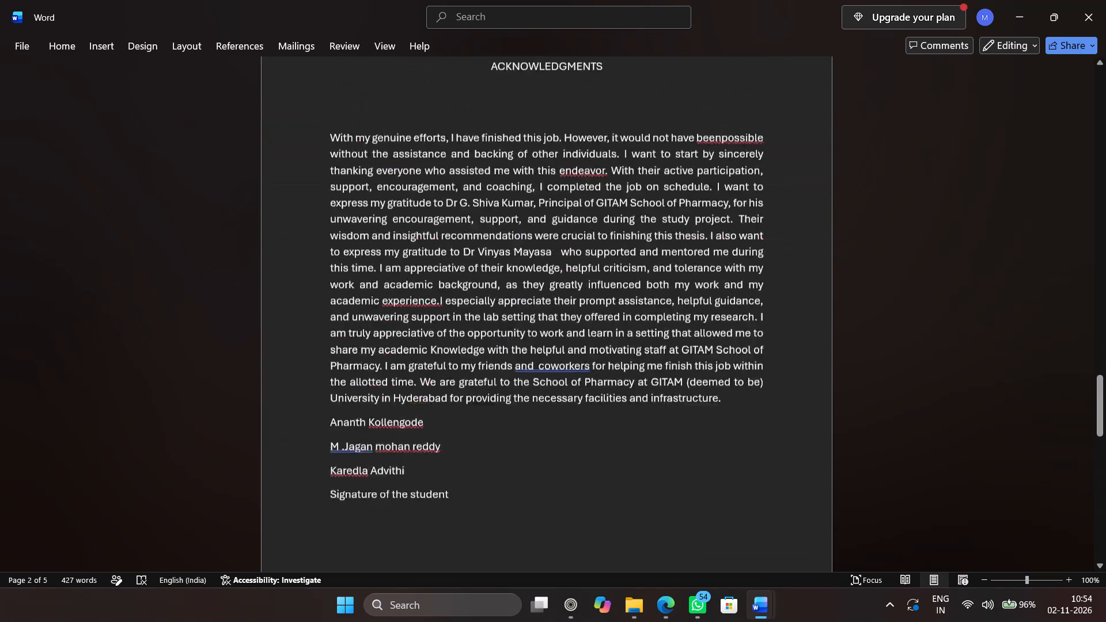
scroll(794, 245, "up", 2)
scroll(661, 494, "down", 4)
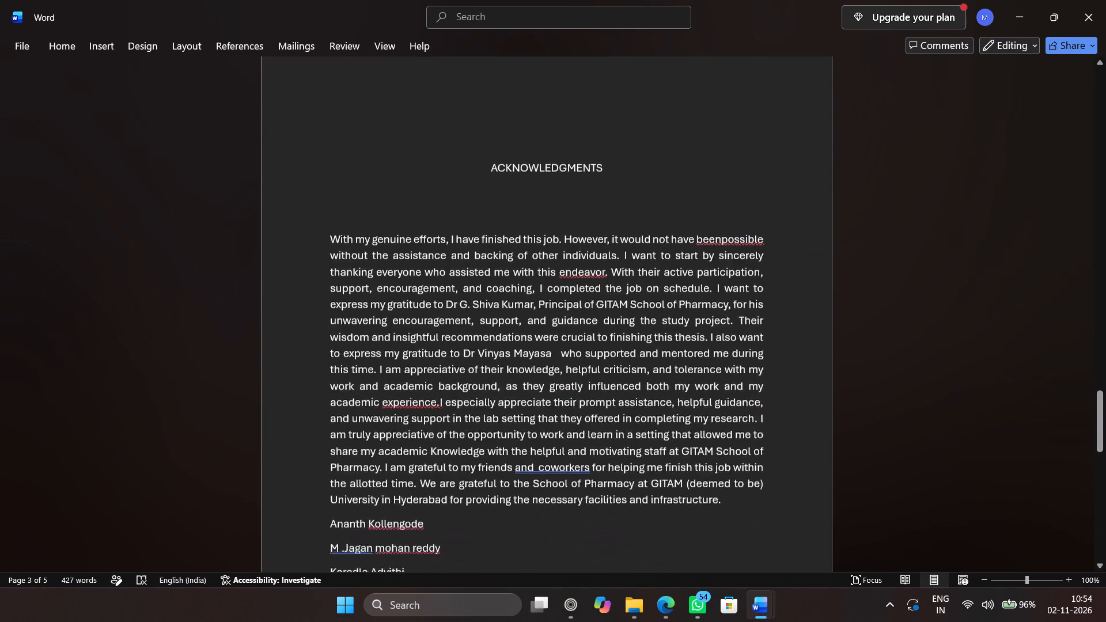
scroll(661, 494, "down", 1)
scroll(661, 494, "up", 5)
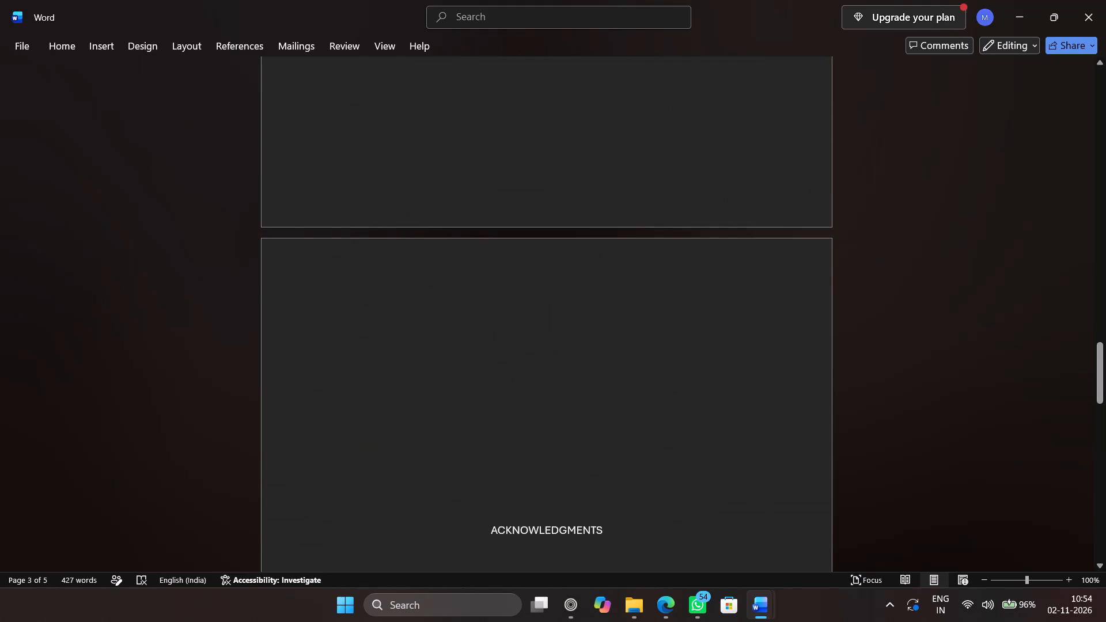
left_click(488, 428)
key("BackSpace")
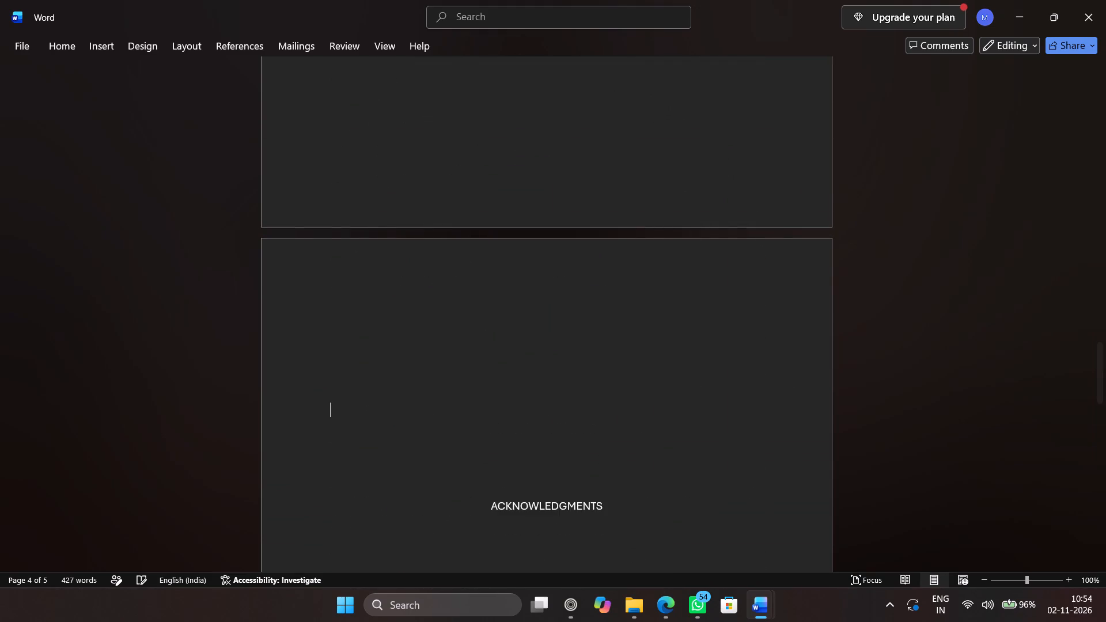
key("BackSpace")
key("BackSpace")
key("BackSpace")
key("BackSpace")
key("BackSpace")
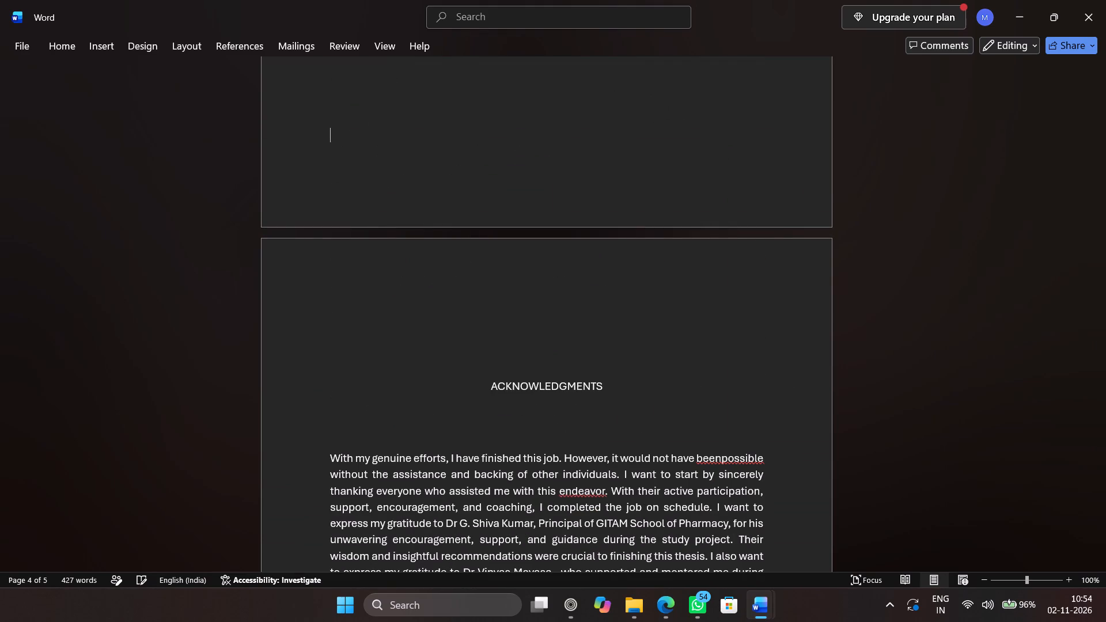
Delete the extra blank lines above the "CERTIFICATE" heading to move it higher on its page.
scroll(494, 601, "down", 5)
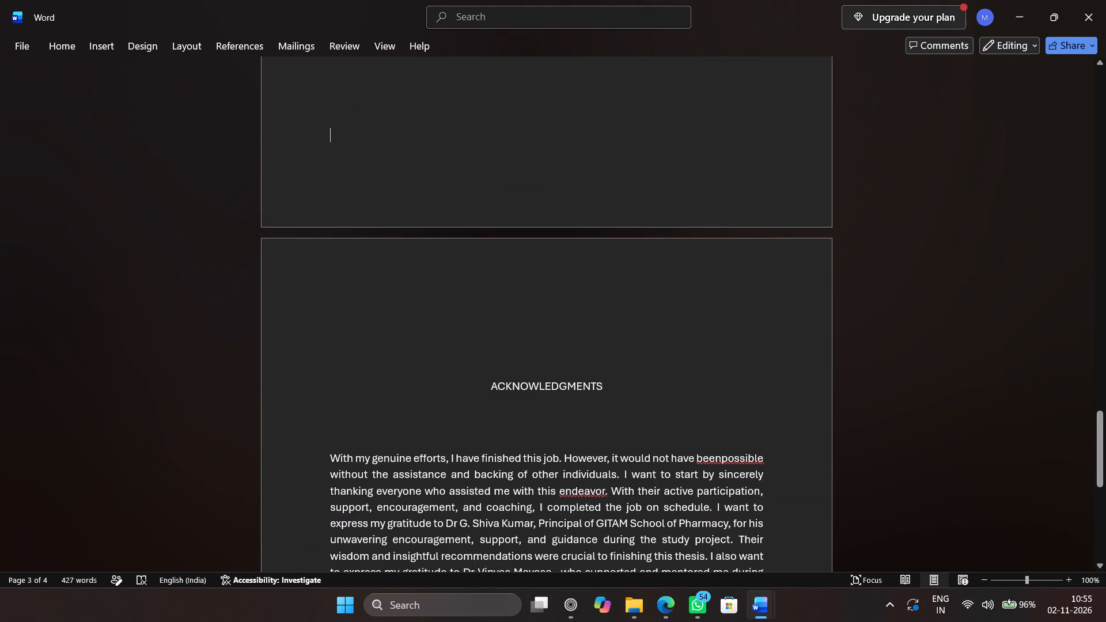
scroll(367, 335, "down", 4)
scroll(367, 335, "up", 4)
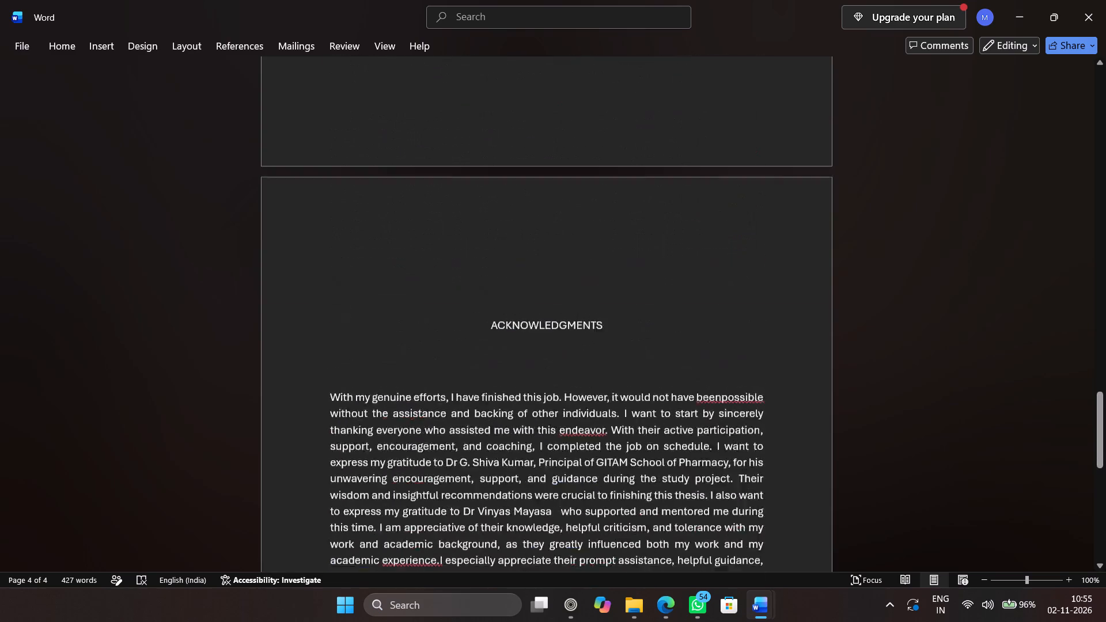
scroll(367, 335, "up", 4)
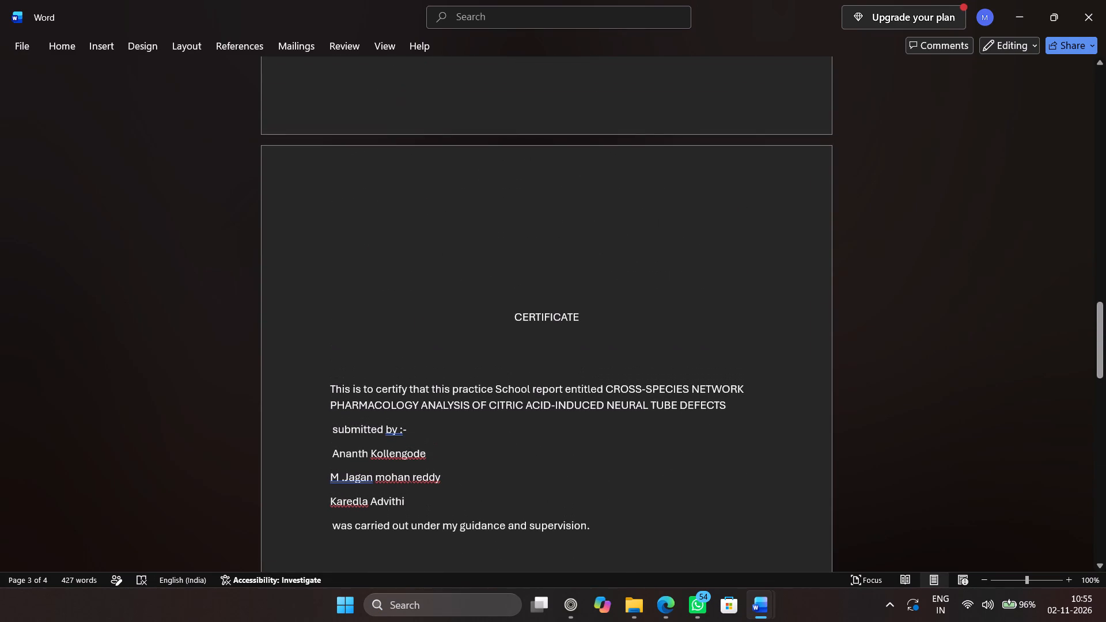
left_click(427, 285)
key("BackSpace")
key("BackSpace")
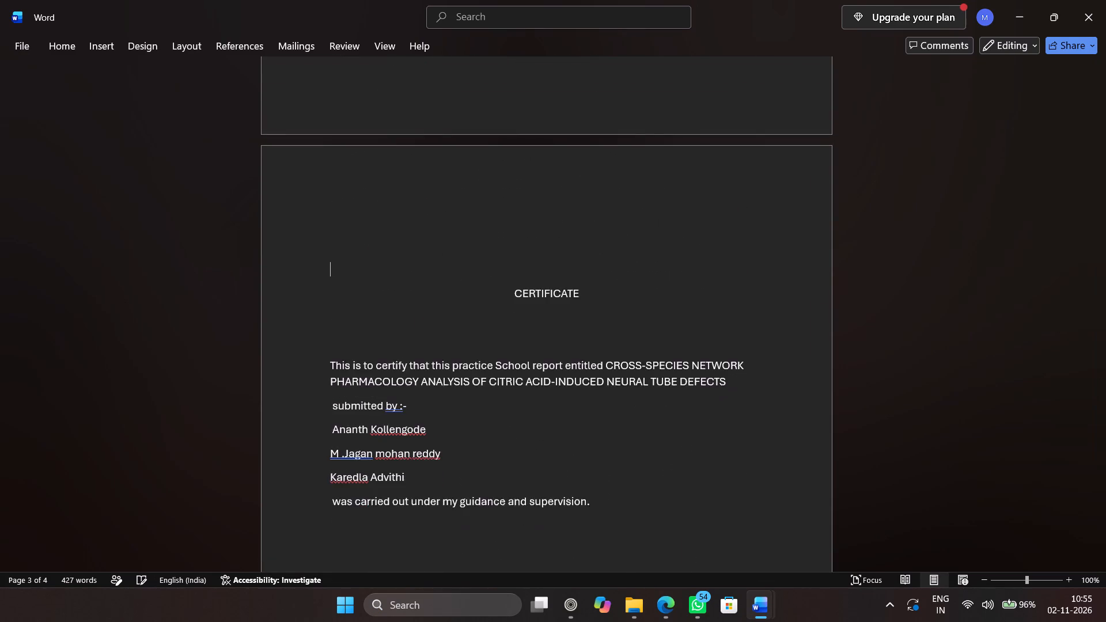
key("BackSpace")
key("BackSpace")
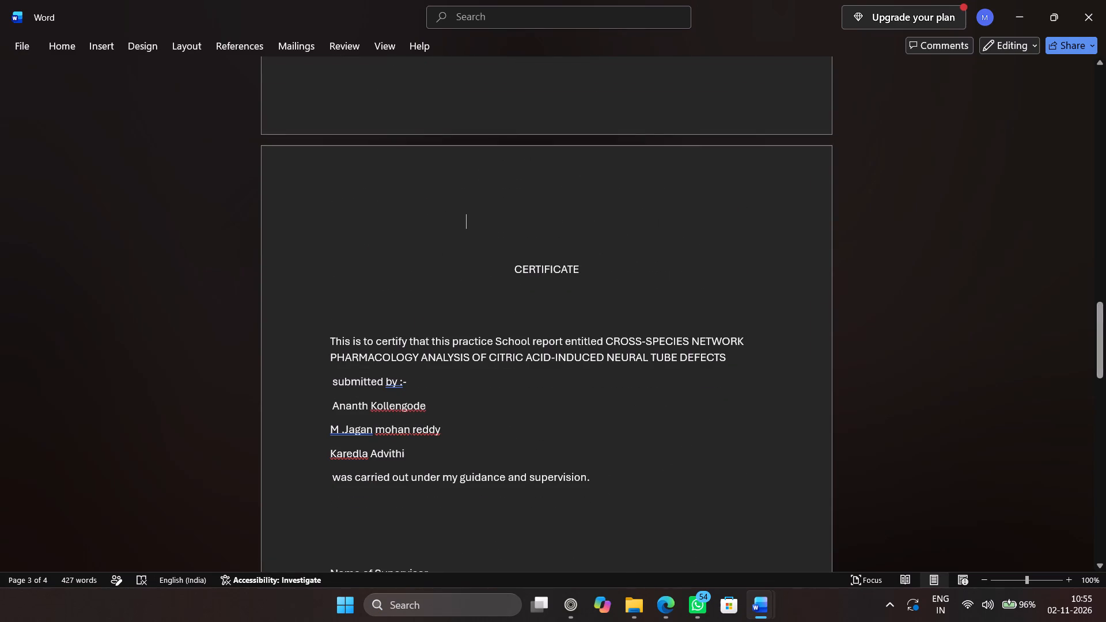
Format the "CERTIFICATE" heading as bold, medium blue, 14 pt text.
left_click(527, 275)
left_click_drag(582, 269, 501, 266)
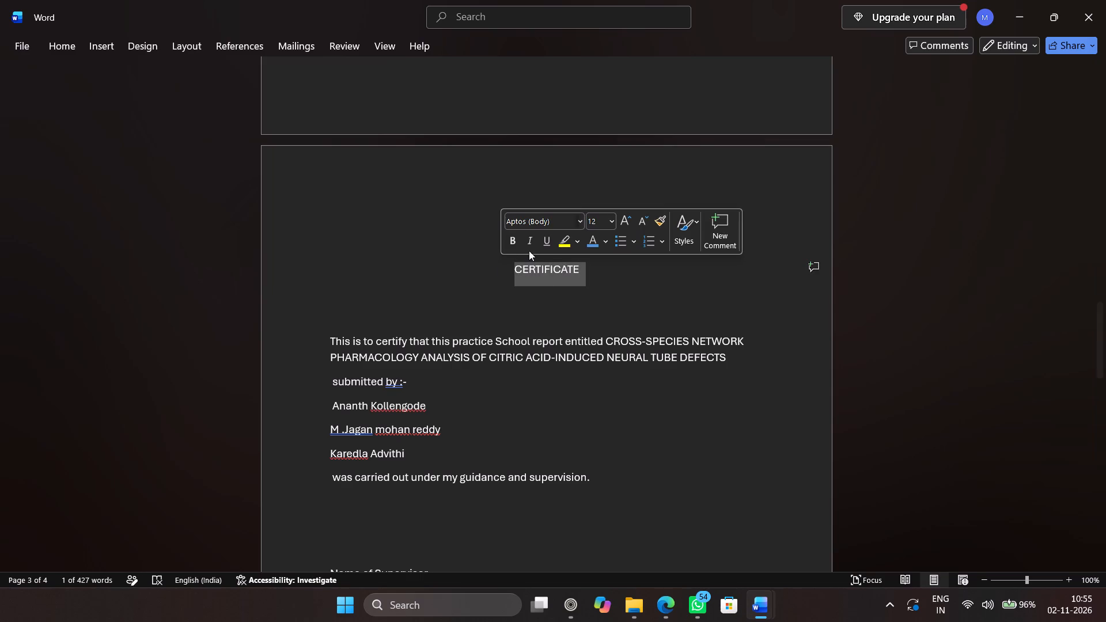
left_click(507, 245)
left_click(612, 223)
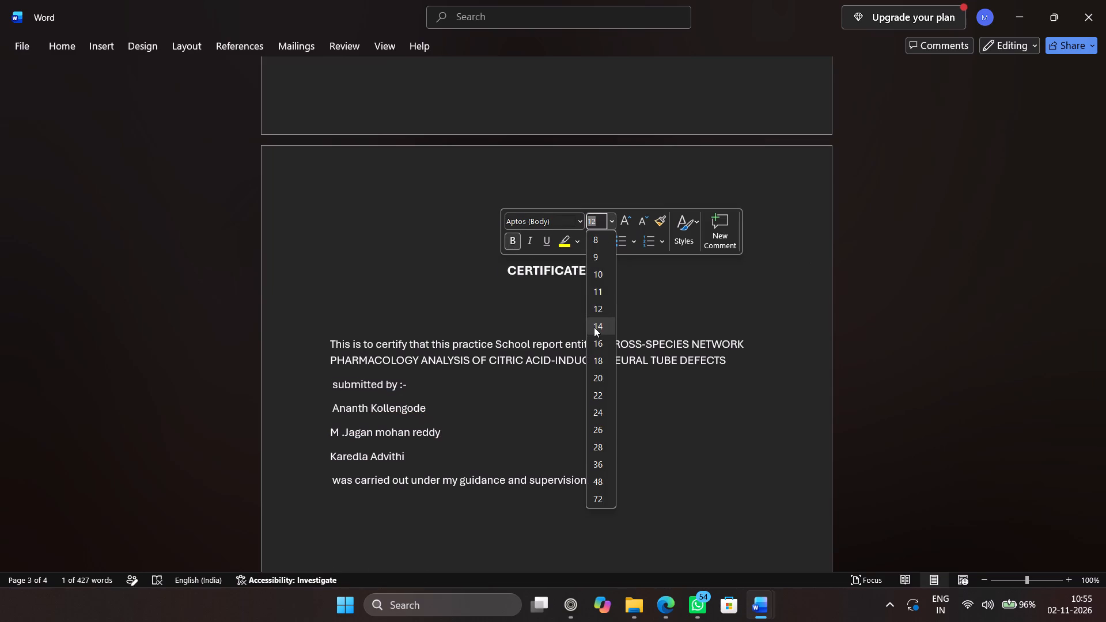
left_click(594, 327)
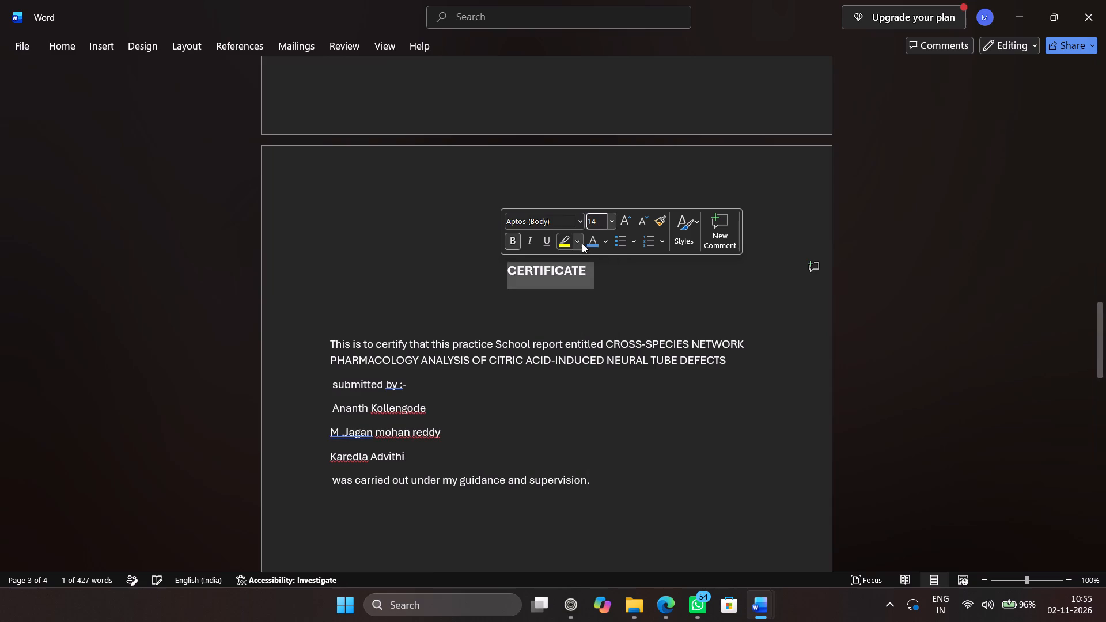
left_click(599, 241)
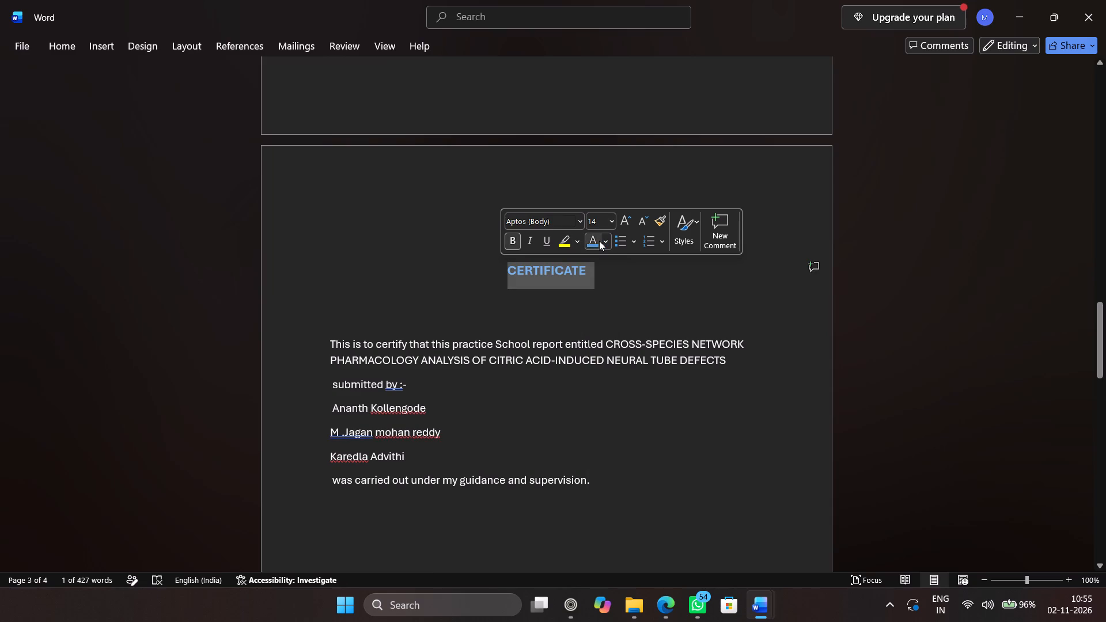
Format the "ACKNOWLEDGMENTS" heading as bold, medium blue, 14 pt text.
scroll(627, 195, "down", 1)
scroll(462, 219, "down", 1)
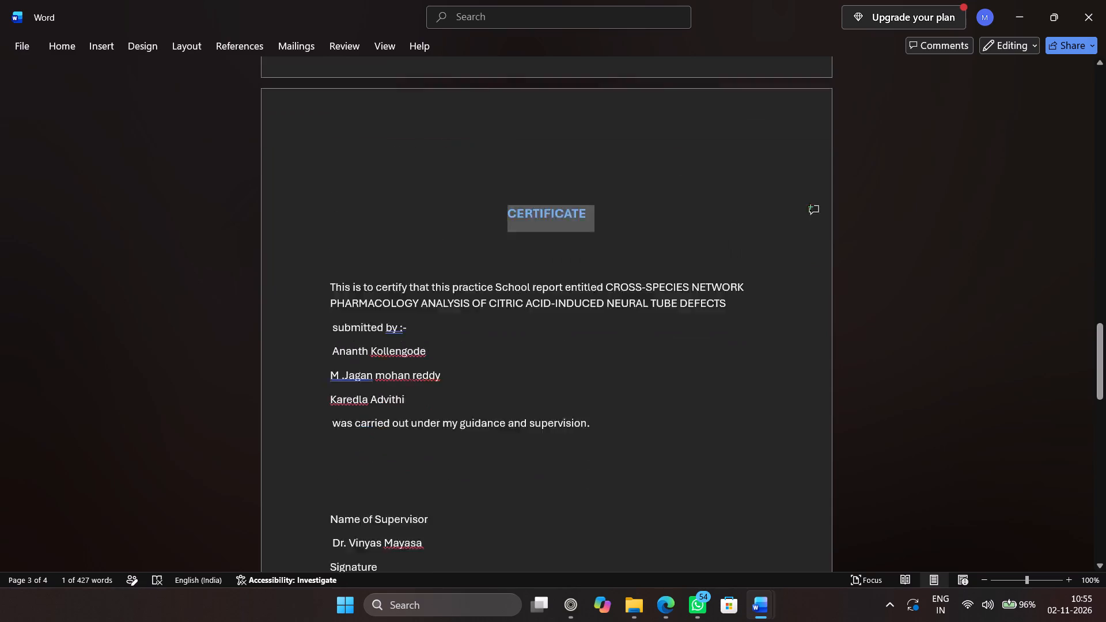
scroll(462, 219, "down", 5)
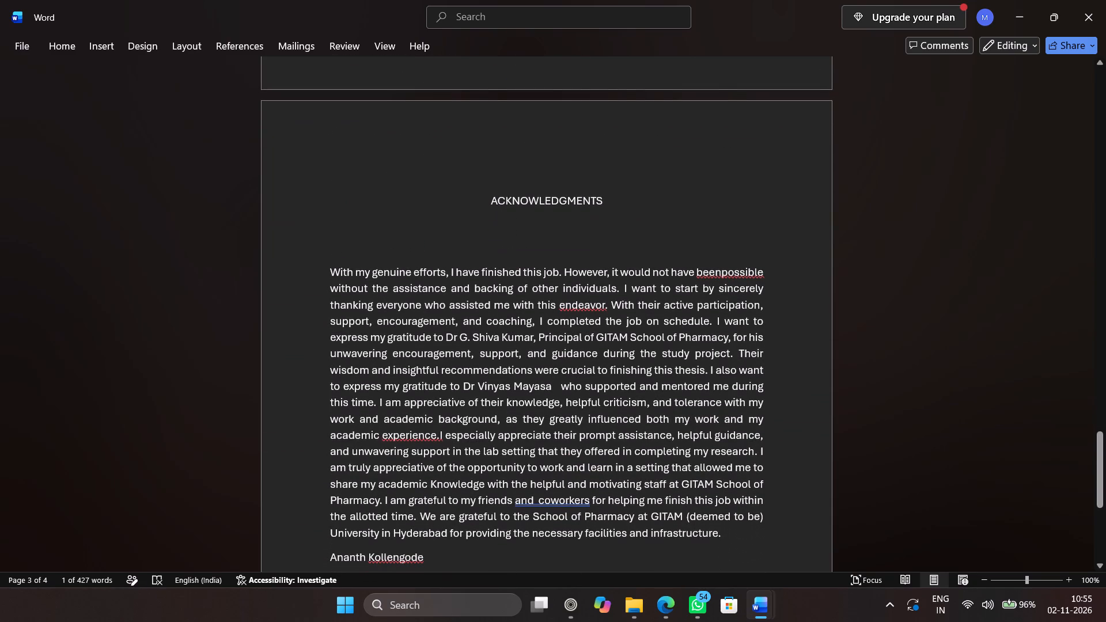
left_click_drag(604, 202, 474, 200)
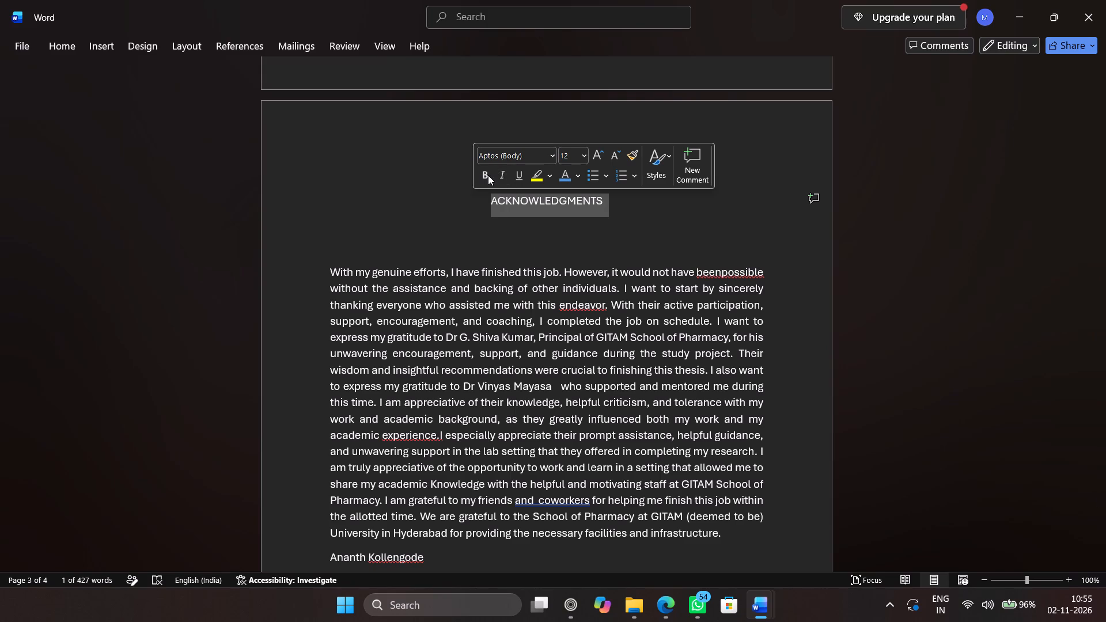
left_click(488, 175)
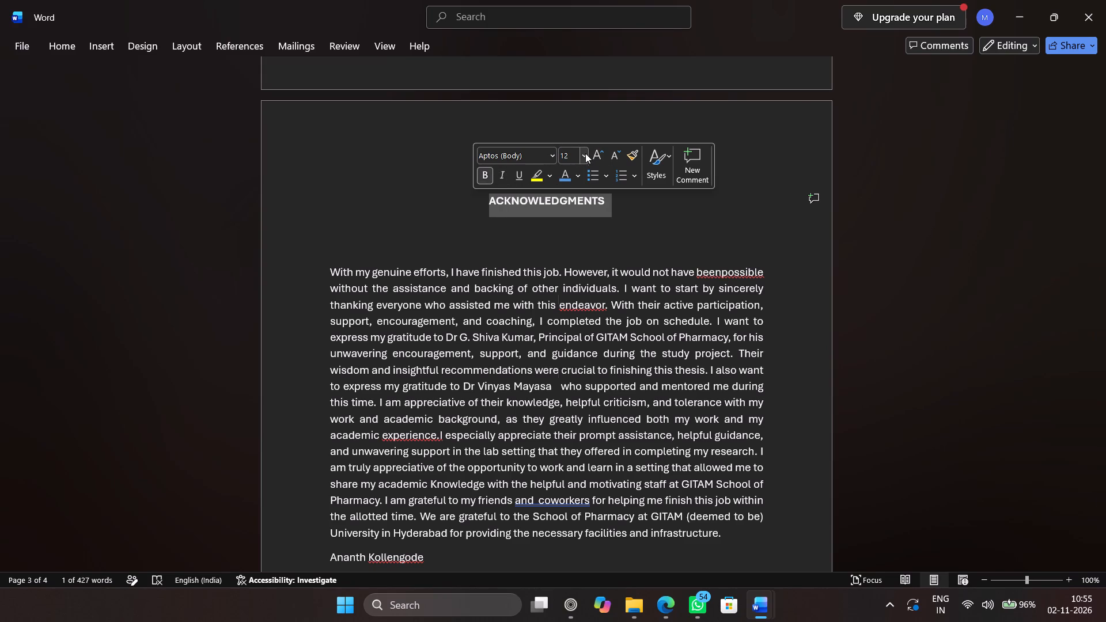
left_click(585, 153)
left_click_drag(569, 253, 639, 172)
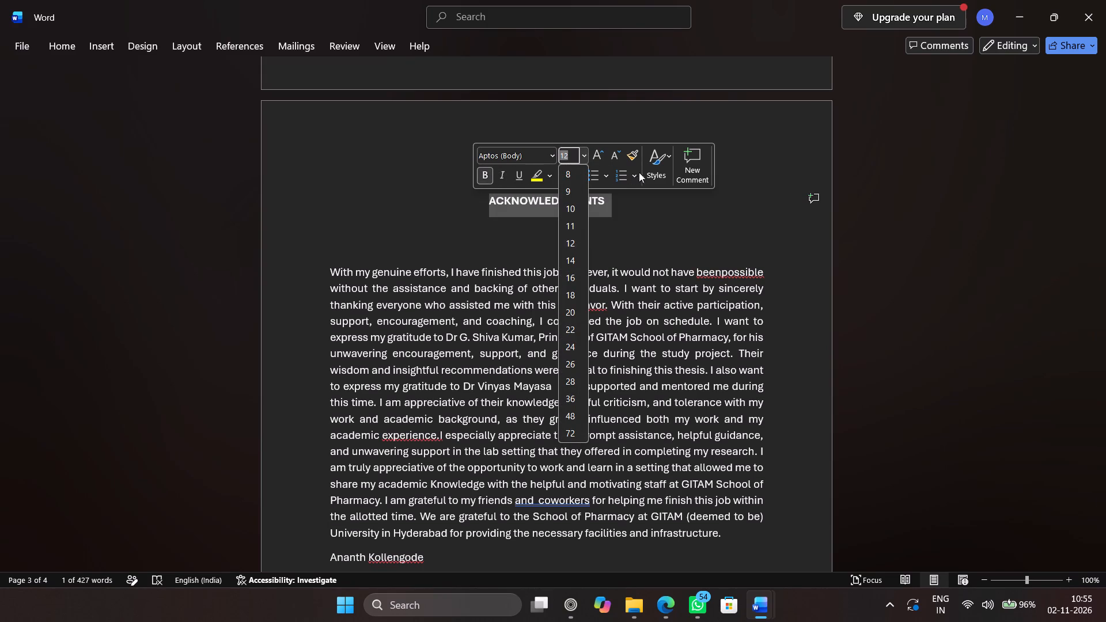
left_click_drag(639, 172, 557, 269)
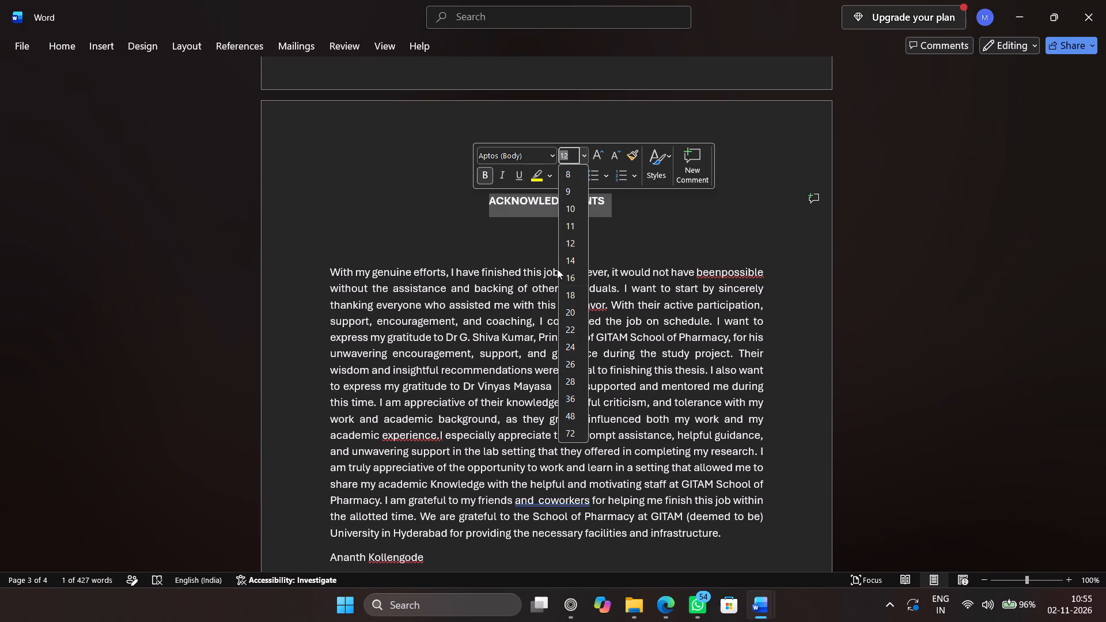
left_click_drag(557, 269, 569, 267)
left_click(569, 267)
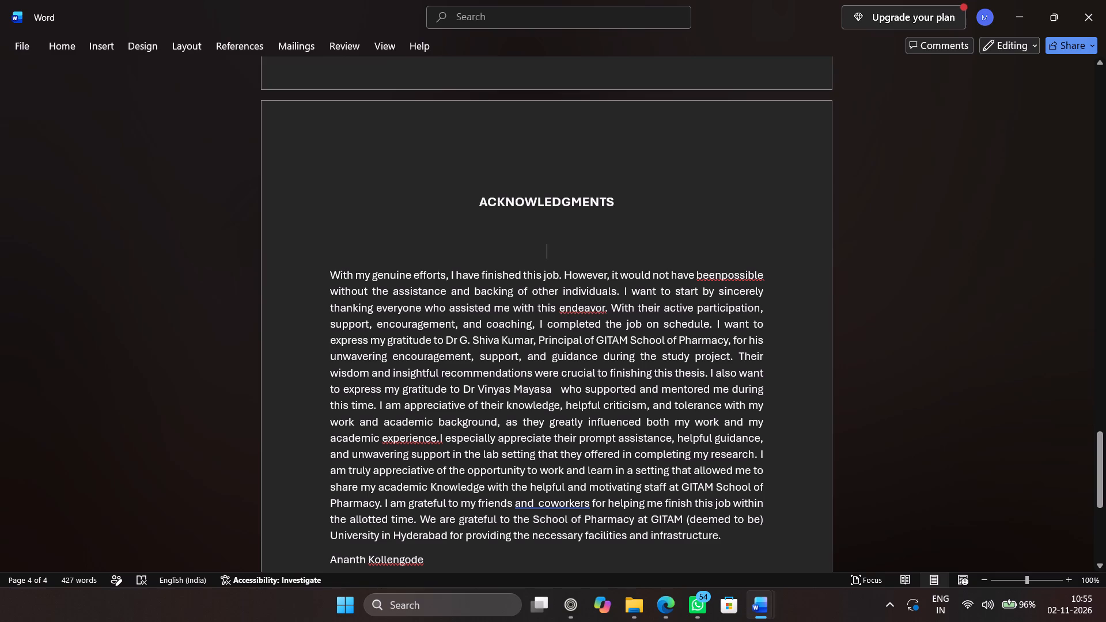
left_click_drag(616, 204, 469, 195)
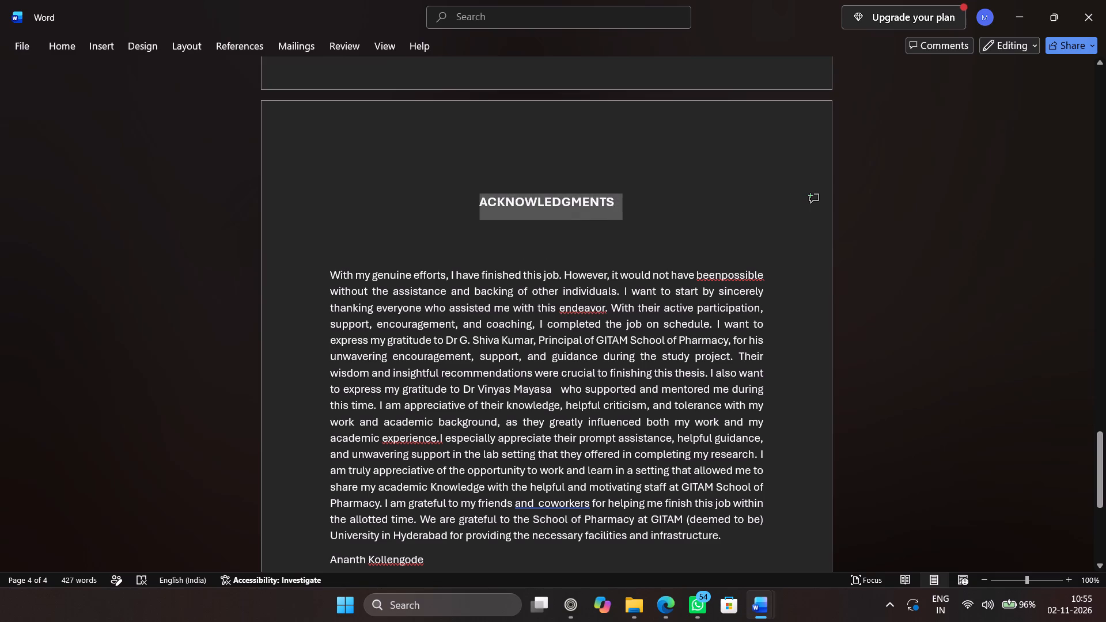
left_click_drag(469, 195, 468, 194)
left_click(560, 171)
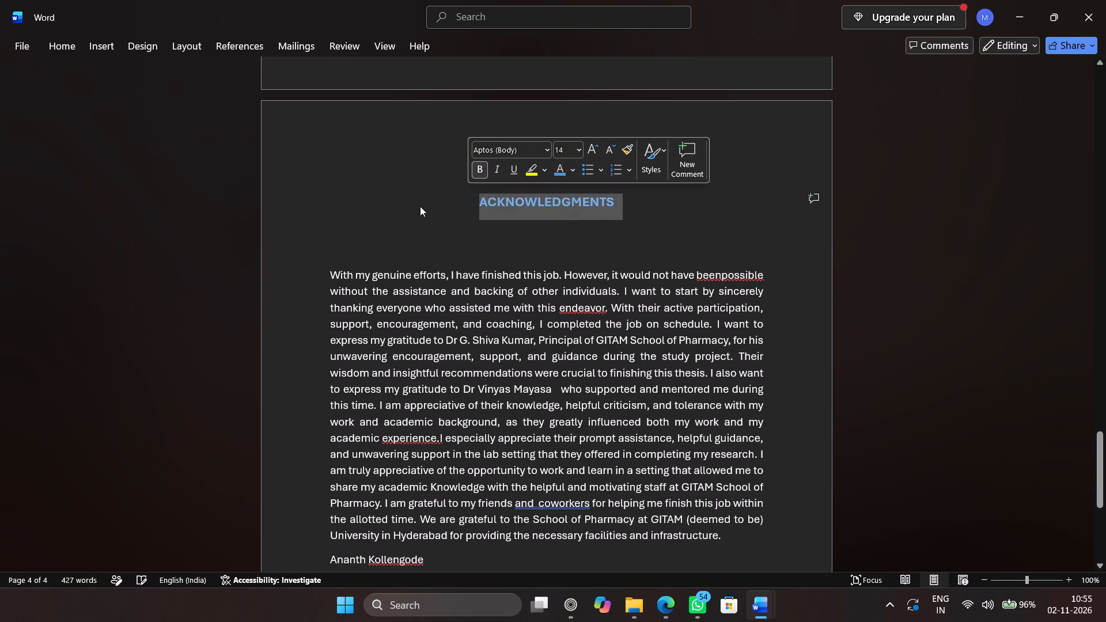
left_click(420, 206)
Format the "DECLARATION" heading as bold, medium blue, 14 pt text.
scroll(420, 206, "down", 9)
scroll(420, 206, "up", 11)
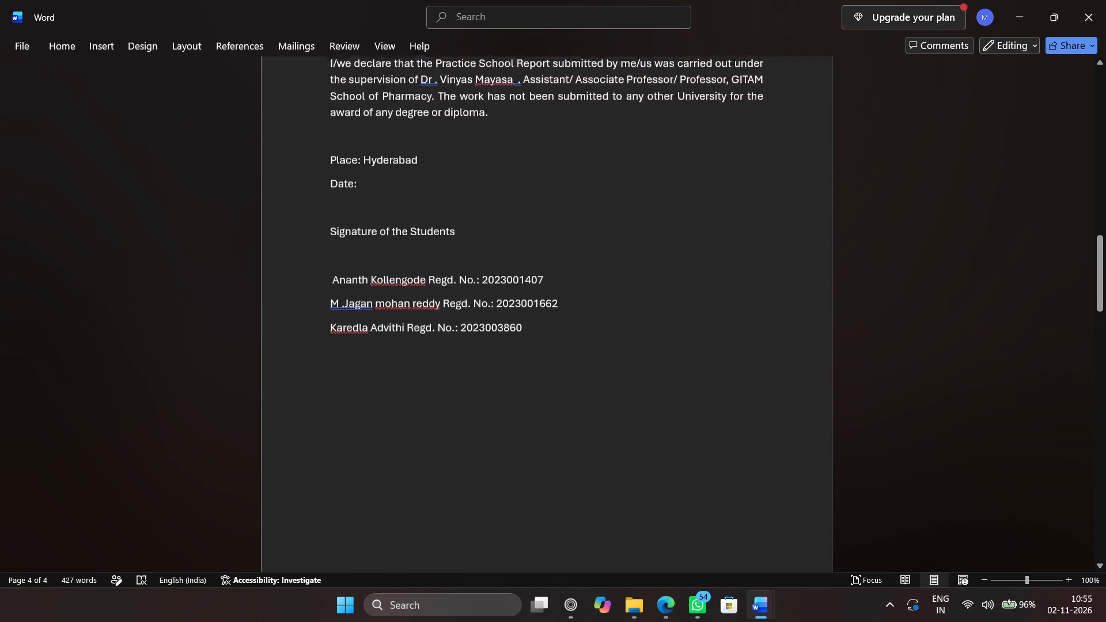
scroll(420, 206, "up", 3)
scroll(420, 206, "down", 1)
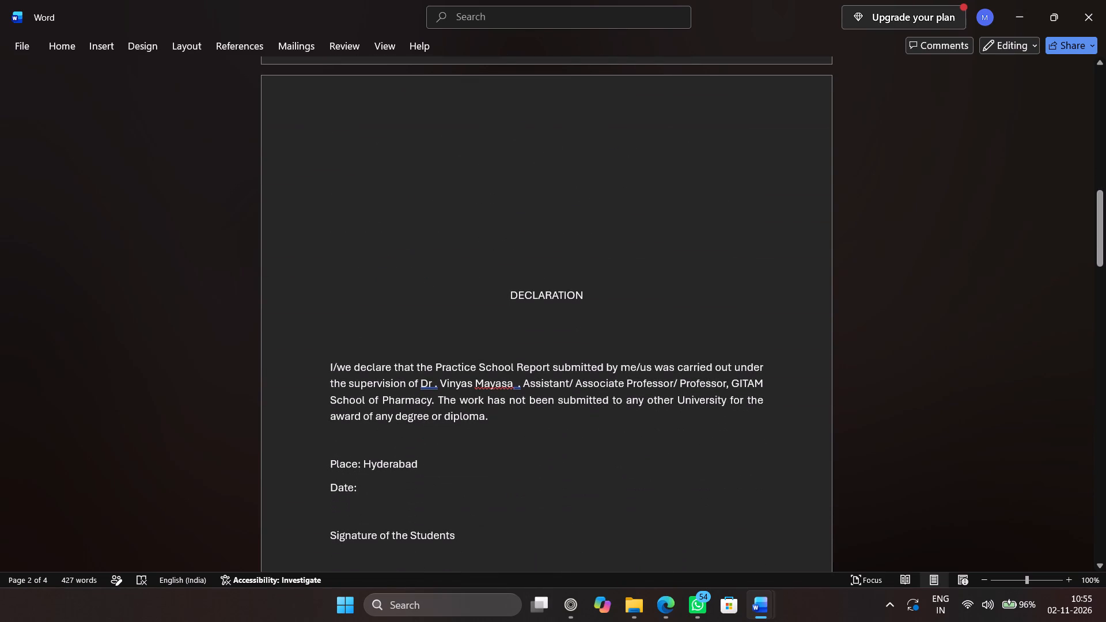
left_click_drag(592, 294, 473, 283)
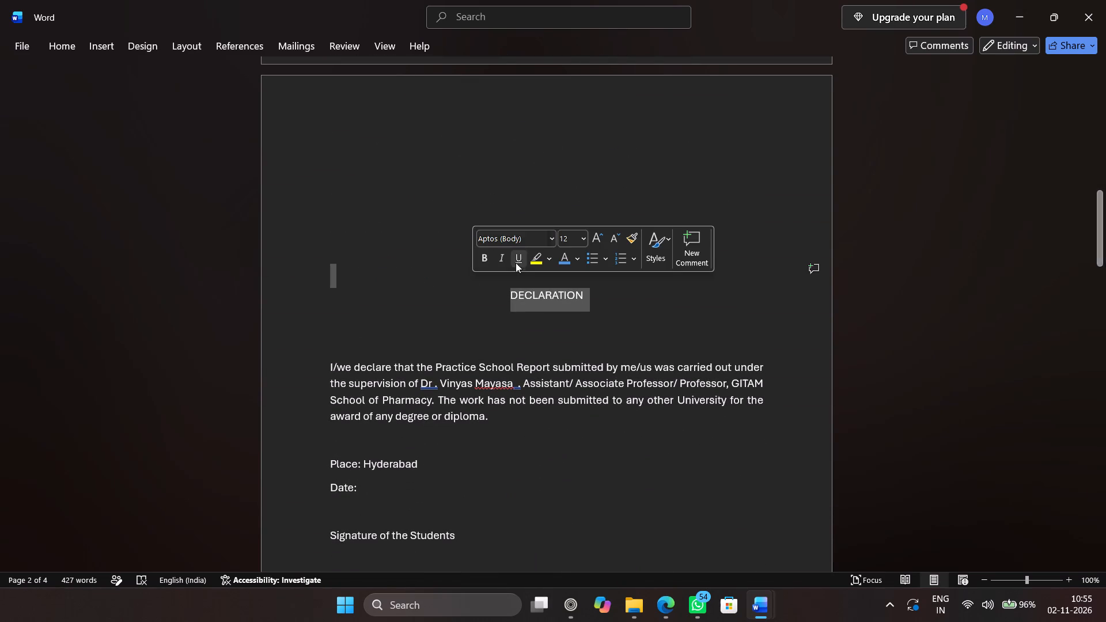
left_click(482, 255)
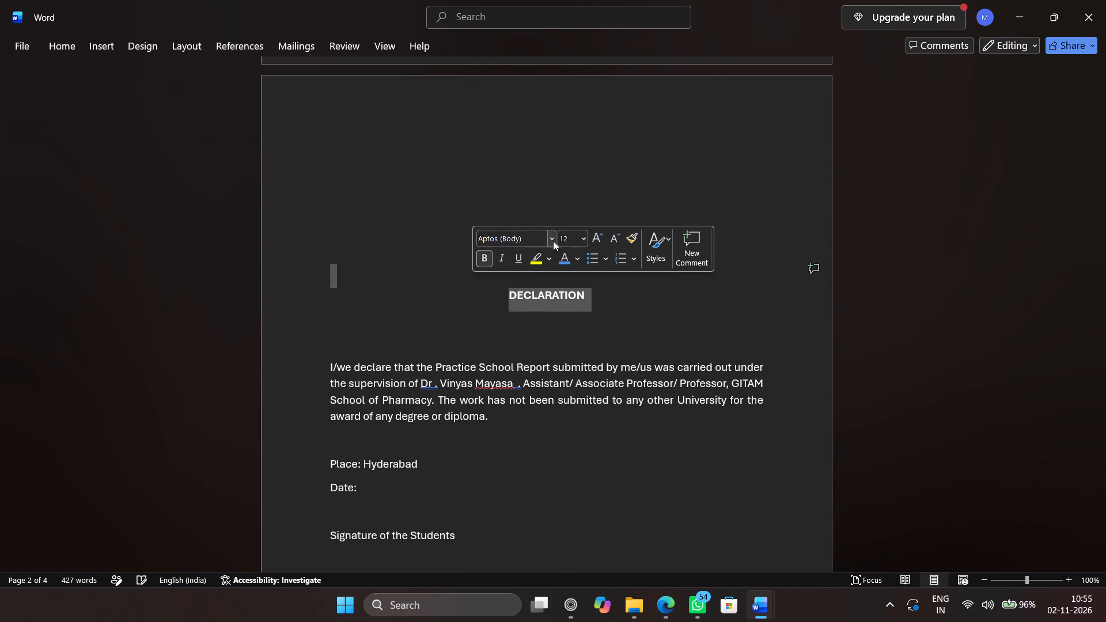
left_click(584, 232)
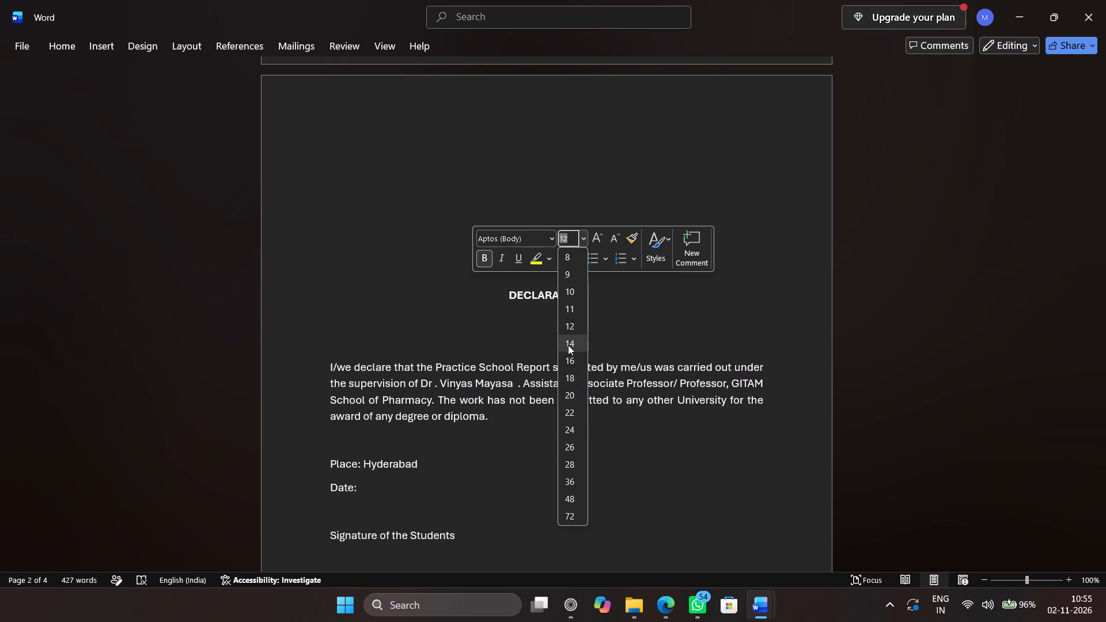
left_click(568, 345)
left_click(559, 266)
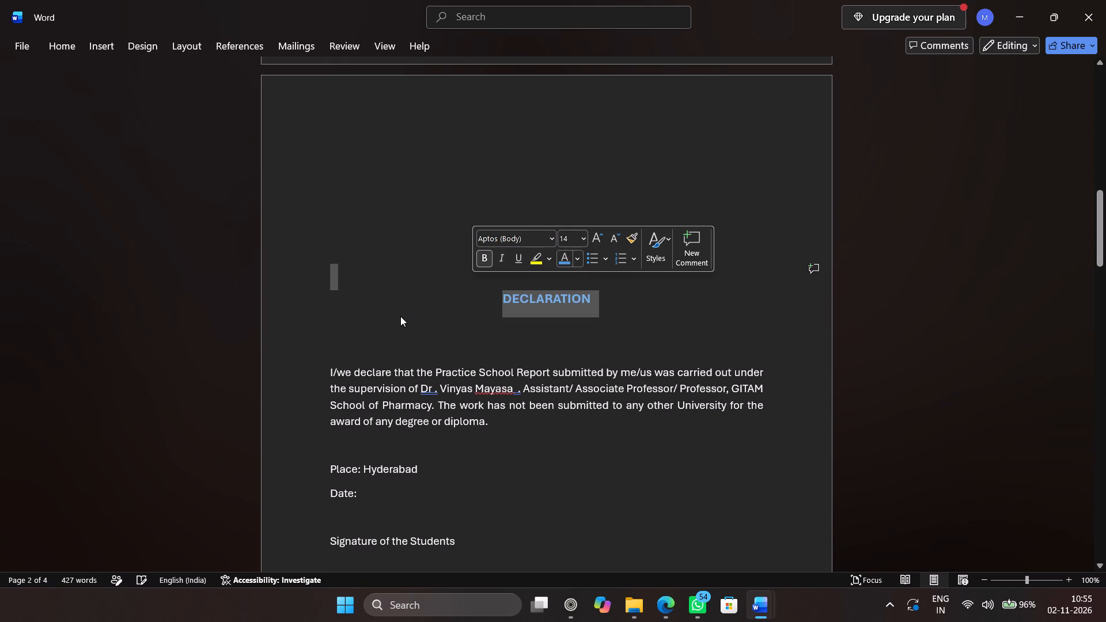
left_click(400, 316)
Save the document as a Word Document named "Practice School Report" in the Desktop folder.
scroll(429, 276, "up", 6)
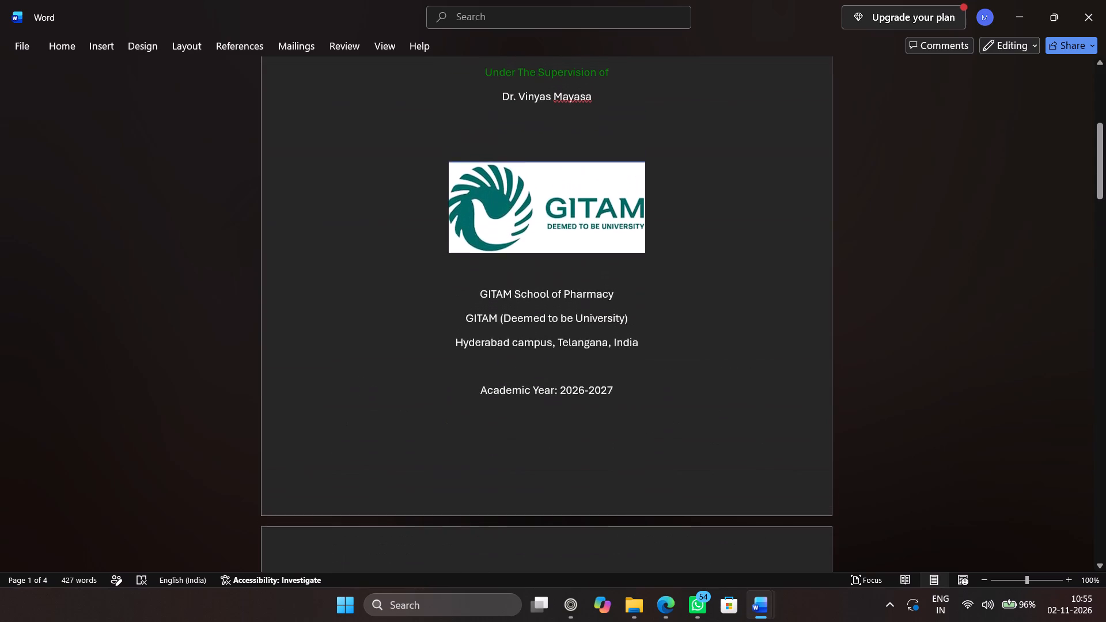
scroll(429, 276, "up", 16)
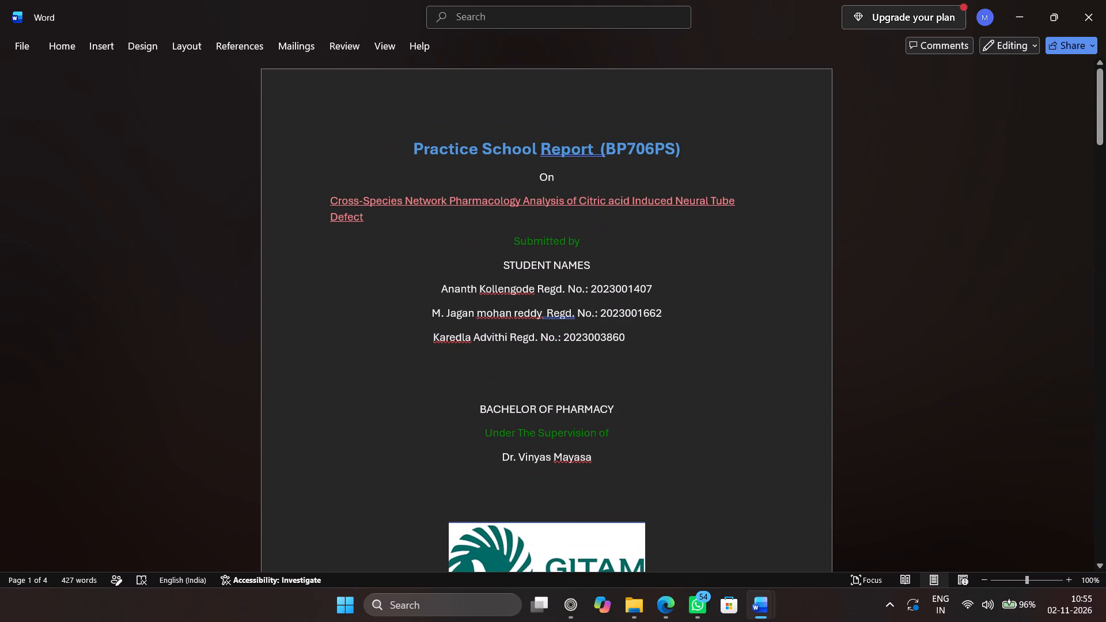
left_click(18, 46)
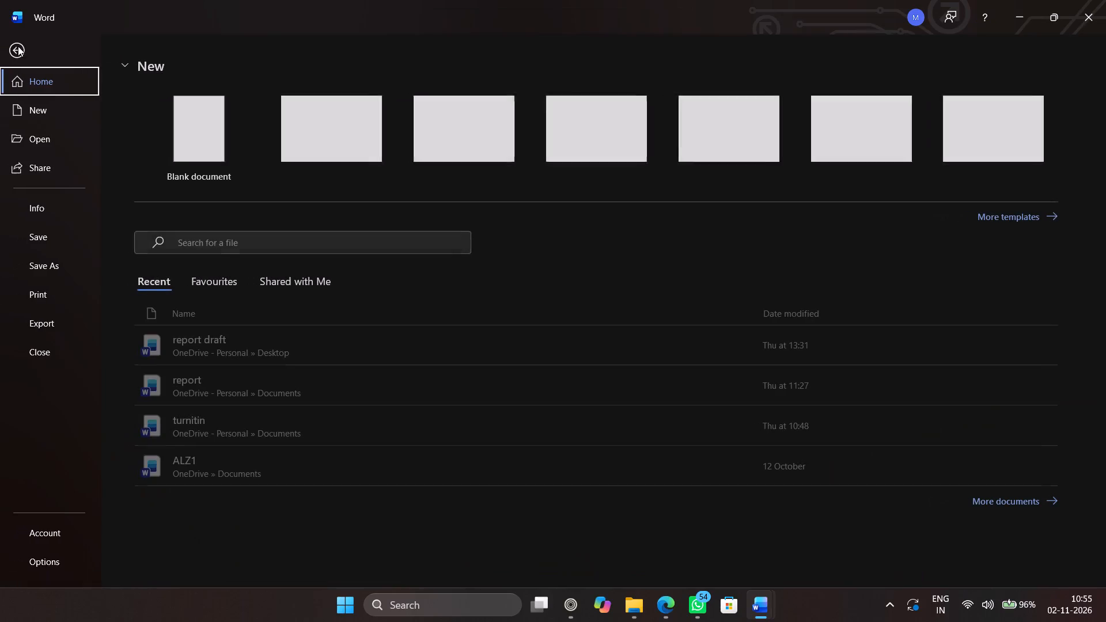
left_click(43, 263)
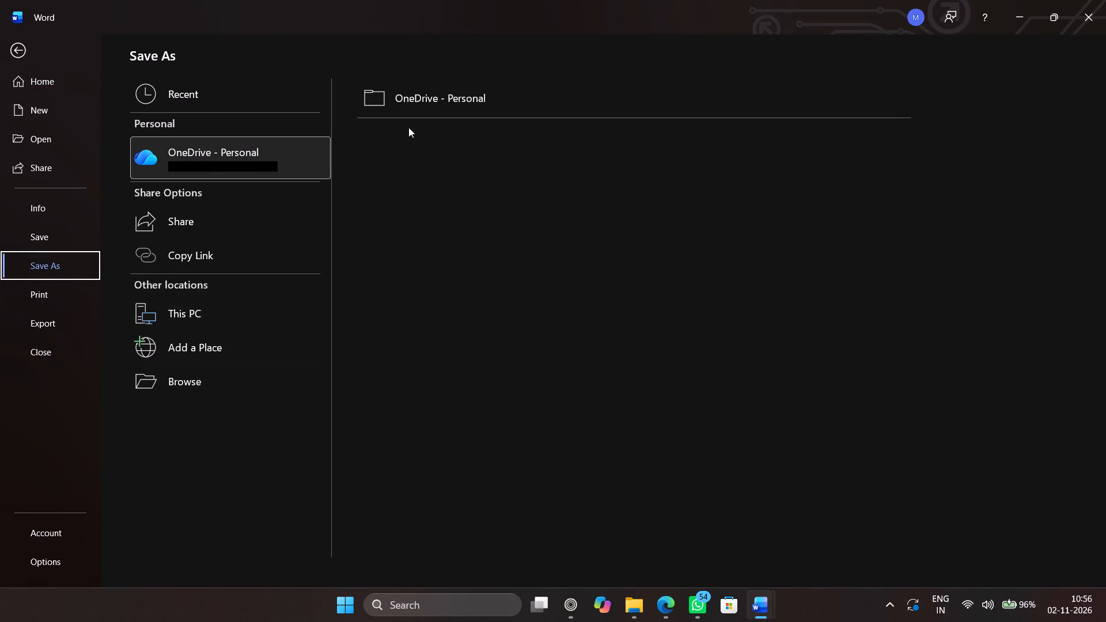
left_click(434, 90)
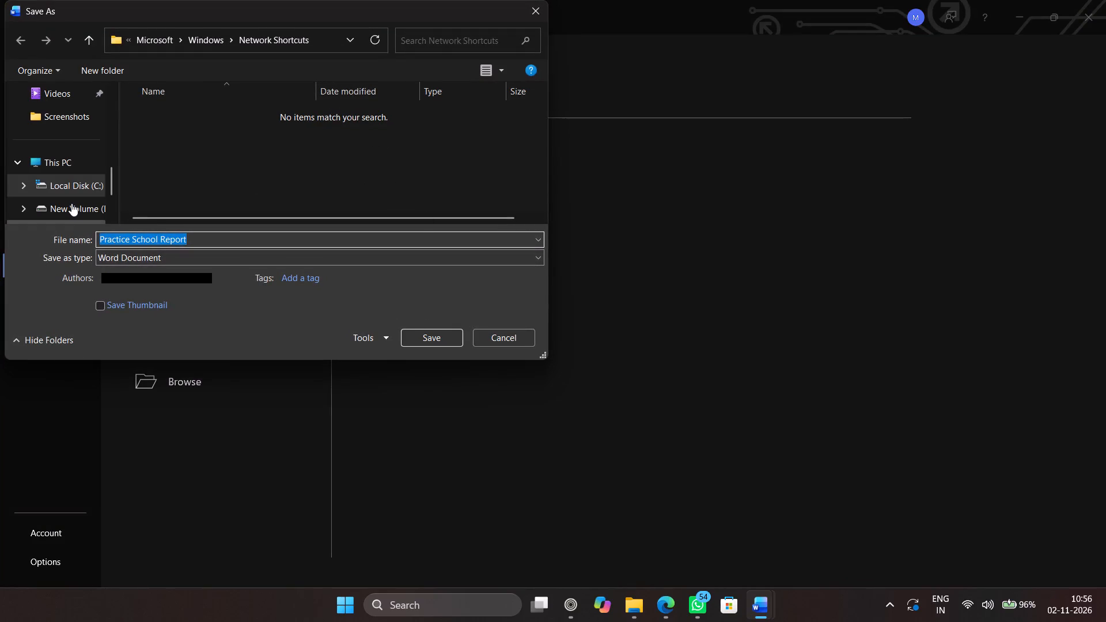
scroll(71, 203, "down", 1)
left_click_drag(71, 203, 566, 161)
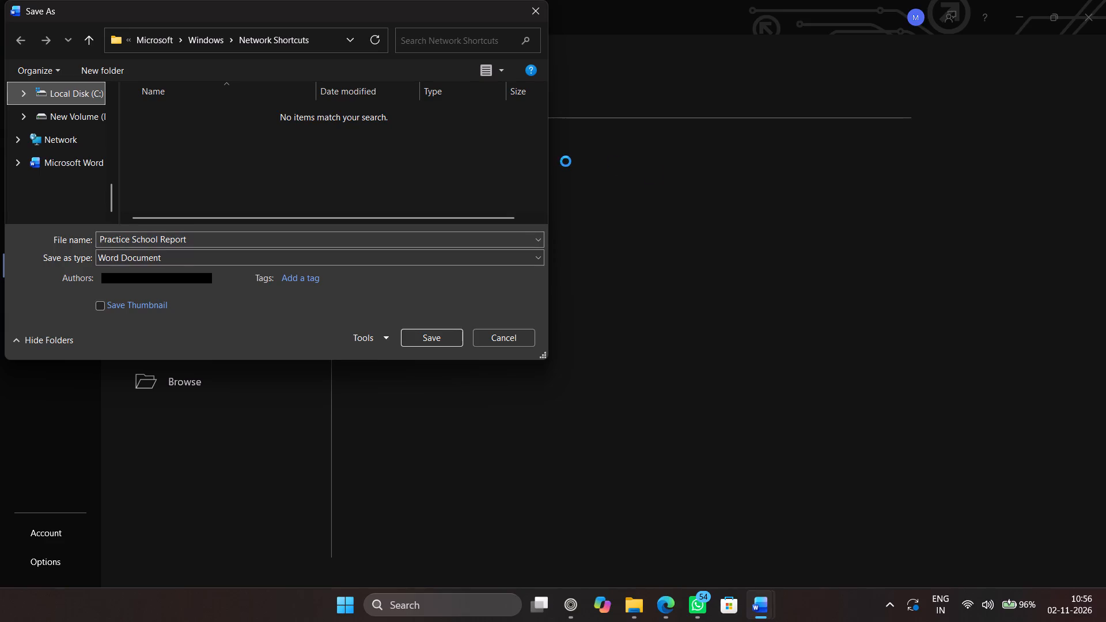
left_click(539, 7)
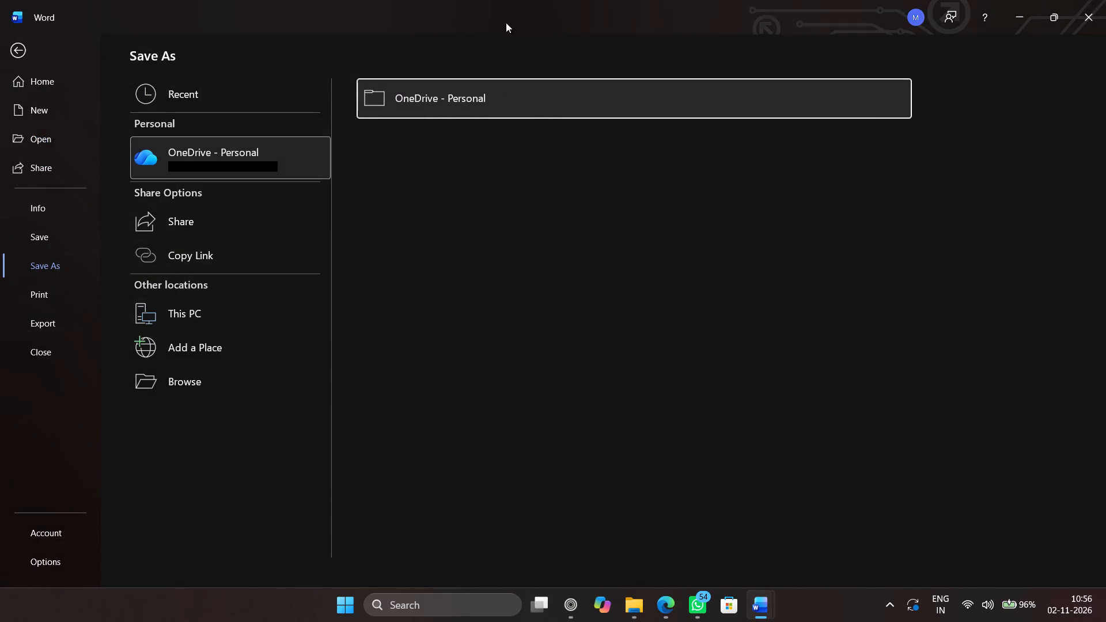
left_click(215, 375)
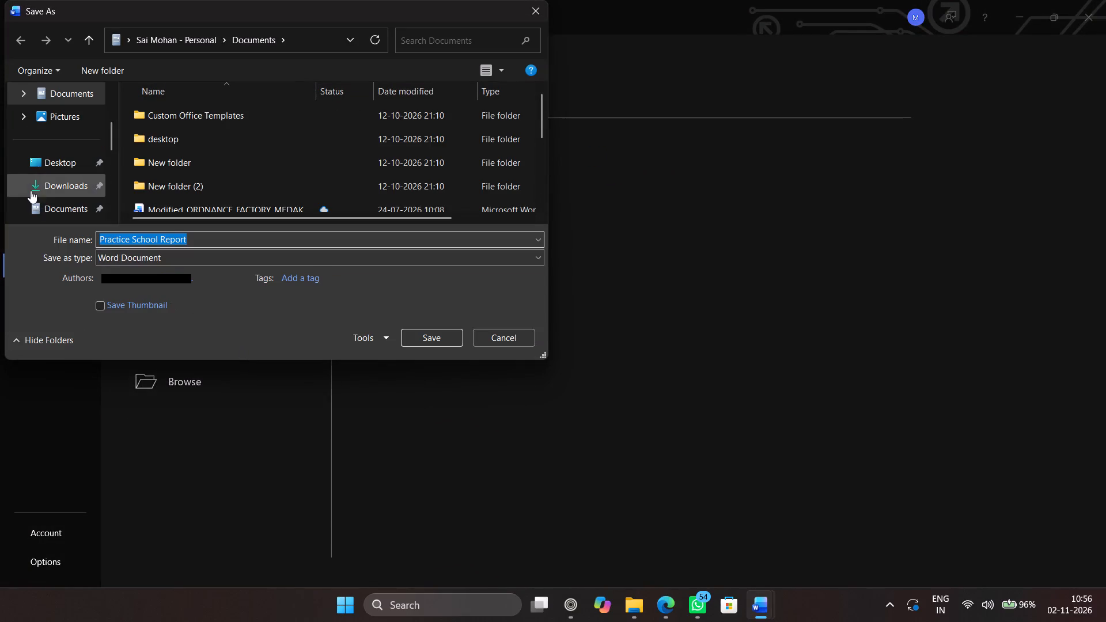
left_click(32, 169)
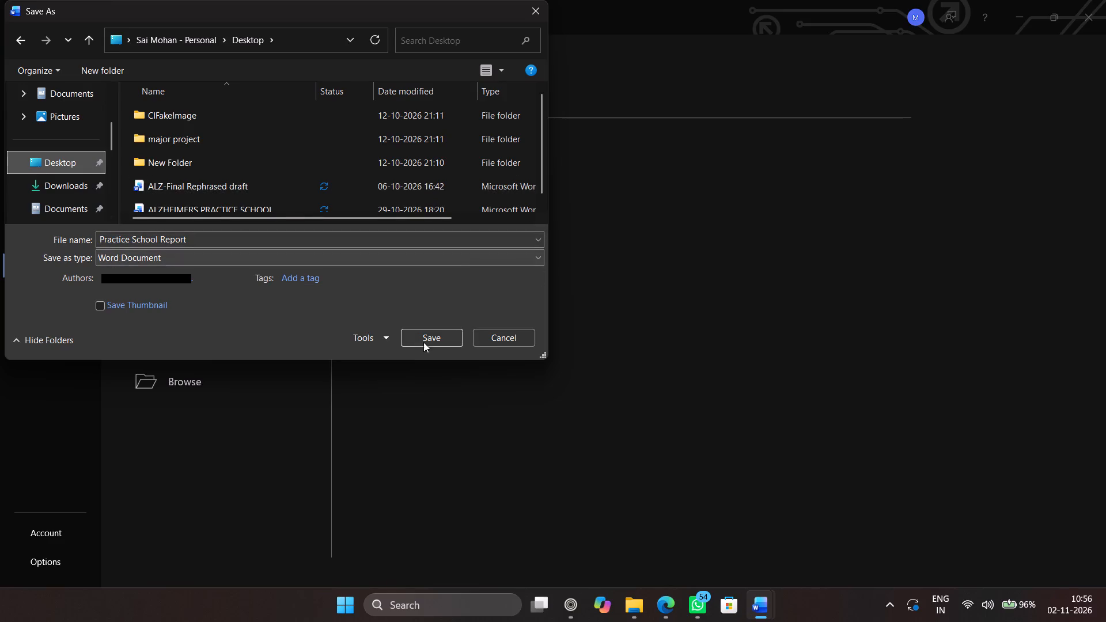
left_click(442, 333)
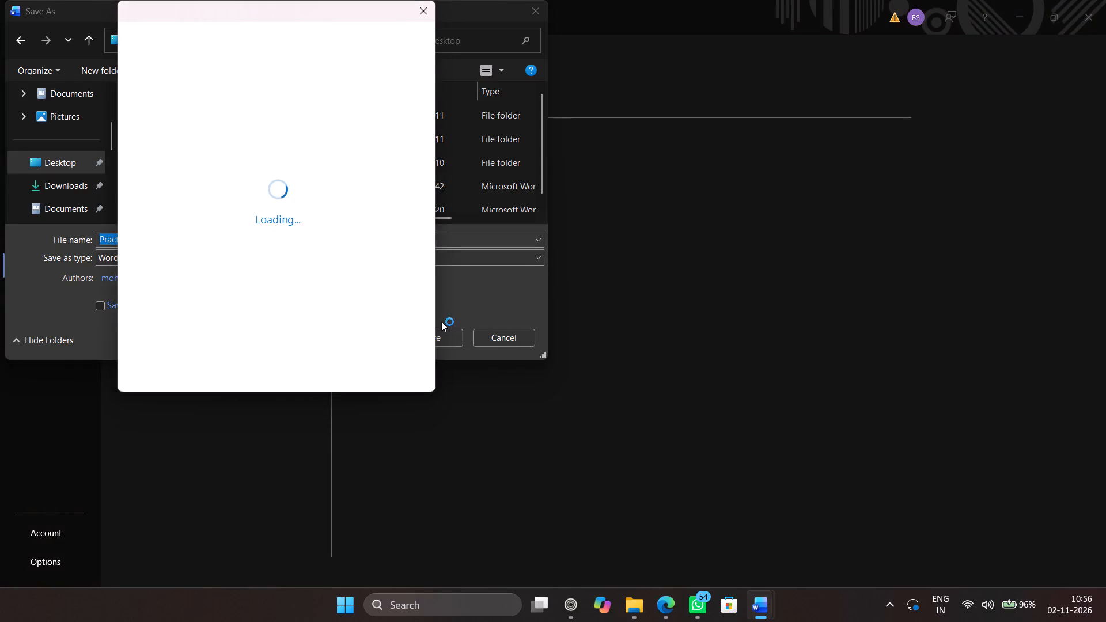
left_click(427, 7)
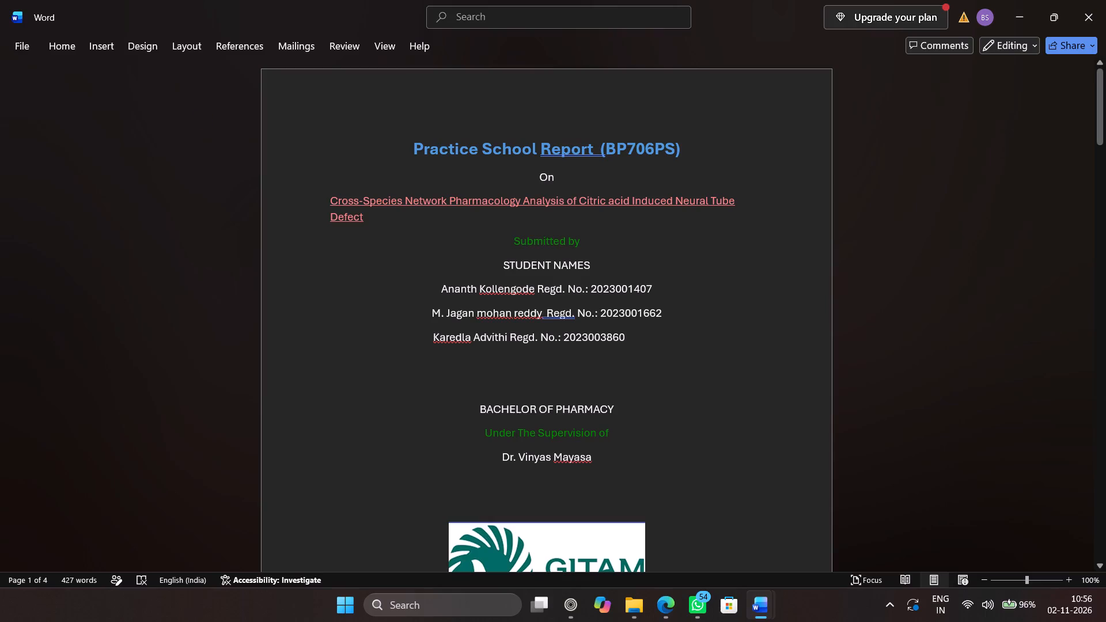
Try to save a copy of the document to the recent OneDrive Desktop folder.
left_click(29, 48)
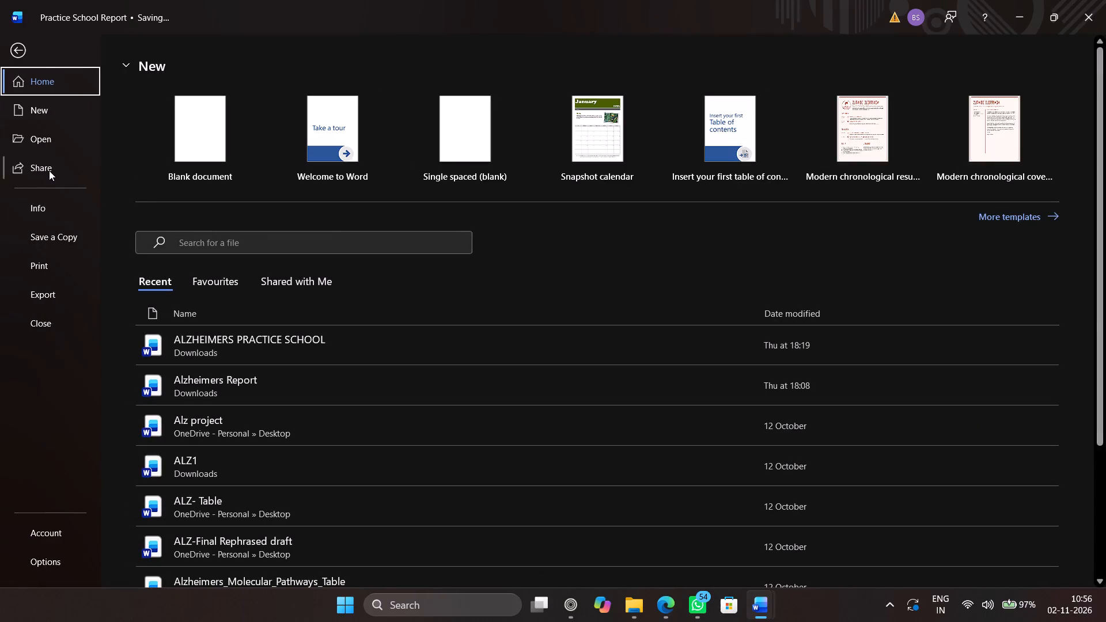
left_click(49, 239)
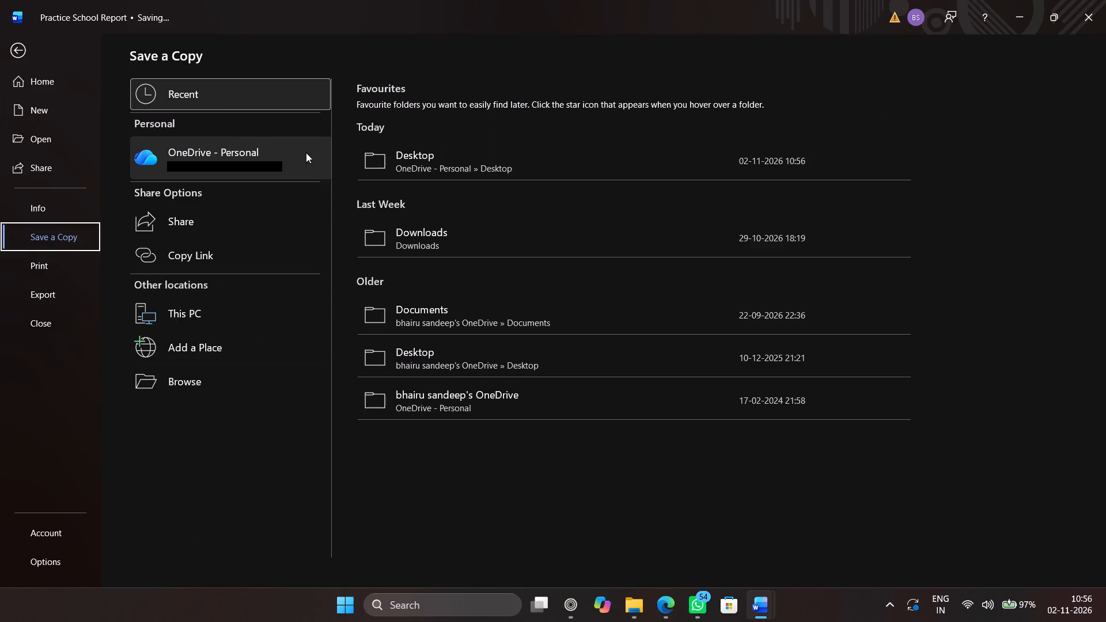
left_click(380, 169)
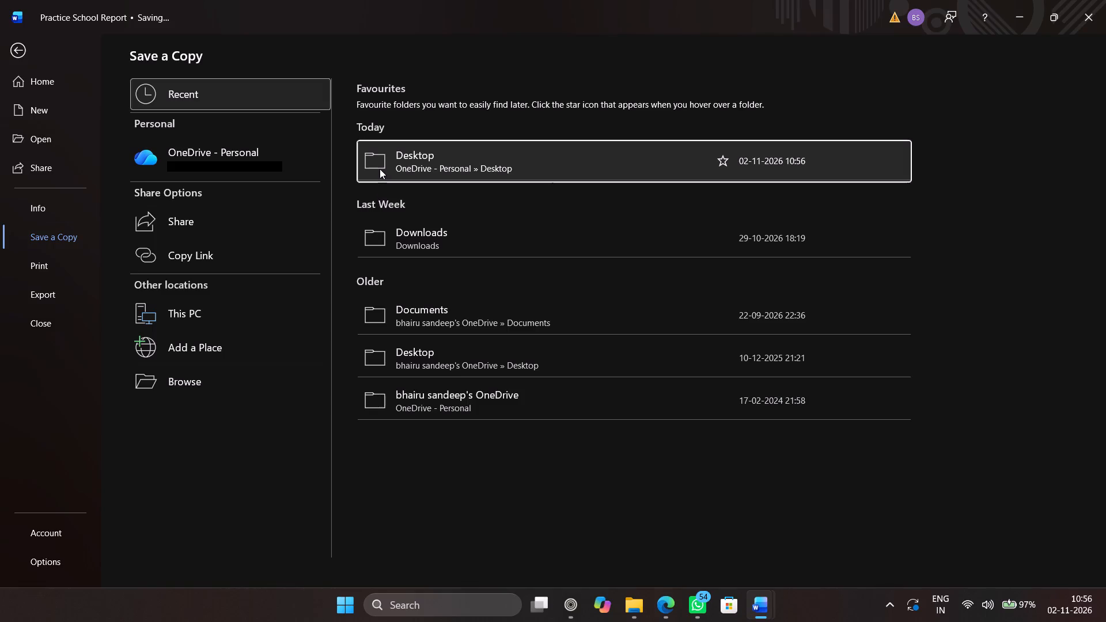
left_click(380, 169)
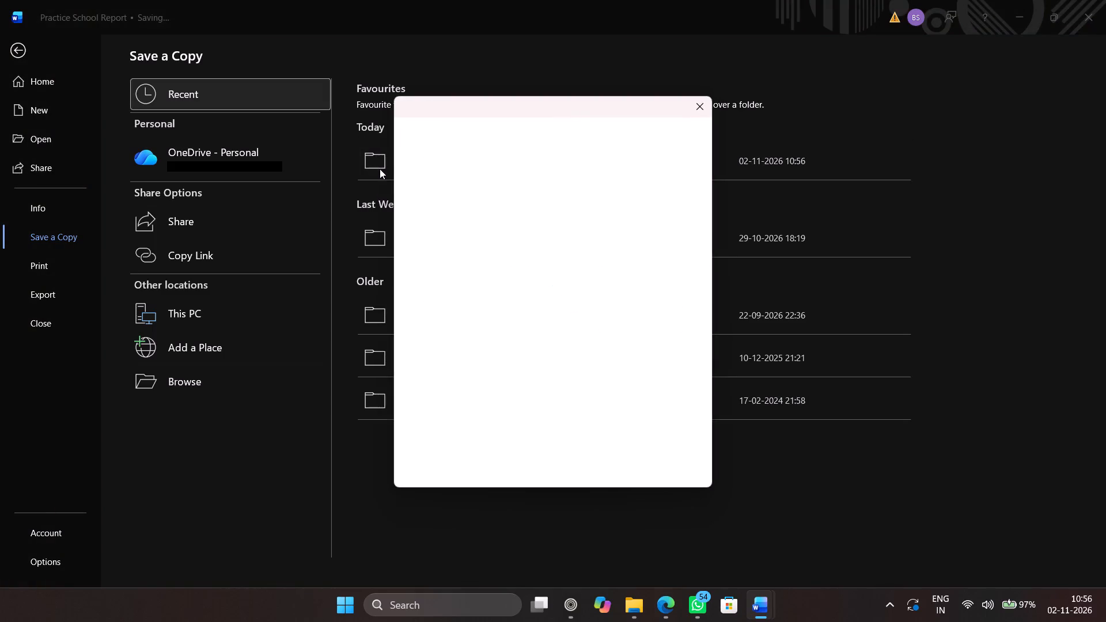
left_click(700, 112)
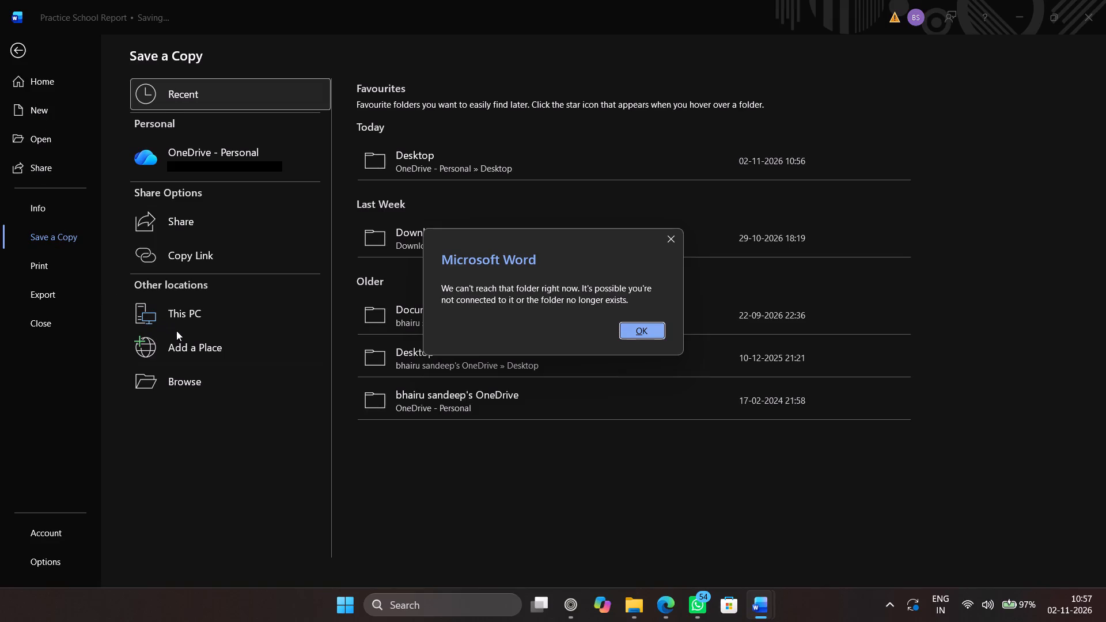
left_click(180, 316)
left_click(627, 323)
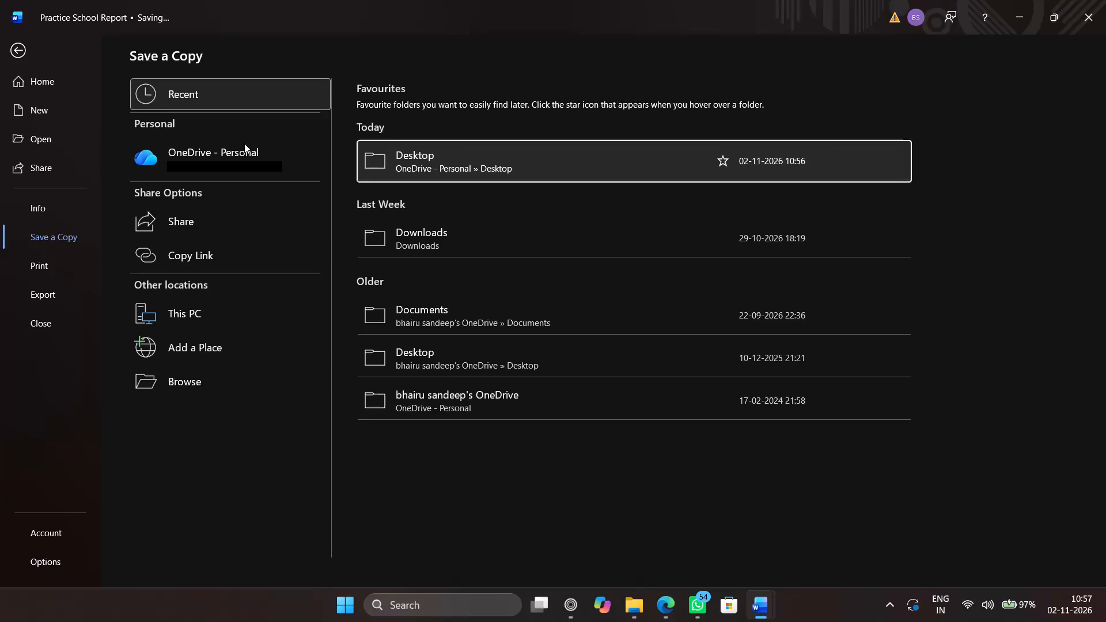
Save a copy of the document as a PDF named "Practice School Report" in the Network Shortcuts folder.
left_click(272, 173)
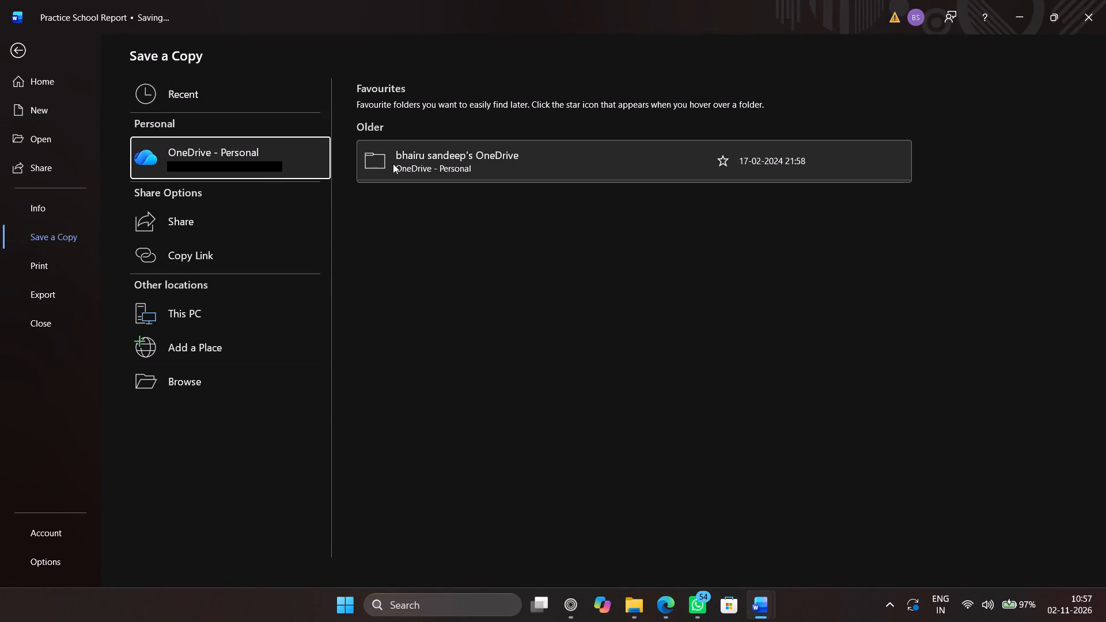
left_click(238, 341)
left_click(211, 389)
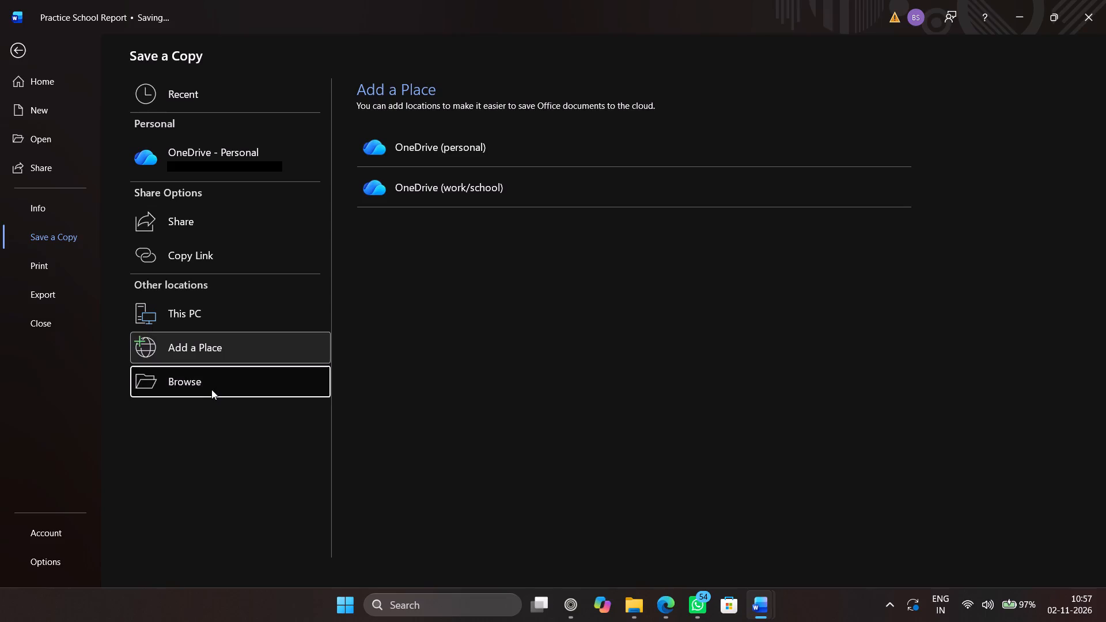
left_click(211, 389)
left_click(211, 389)
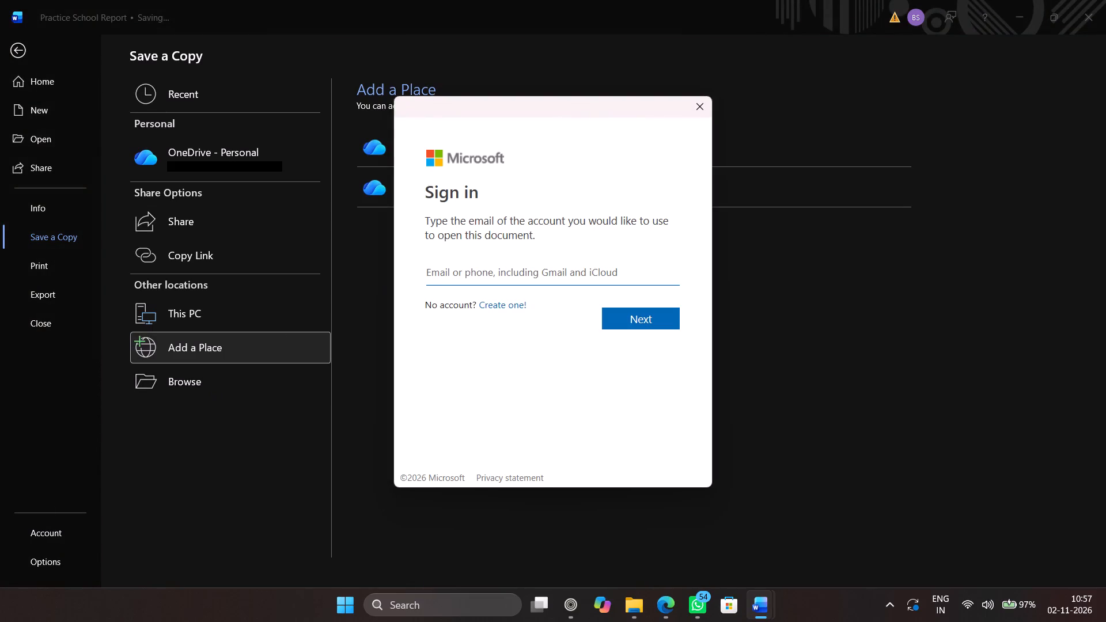
left_click(635, 318)
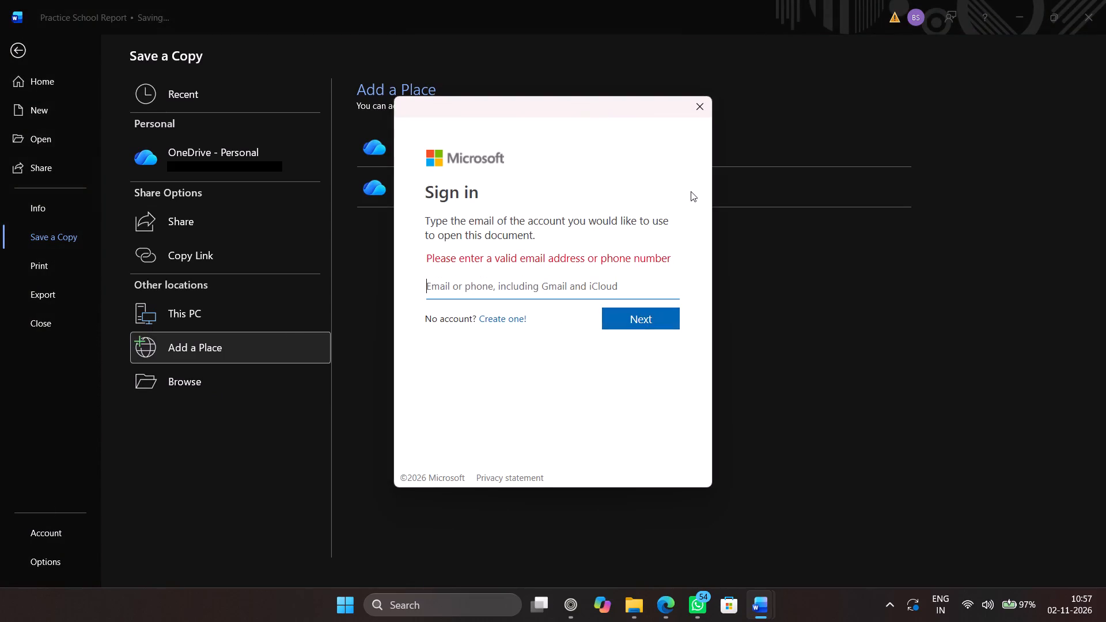
left_click(706, 112)
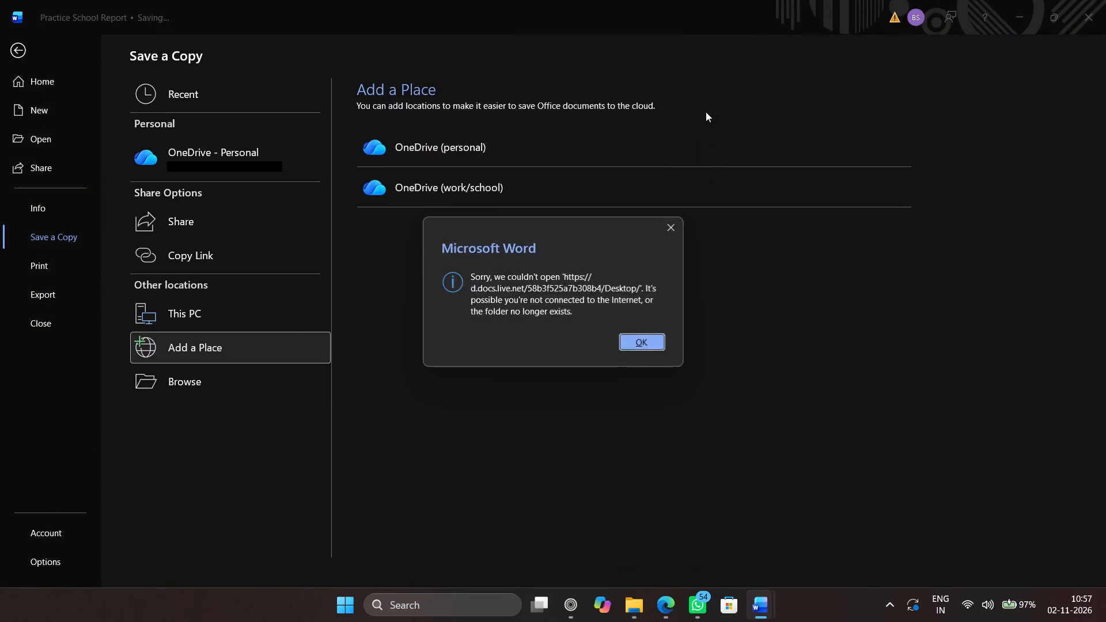
left_click(154, 158)
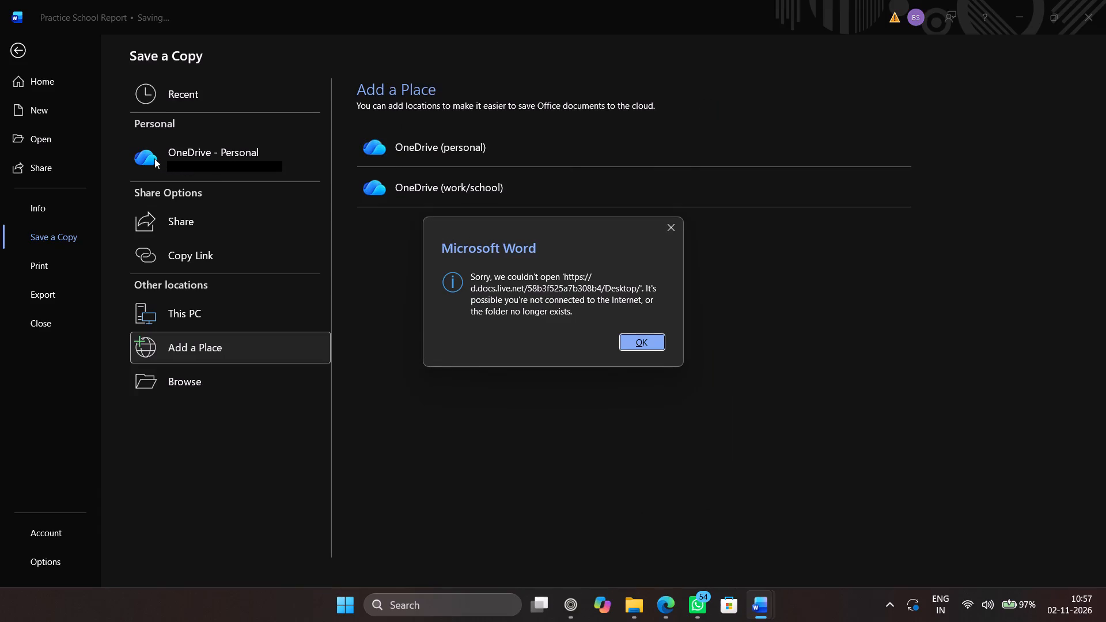
left_click(637, 347)
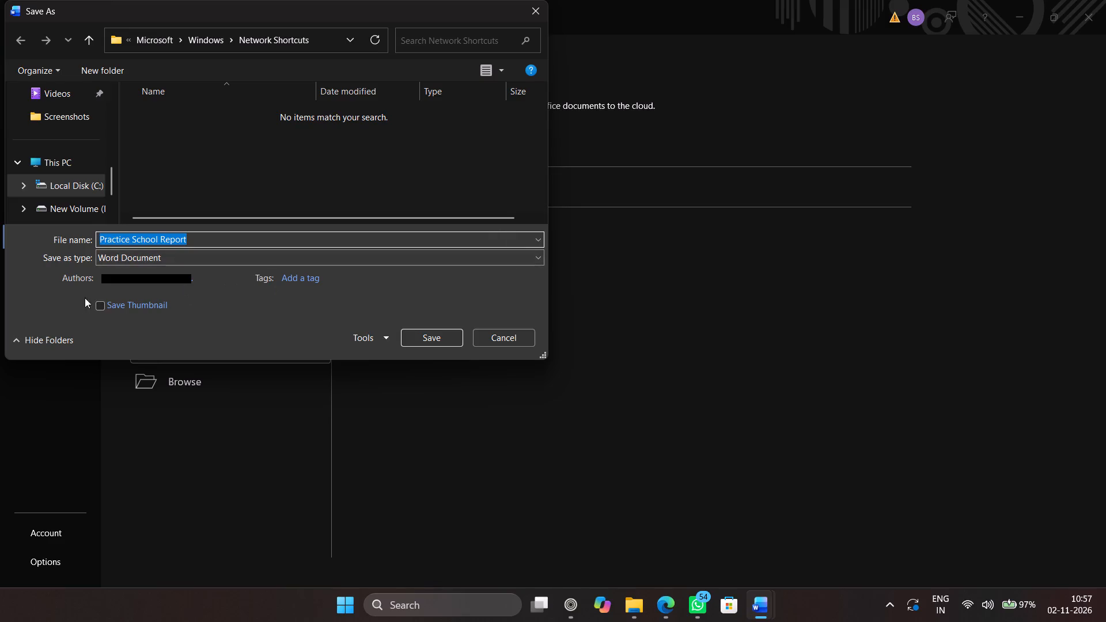
left_click(118, 280)
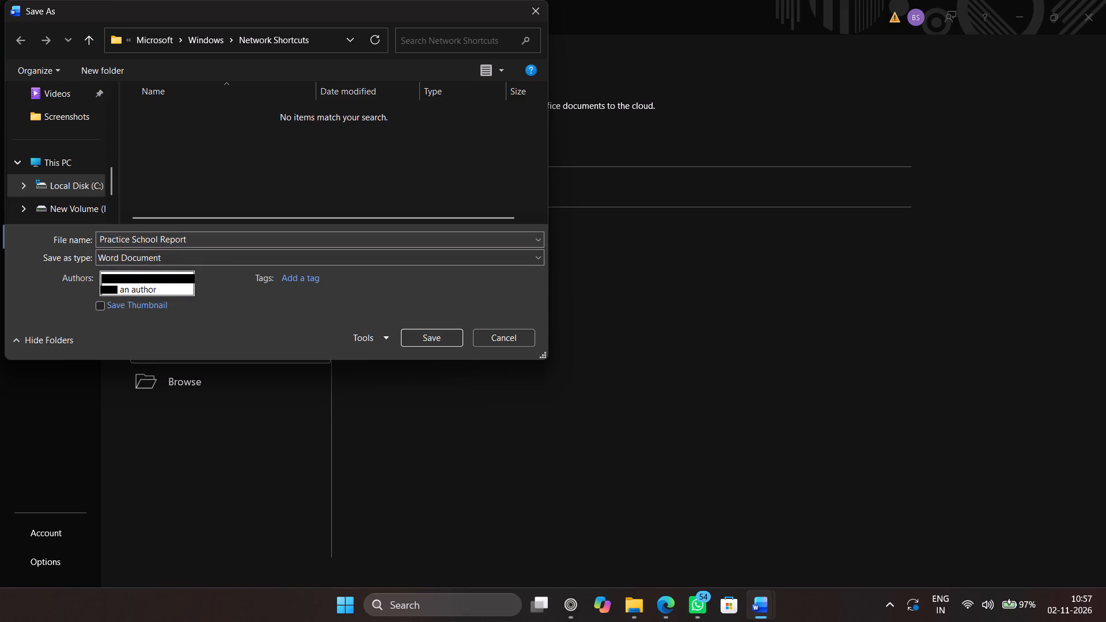
left_click(230, 323)
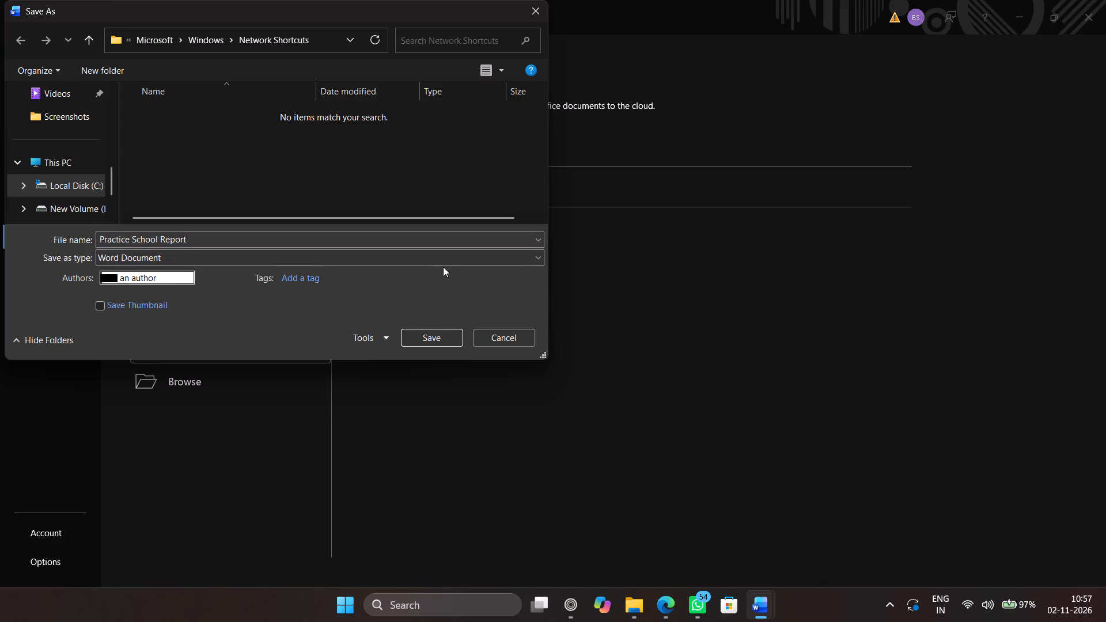
left_click(528, 257)
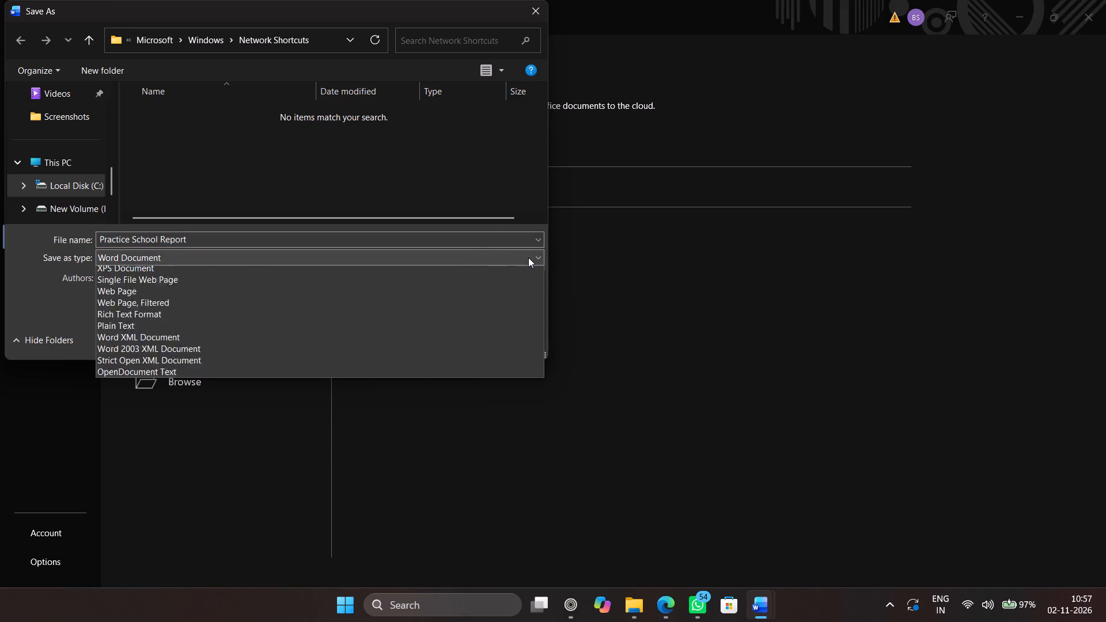
left_click(257, 338)
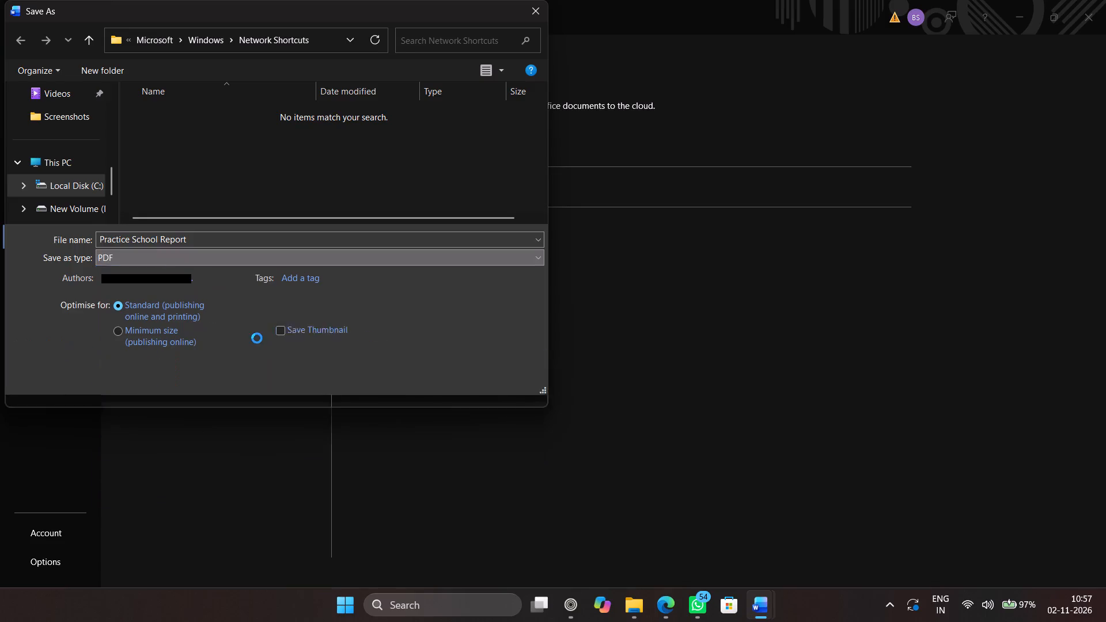
left_click(421, 376)
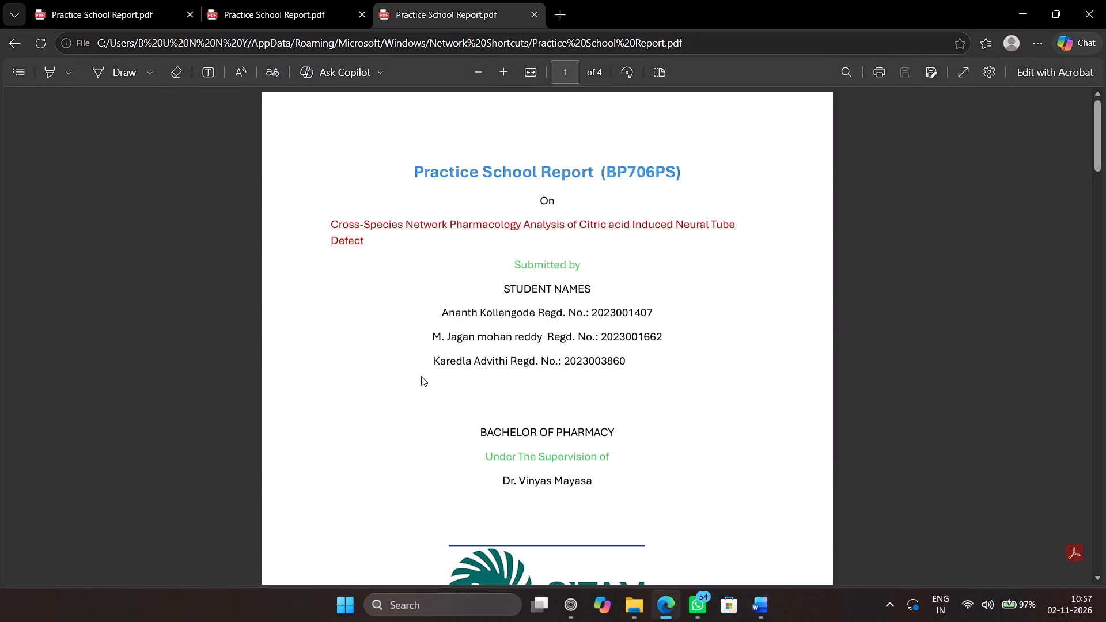
Review the cover, declaration, certificate and acknowledgments pages of the exported PDF in Microsoft Edge.
scroll(421, 376, "down", 3)
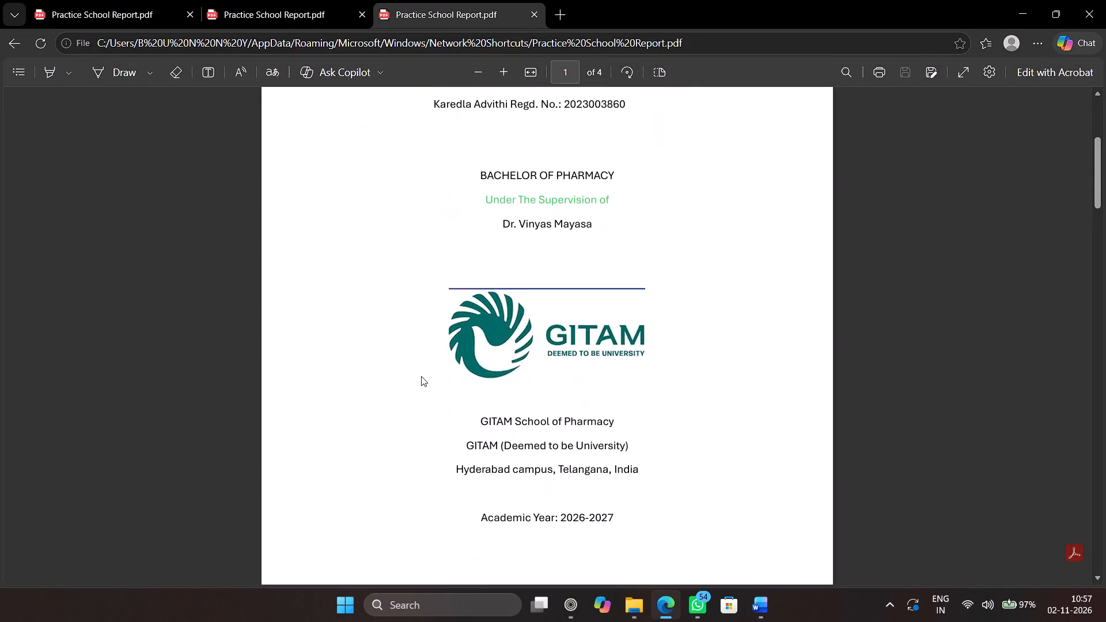
scroll(421, 376, "down", 6)
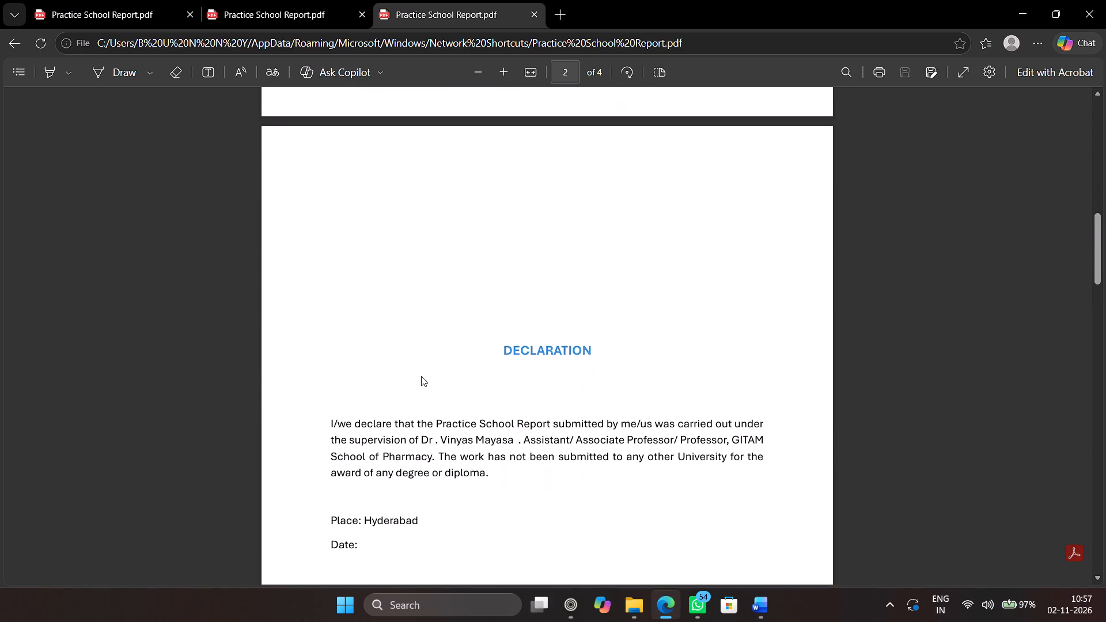
scroll(421, 376, "down", 7)
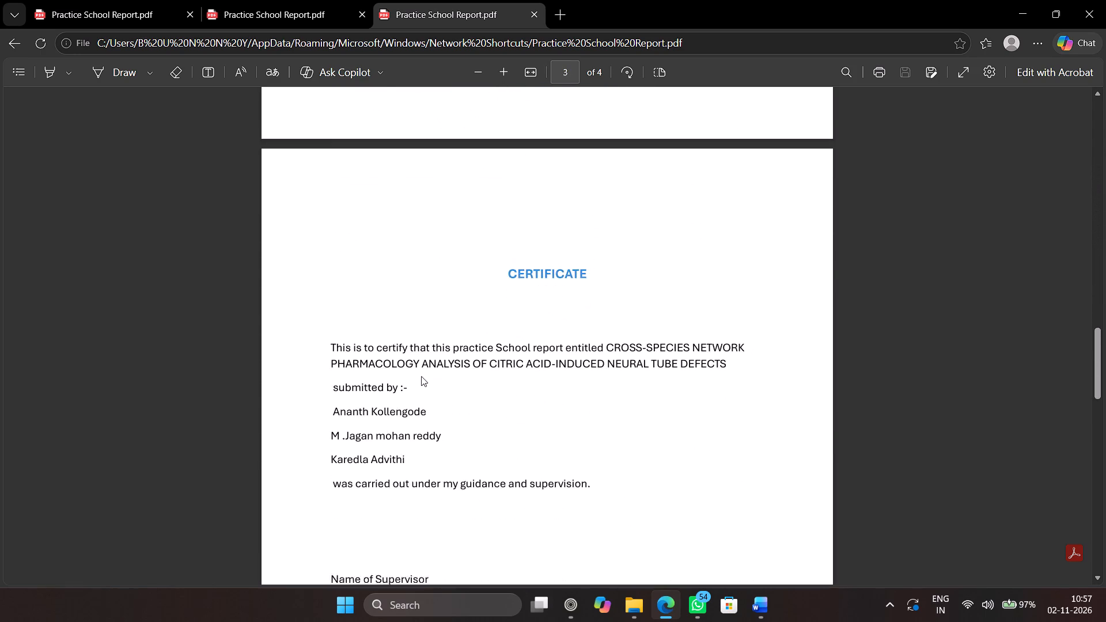
scroll(421, 376, "down", 7)
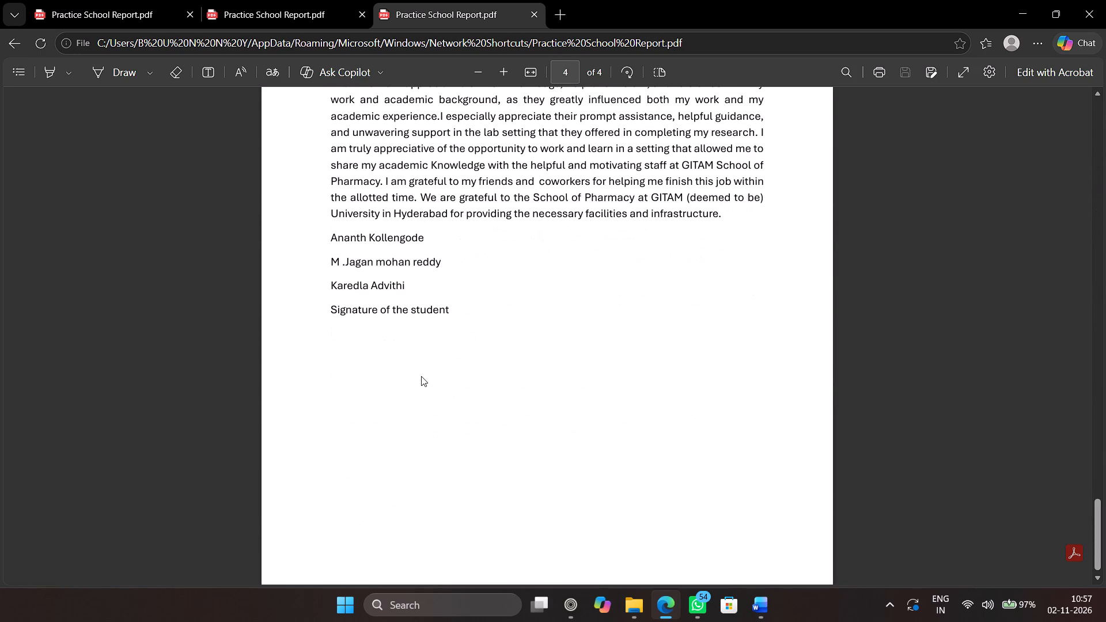
scroll(421, 376, "down", 2)
scroll(421, 376, "up", 16)
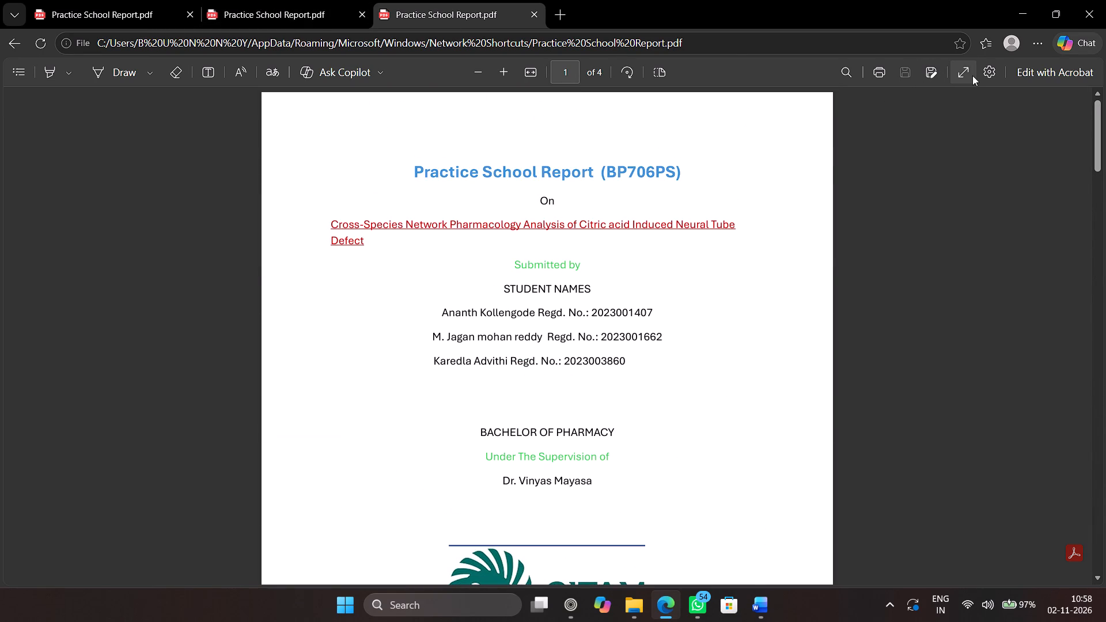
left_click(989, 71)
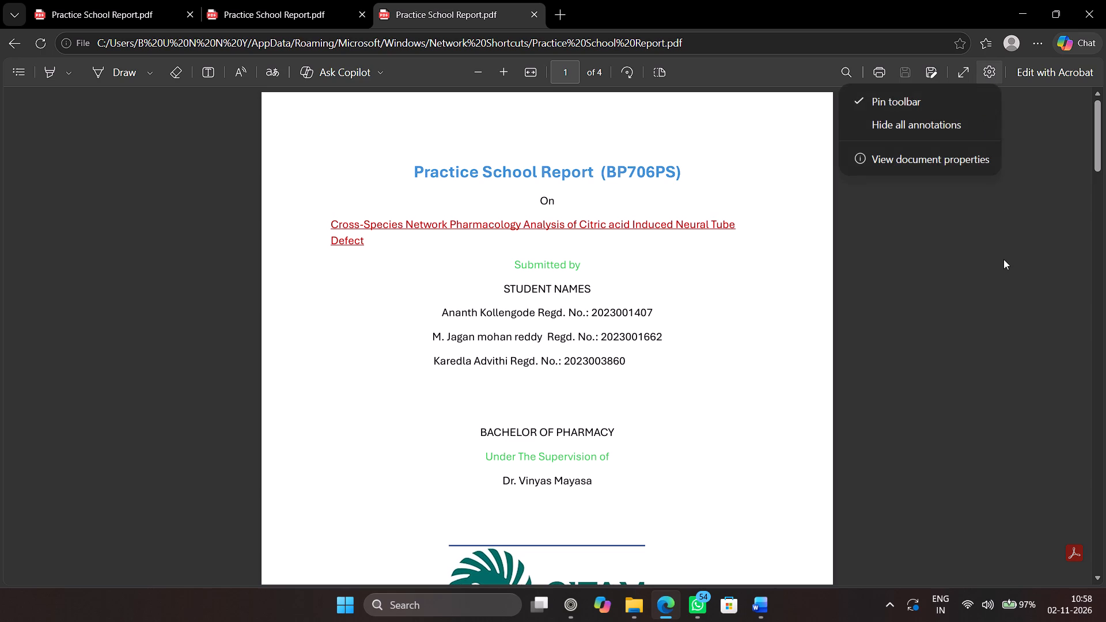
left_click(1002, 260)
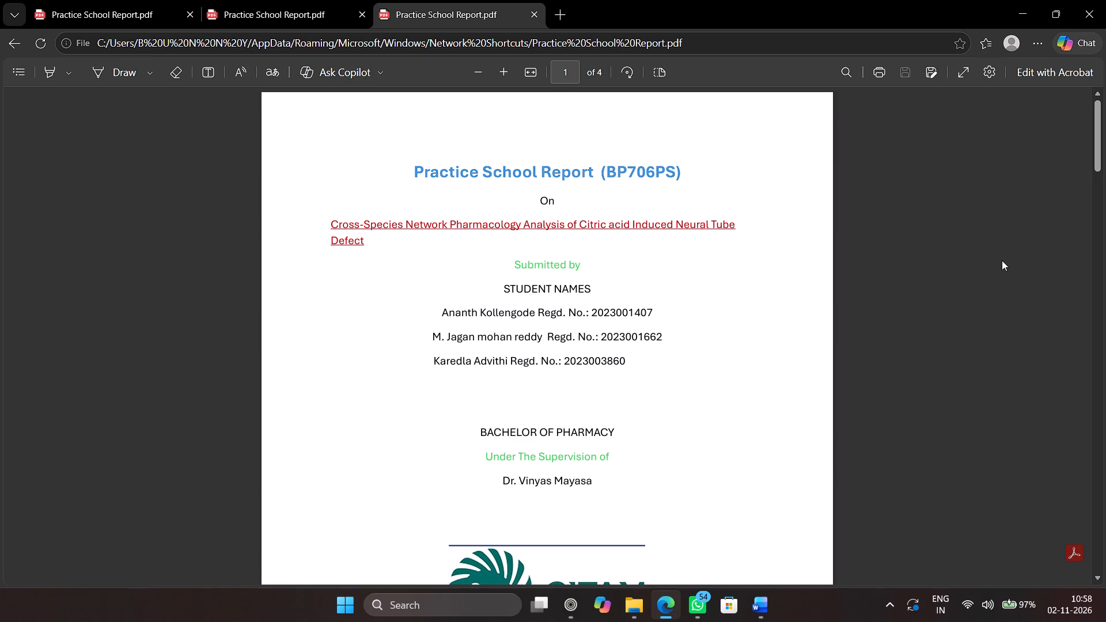
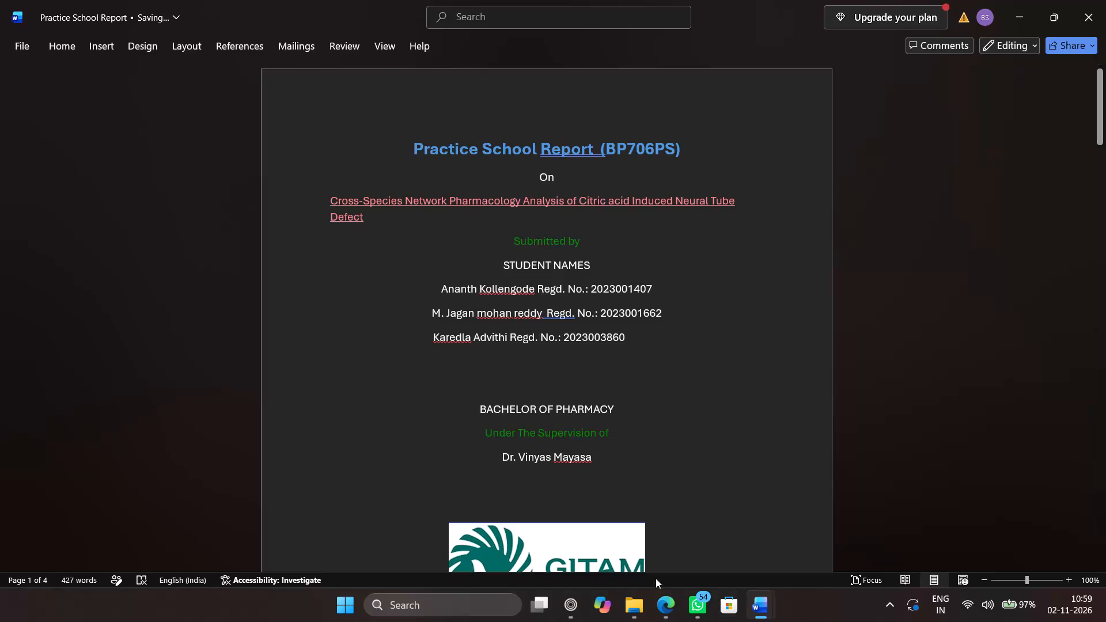
Look through the personal OneDrive, Downloads, Documents and Local Disk (C:) folders in File Explorer for the exported report PDF.
left_click(622, 601)
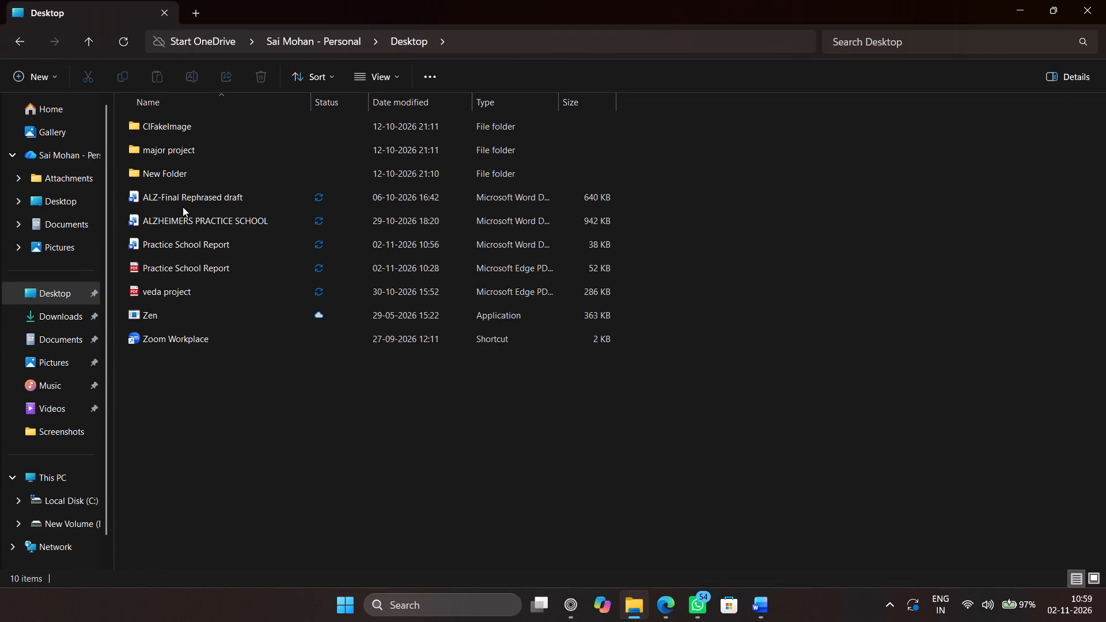
left_click(81, 163)
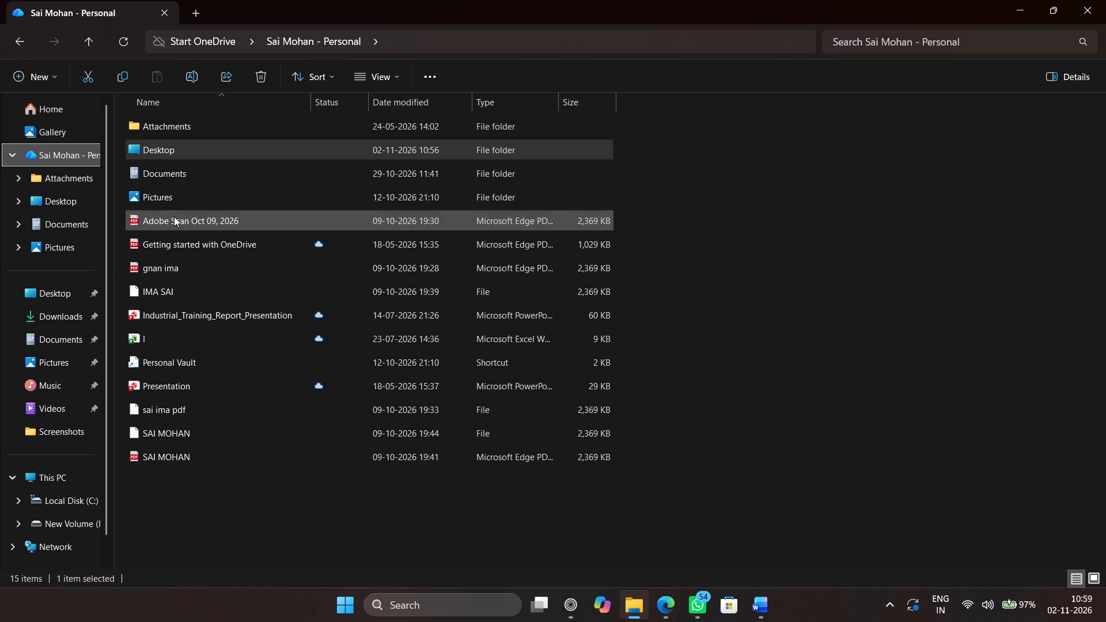
left_click(81, 321)
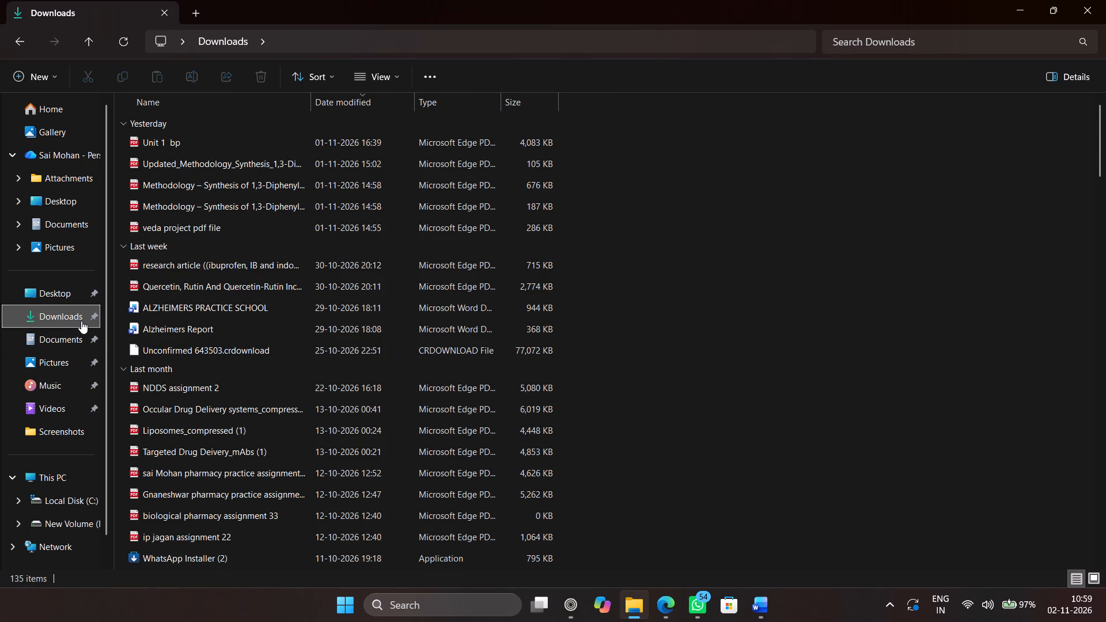
left_click(76, 342)
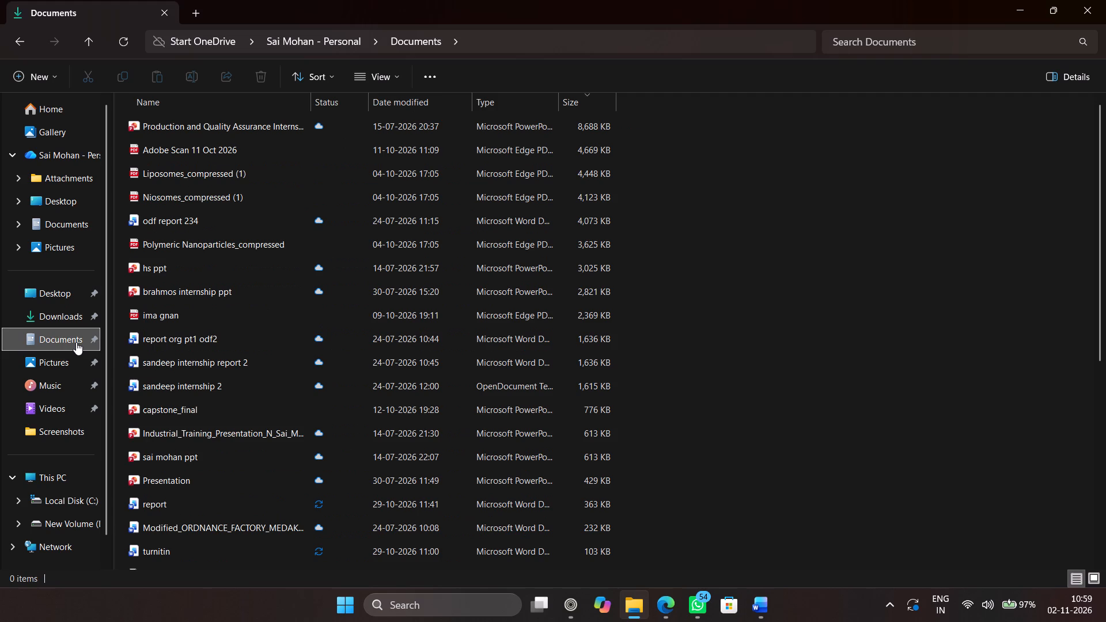
scroll(76, 342, "down", 3)
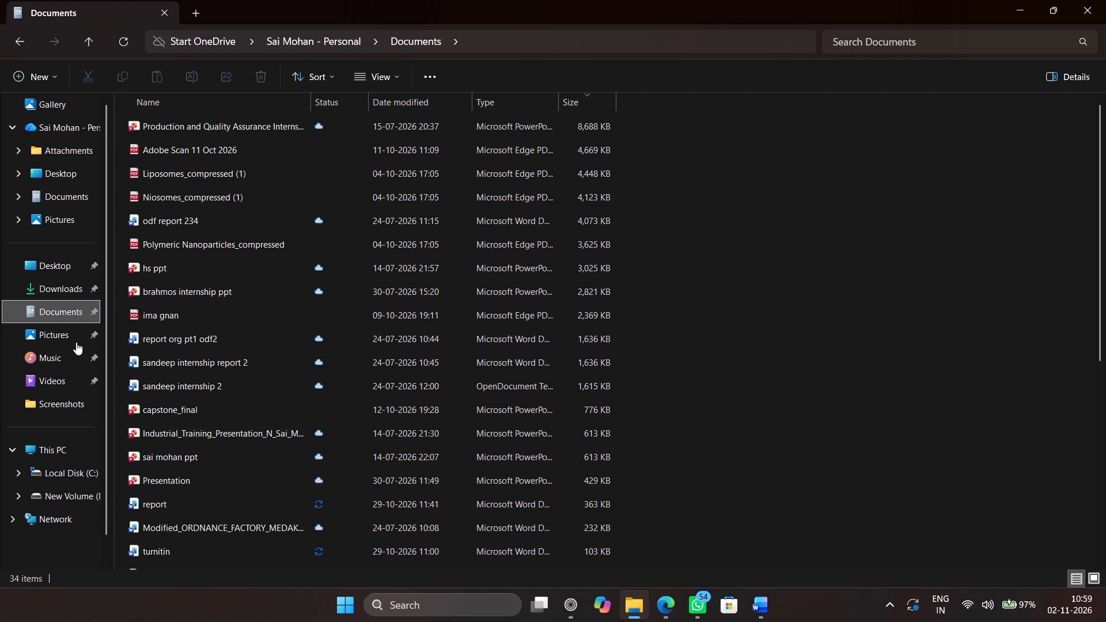
scroll(76, 342, "down", 1)
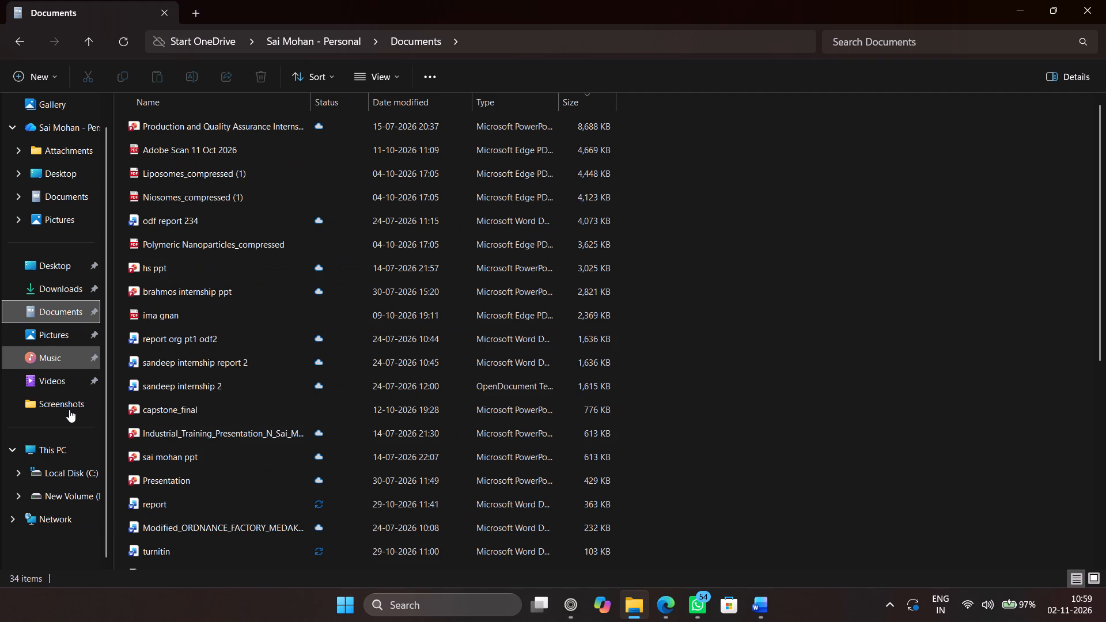
left_click(78, 480)
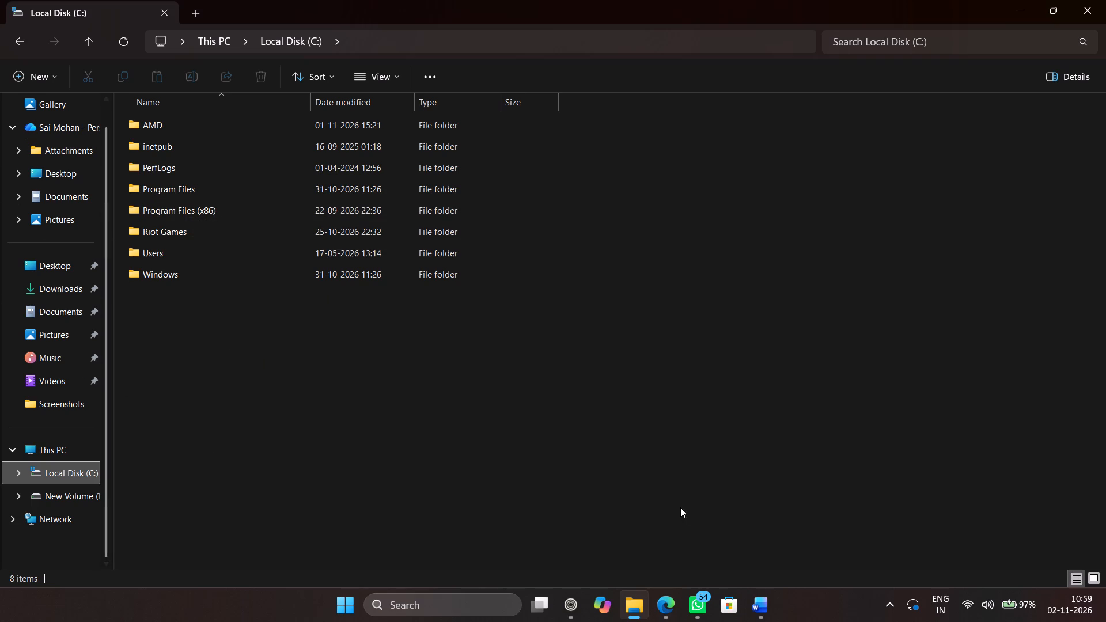
In Word, save a copy of the report as a PDF named "Practice School Report" in This PC's Desktop folder, replacing the existing file.
left_click(753, 597)
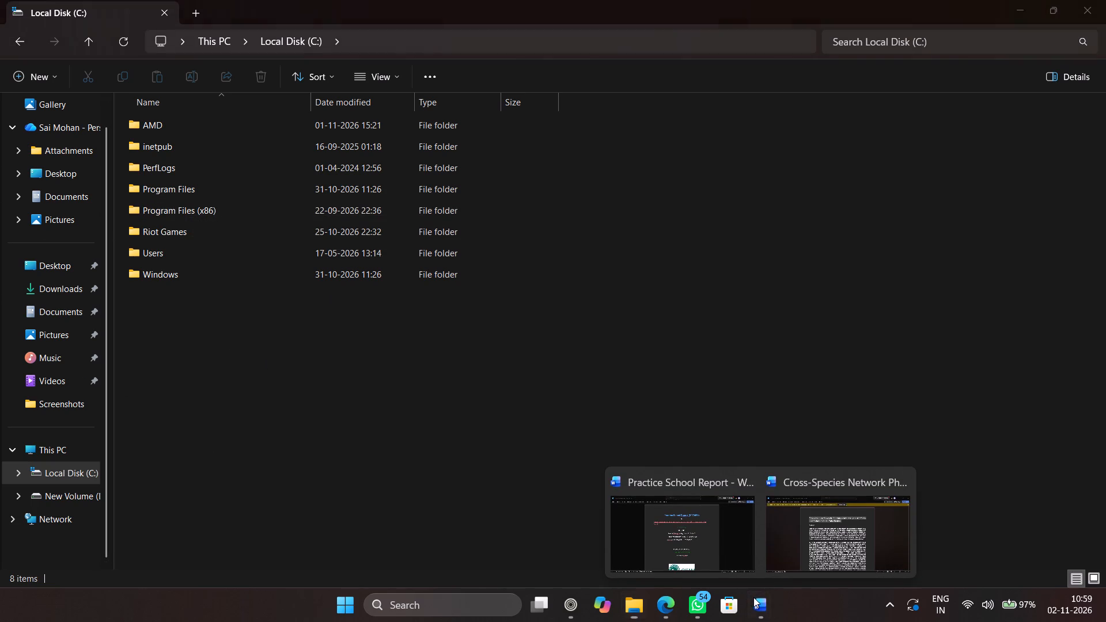
left_click(753, 597)
left_click(732, 555)
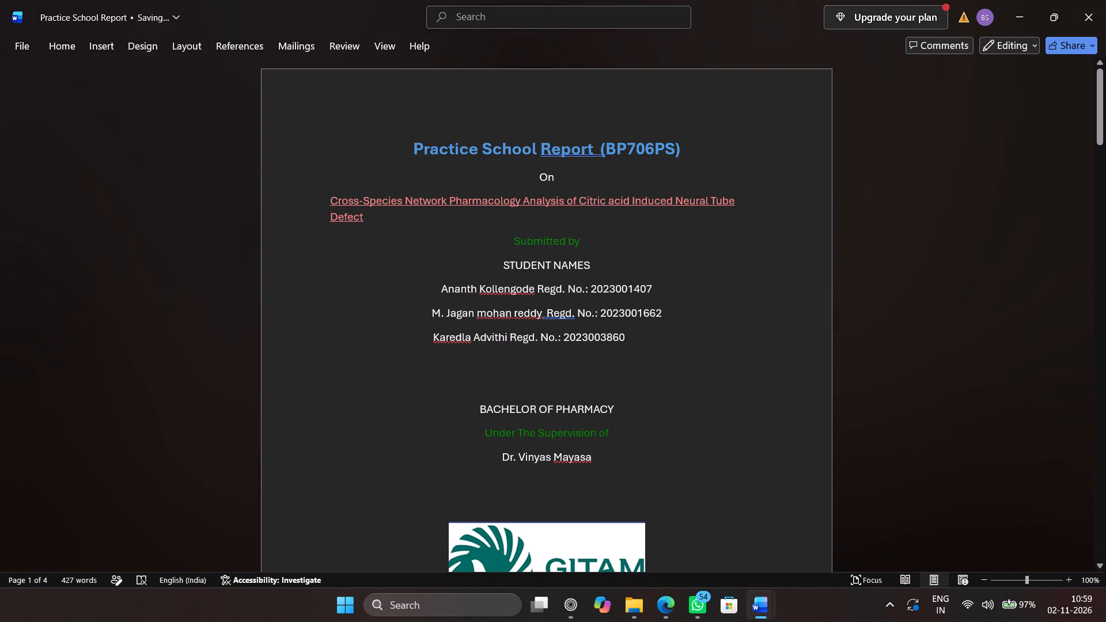
left_click(21, 41)
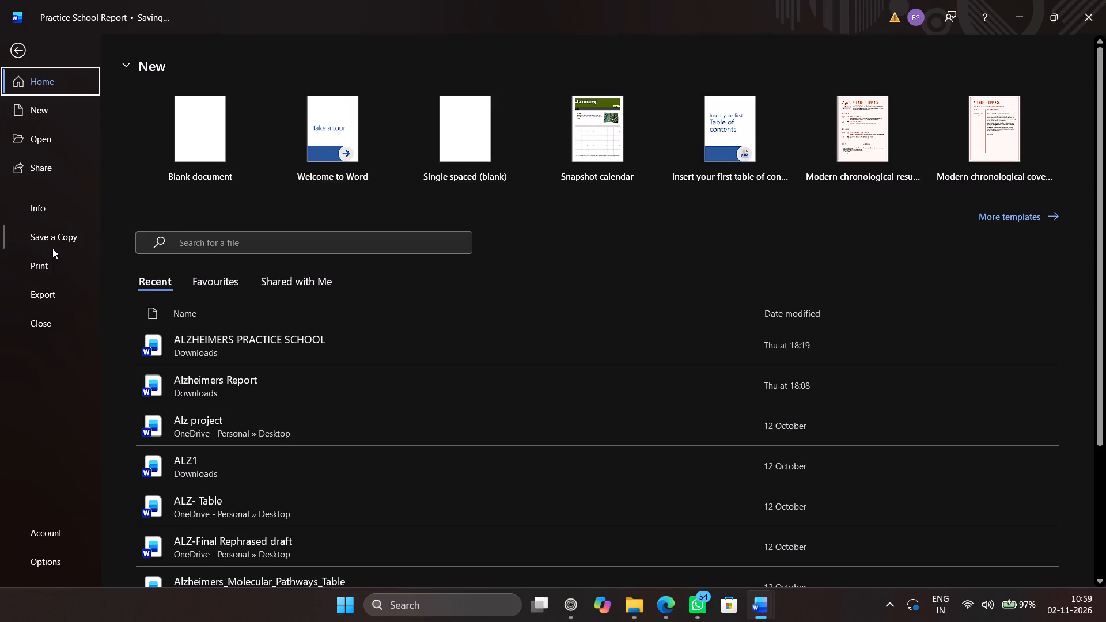
left_click(52, 243)
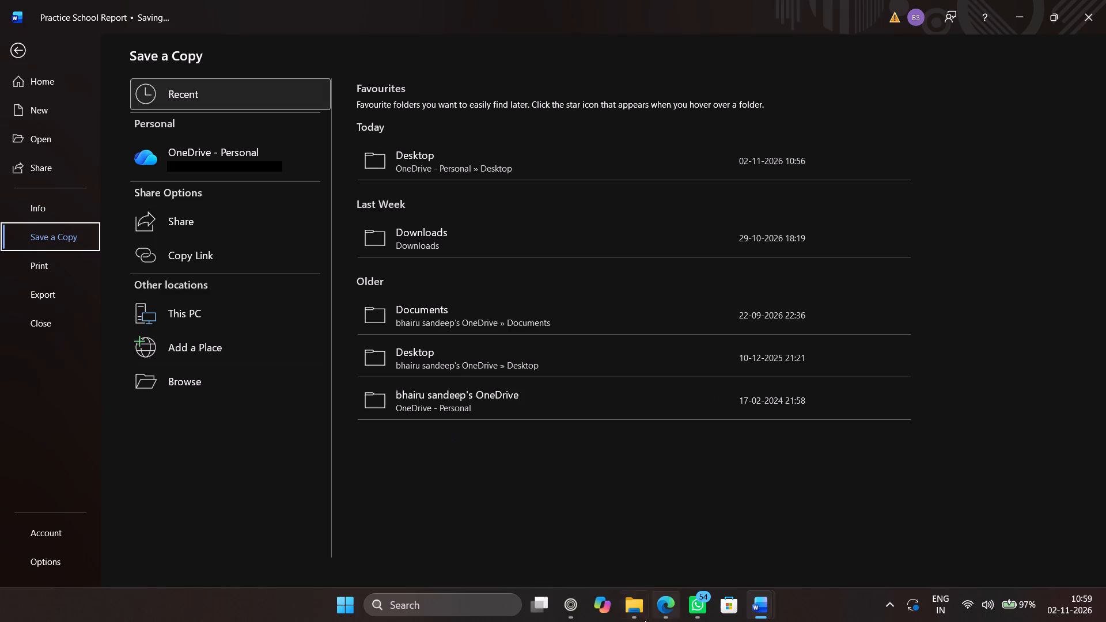
left_click(351, 606)
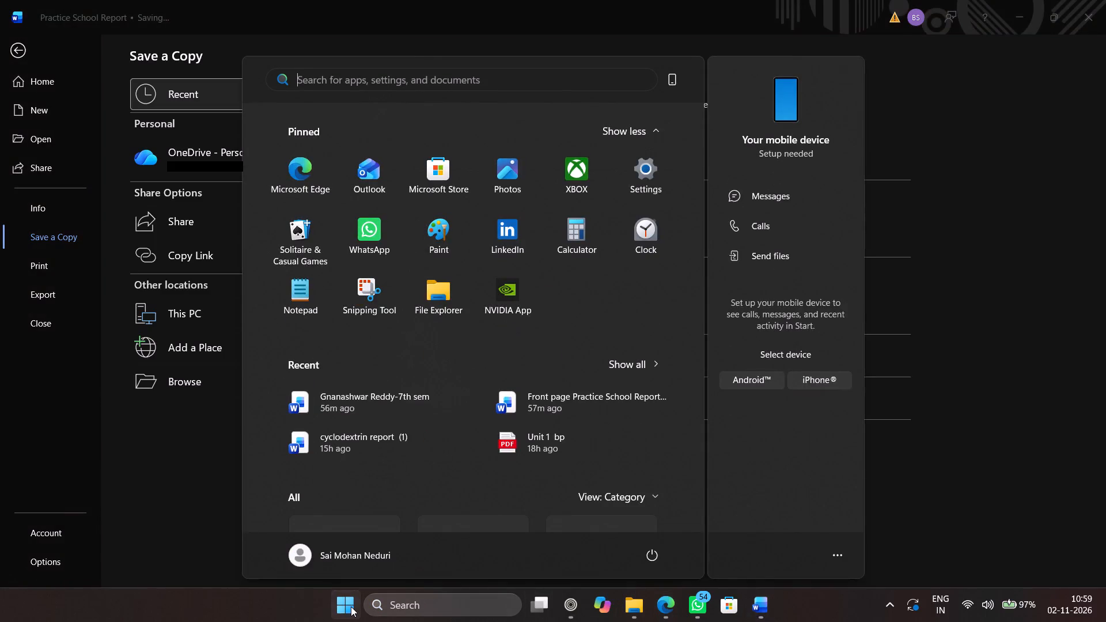
left_click(351, 606)
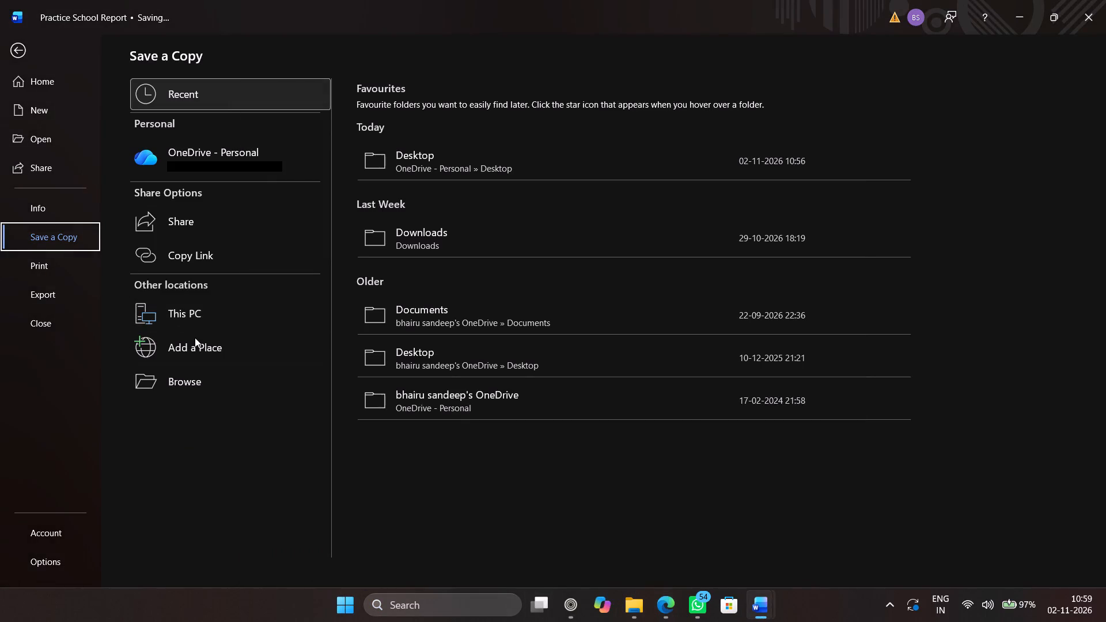
left_click(194, 322)
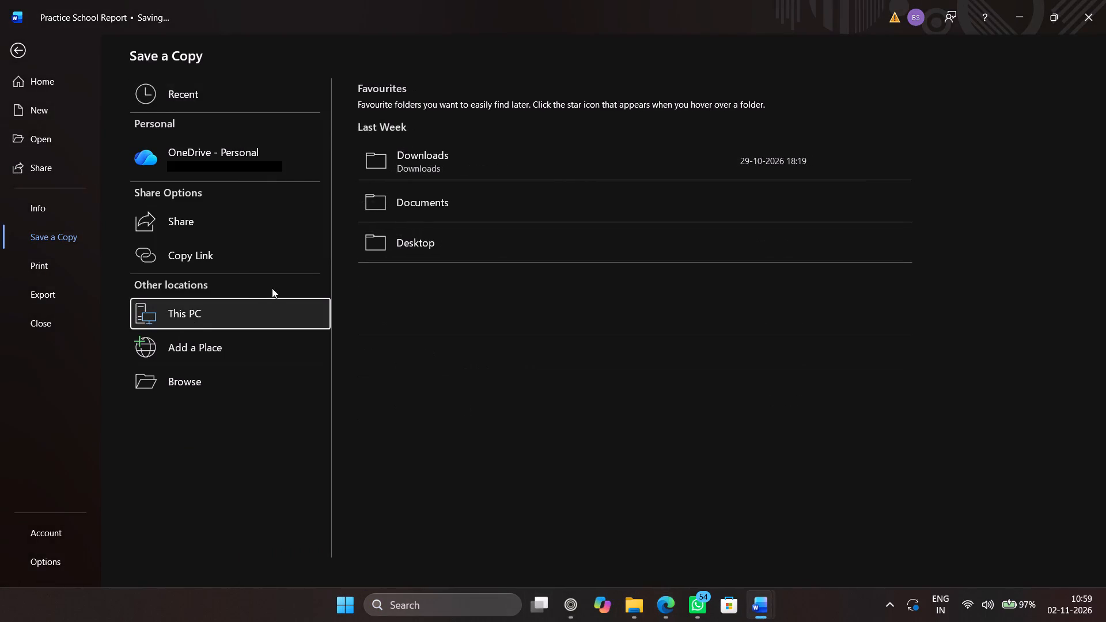
left_click(392, 234)
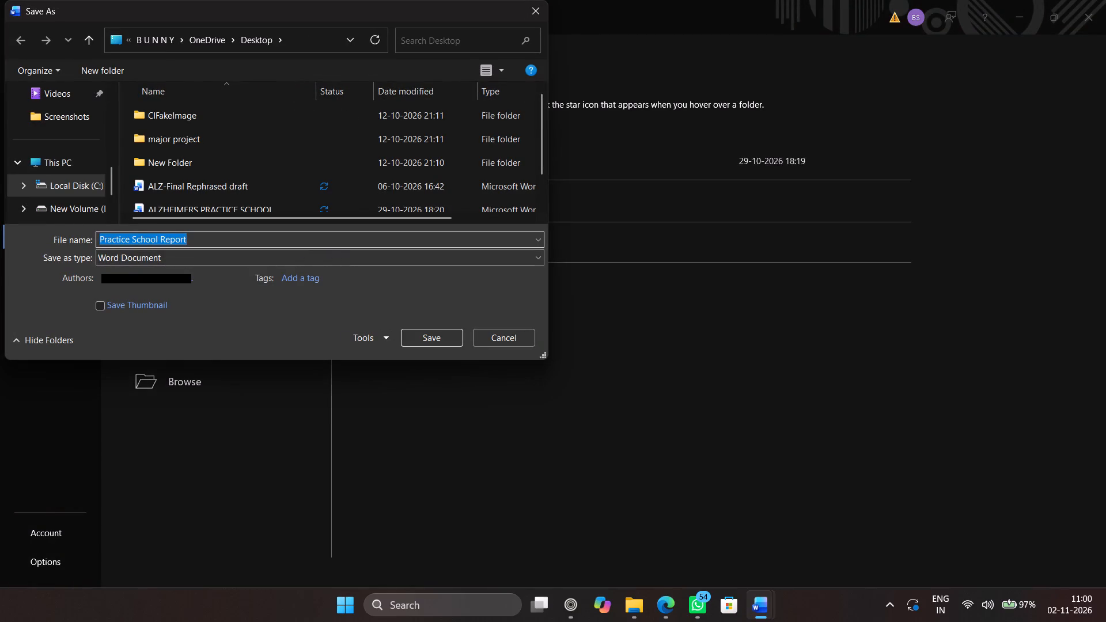
left_click(534, 252)
left_click(283, 342)
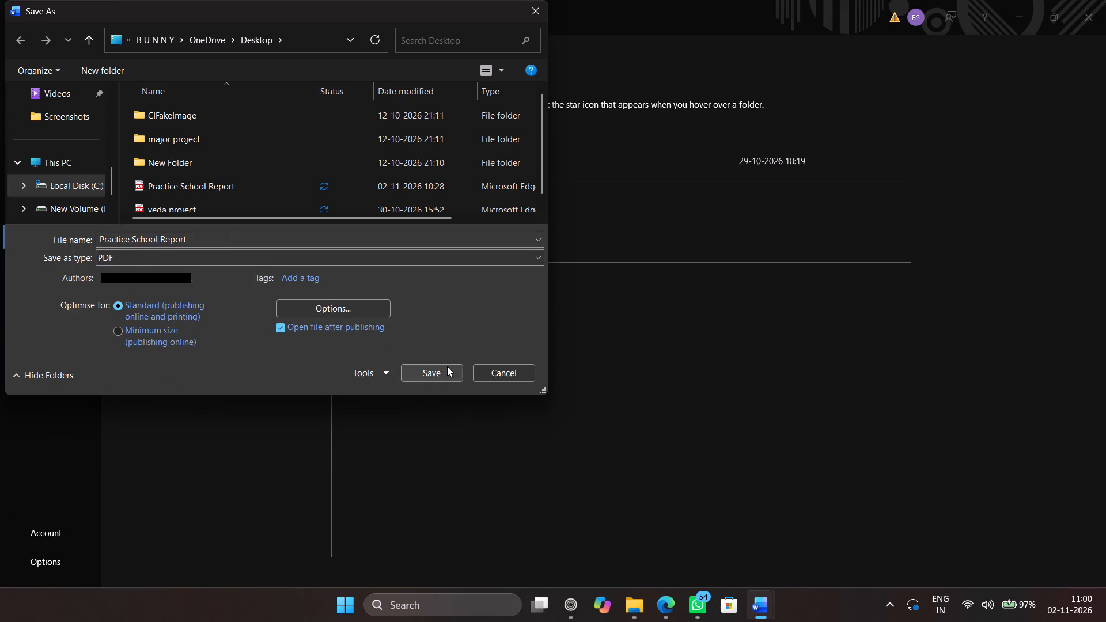
left_click(447, 366)
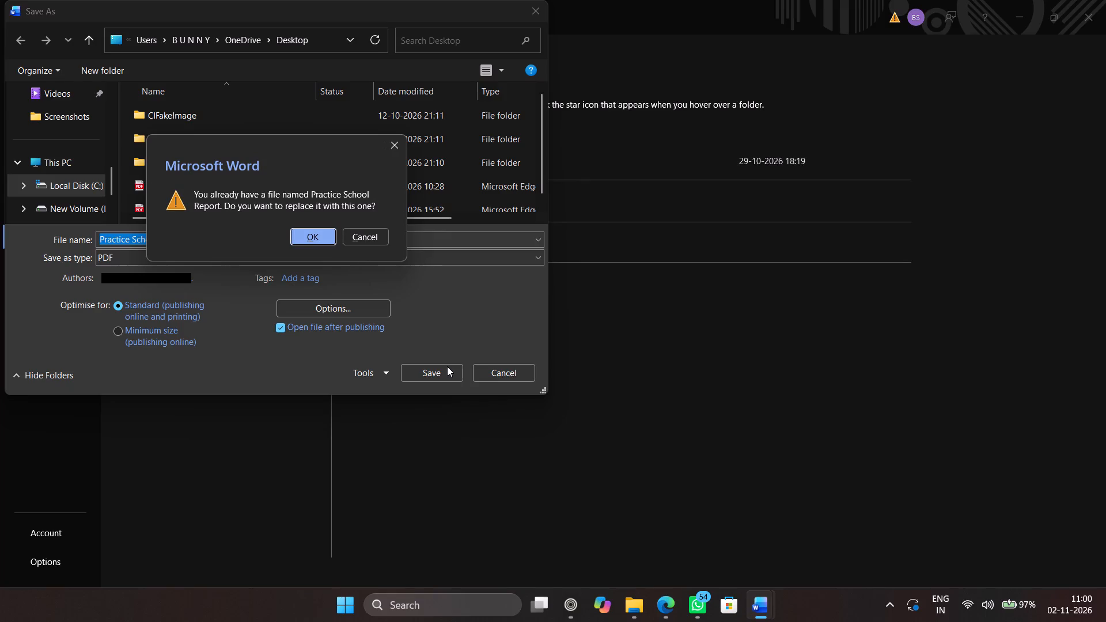
left_click(299, 241)
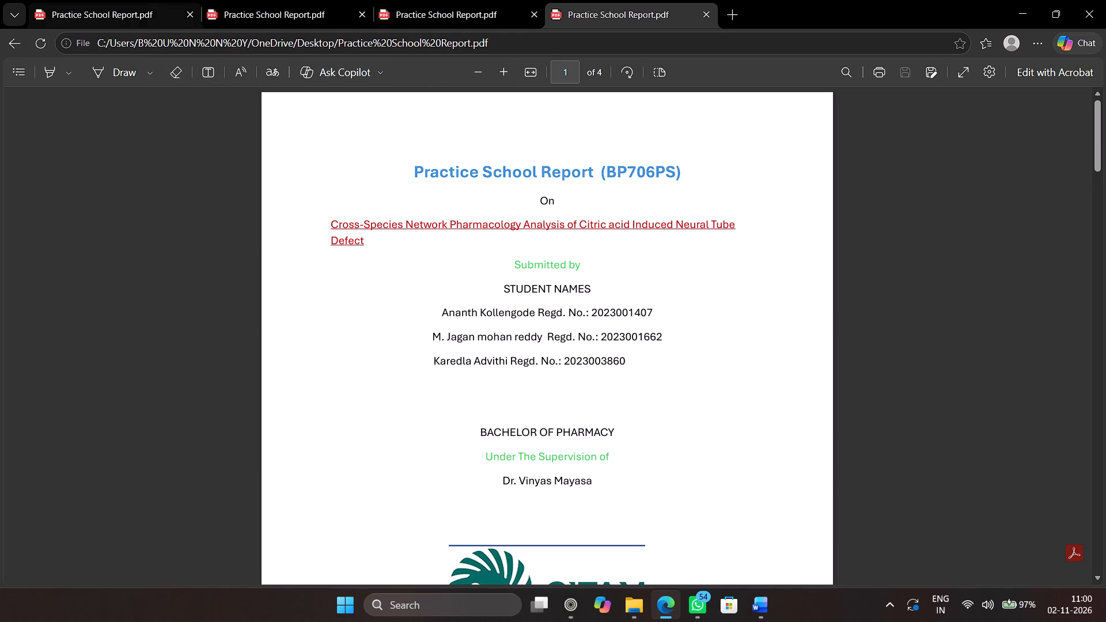
Look for the exported report PDF in File Explorer on New Volume (D:), on Local Disk (C:) and in the Downloads folder.
left_click(635, 601)
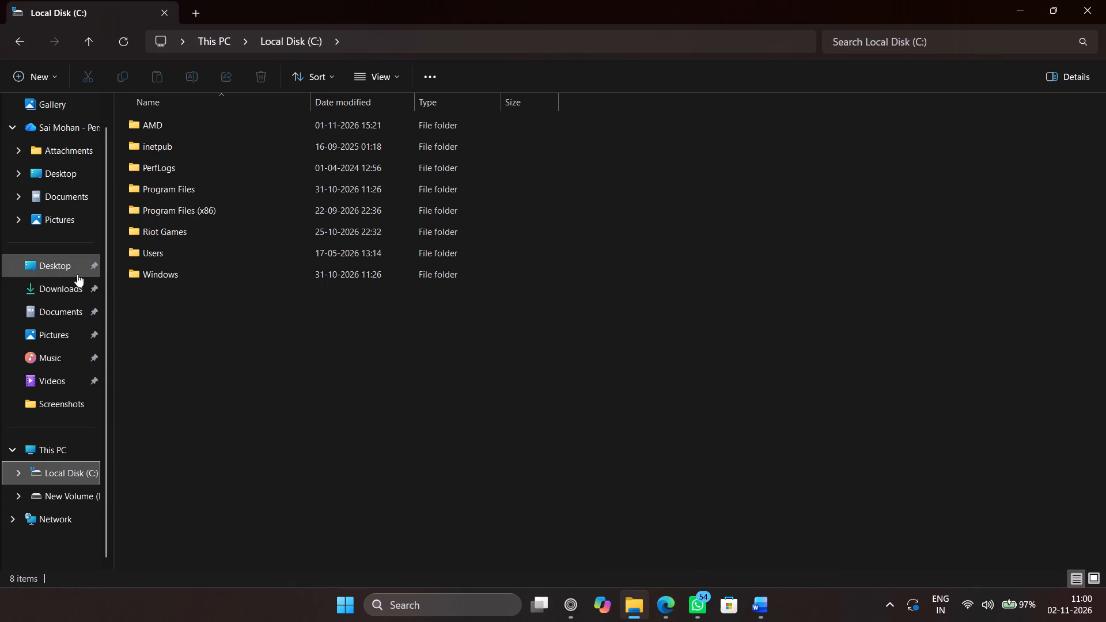
left_click(90, 486)
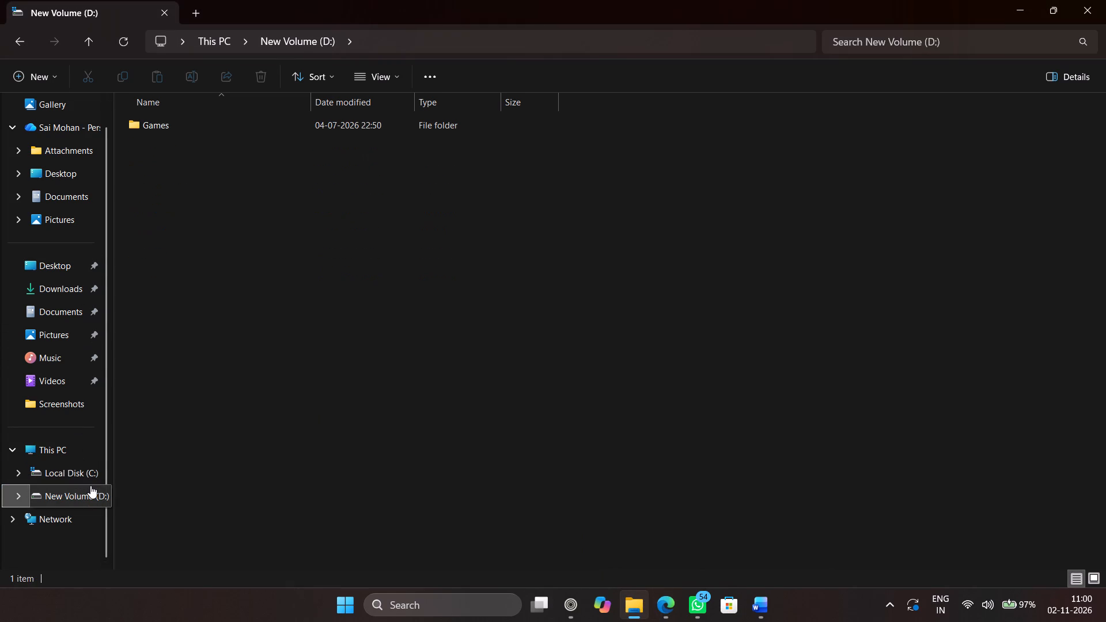
left_click(91, 464)
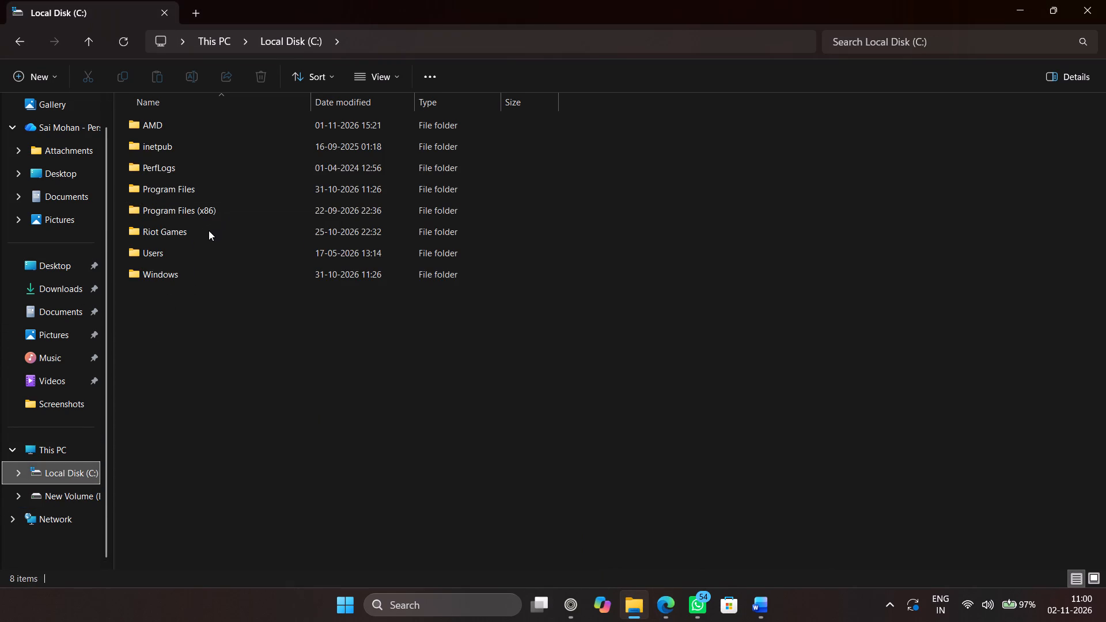
left_click(192, 271)
left_click(196, 248)
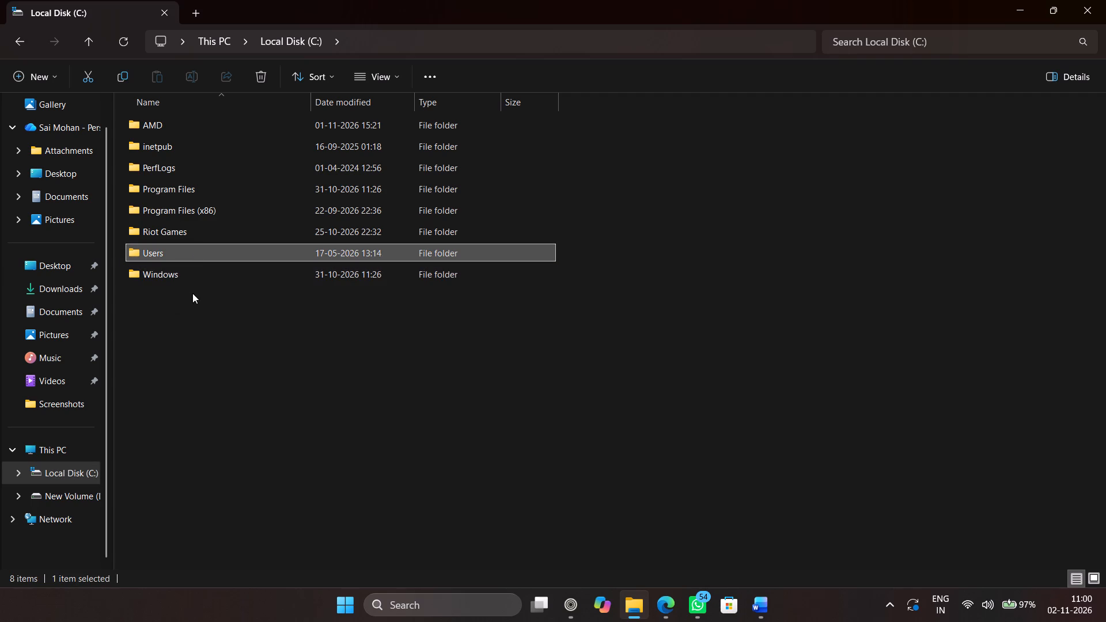
left_click(158, 132)
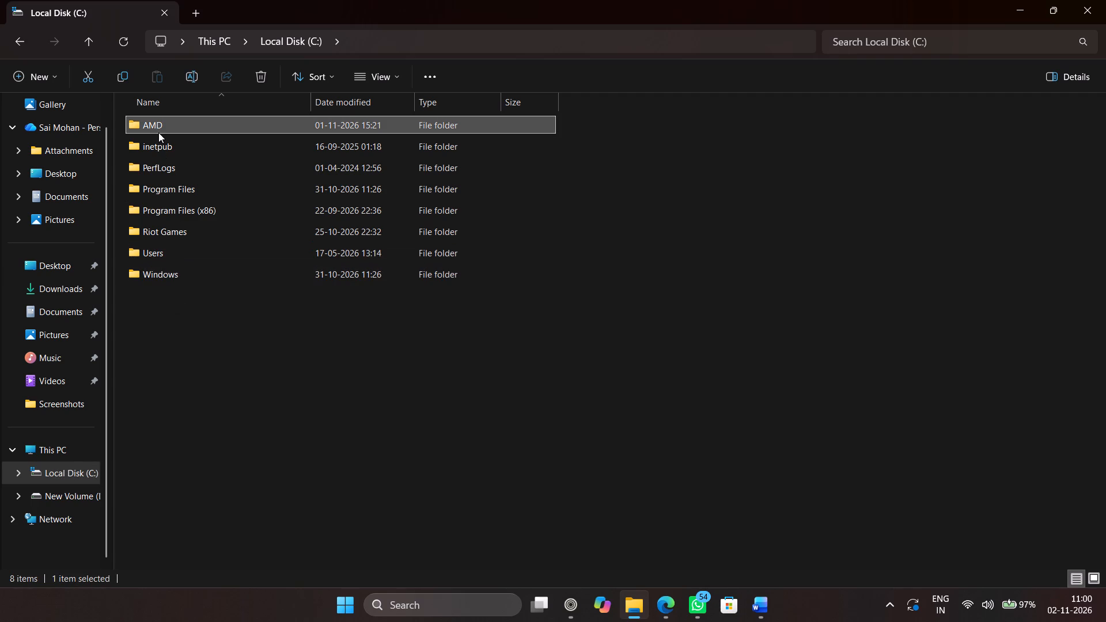
left_click(159, 137)
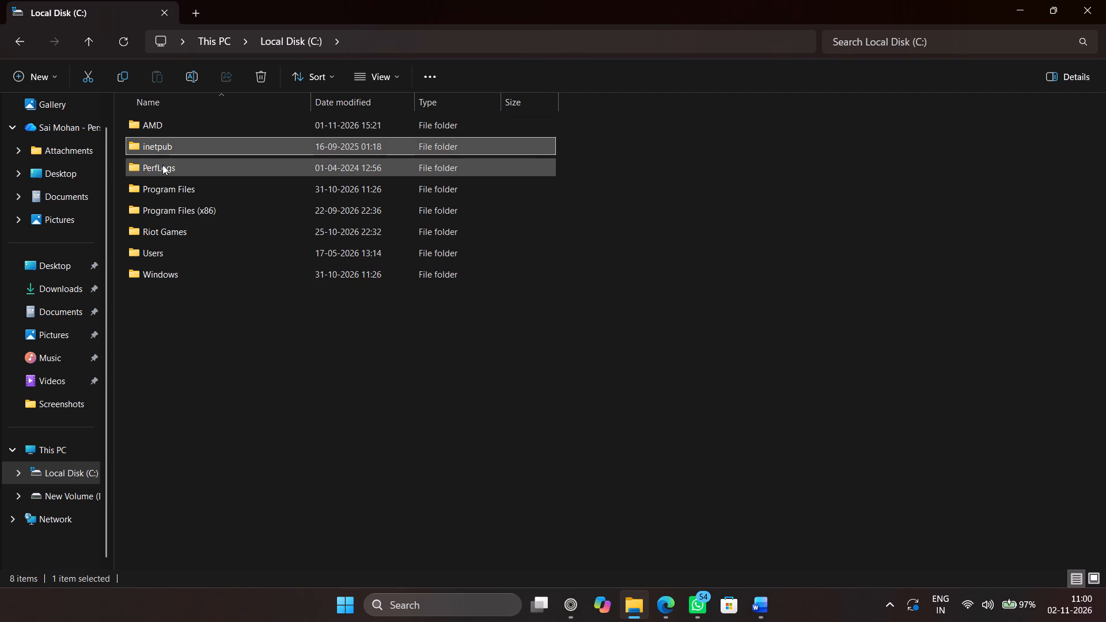
left_click(162, 165)
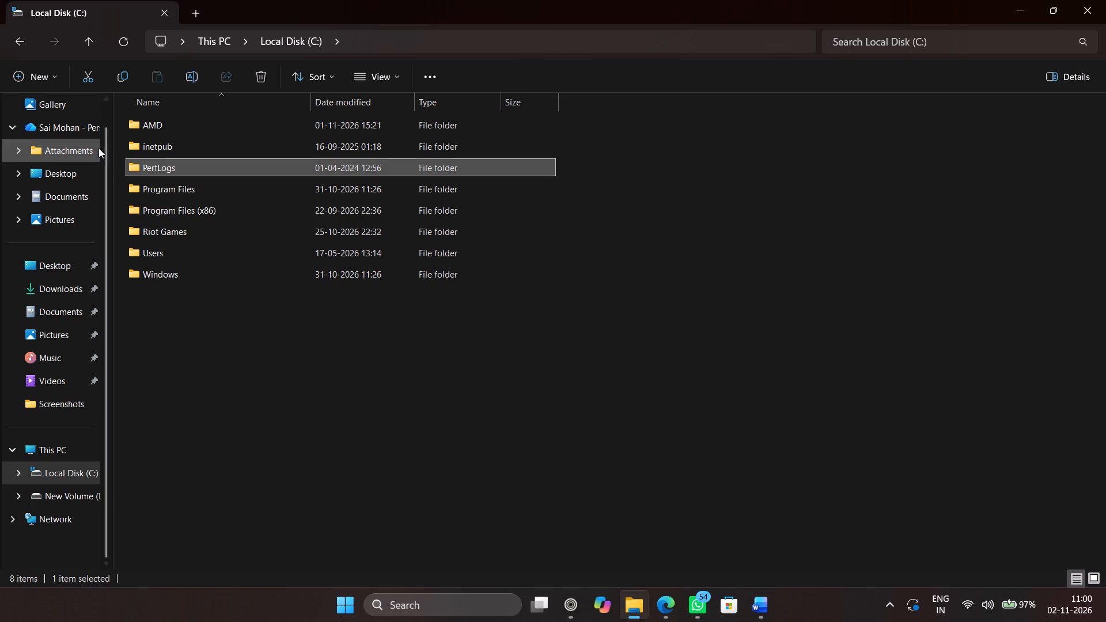
left_click(63, 290)
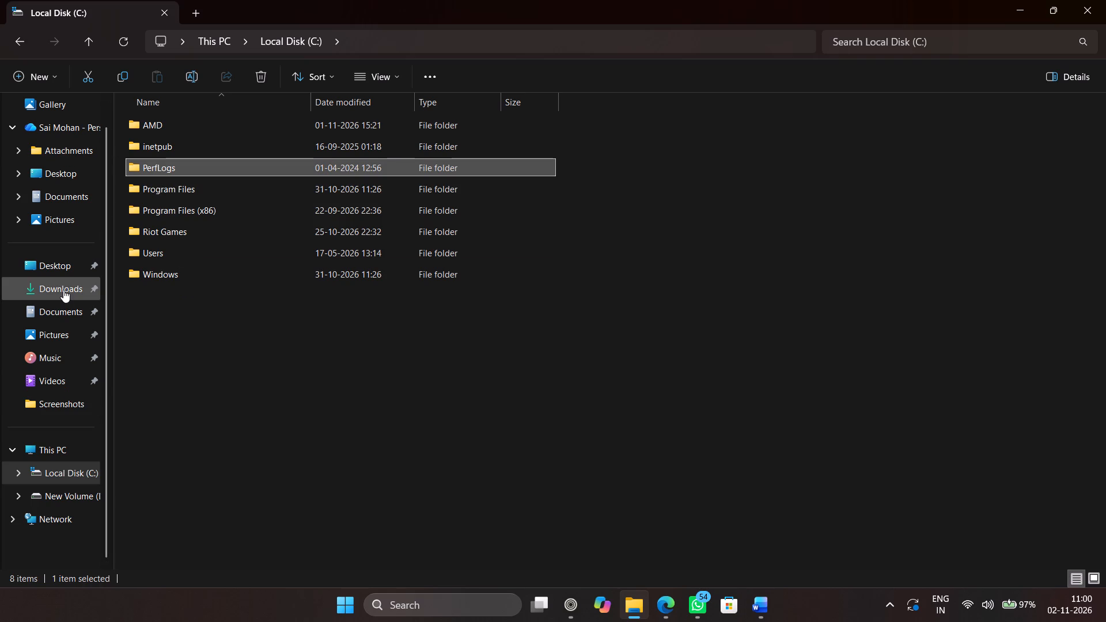
scroll(164, 339, "down", 6)
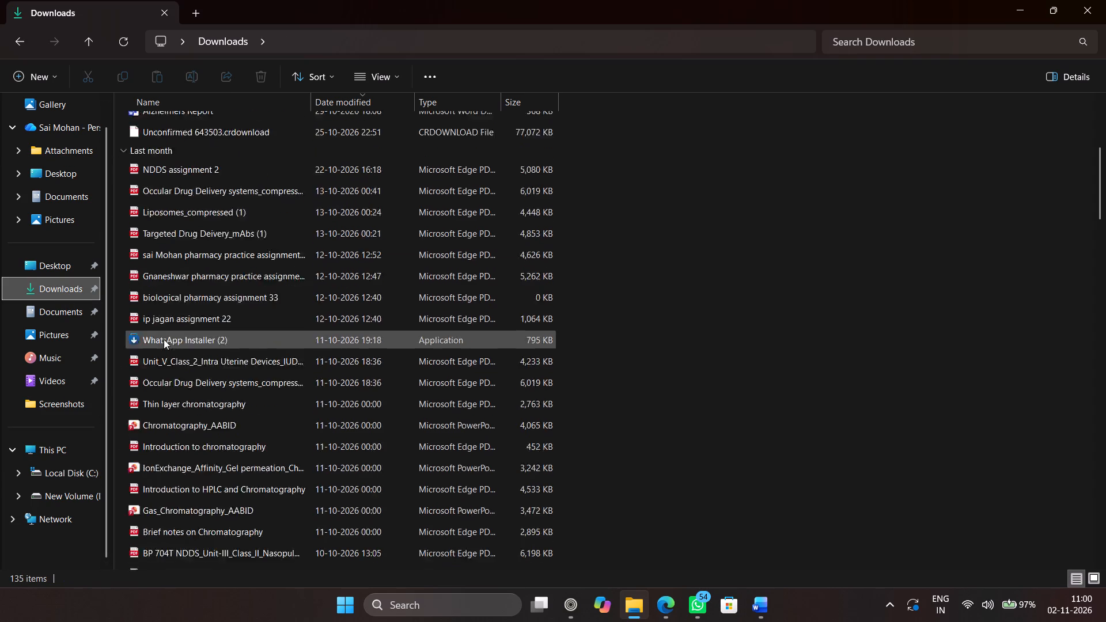
scroll(164, 339, "down", 18)
scroll(164, 339, "down", 6)
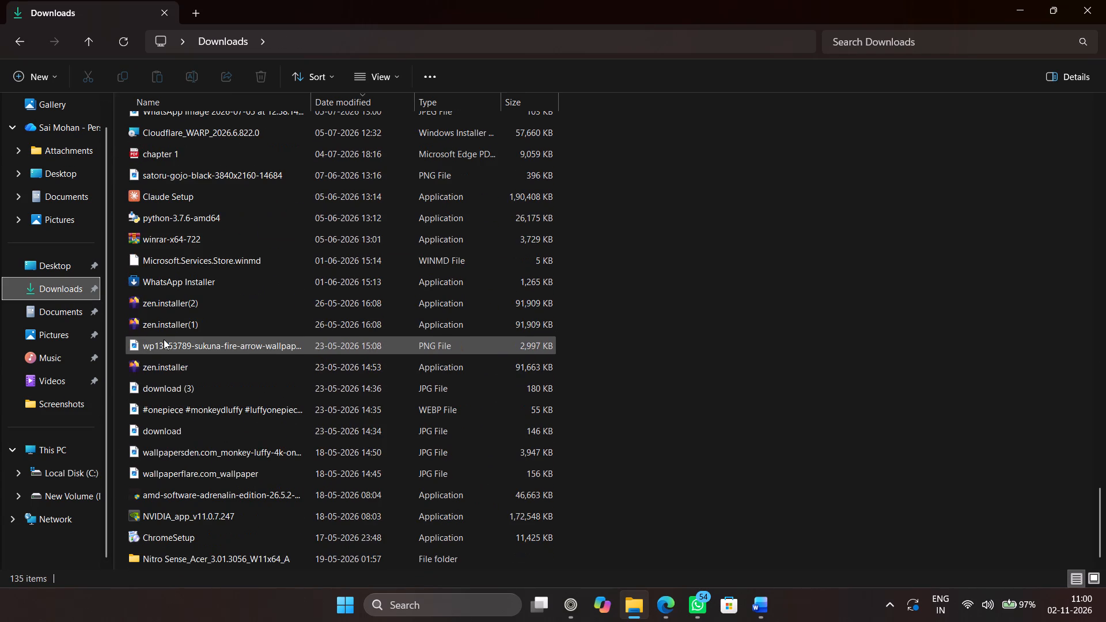
scroll(164, 339, "down", 5)
scroll(164, 339, "up", 1)
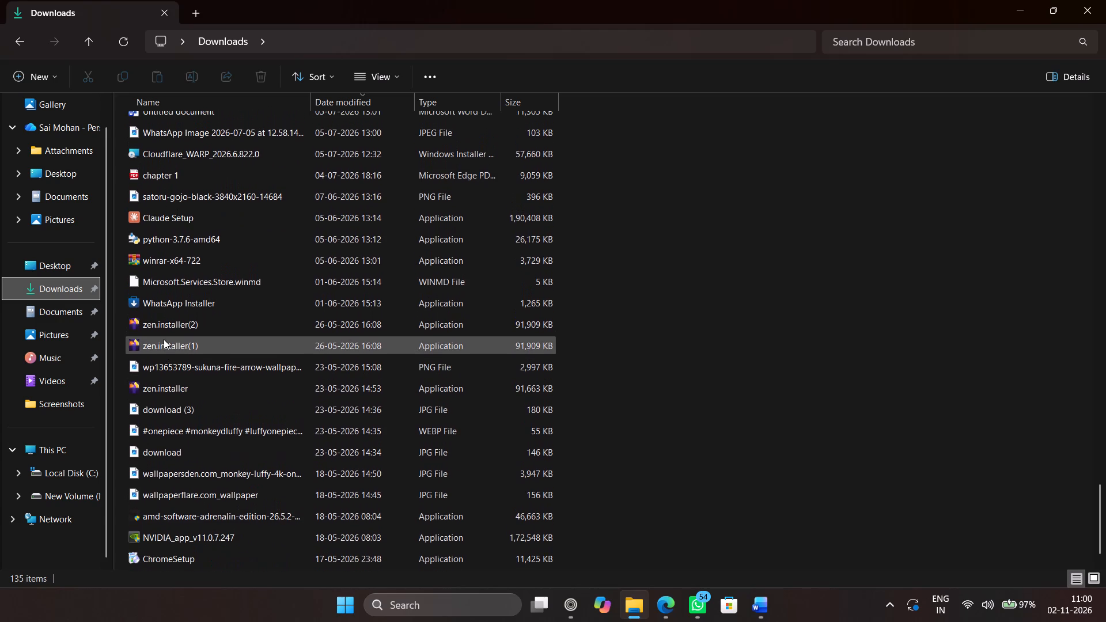
scroll(164, 339, "up", 5)
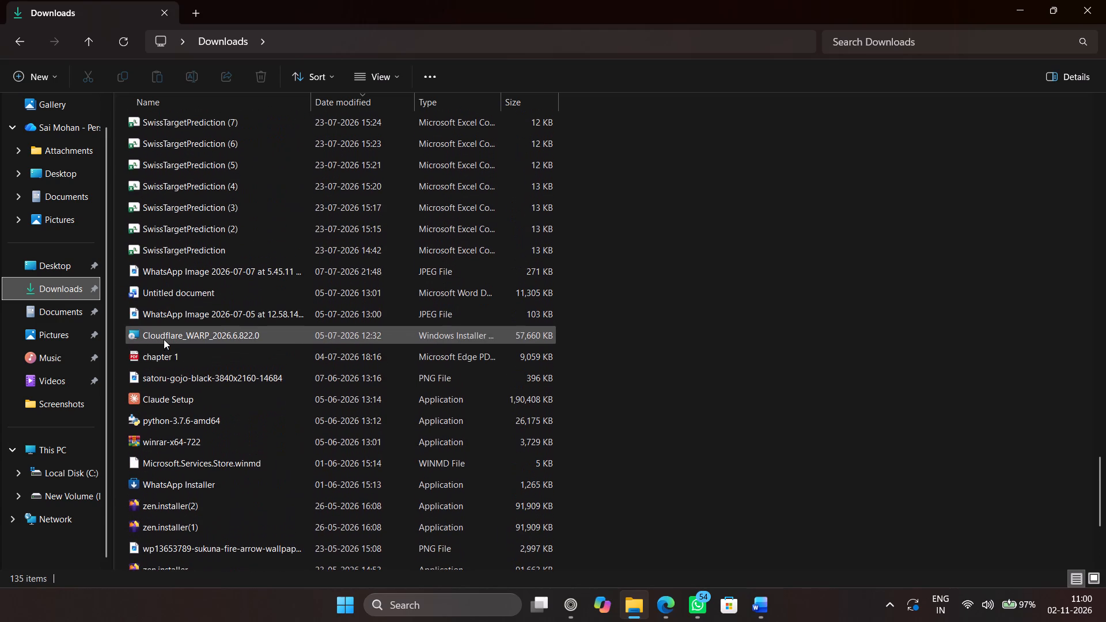
left_click(641, 609)
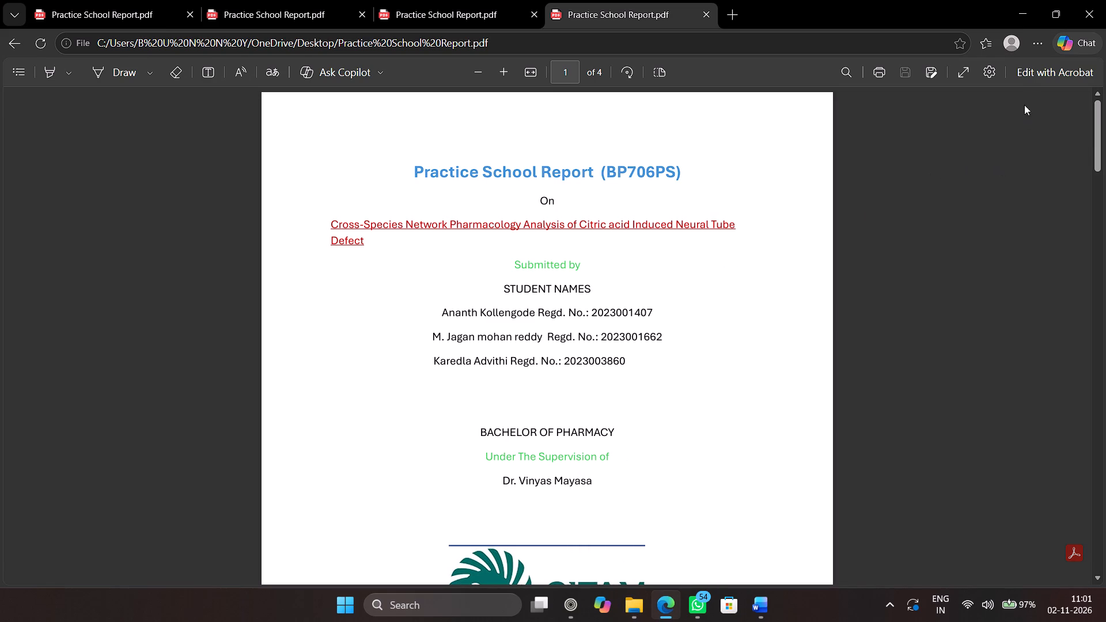
Look through Microsoft Edge's downloads list for the exported report PDF.
left_click(1031, 39)
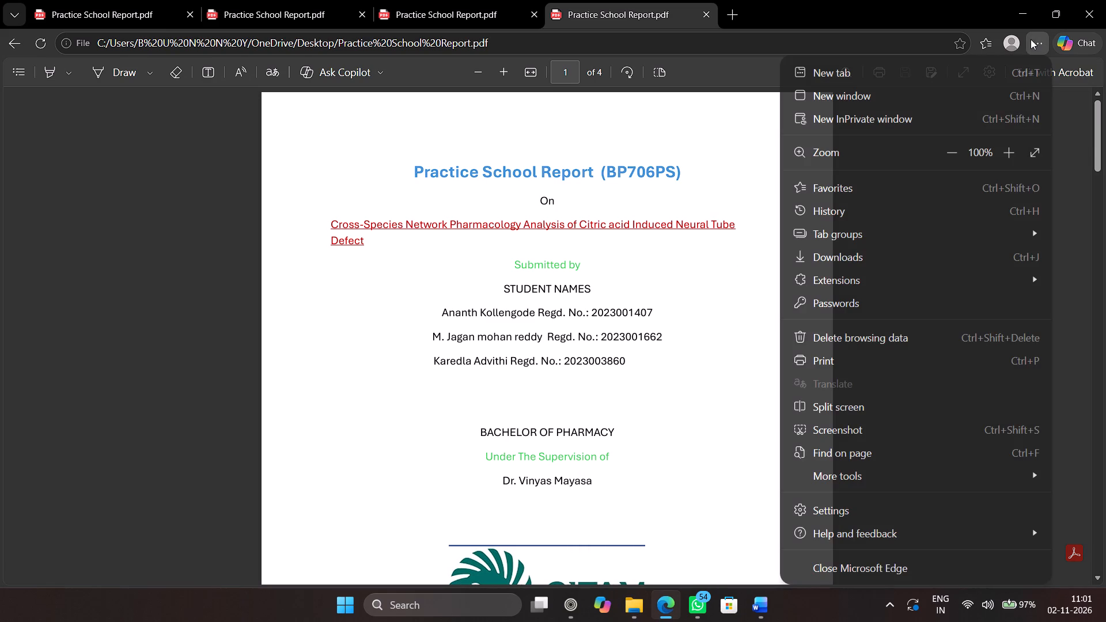
scroll(907, 373, "down", 1)
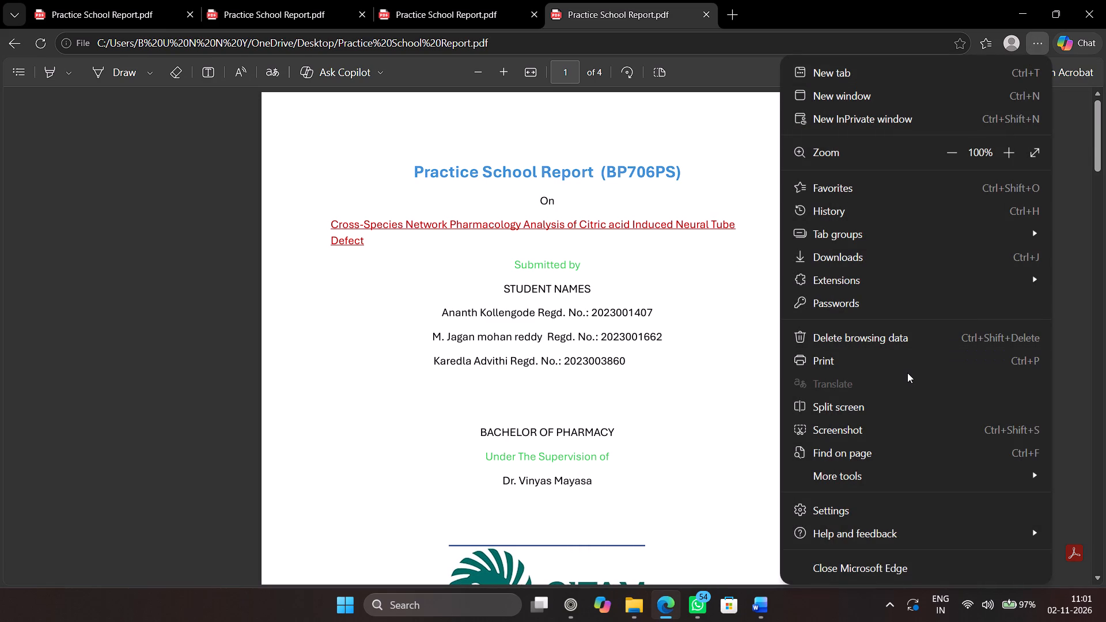
left_click(839, 253)
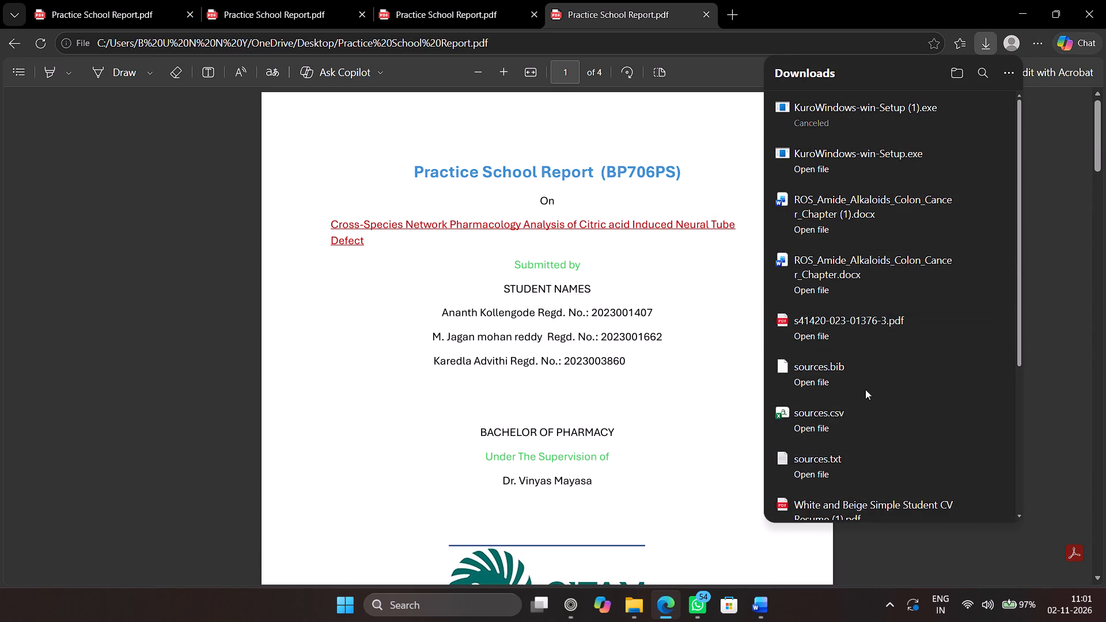
scroll(862, 402, "down", 8)
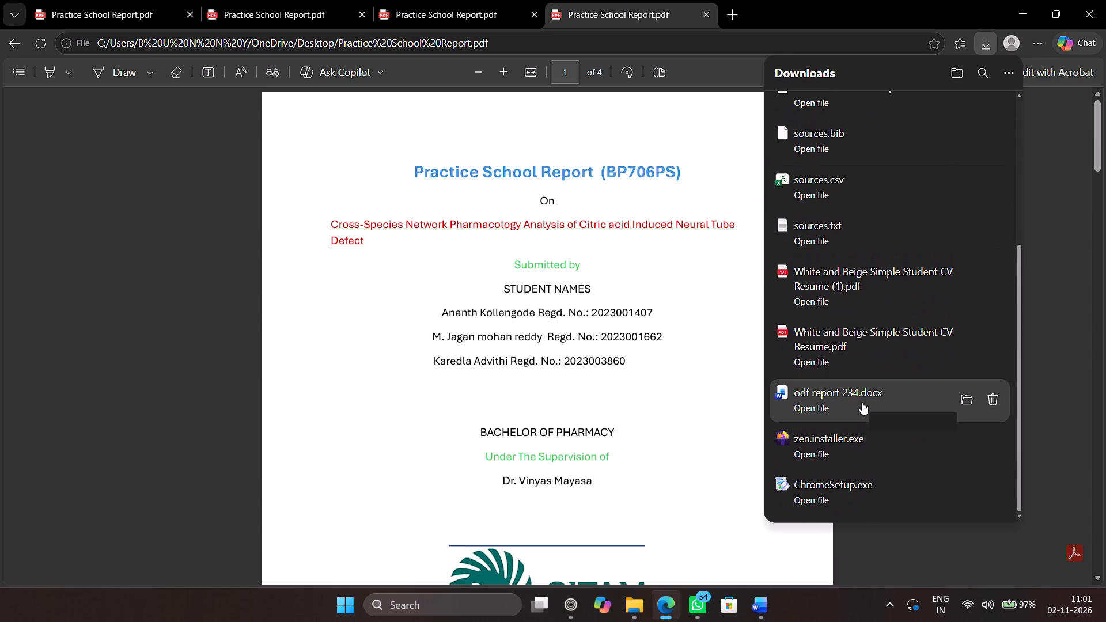
Save a copy of the open report PDF in the Downloads folder under the name "b pharmacyu citric acid".
left_click(1059, 202)
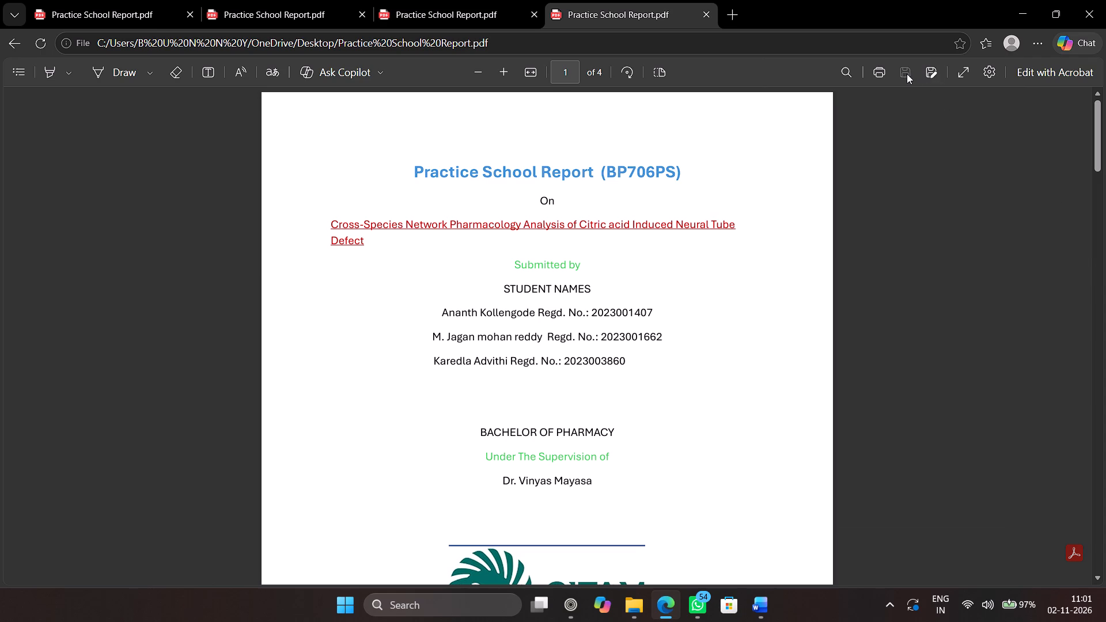
left_click(933, 74)
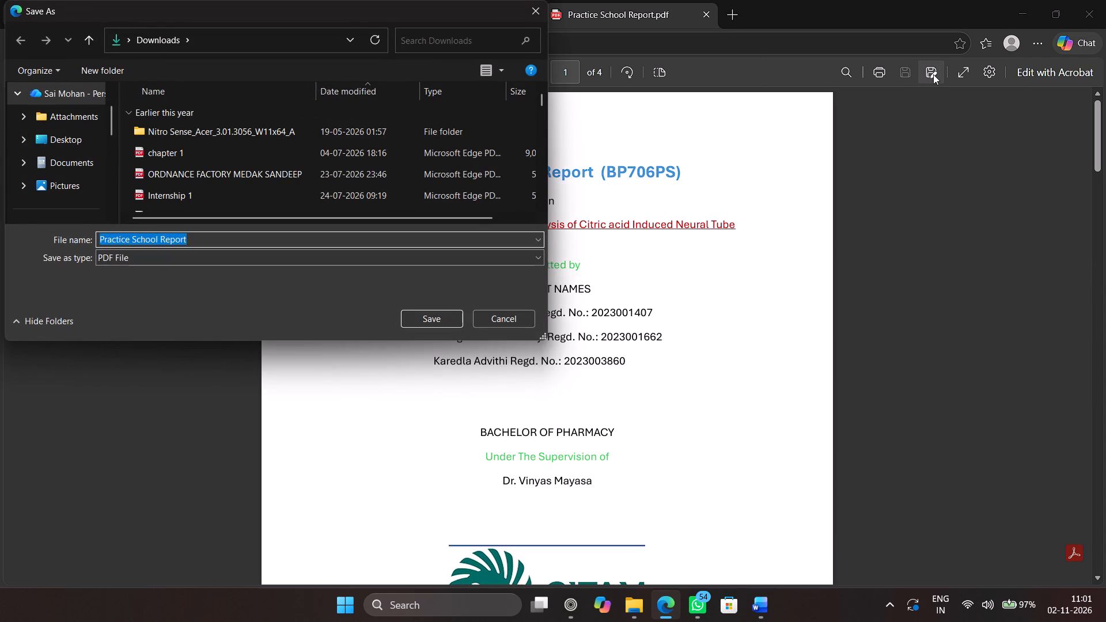
left_click(274, 242)
key("BackSpace")
key("BackSpace")
key("BackSpace")
key("BackSpace")
key("BackSpace")
key("BackSpace")
key("BackSpace")
key("BackSpace")
key("BackSpace")
key("BackSpace")
key("BackSpace")
key("BackSpace")
key("BackSpace")
key("BackSpace")
key("BackSpace")
key("BackSpace")
key("BackSpace")
key("BackSpace")
key("BackSpace")
key("BackSpace")
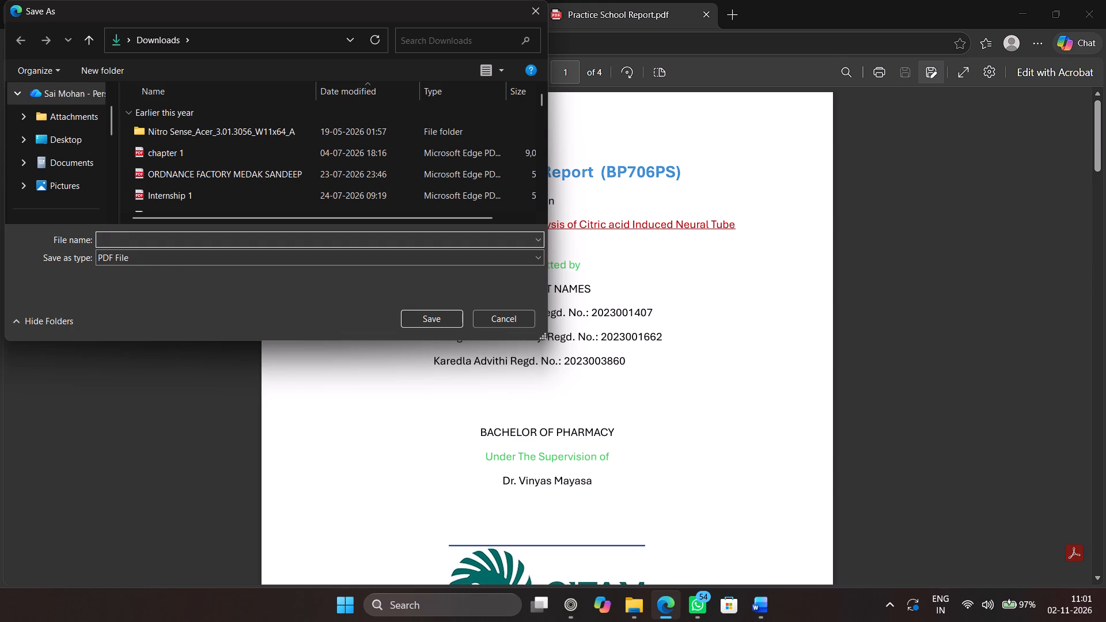
type("b")
key("space")
type("pharmacyu")
key("space")
type("citric acid")
key("space")
left_click(445, 318)
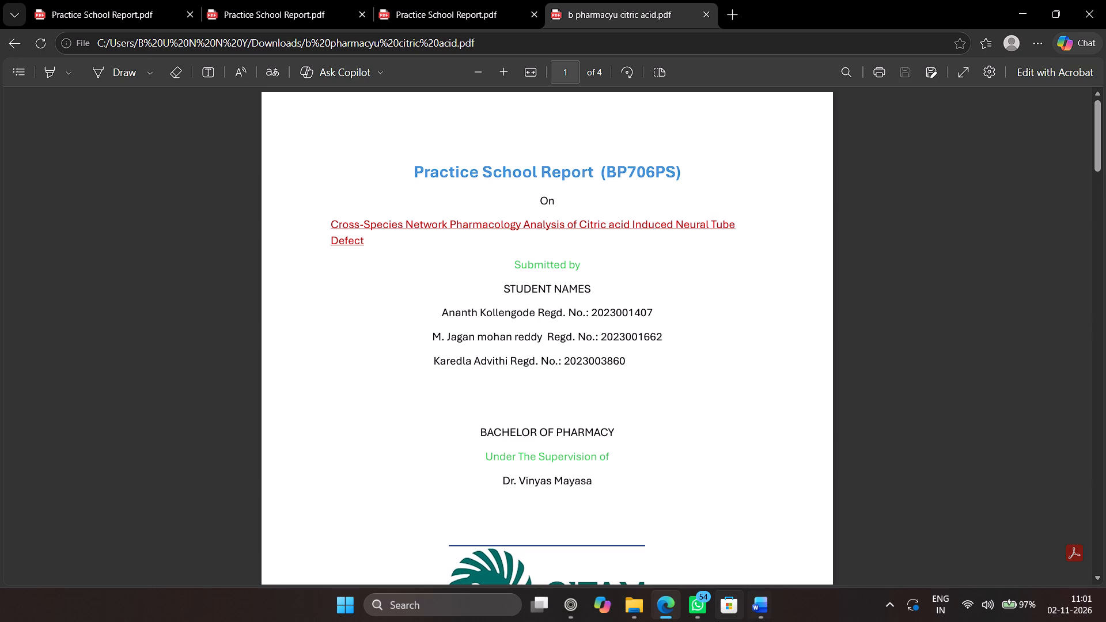
Switch to File Explorer and look through the Downloads folder for the "b pharmacyu citric acid" PDF.
left_click(626, 601)
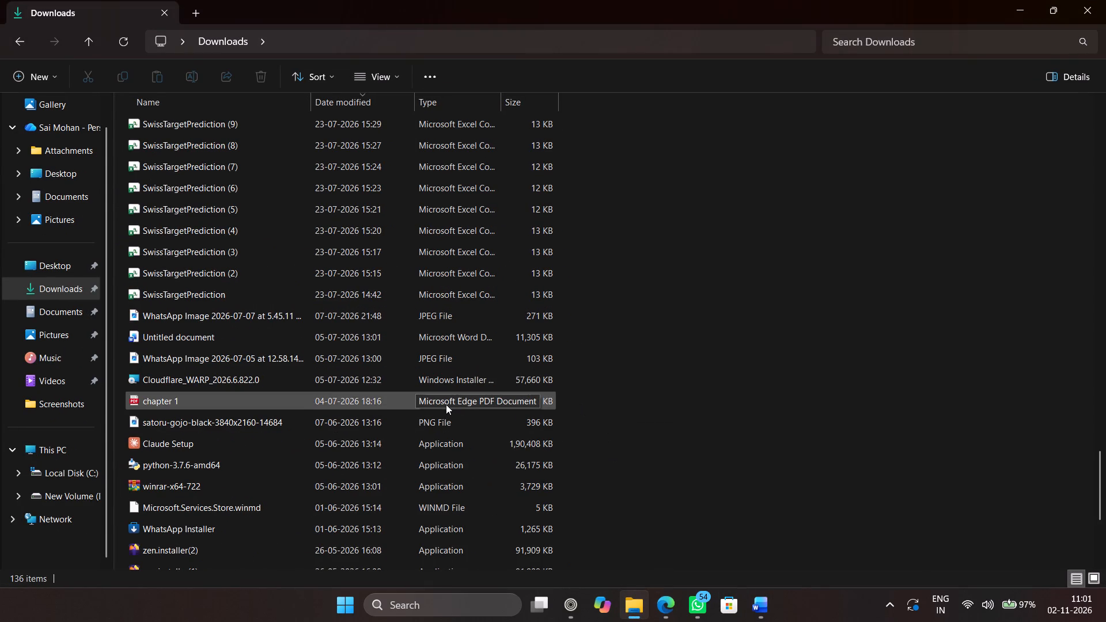
scroll(446, 404, "down", 18)
scroll(446, 404, "up", 9)
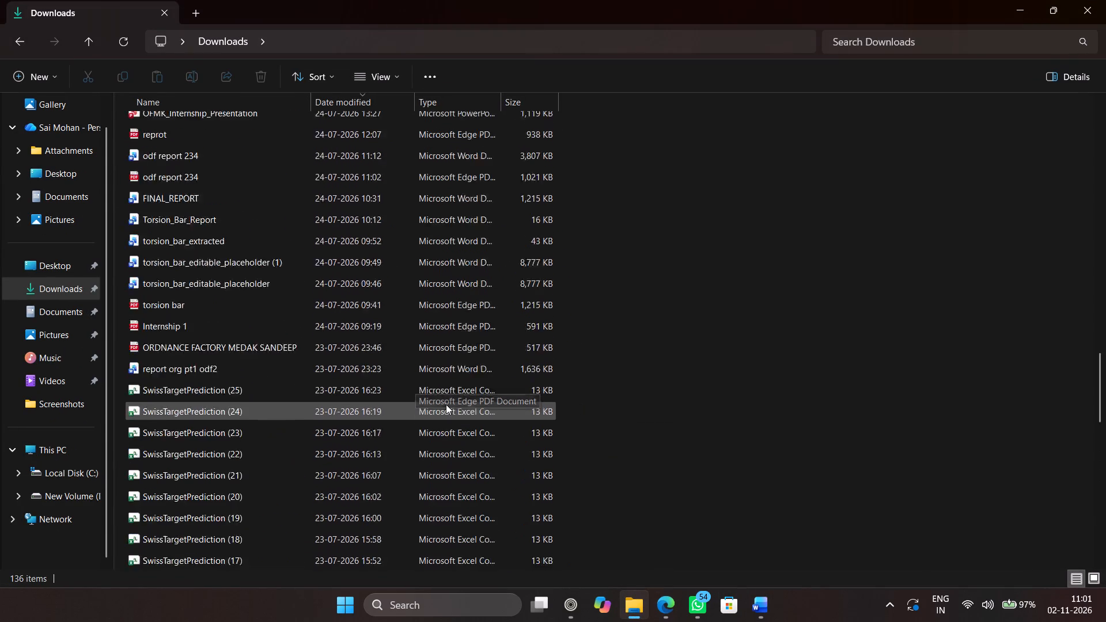
scroll(446, 404, "up", 9)
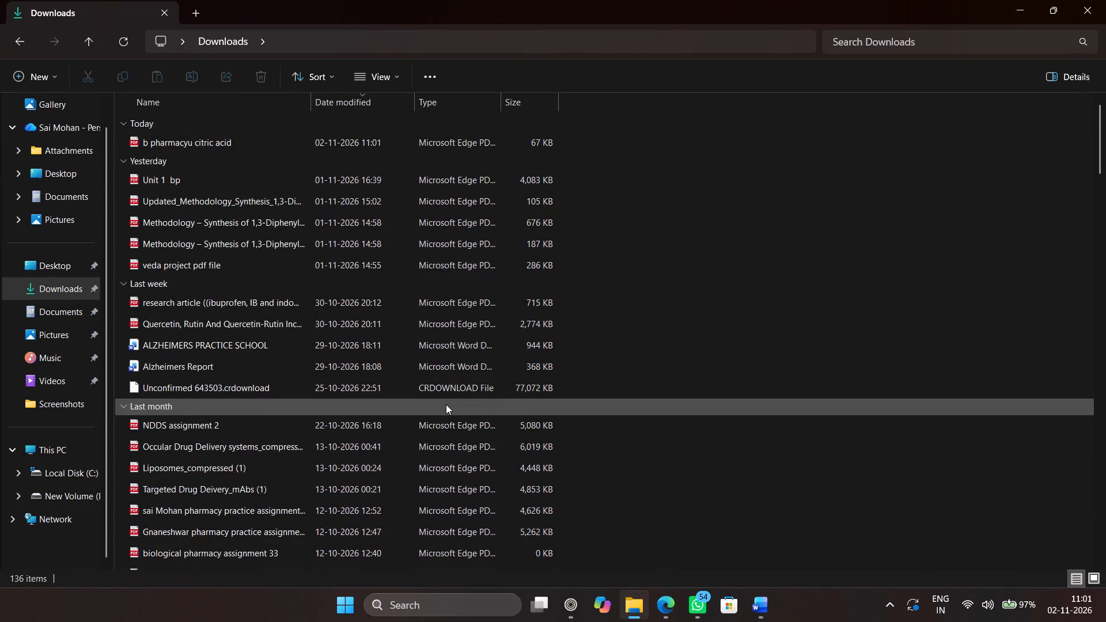
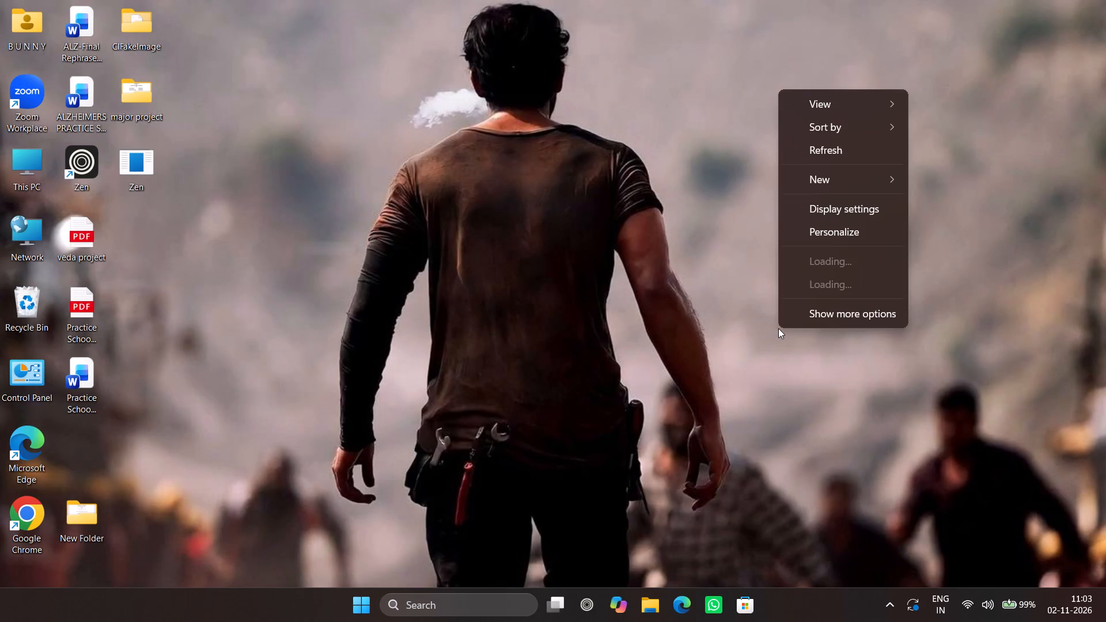
left_click(832, 143)
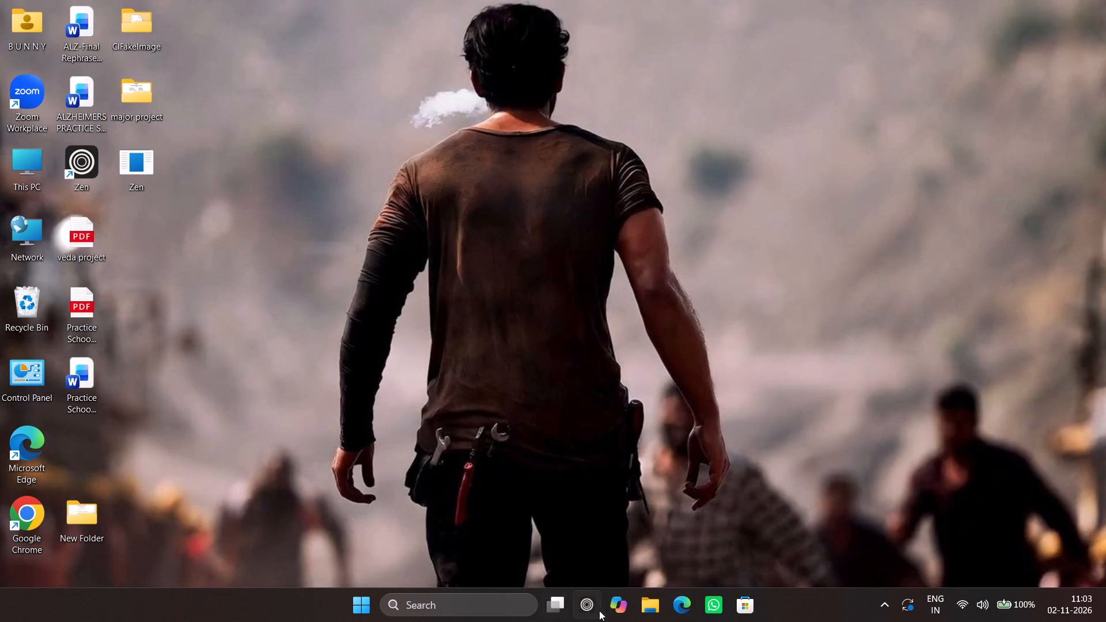
Open the computer's power options for shutting down.
left_click(362, 609)
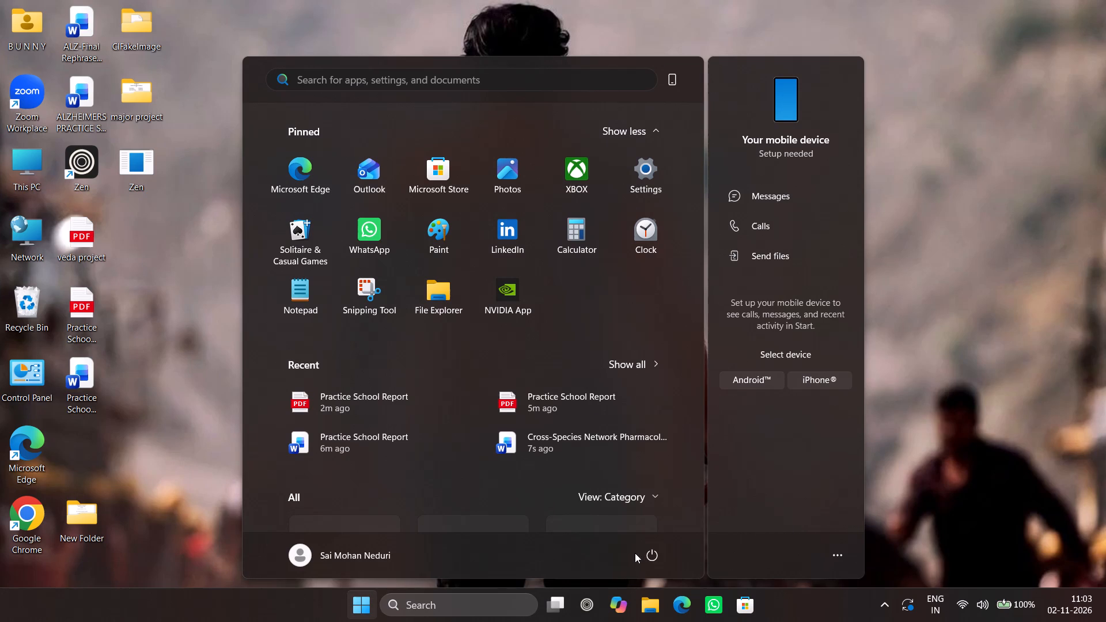
left_click(643, 556)
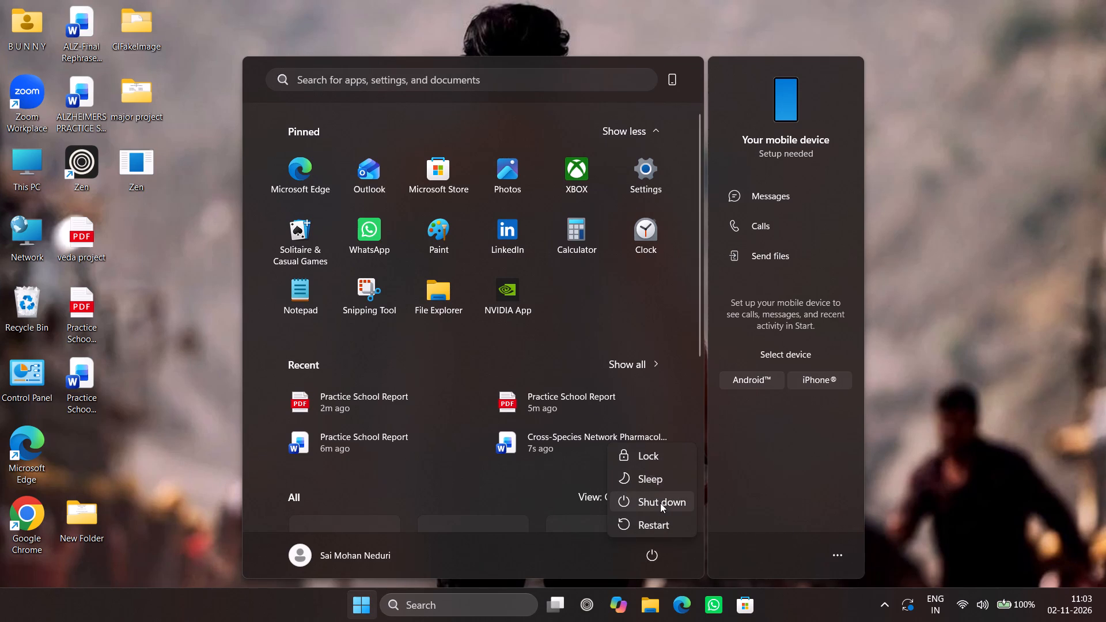